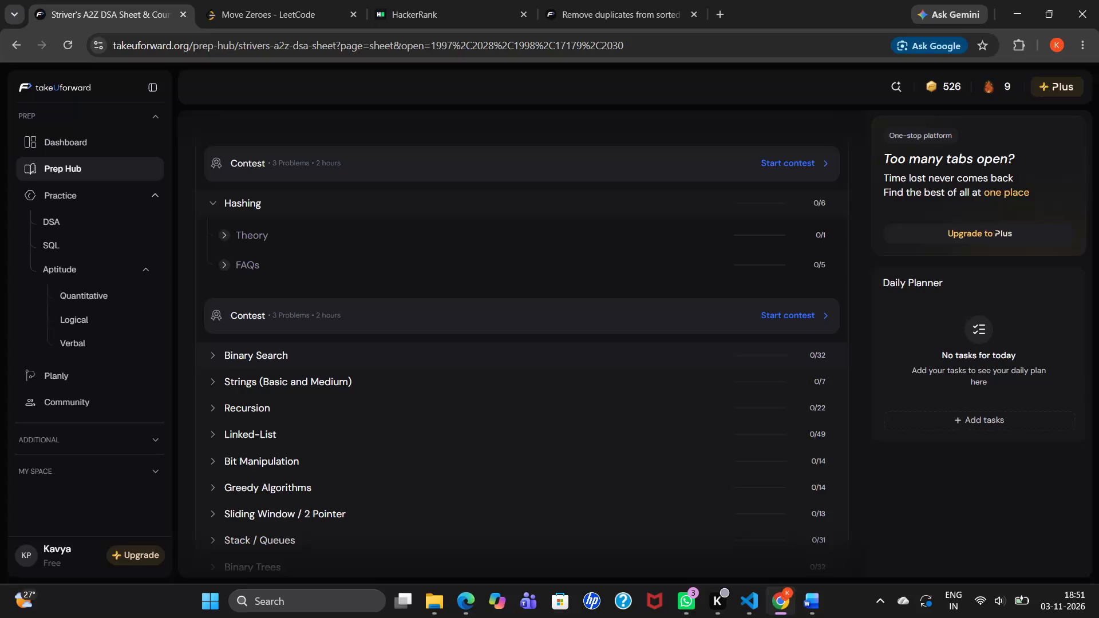
# Look at the Fundamentals problems in the Binary Search section and collapse that section again.
pyautogui.scroll(-1, 587, 397)
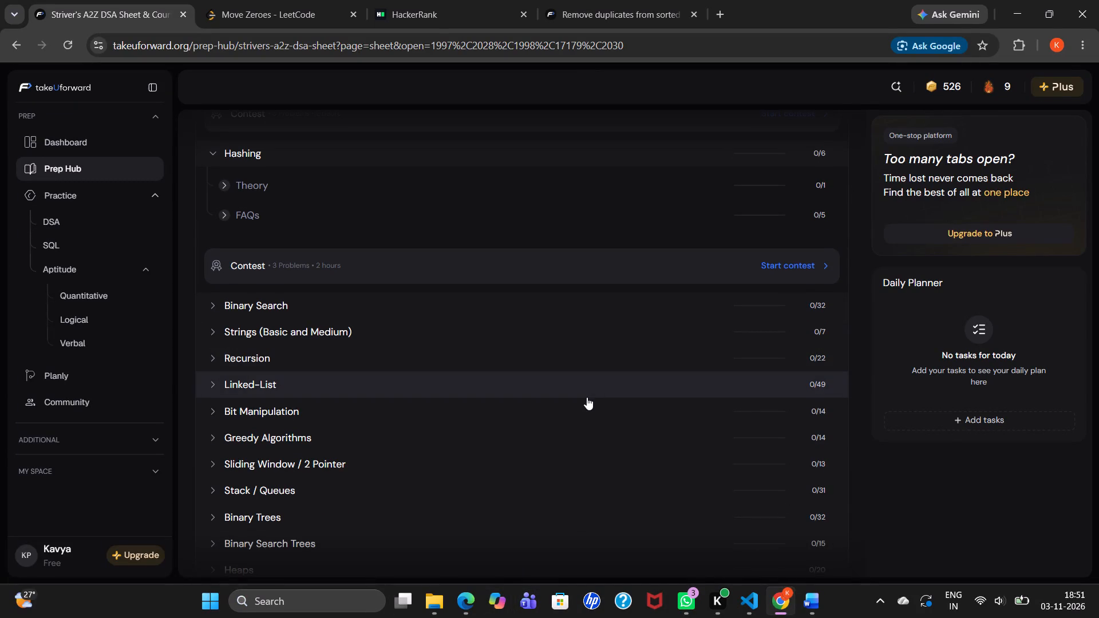
pyautogui.click(323, 314)
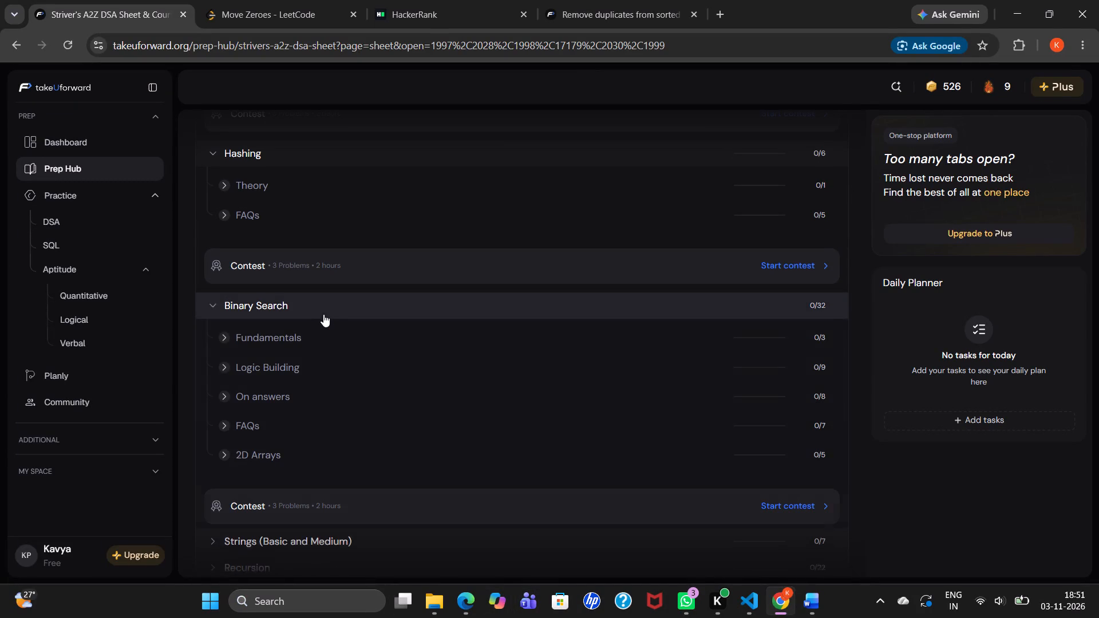
pyautogui.click(274, 340)
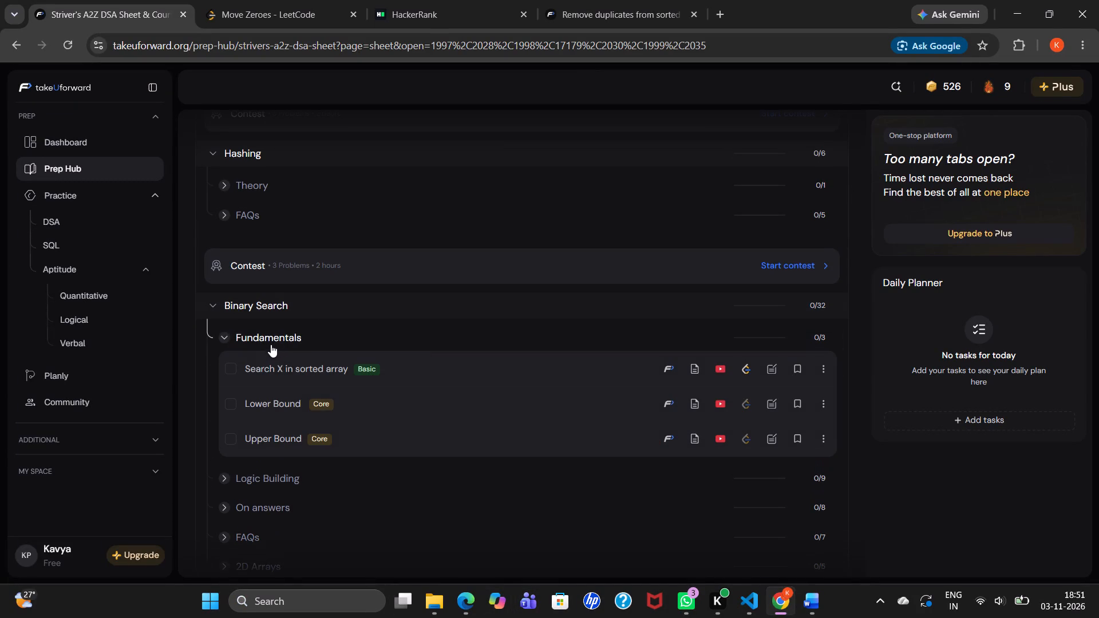
pyautogui.click(241, 299)
# Examine the Fundamentals and Logic Building problem lists in the Arrays section, leaving only Fundamentals collapsed of the two.
pyautogui.scroll(5, 241, 299)
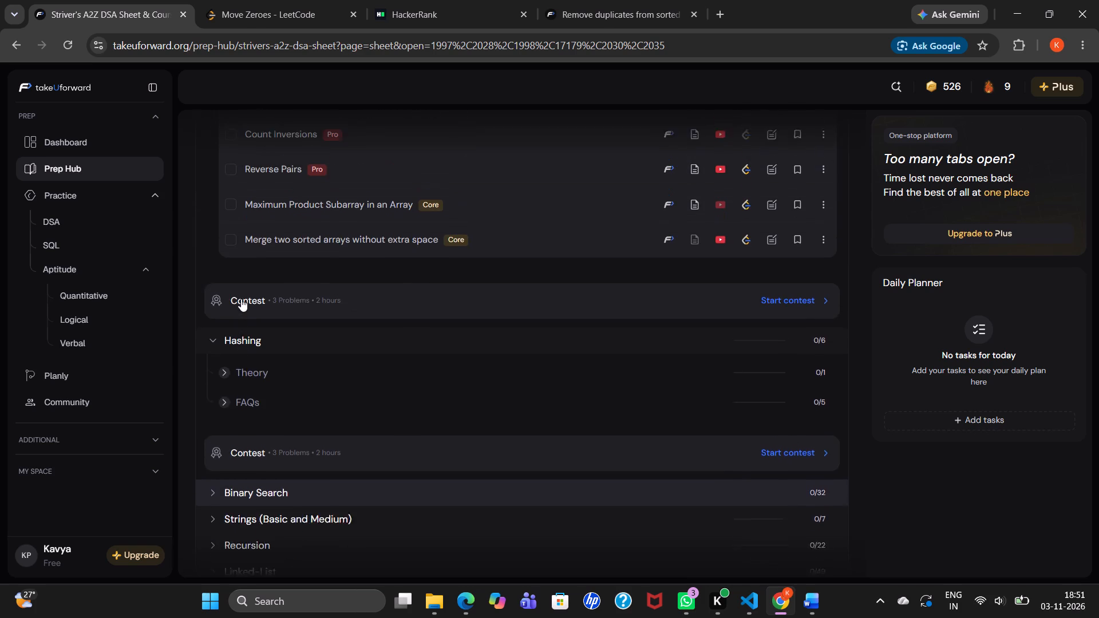
pyautogui.scroll(3, 241, 299)
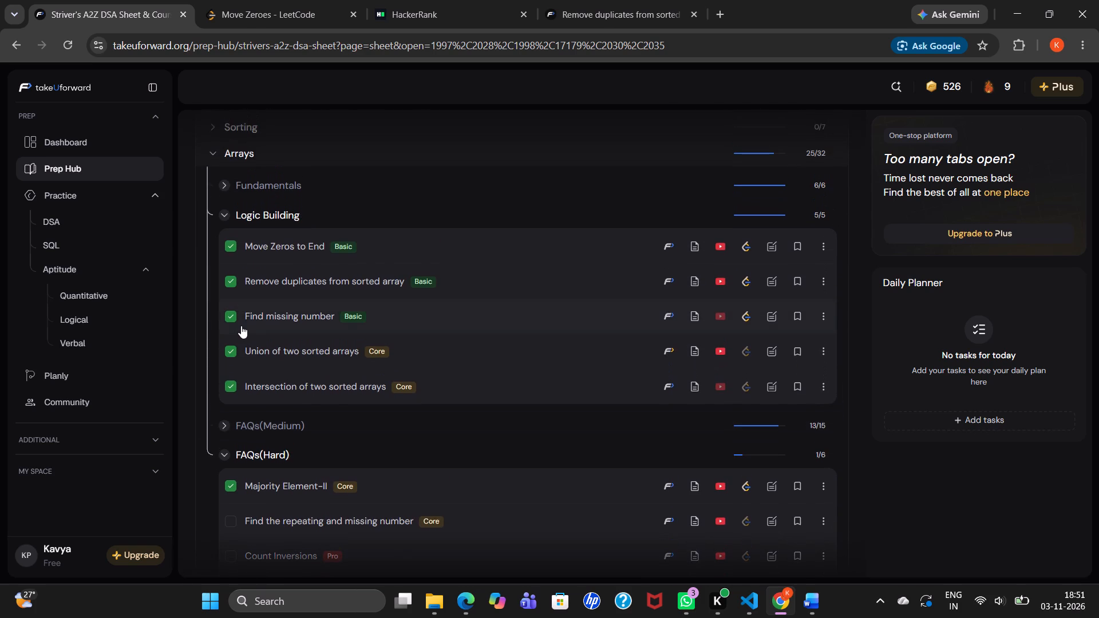
pyautogui.click(246, 215)
pyautogui.scroll(2, 246, 215)
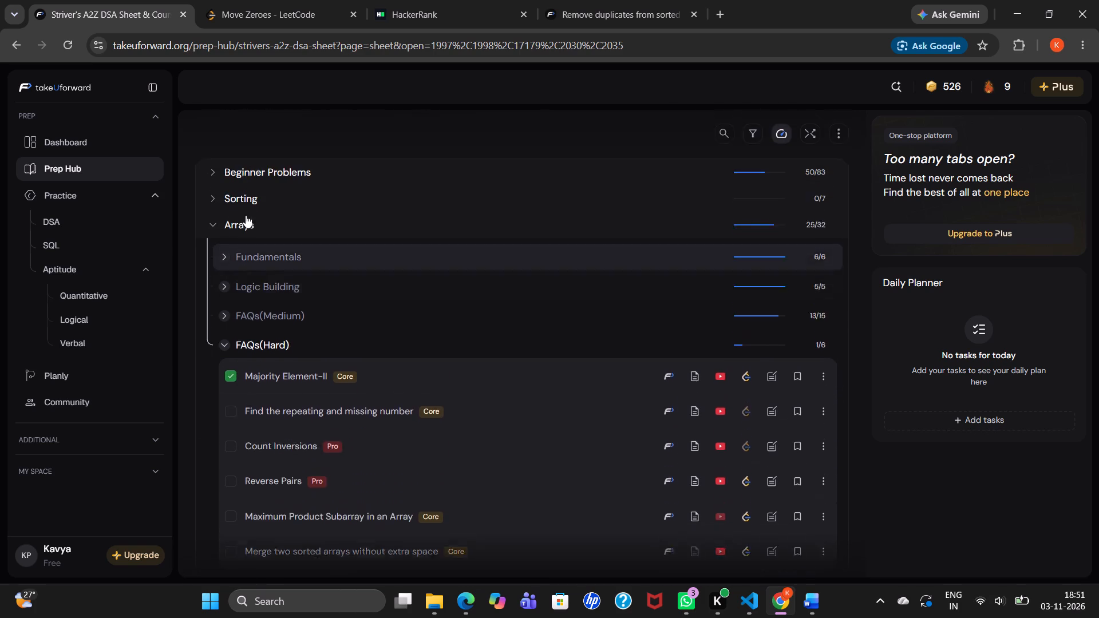
pyautogui.scroll(1, 246, 215)
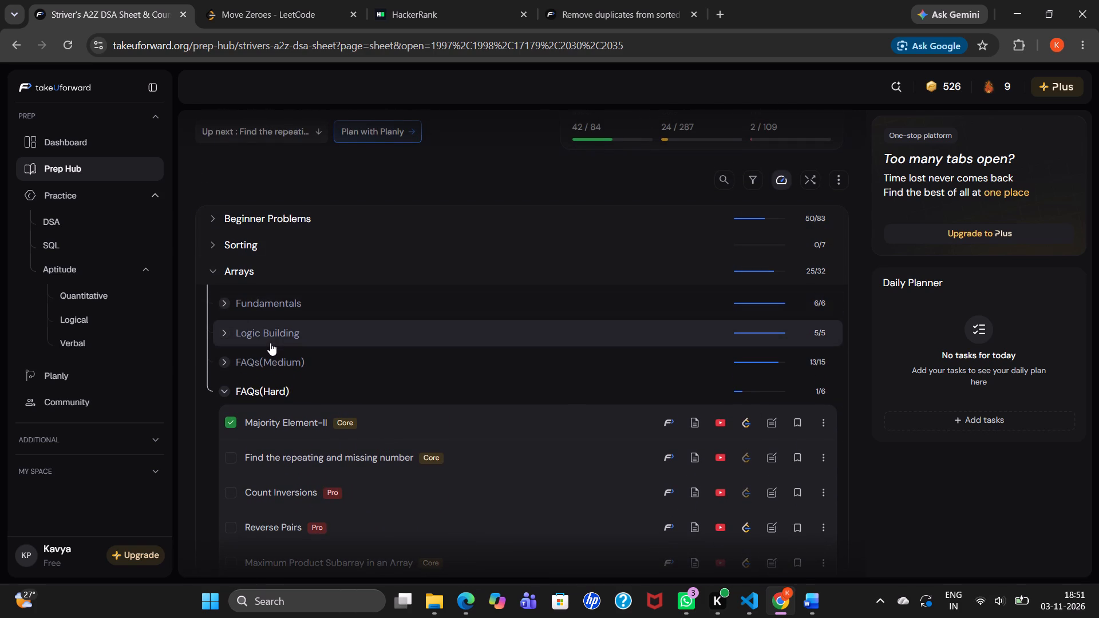
pyautogui.click(253, 307)
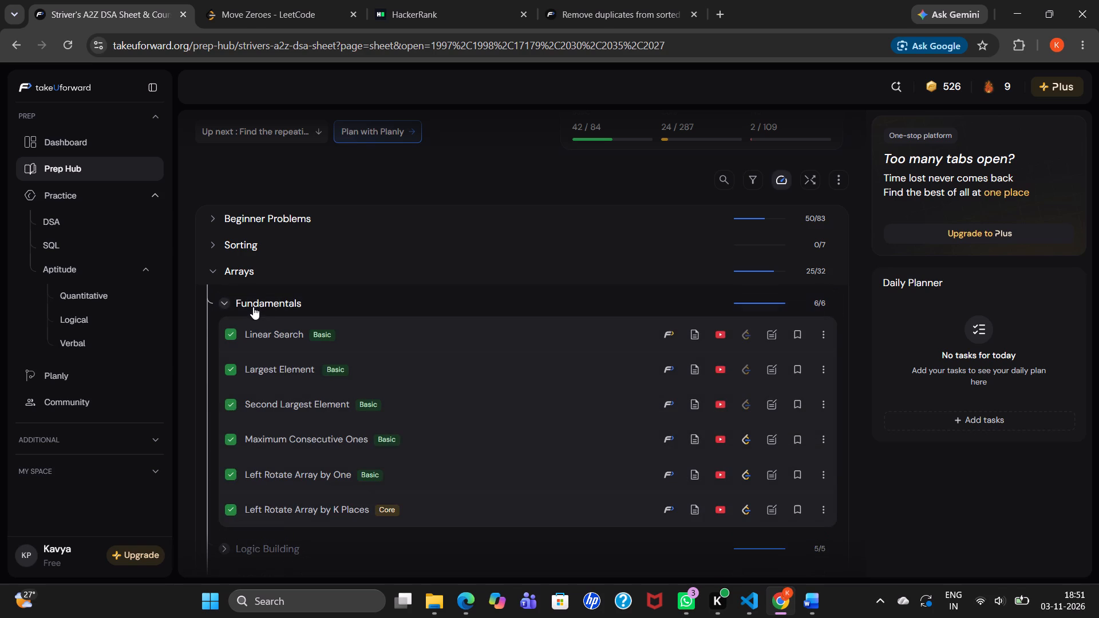
pyautogui.scroll(-1, 253, 307)
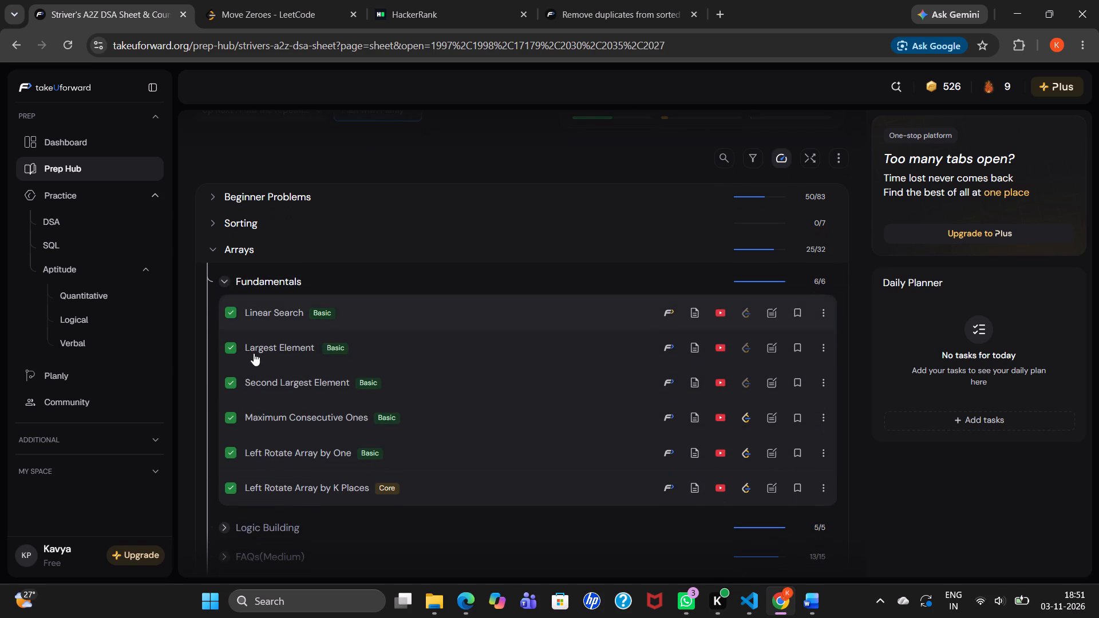
pyautogui.scroll(-1, 254, 414)
pyautogui.click(283, 252)
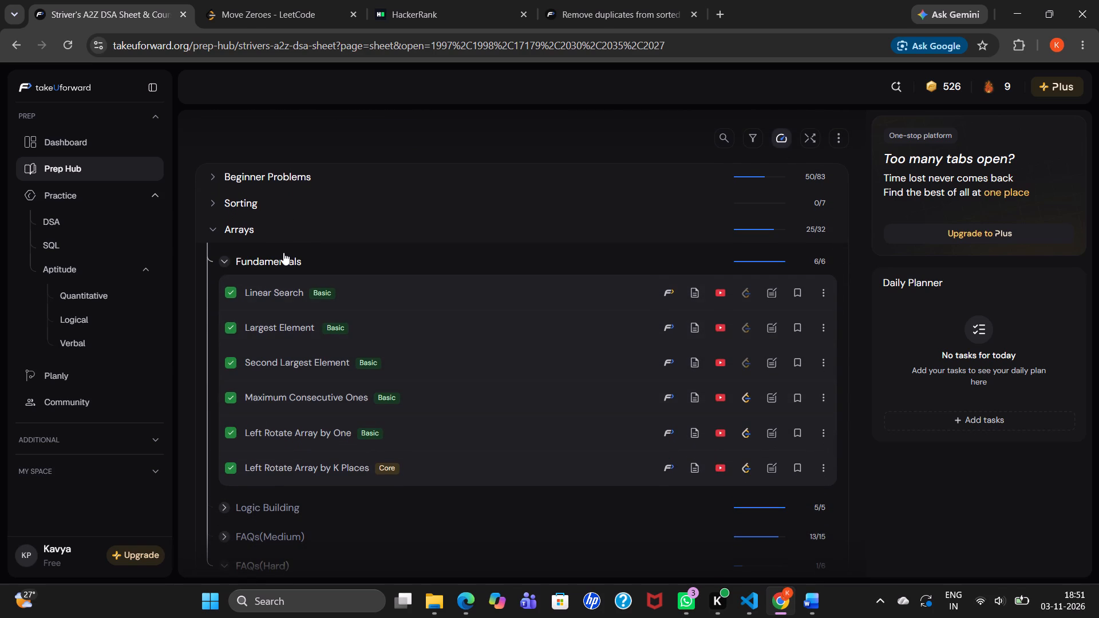
pyautogui.click(272, 294)
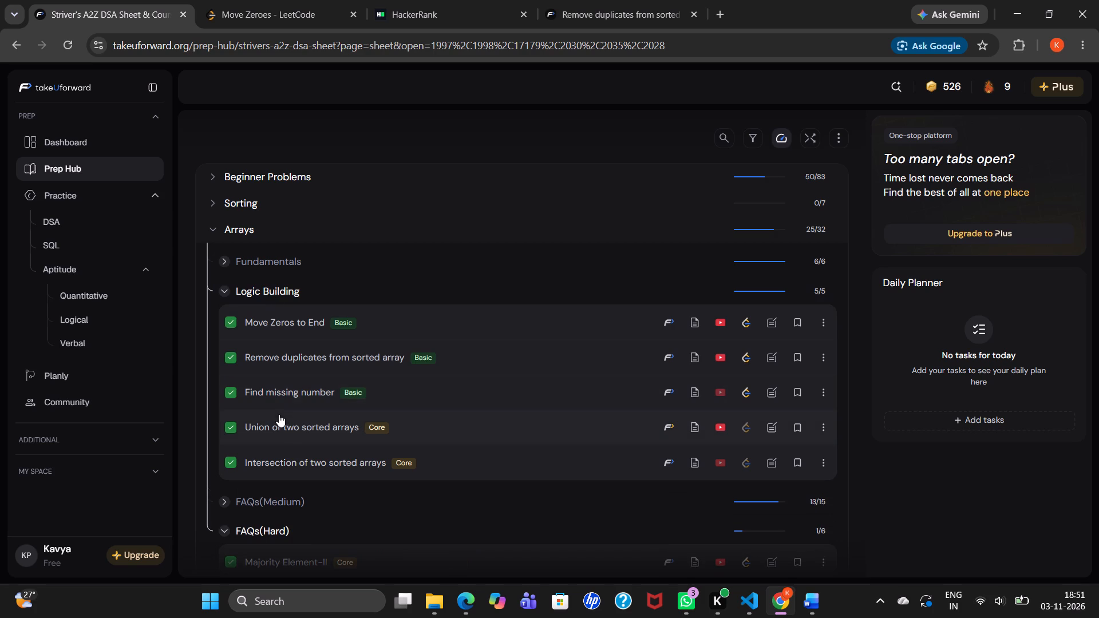
# Open the Union of two sorted arrays problem from the Logic Building list.
pyautogui.doubleClick(279, 432)
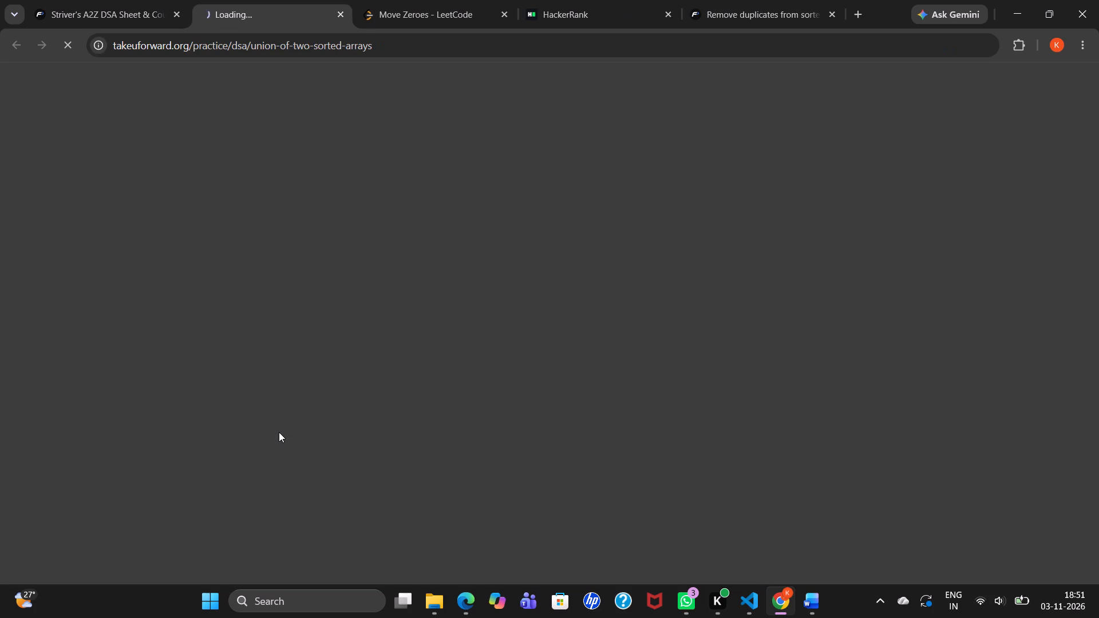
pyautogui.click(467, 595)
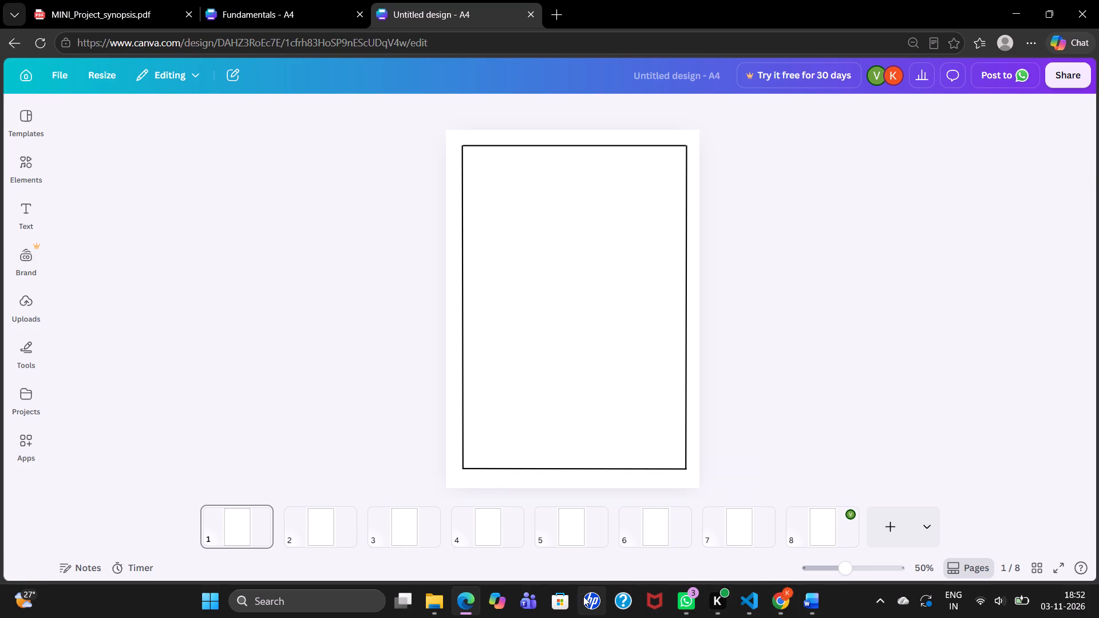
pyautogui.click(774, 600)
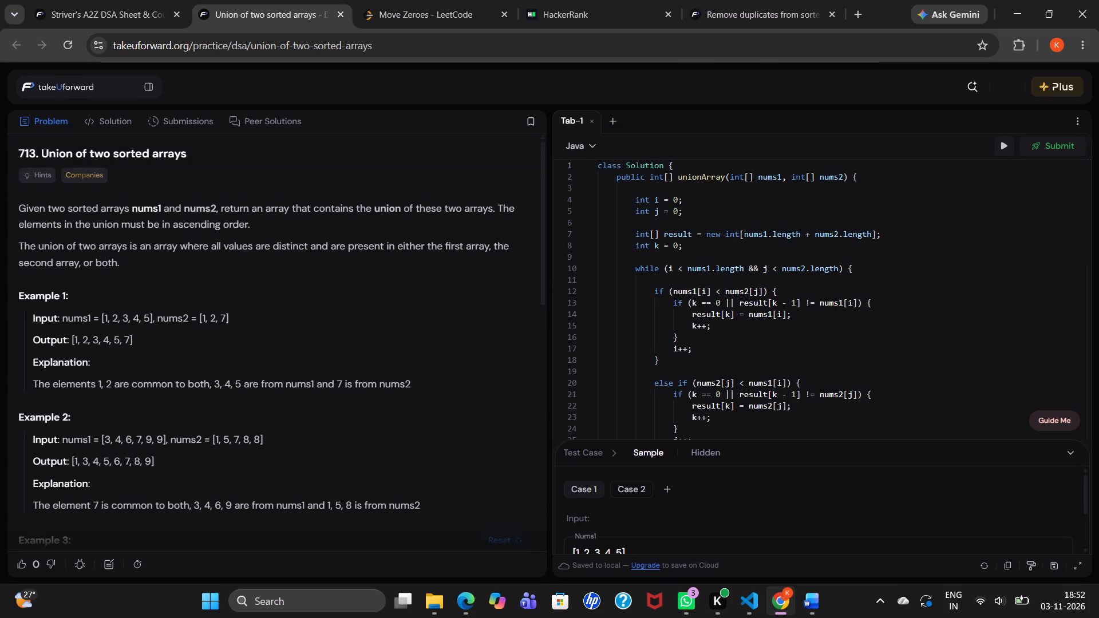
# Return to Striver's A2Z DSA sheet and look over its Arrays problems.
pyautogui.click(101, 0)
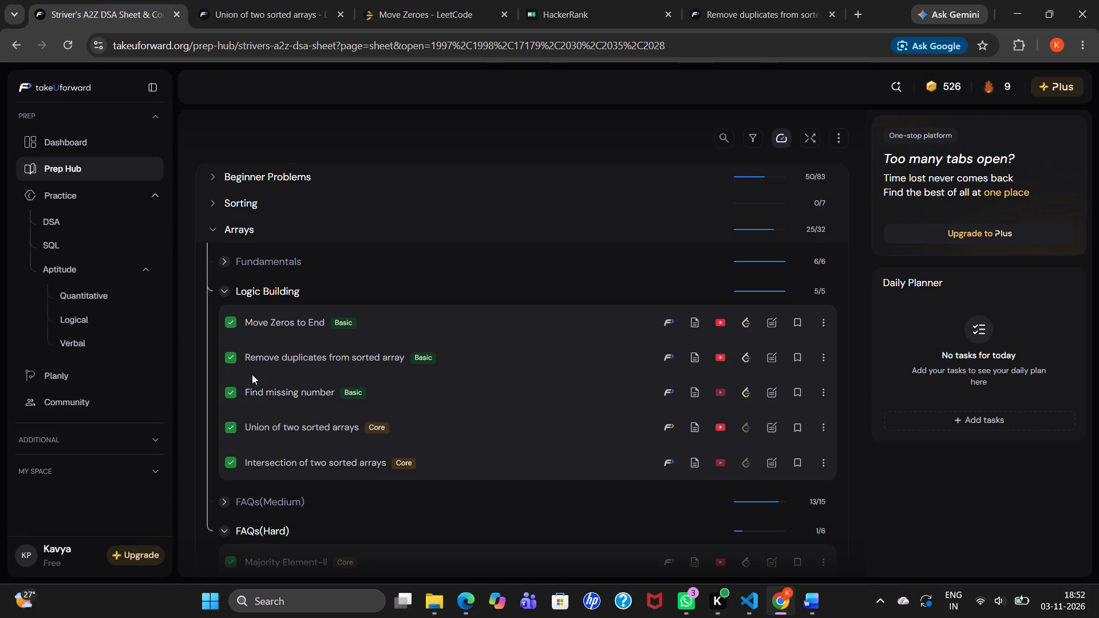
pyautogui.click(252, 374)
pyautogui.hscroll(6, 252, 374)
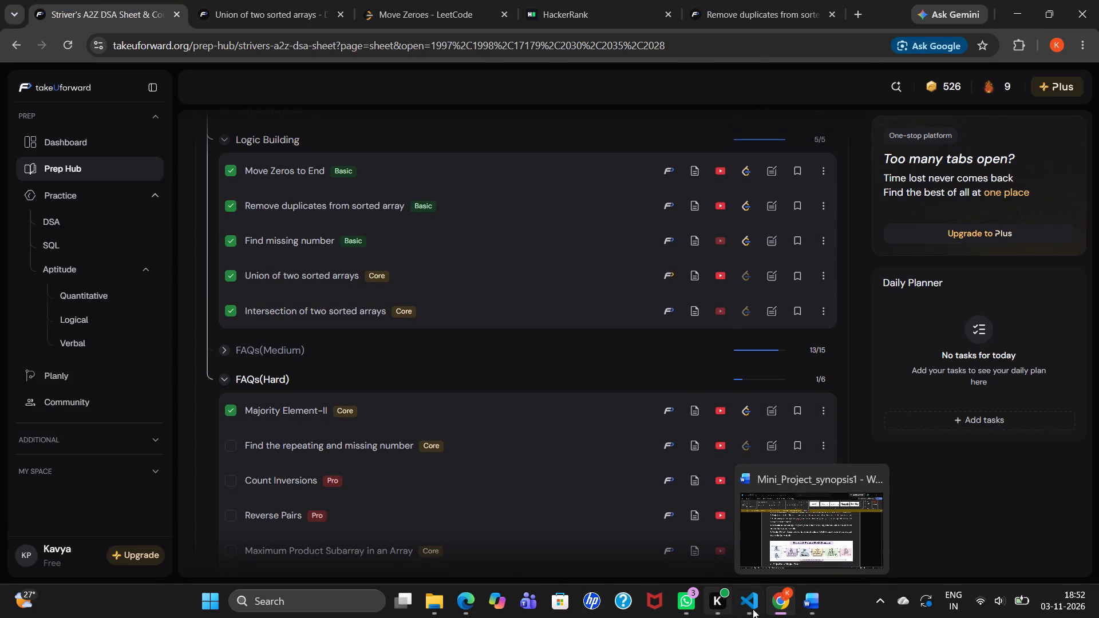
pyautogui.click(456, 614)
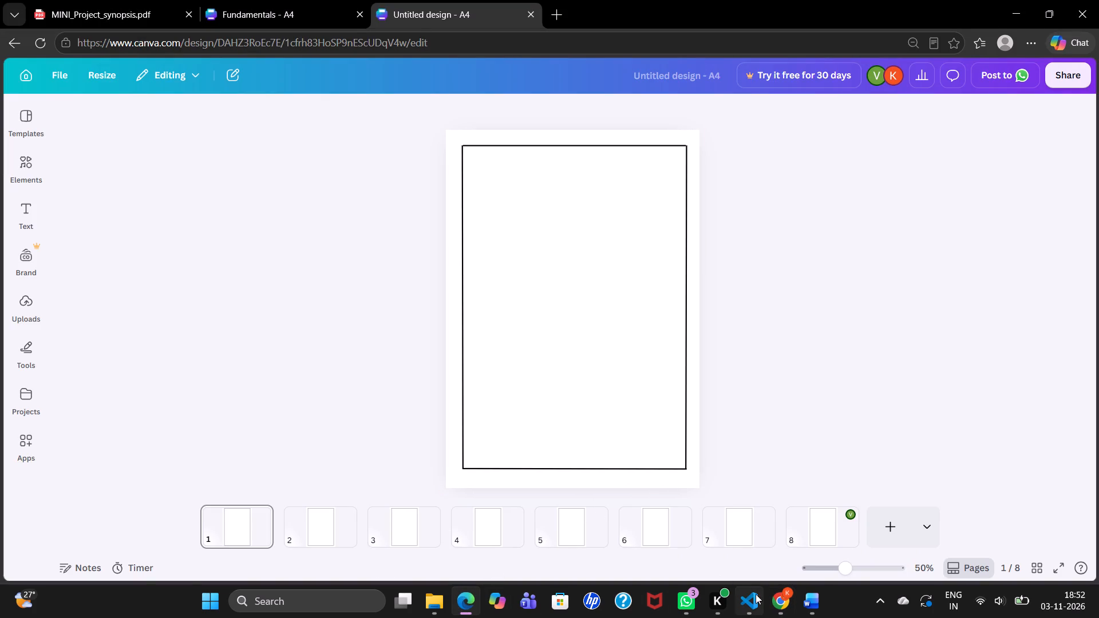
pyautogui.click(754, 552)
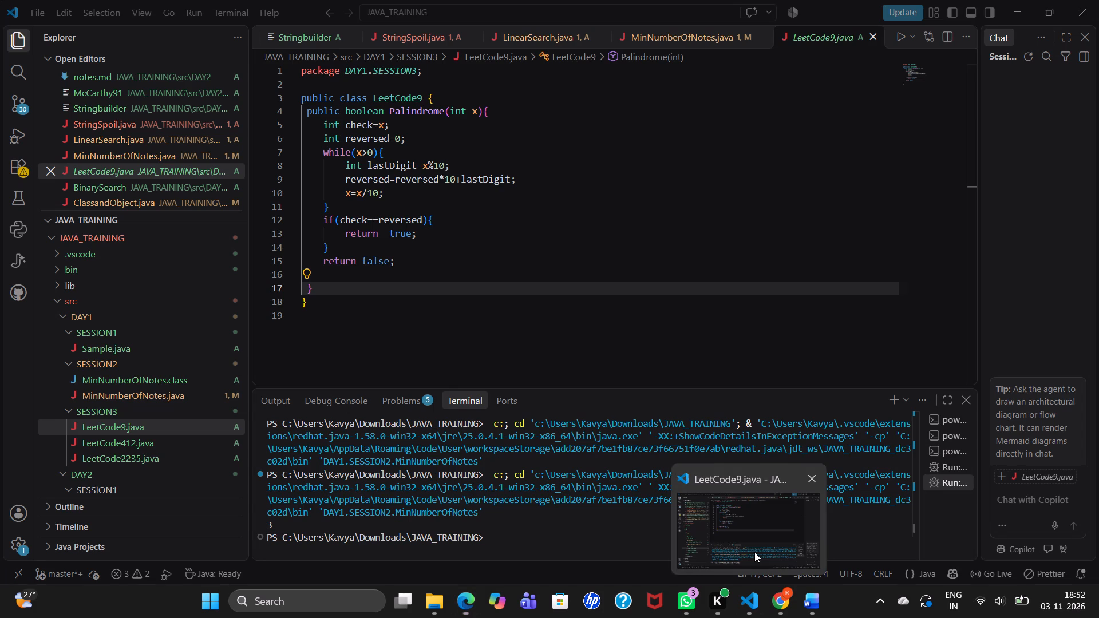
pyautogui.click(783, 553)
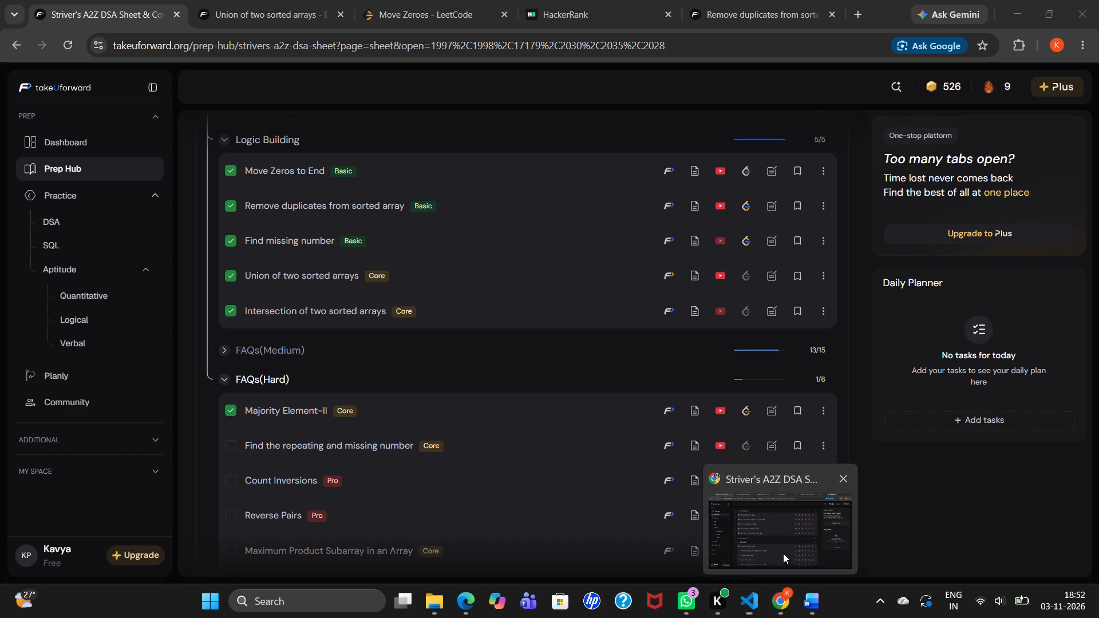
# Examine the FAQs(Medium) and FAQs(Hard) problem lists in the Arrays section, expanding FAQs(Medium).
pyautogui.hscroll(3, 452, 454)
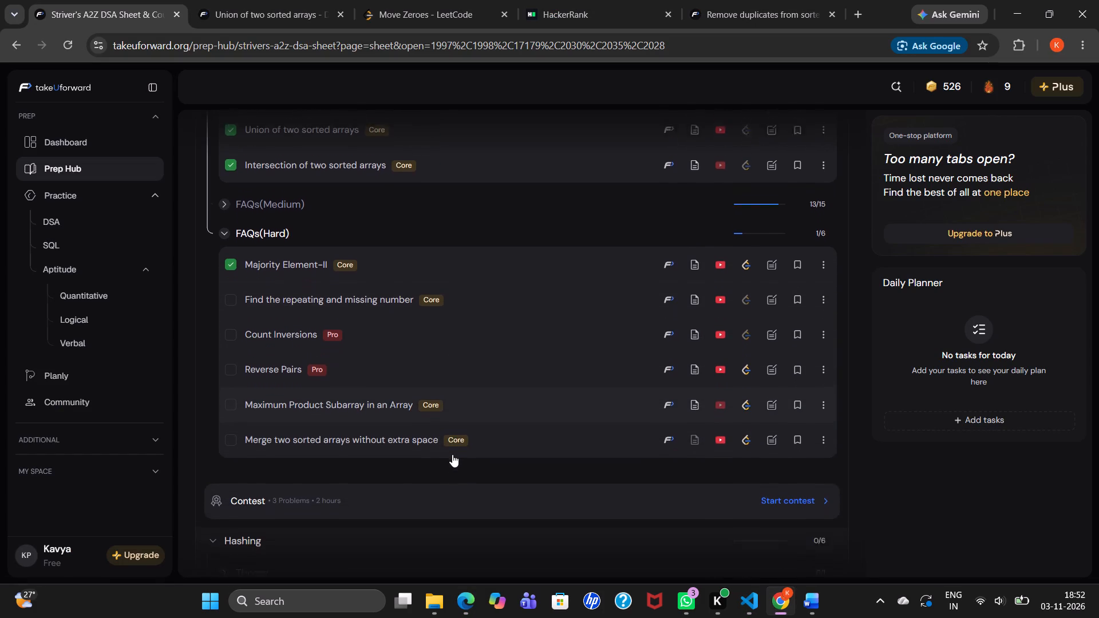
pyautogui.hscroll(2, 452, 454)
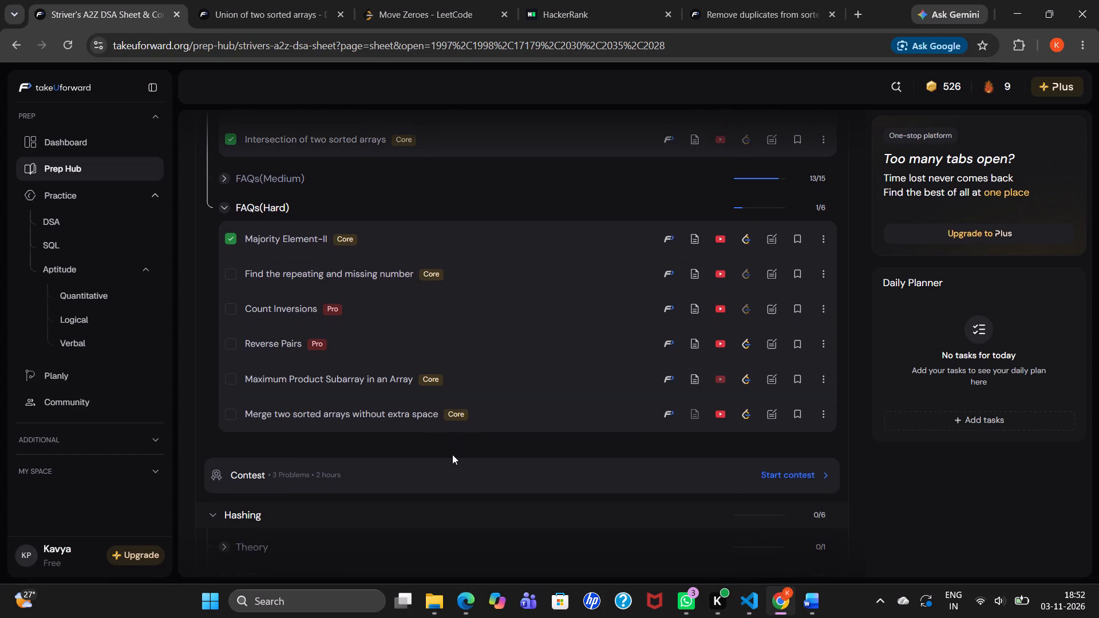
pyautogui.scroll(2, 452, 454)
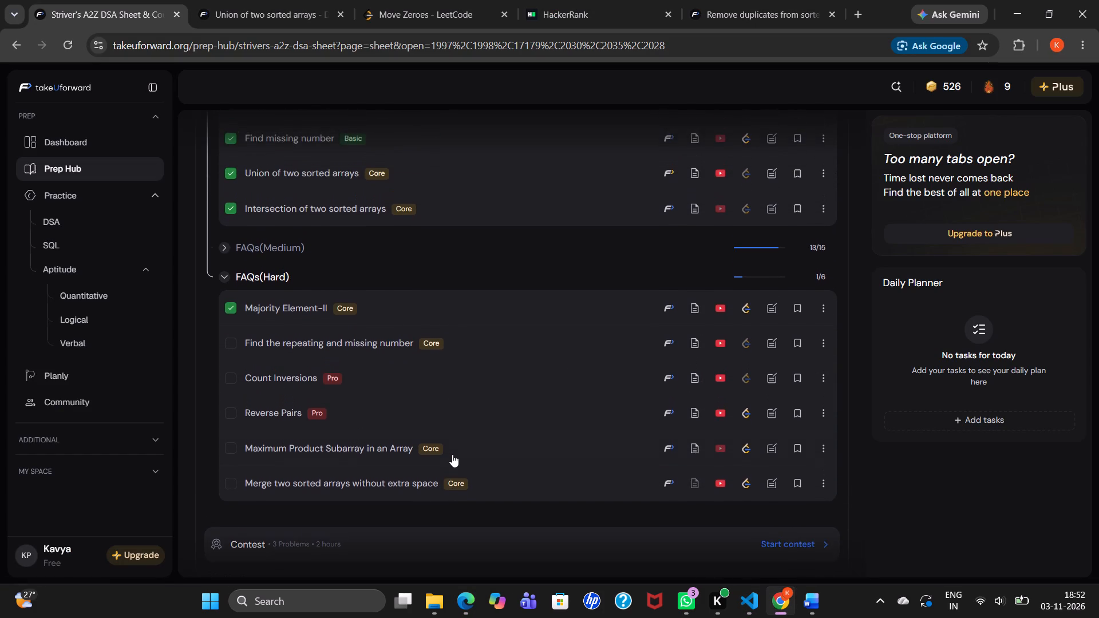
pyautogui.scroll(2, 452, 454)
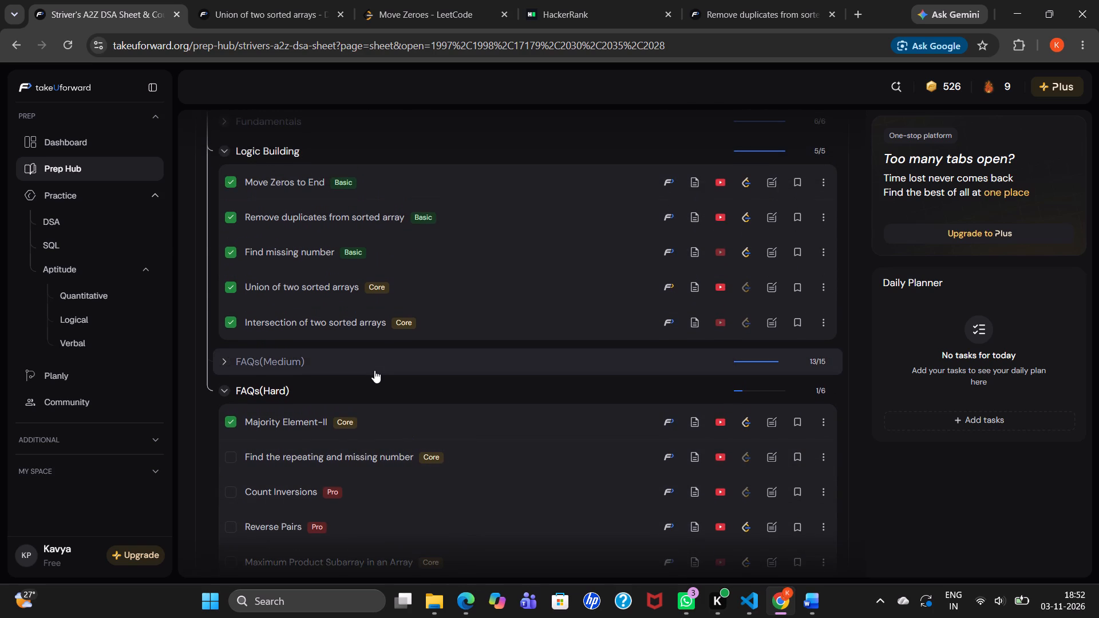
pyautogui.click(374, 370)
pyautogui.scroll(-5, 374, 370)
pyautogui.hscroll(5, 374, 370)
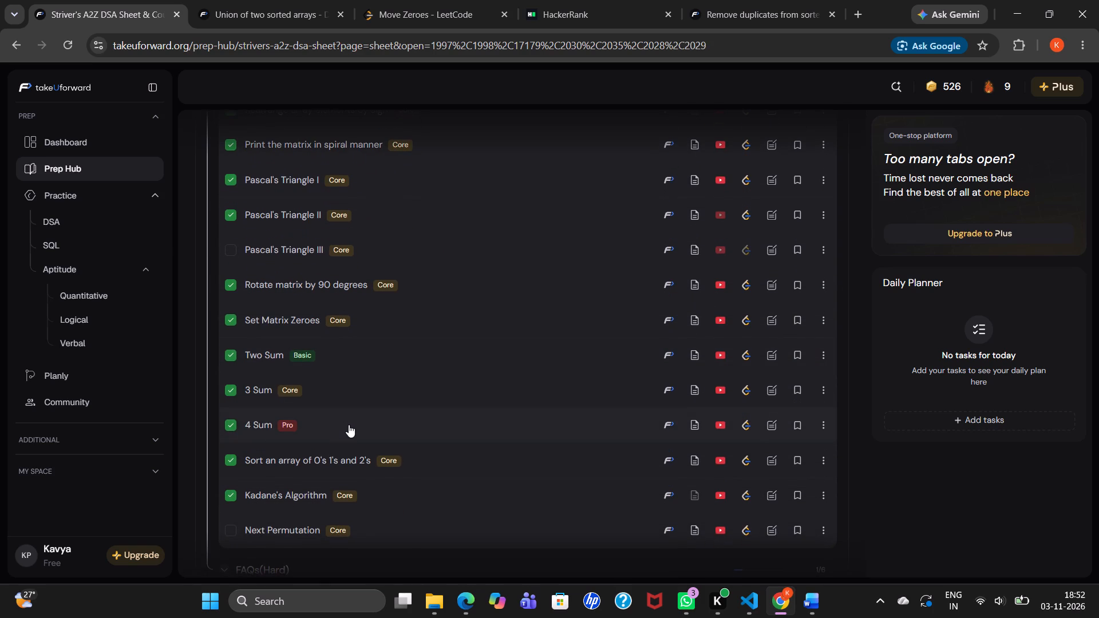
pyautogui.scroll(-3, 349, 425)
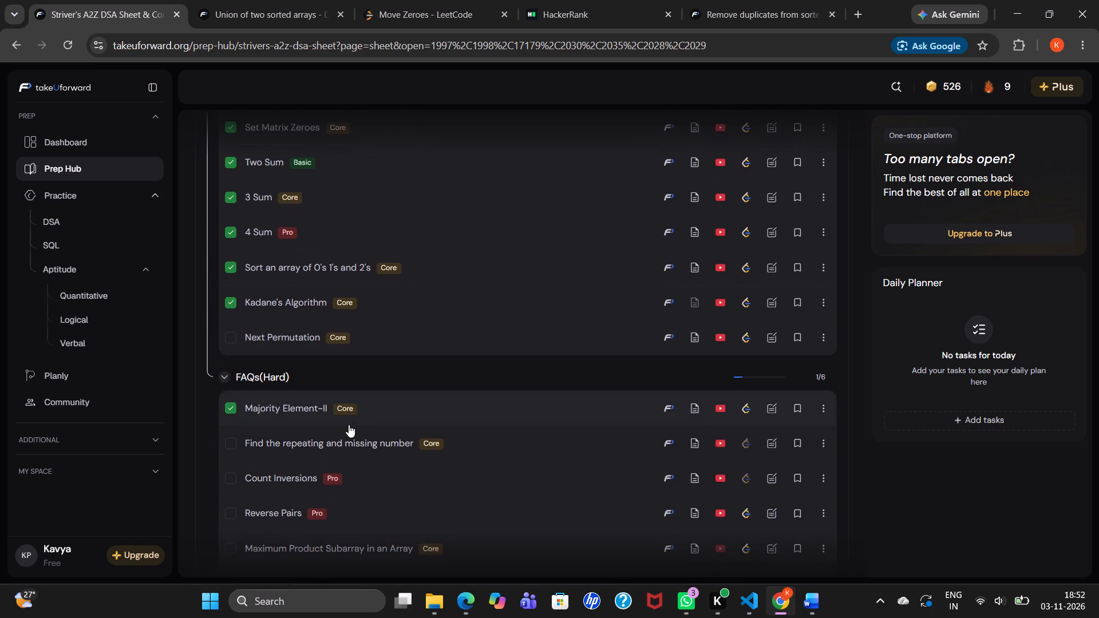
pyautogui.hscroll(6, 349, 425)
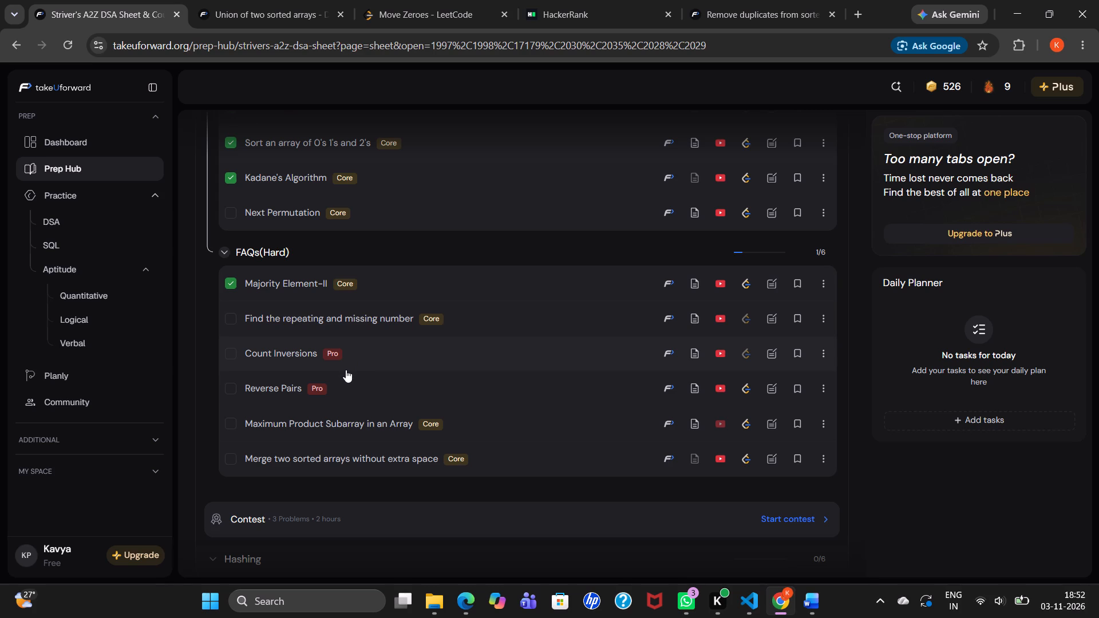
# Open the Reverse Pairs problem from FAQs(Hard) and go back to the A2Z DSA sheet.
pyautogui.click(339, 395)
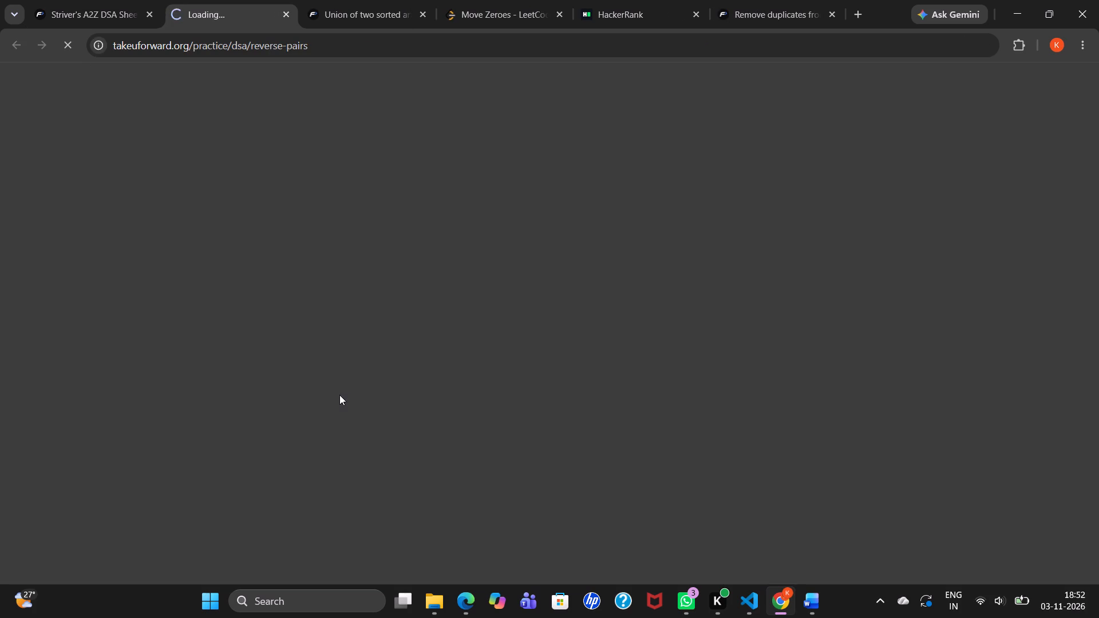
pyautogui.click(80, 0)
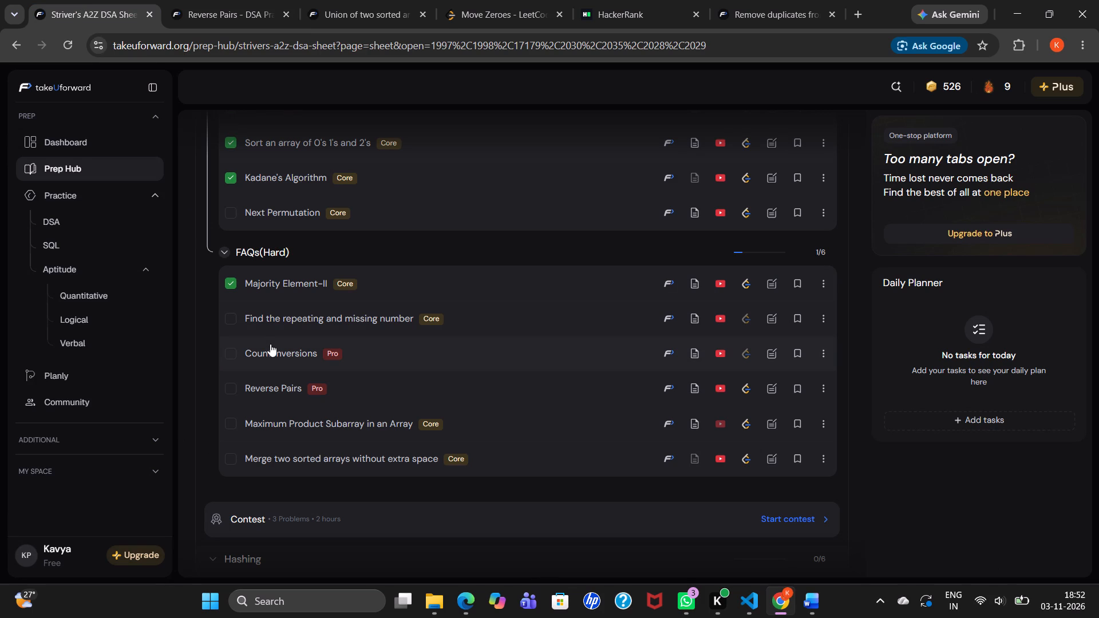
# Mark the five unsolved Arrays FAQs(Hard) problems as completed, from Find the repeating and missing number to Merge two sorted arrays without extra space.
pyautogui.scroll(1, 270, 344)
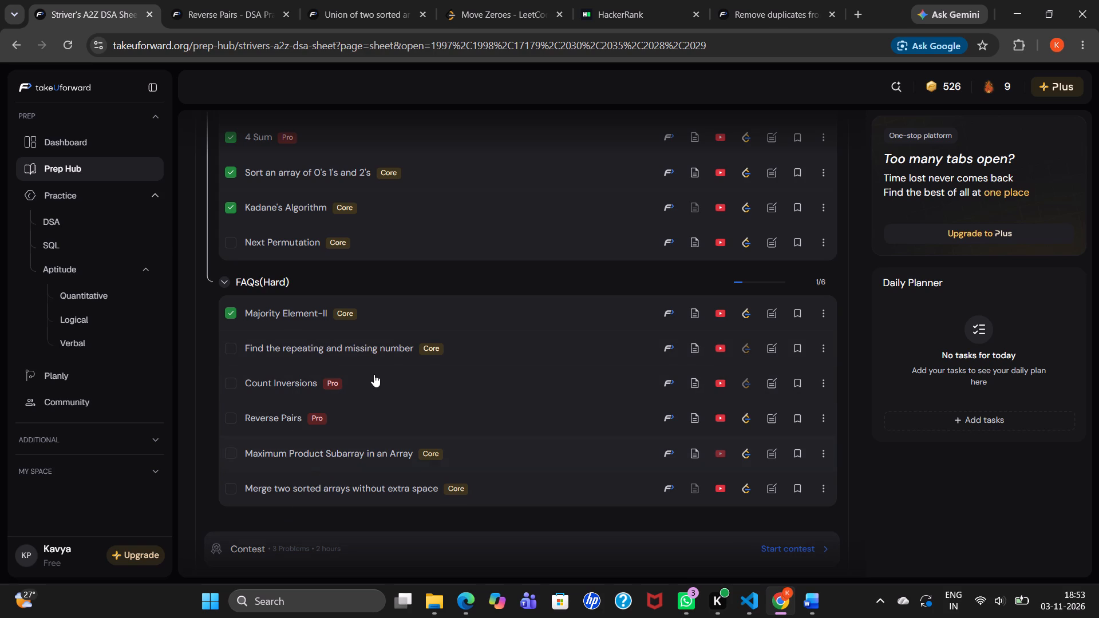
pyautogui.click(239, 348)
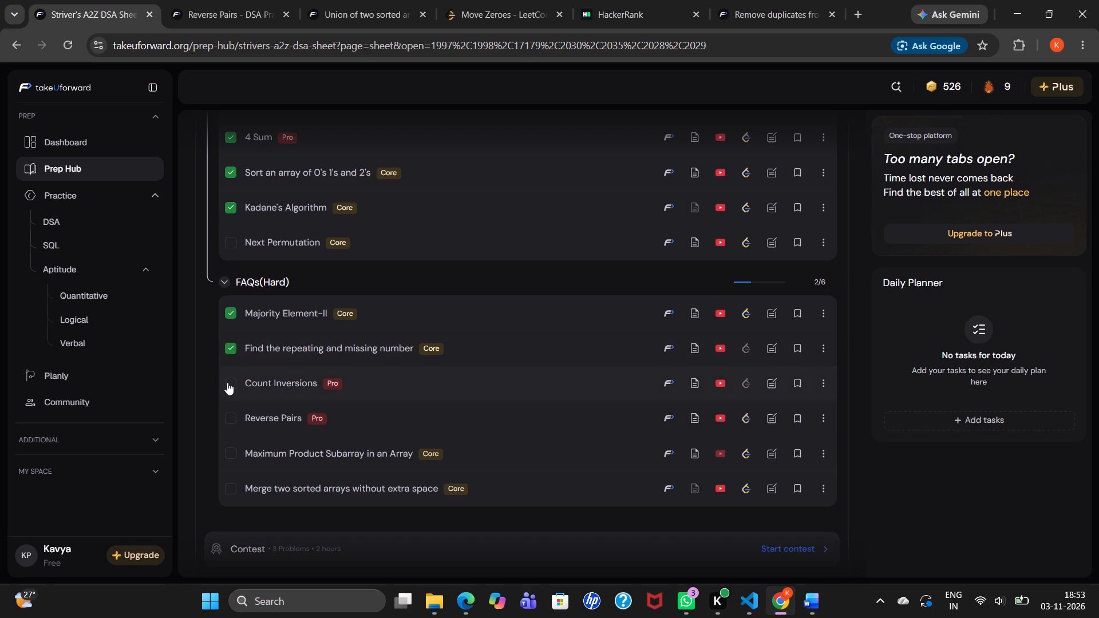
pyautogui.click(227, 382)
pyautogui.click(230, 419)
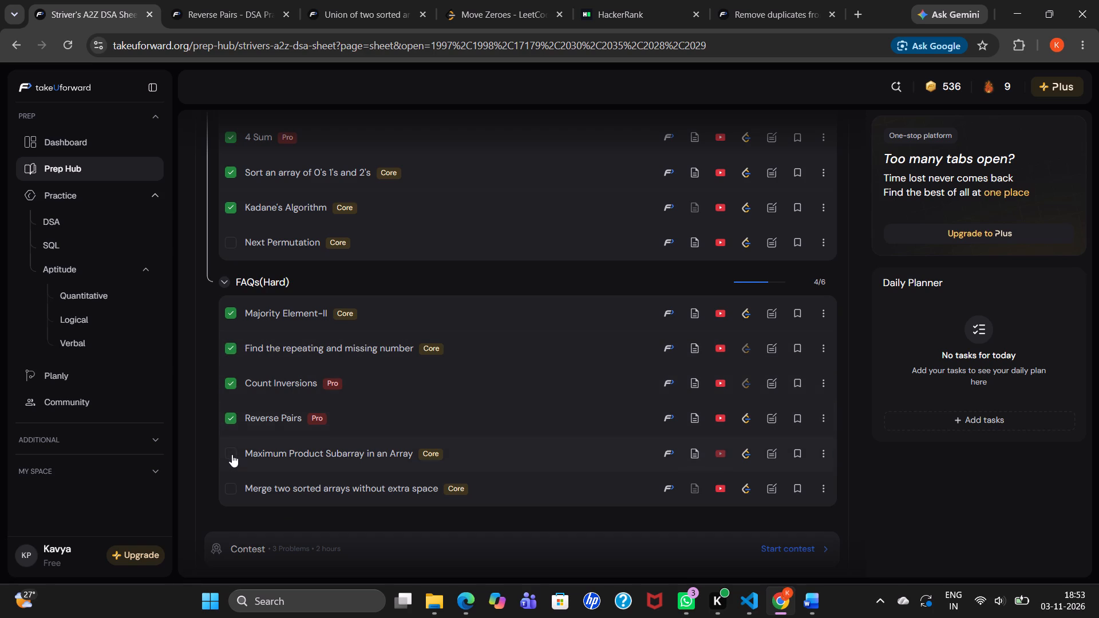
pyautogui.click(232, 455)
pyautogui.click(231, 488)
# Expand the FAQs list in the Hashing section and look over its problems.
pyautogui.scroll(-4, 238, 474)
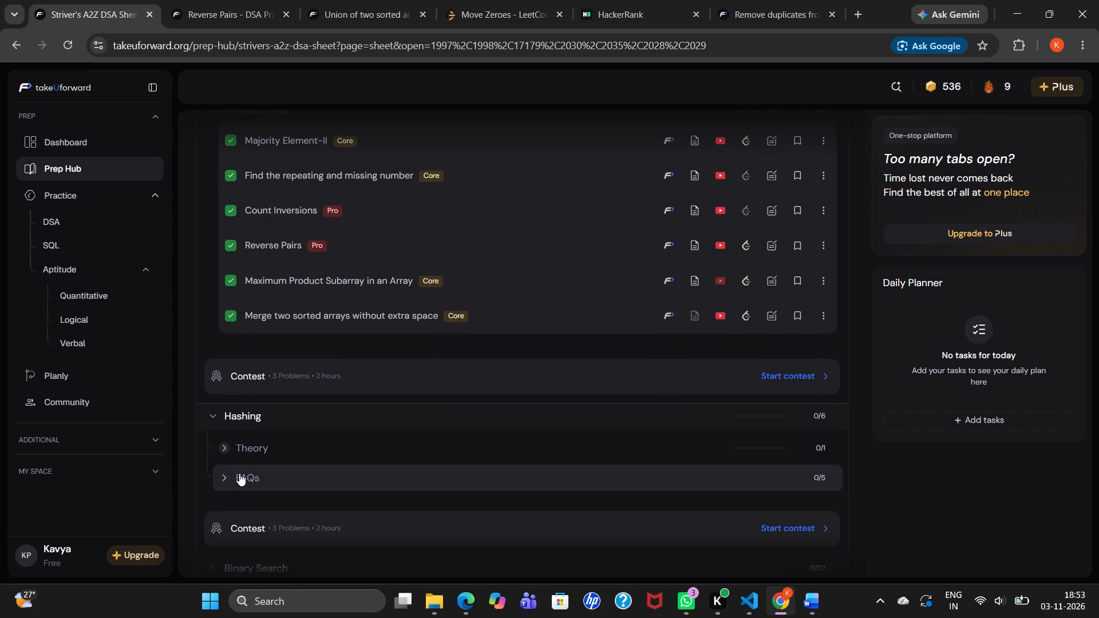
pyautogui.click(241, 473)
pyautogui.scroll(-3, 241, 473)
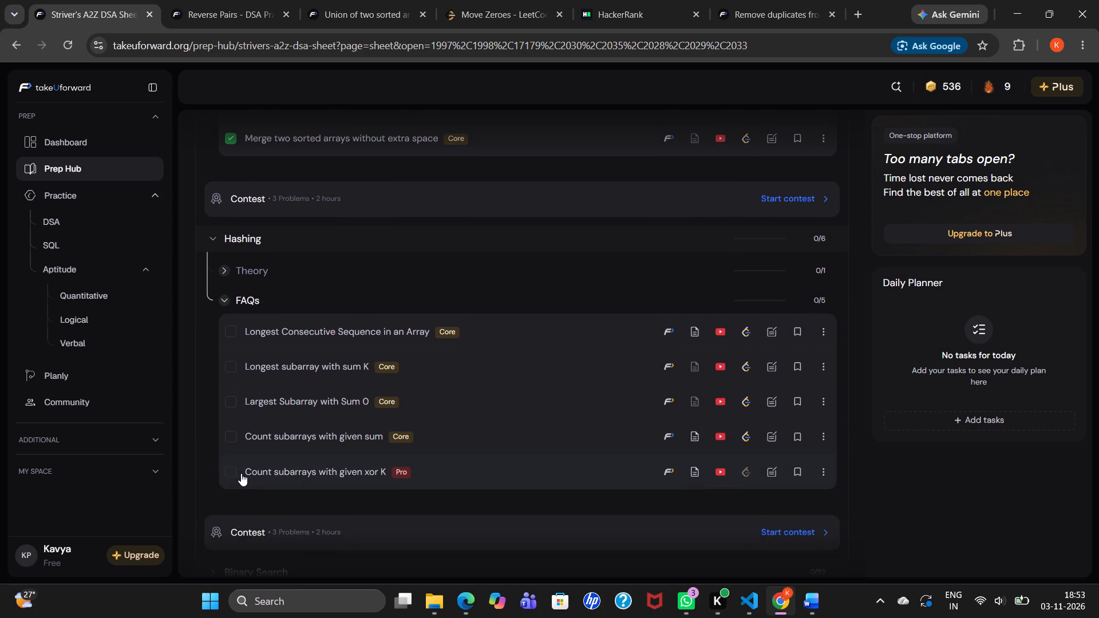
pyautogui.scroll(-1, 241, 473)
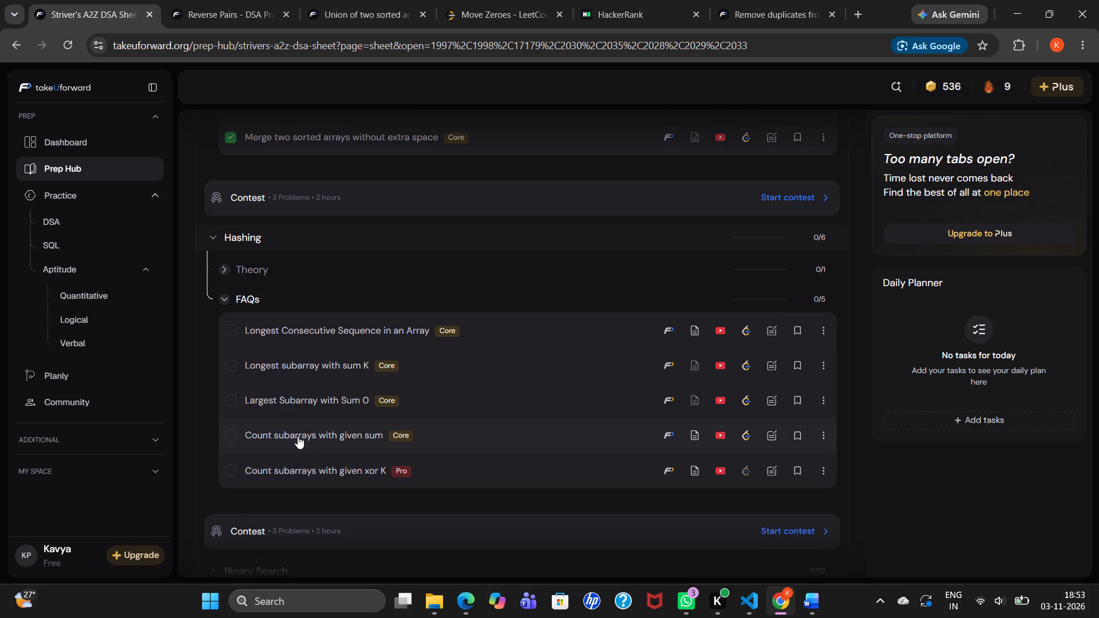
# Expand the Binary Search section and look over its Fundamentals problems.
pyautogui.hscroll(1, 298, 436)
pyautogui.scroll(-4, 298, 436)
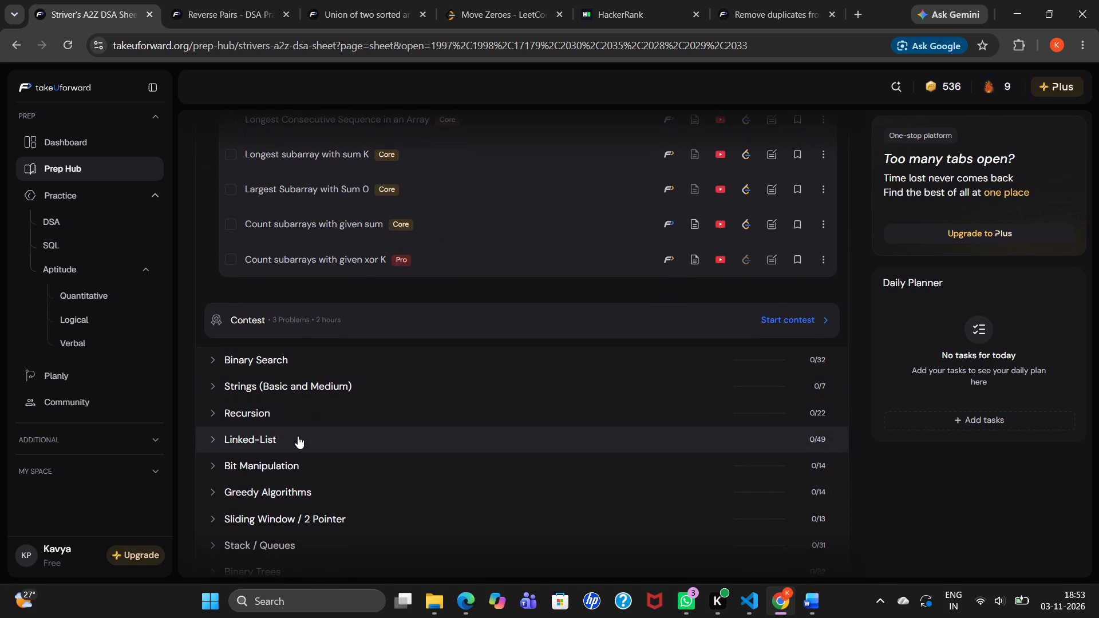
pyautogui.click(359, 356)
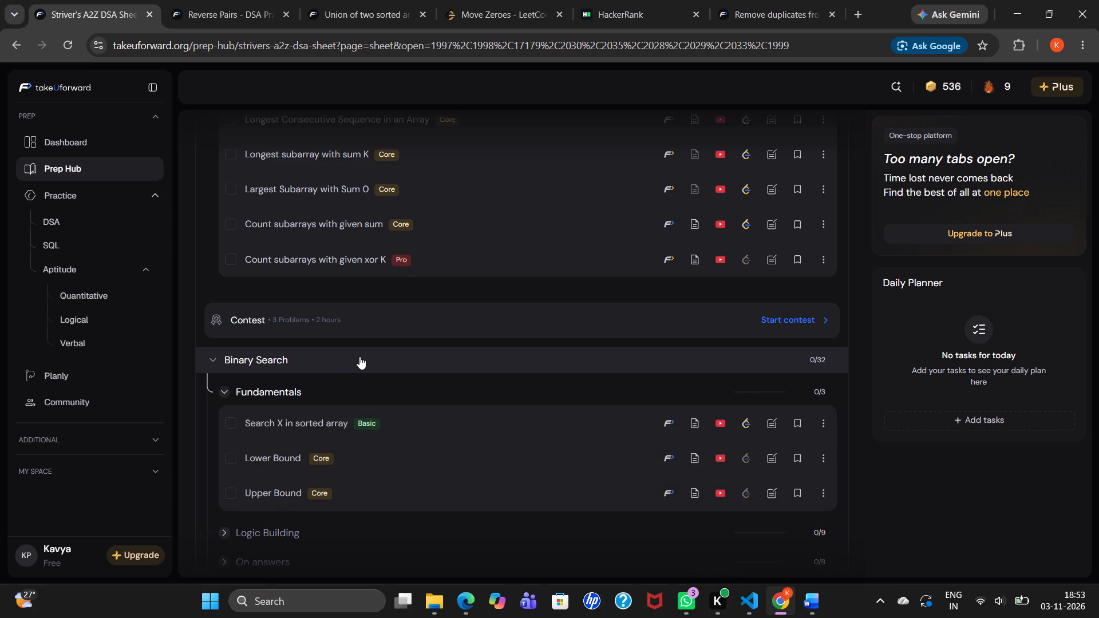
pyautogui.scroll(-1, 359, 356)
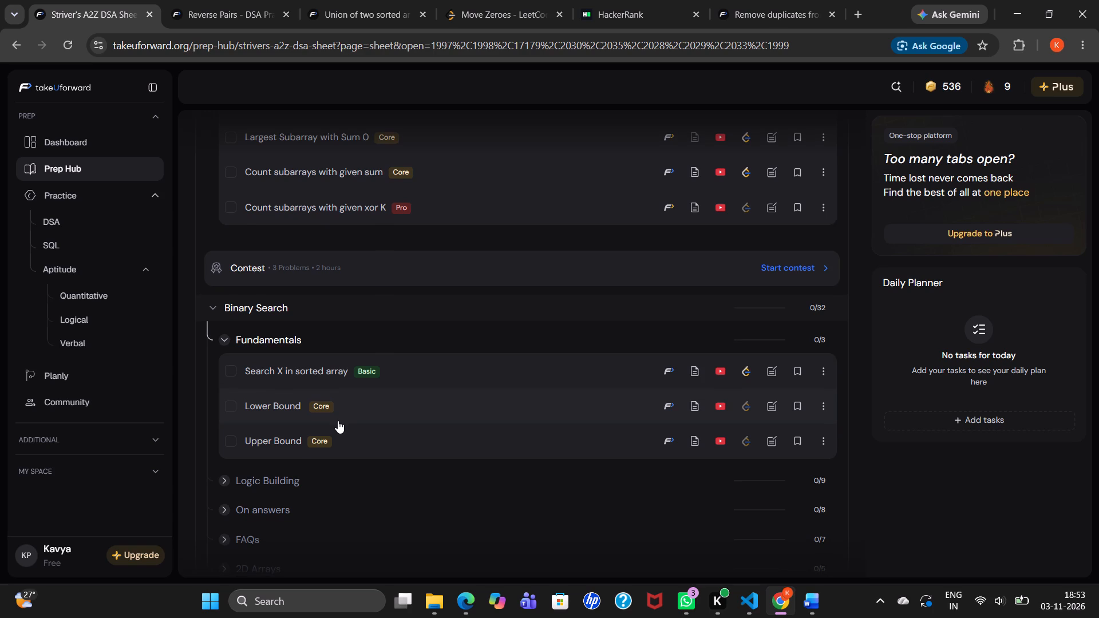
pyautogui.scroll(-1, 279, 484)
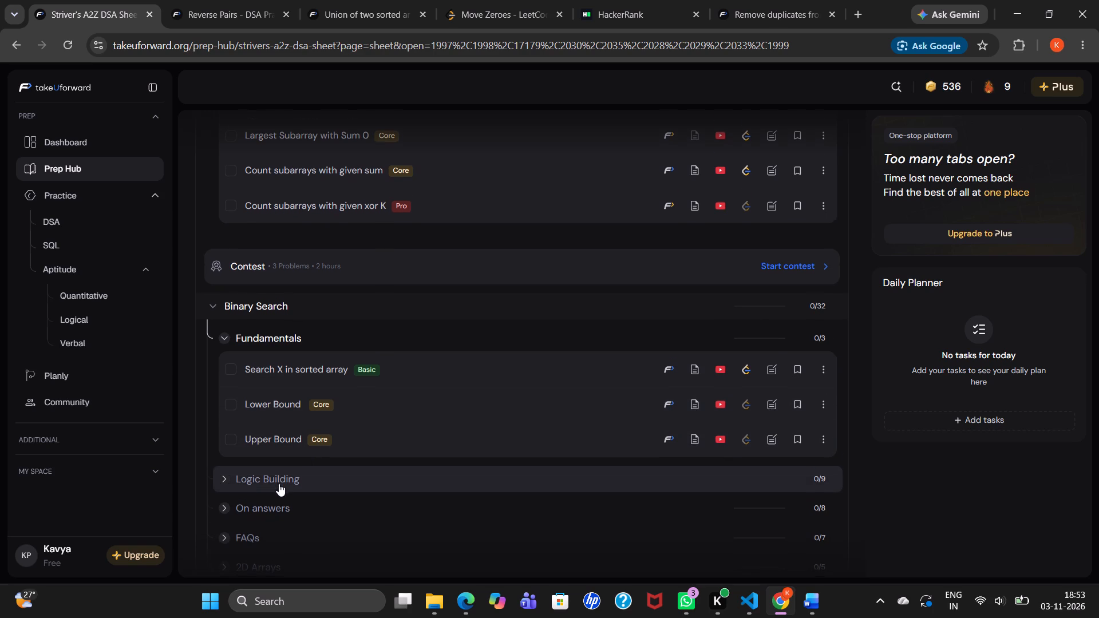
pyautogui.scroll(-1, 279, 484)
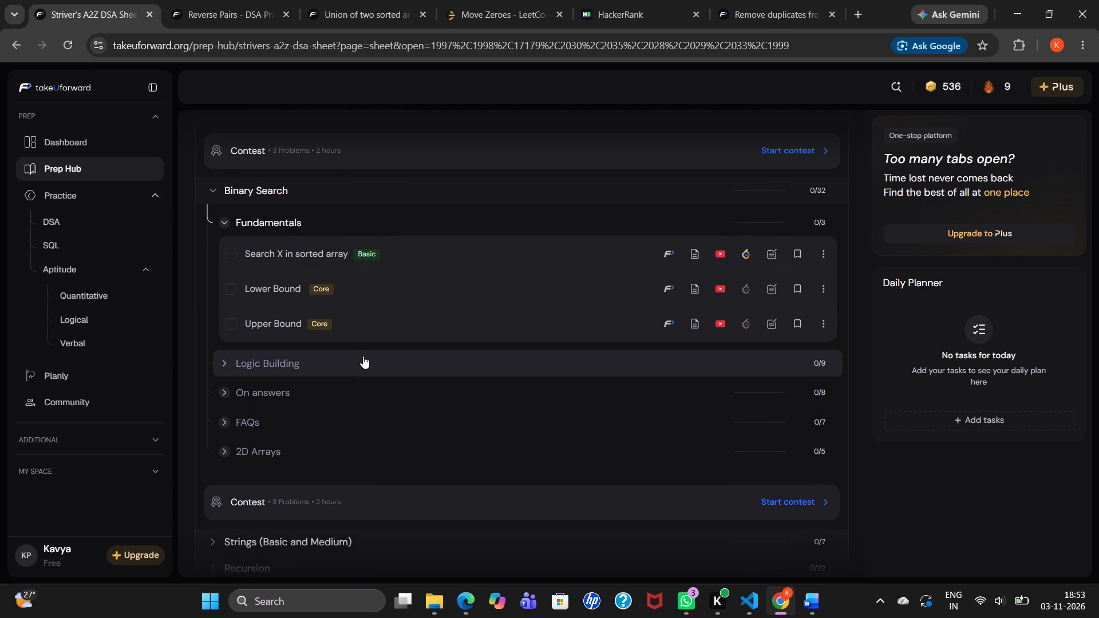
# Expand the Logic Building list in the Binary Search section and look over its problems.
pyautogui.click(363, 356)
pyautogui.scroll(-1, 339, 423)
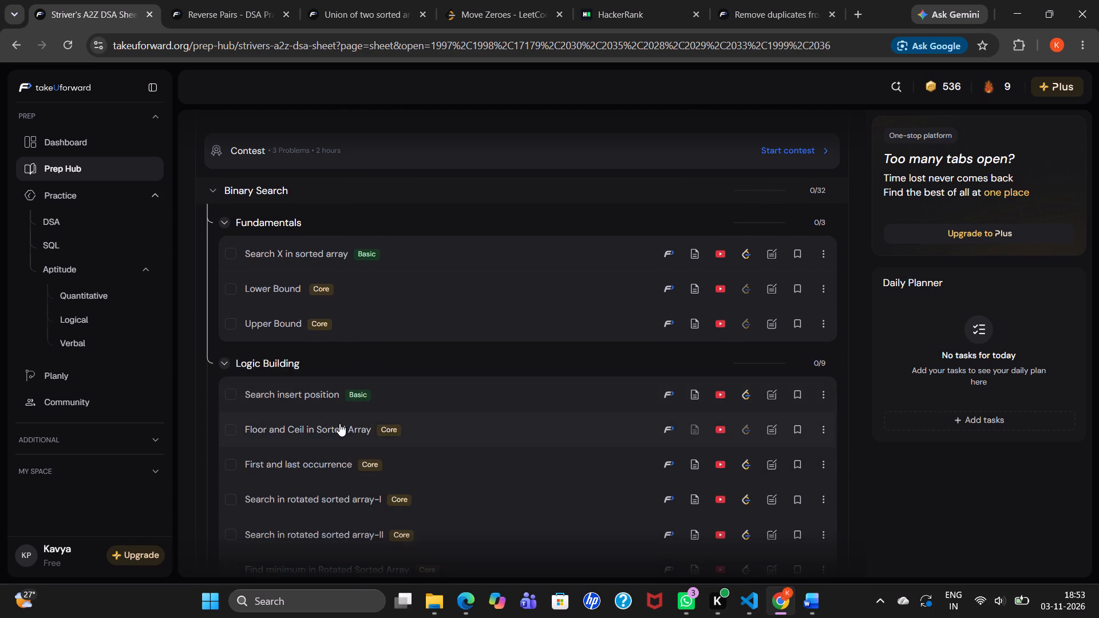
pyautogui.scroll(-2, 339, 423)
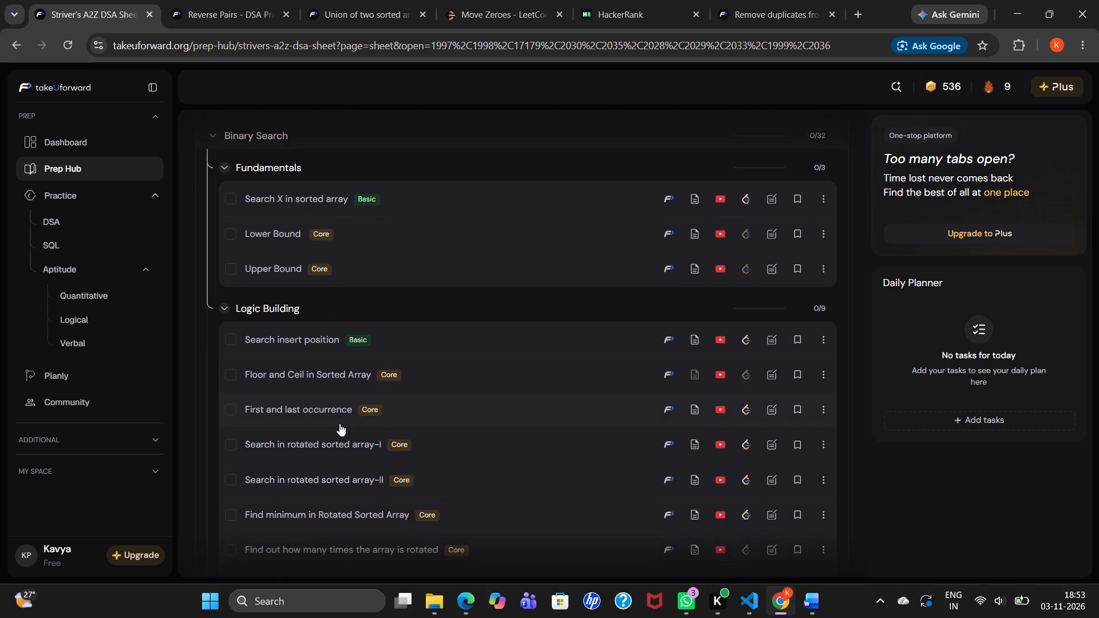
pyautogui.scroll(-3, 339, 423)
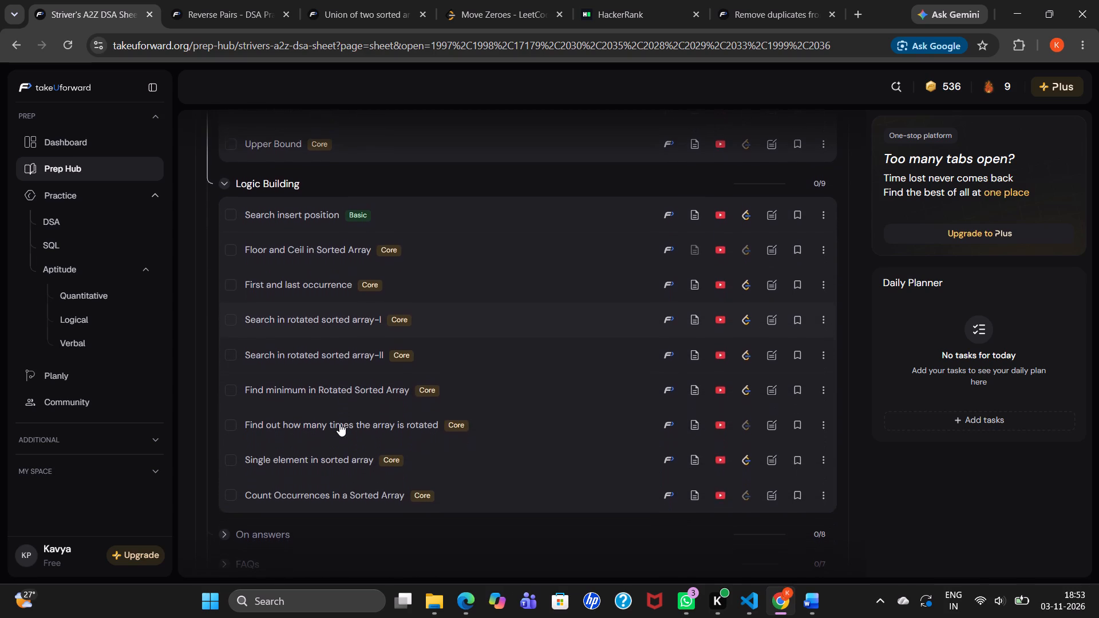
pyautogui.scroll(-2, 339, 423)
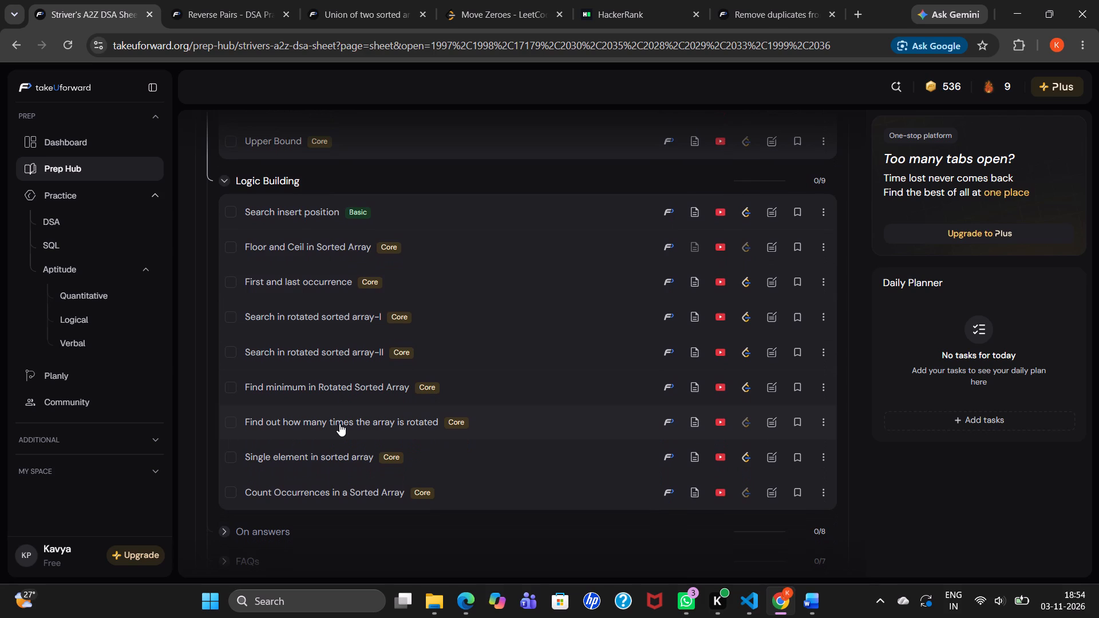
pyautogui.scroll(-3, 339, 423)
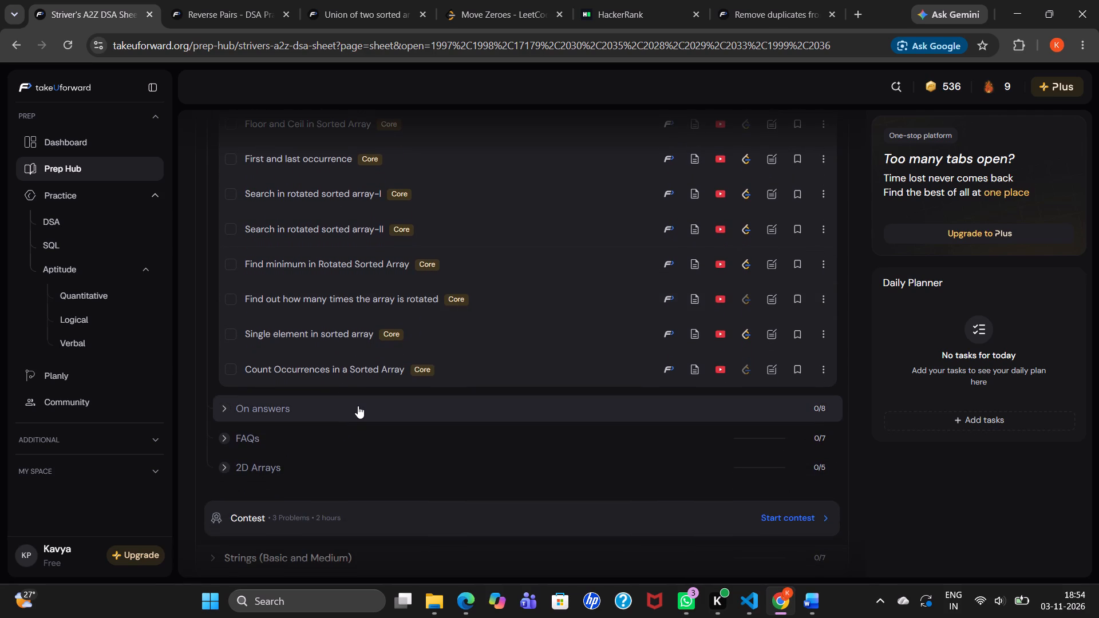
# Expand the On answers list in the Binary Search section and look over its problems.
pyautogui.click(358, 406)
pyautogui.hscroll(3, 358, 406)
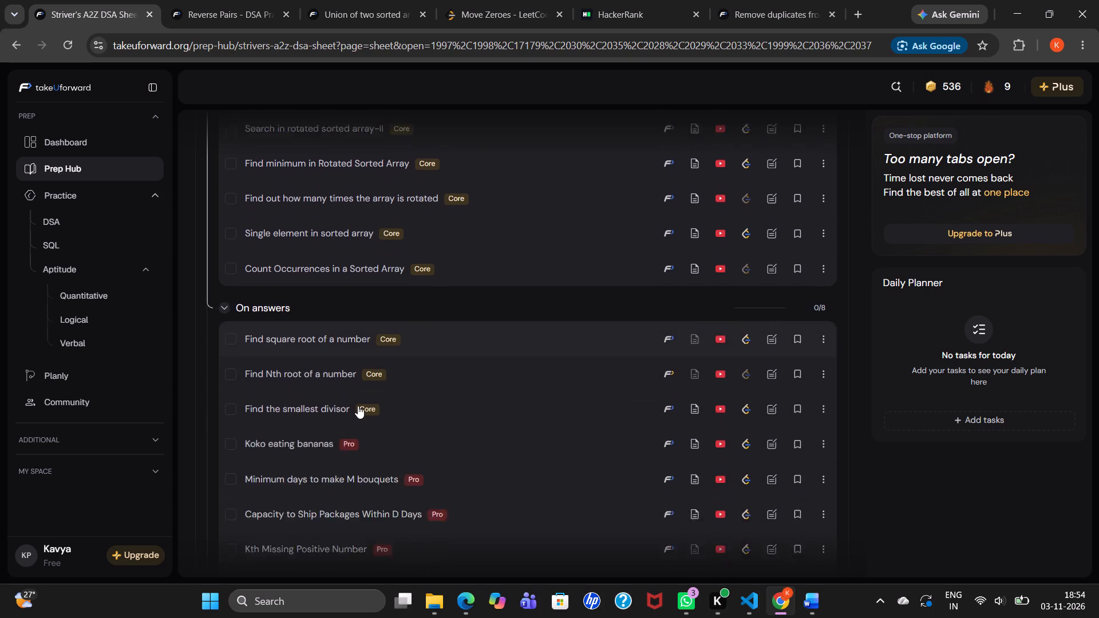
pyautogui.hscroll(4, 358, 406)
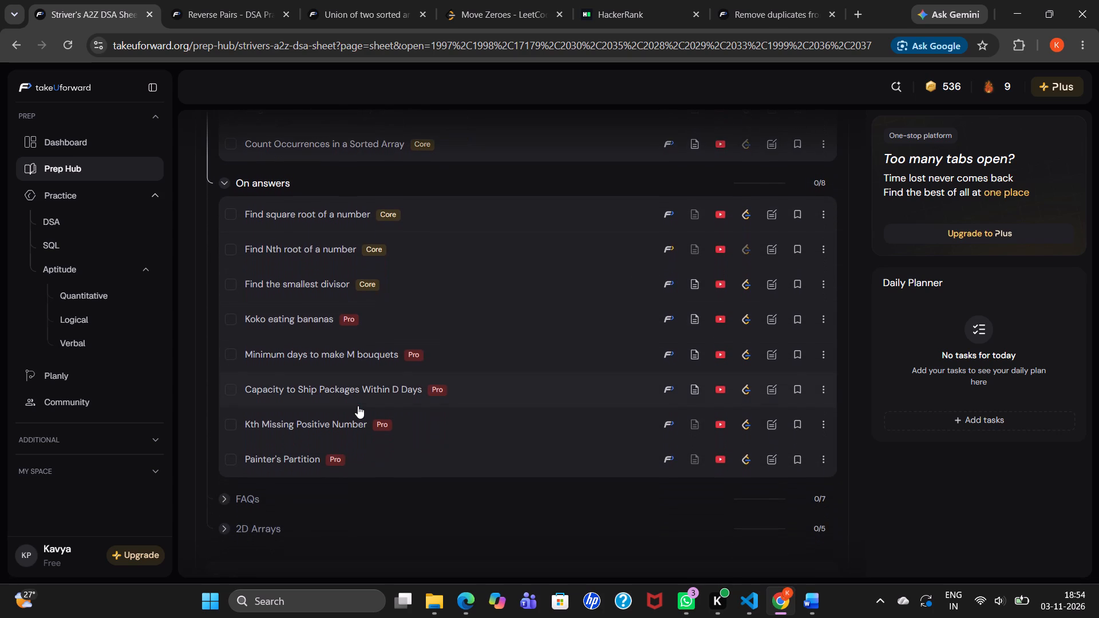
pyautogui.hscroll(3, 358, 406)
pyautogui.scroll(-1, 358, 406)
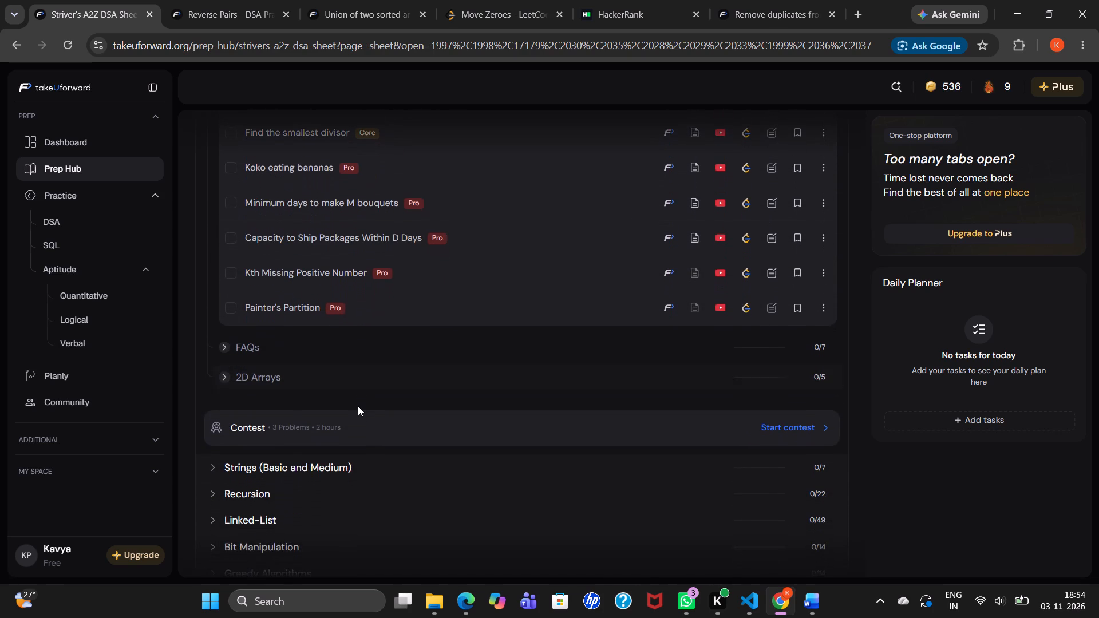
pyautogui.hscroll(1, 358, 406)
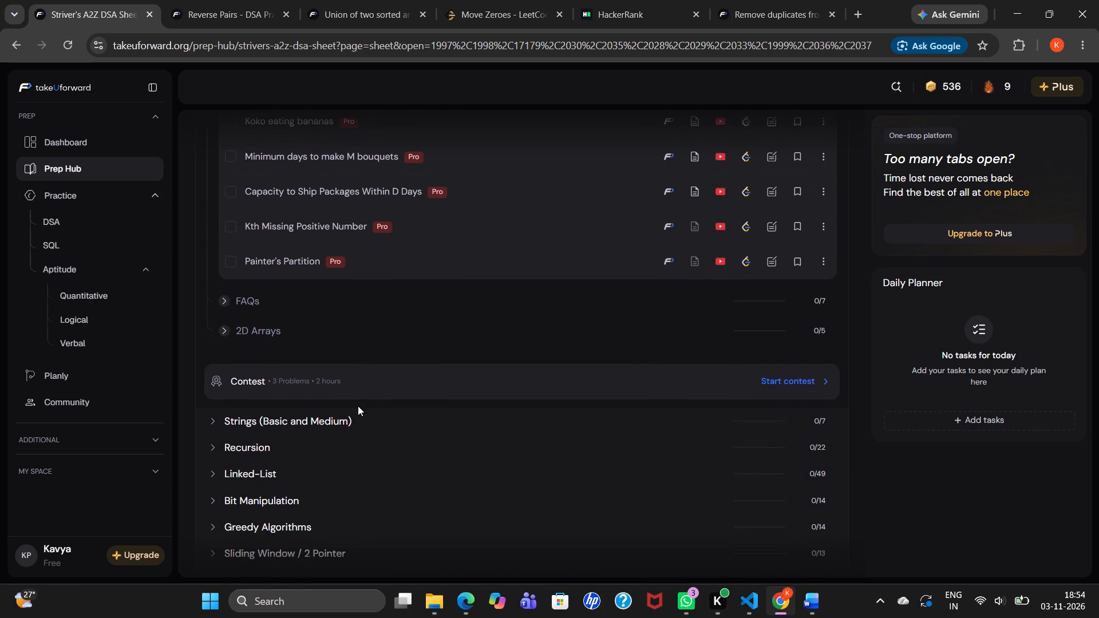
# Expand the 2D Arrays list in the Binary Search section, look over its problems and collapse it again.
pyautogui.click(398, 343)
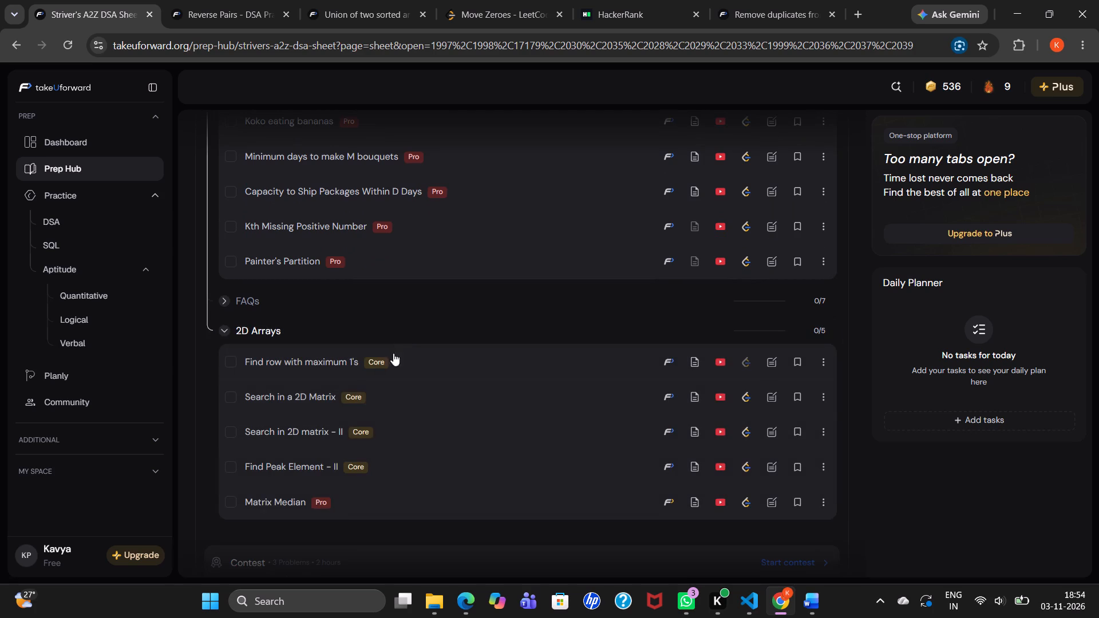
pyautogui.hscroll(2, 368, 402)
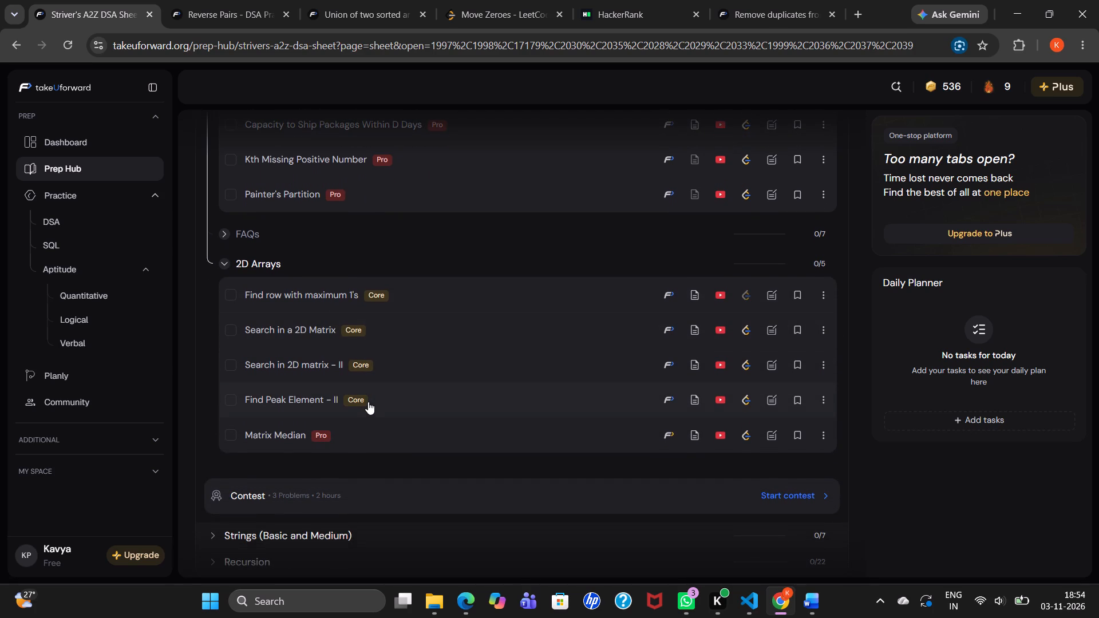
pyautogui.click(338, 253)
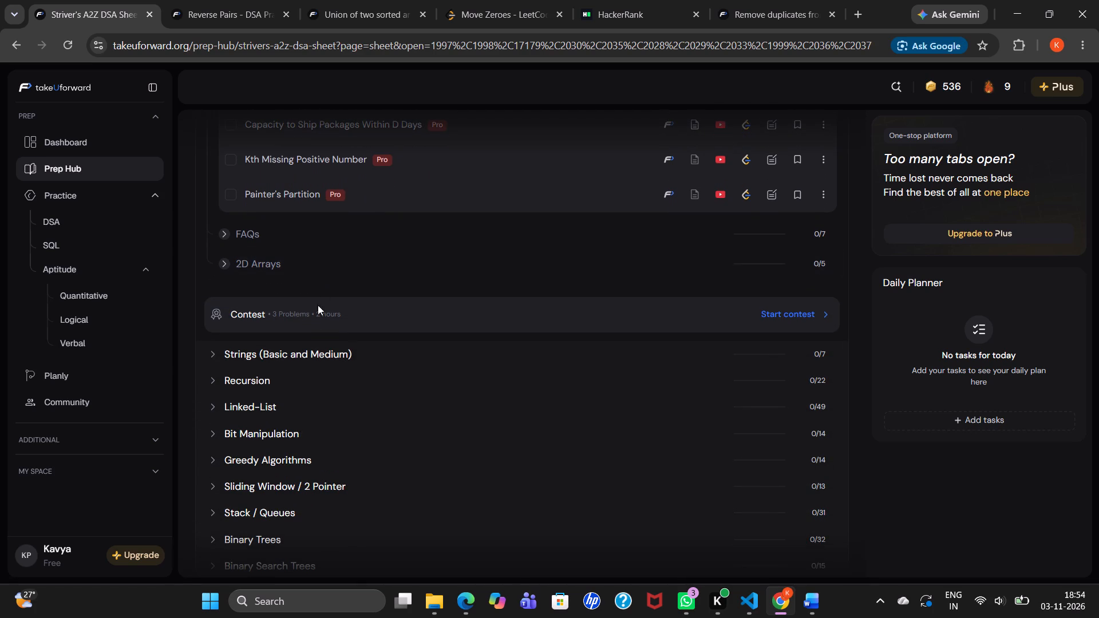
# Return to the Arrays section and mark Next Permutation, the last FAQs(Medium) problem, as completed.
pyautogui.scroll(1, 306, 351)
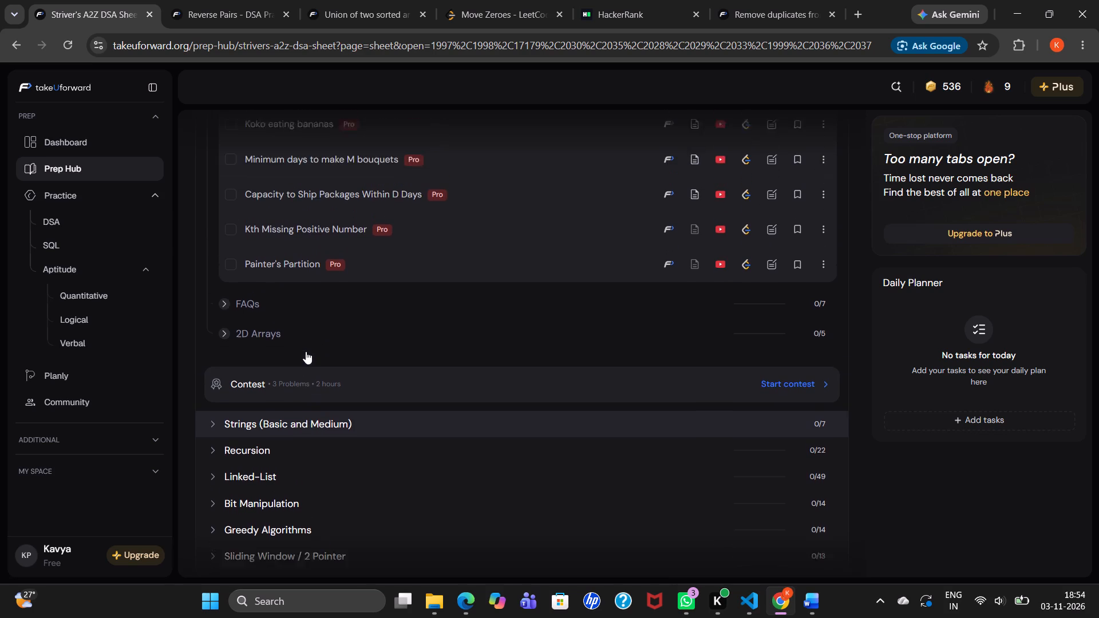
pyautogui.scroll(10, 306, 351)
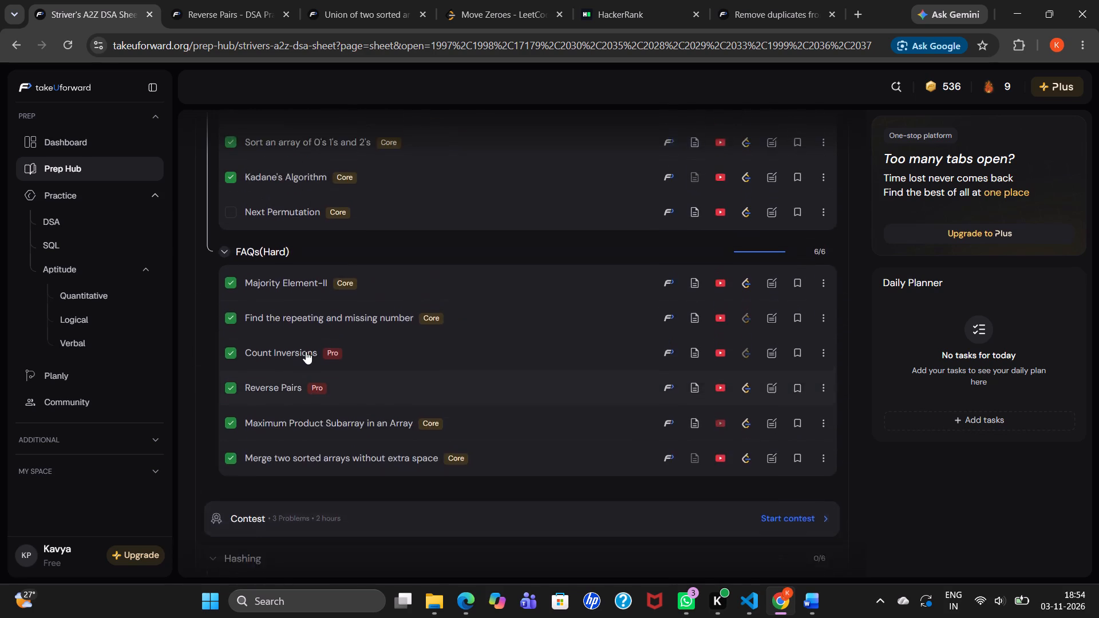
pyautogui.scroll(1, 306, 351)
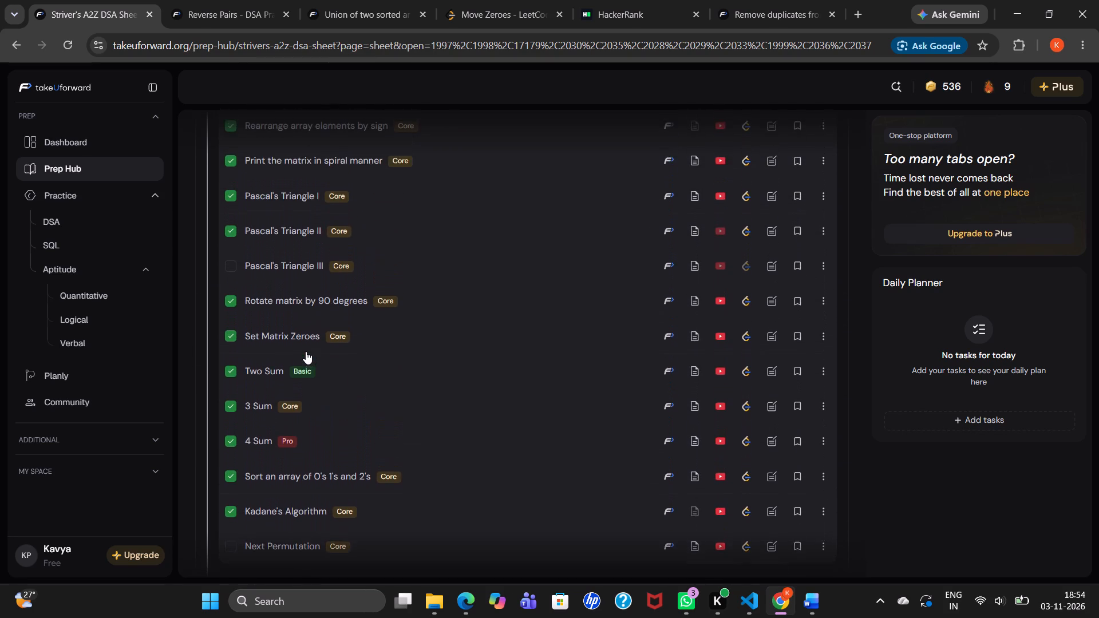
pyautogui.scroll(1, 306, 351)
pyautogui.scroll(-2, 306, 351)
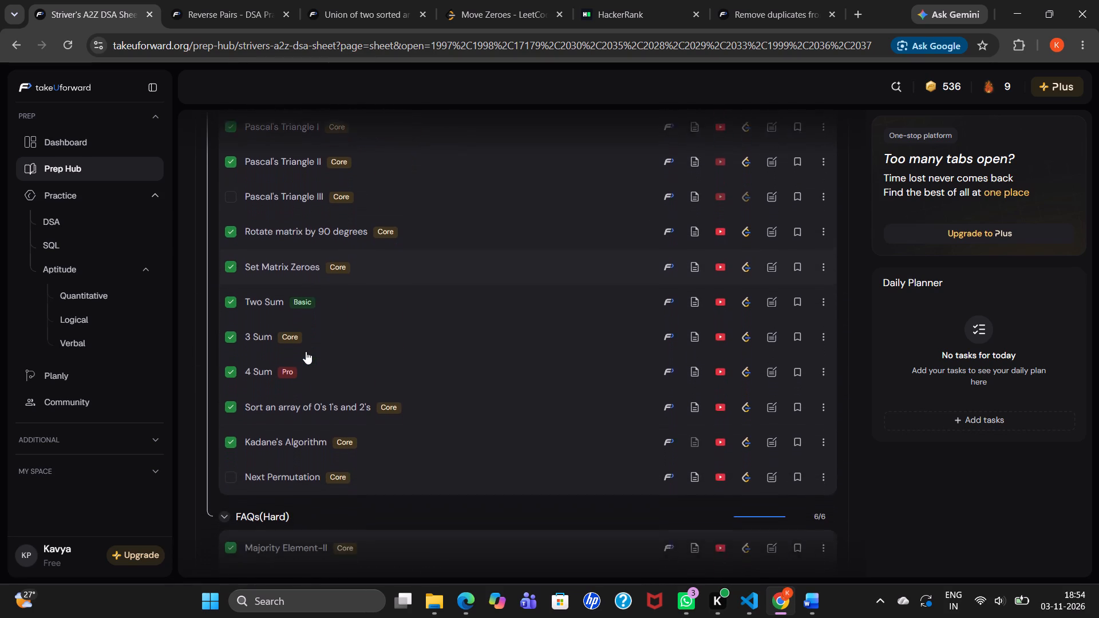
pyautogui.scroll(-1, 306, 351)
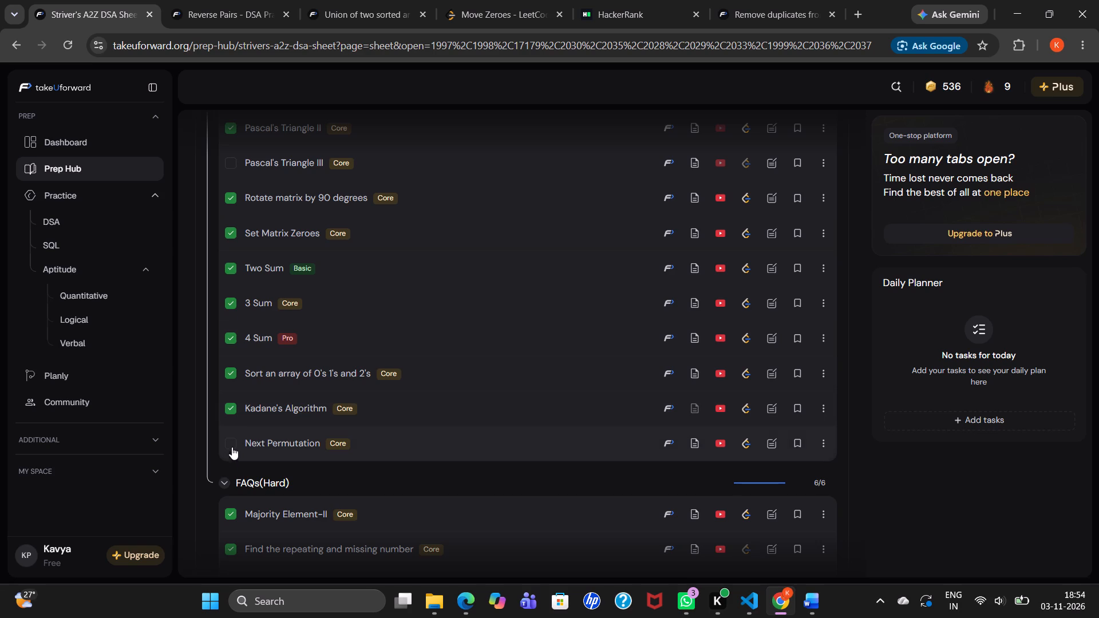
pyautogui.click(230, 440)
# Capture a rectangular screenshot of the 4 Sum row in the Arrays problem list.
pyautogui.press('Print')
pyautogui.press('Print')
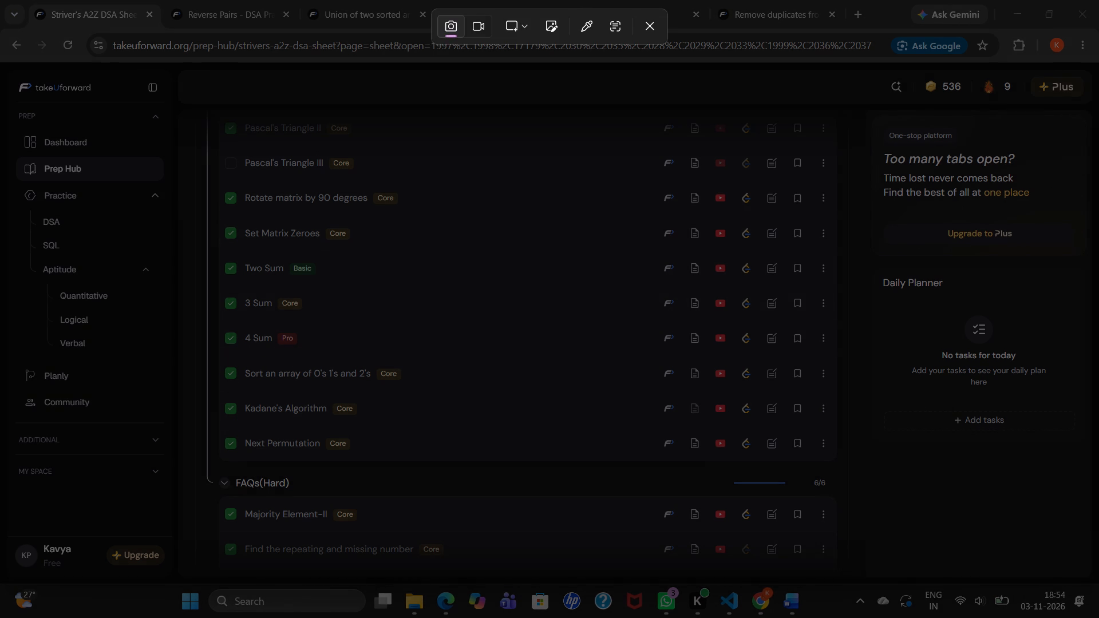
pyautogui.moveTo(220, 321); pyautogui.dragTo(832, 347)
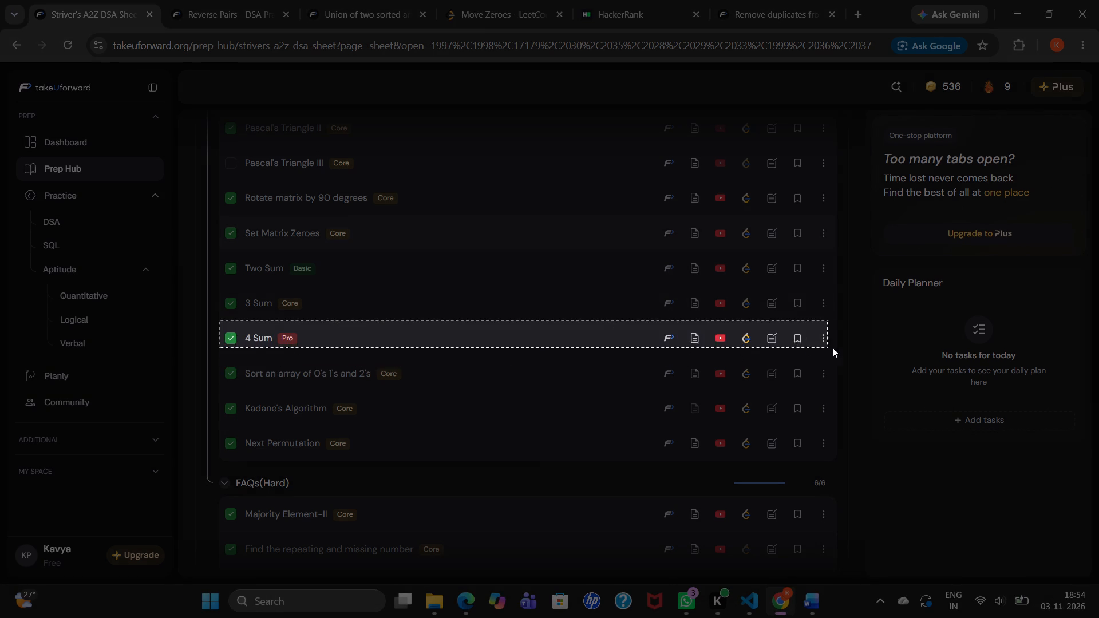
pyautogui.moveTo(832, 347); pyautogui.dragTo(836, 350)
# Capture a rectangular screenshot of the Next Permutation row with its completed mark.
pyautogui.press('Print')
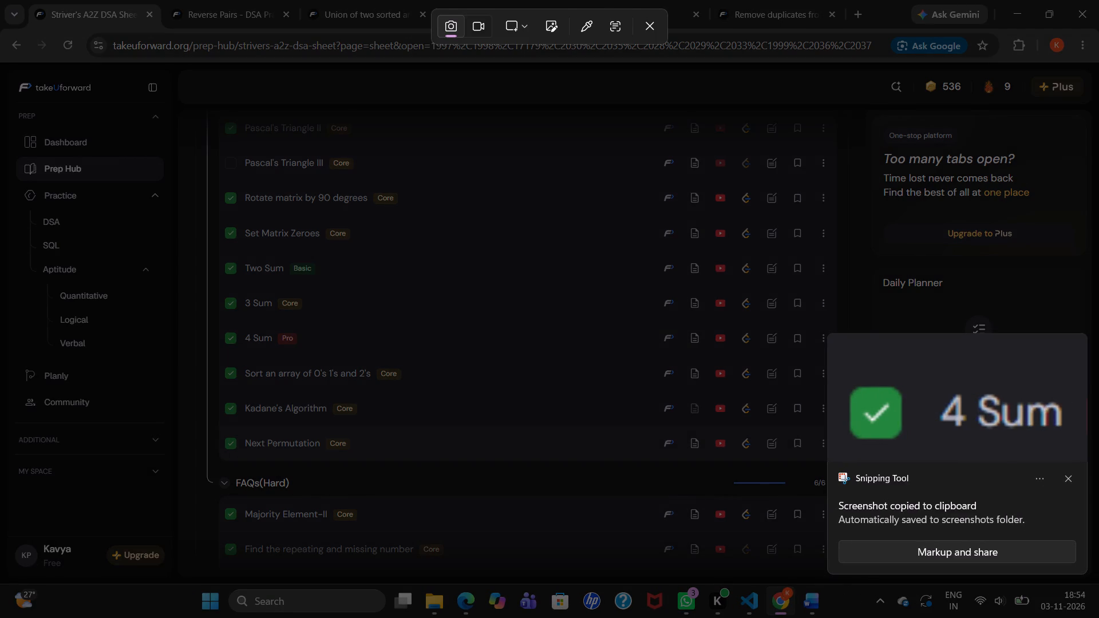
pyautogui.moveTo(222, 423); pyautogui.dragTo(805, 476)
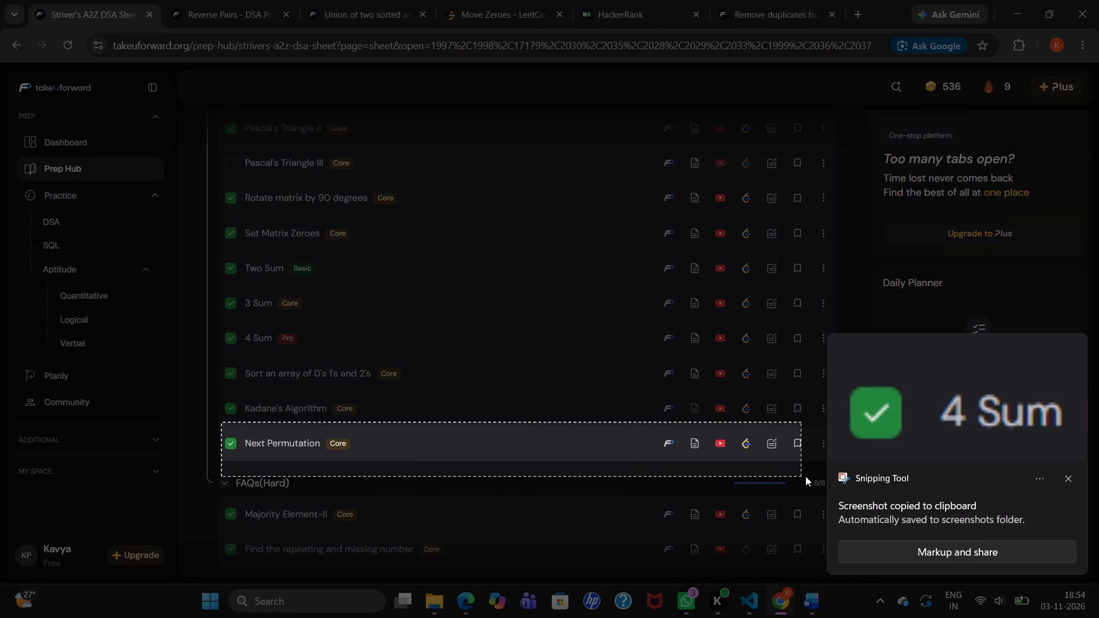
pyautogui.moveTo(805, 476); pyautogui.dragTo(860, 464)
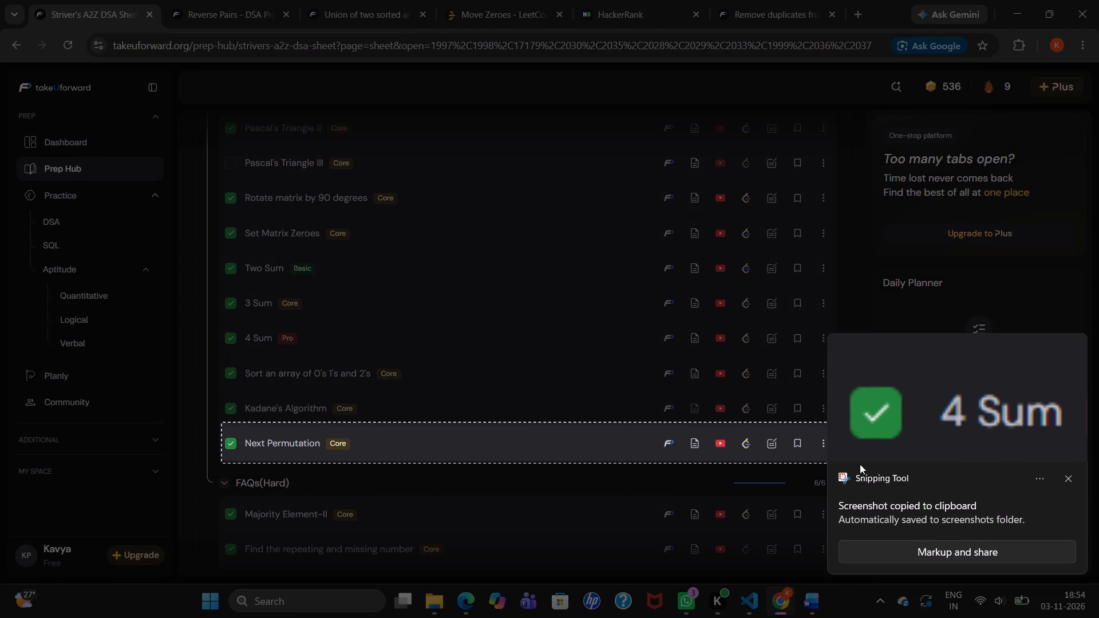
pyautogui.moveTo(860, 464); pyautogui.dragTo(846, 461)
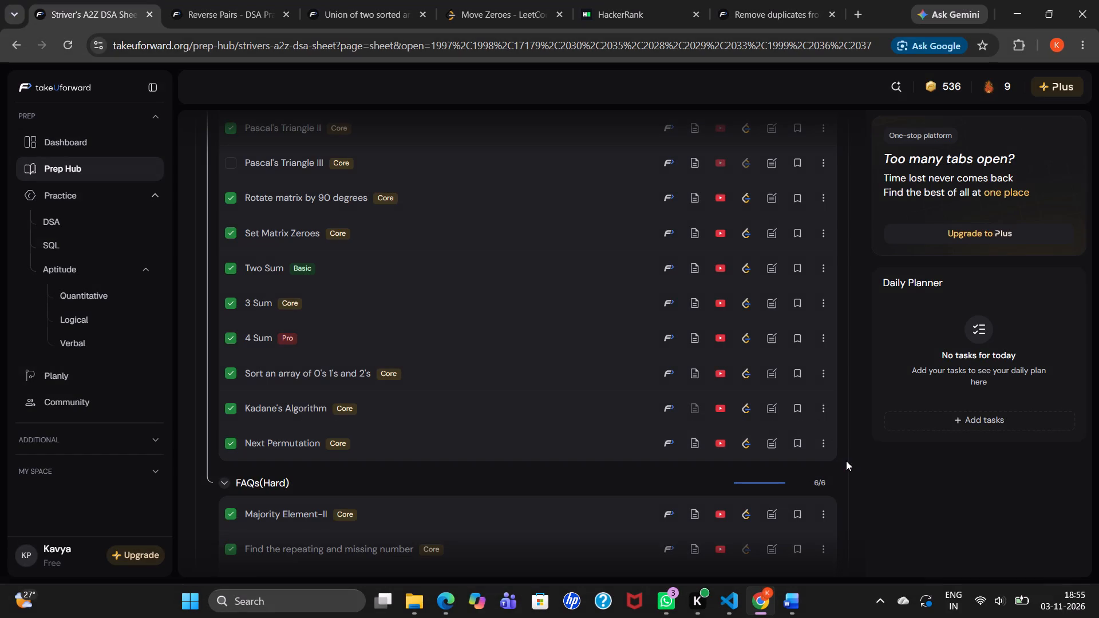
# Clear the completed mark from Next Permutation at the end of the FAQs(Medium) list.
pyautogui.scroll(-3, 509, 472)
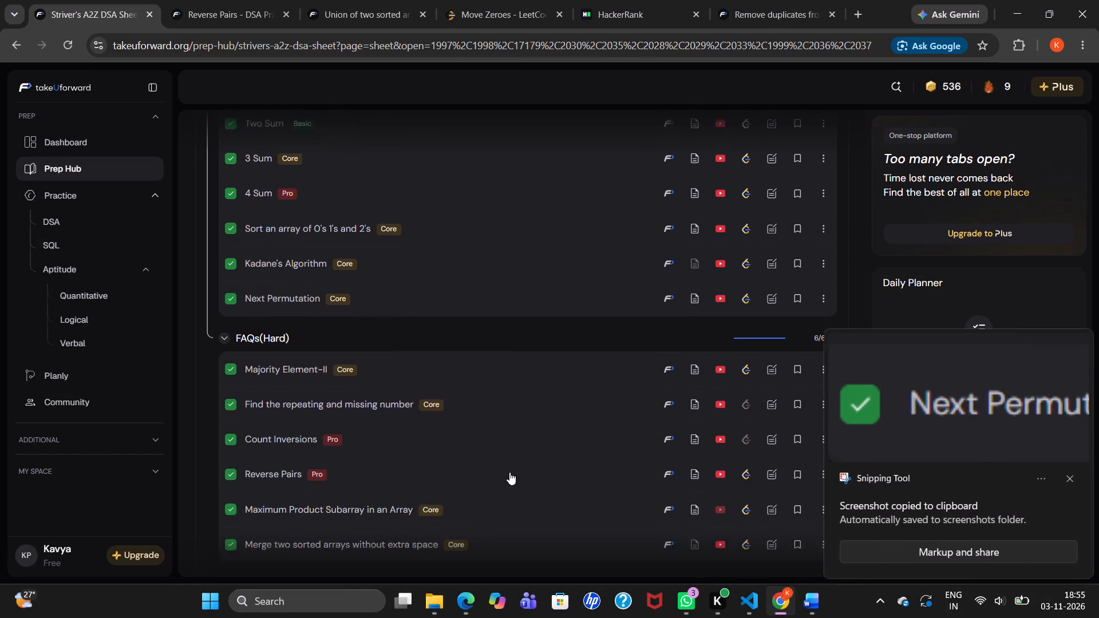
pyautogui.scroll(-2, 509, 472)
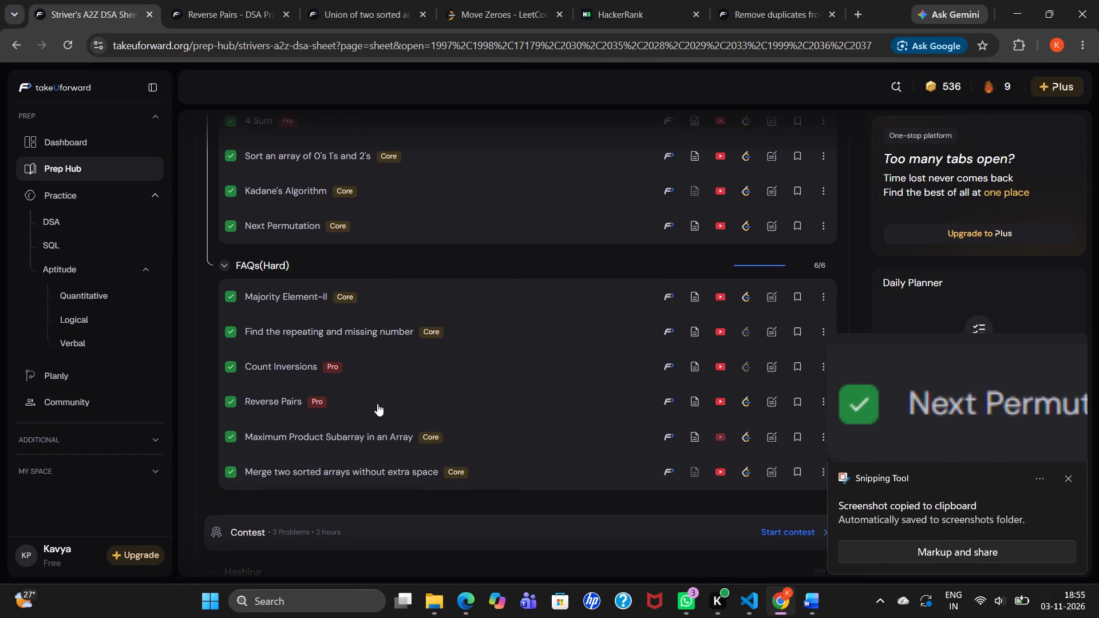
pyautogui.scroll(1, 367, 390)
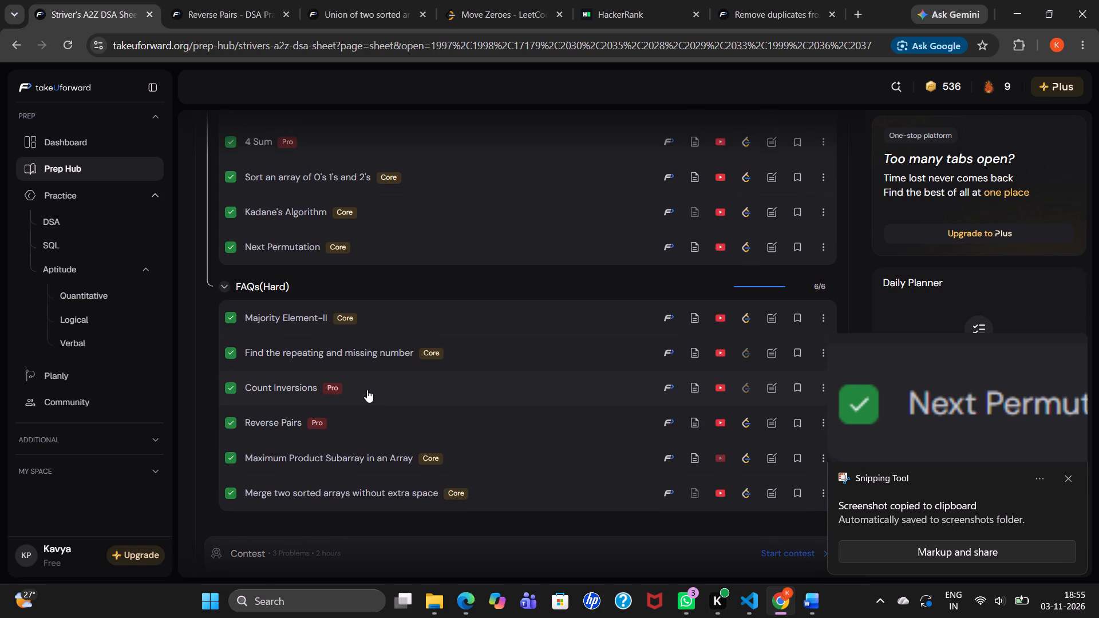
pyautogui.click(231, 247)
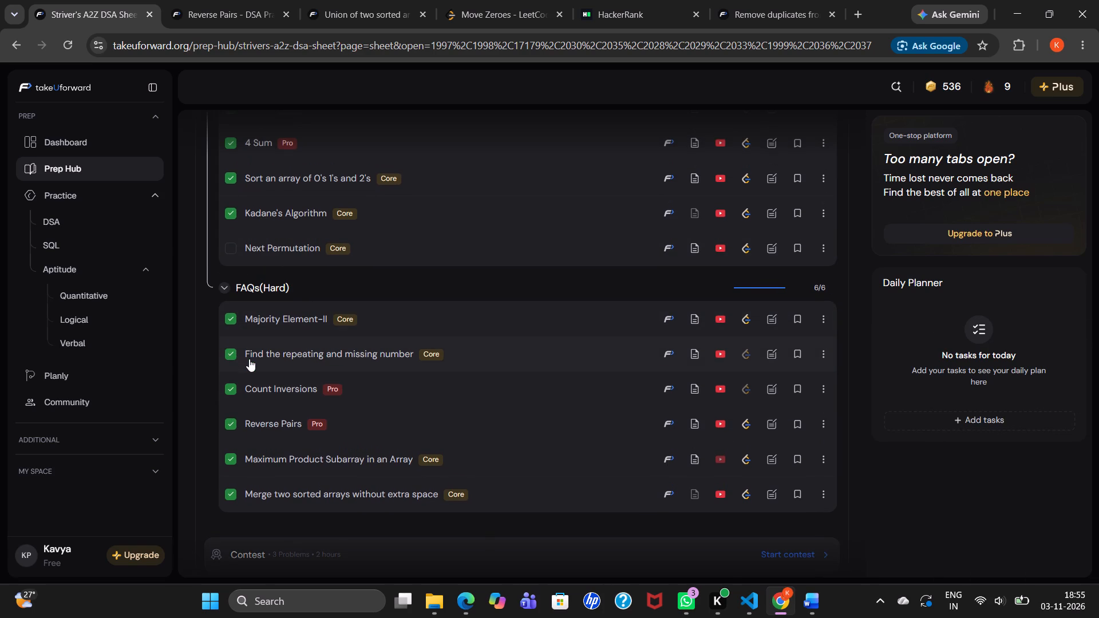
# Capture one rectangular screenshot covering the Majority Element-II and Find the repeating and missing number rows in FAQs(Hard).
pyautogui.press('Print')
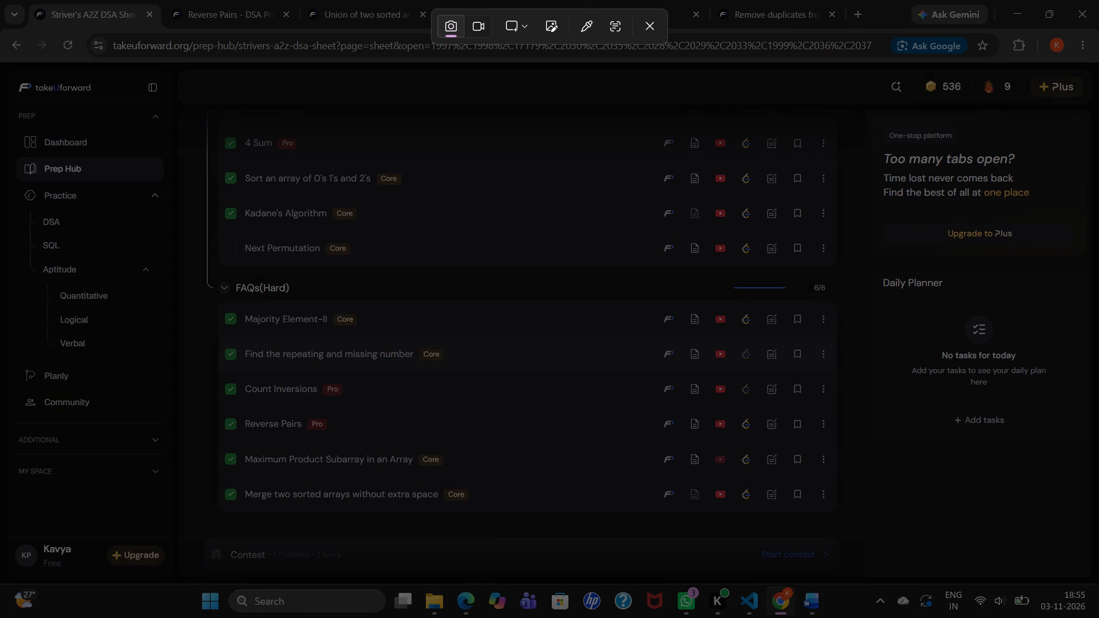
pyautogui.click(224, 303)
pyautogui.moveTo(220, 304); pyautogui.dragTo(822, 365)
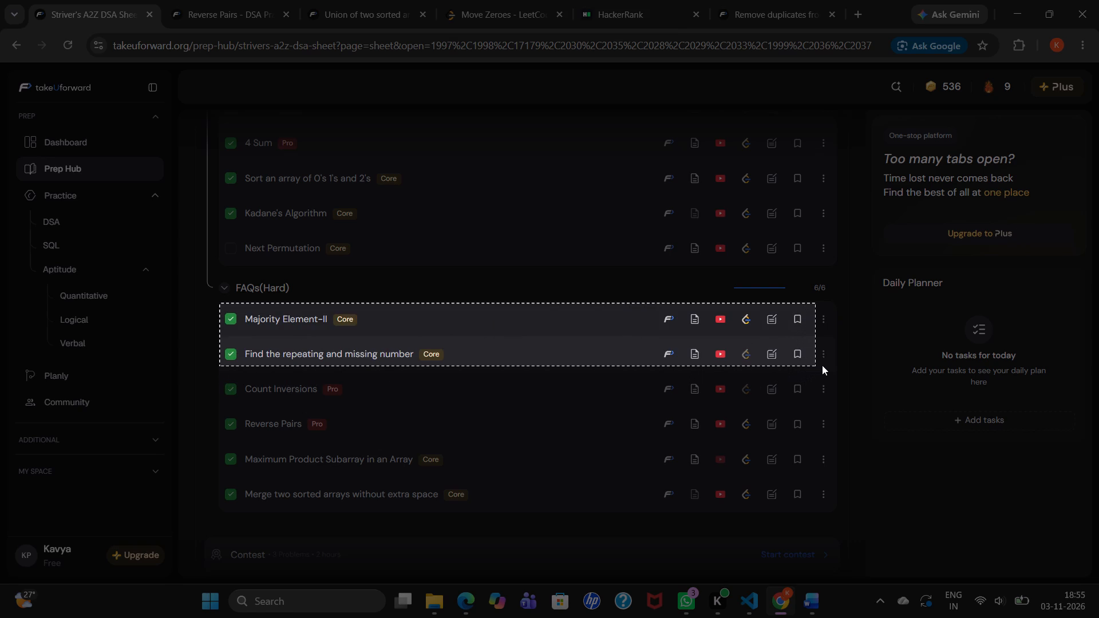
pyautogui.moveTo(822, 365); pyautogui.dragTo(834, 365)
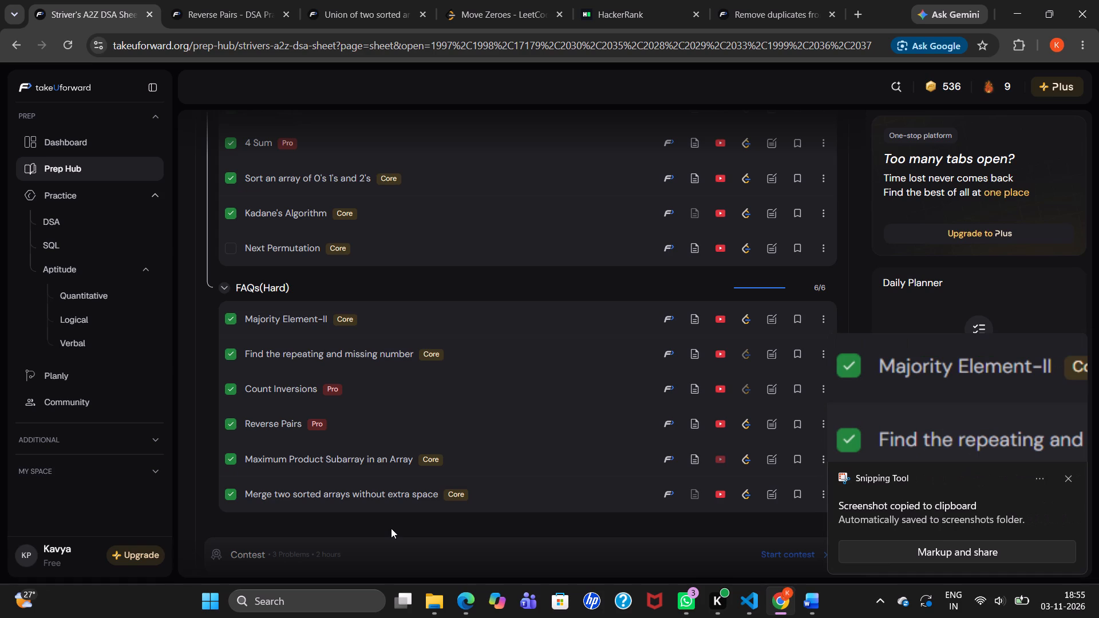
# Switch to File Explorer's Gallery and copy the three newest screenshots of the problem rows together.
pyautogui.click(429, 605)
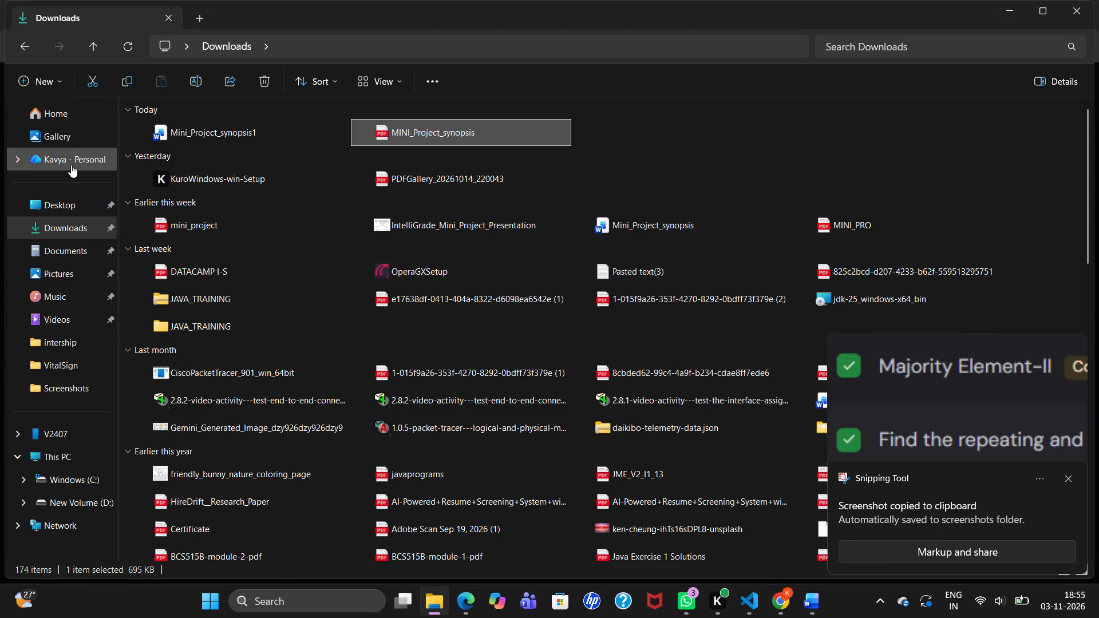
pyautogui.click(56, 141)
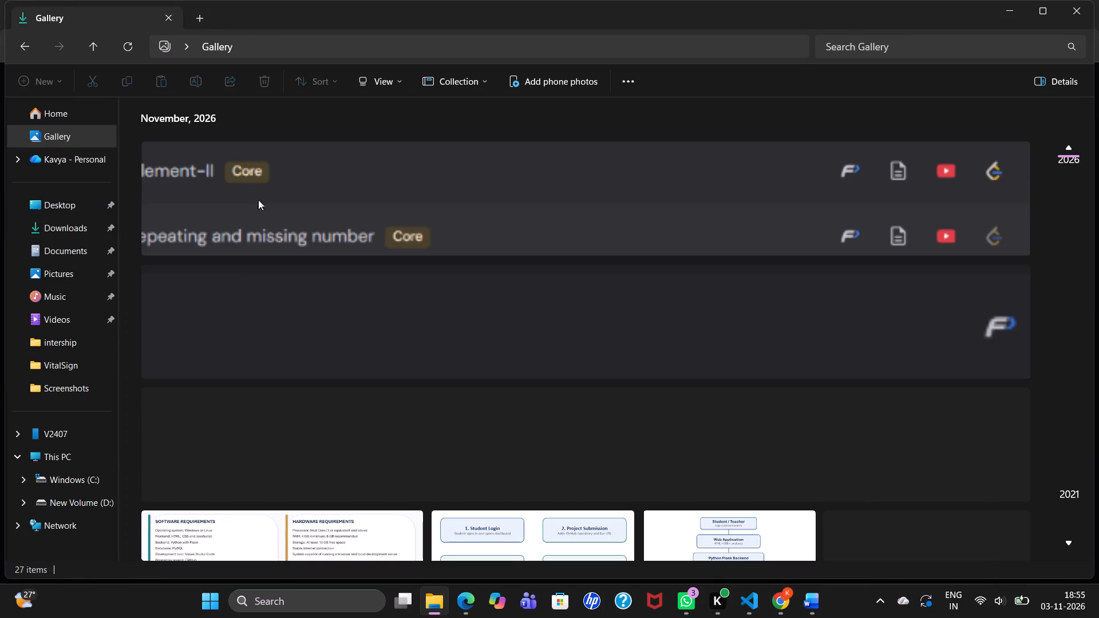
pyautogui.click(249, 291)
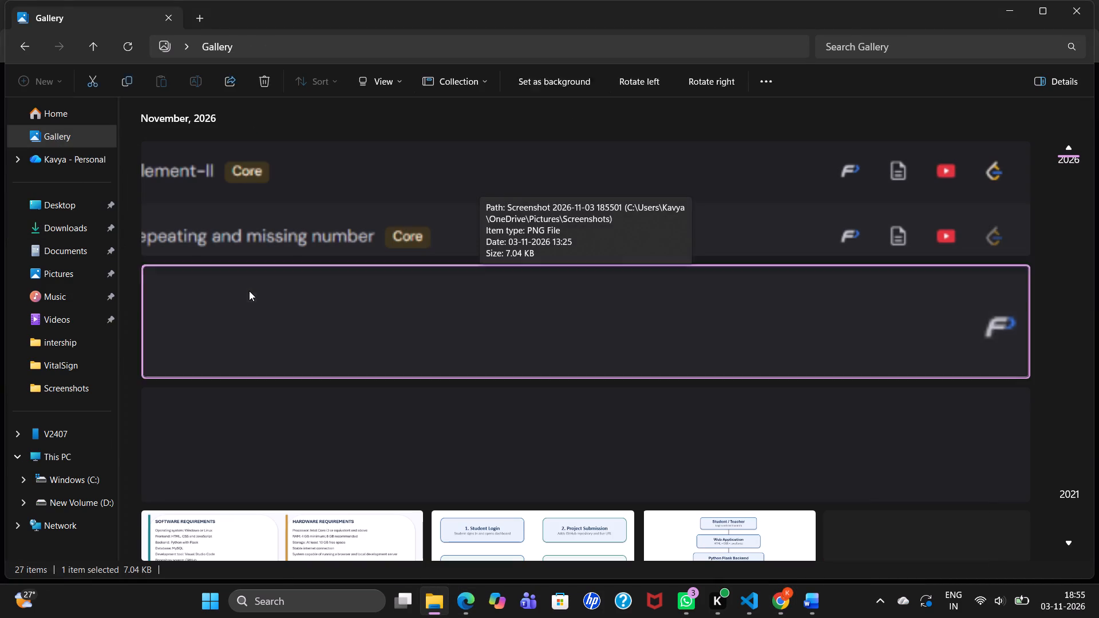
pyautogui.click(271, 414)
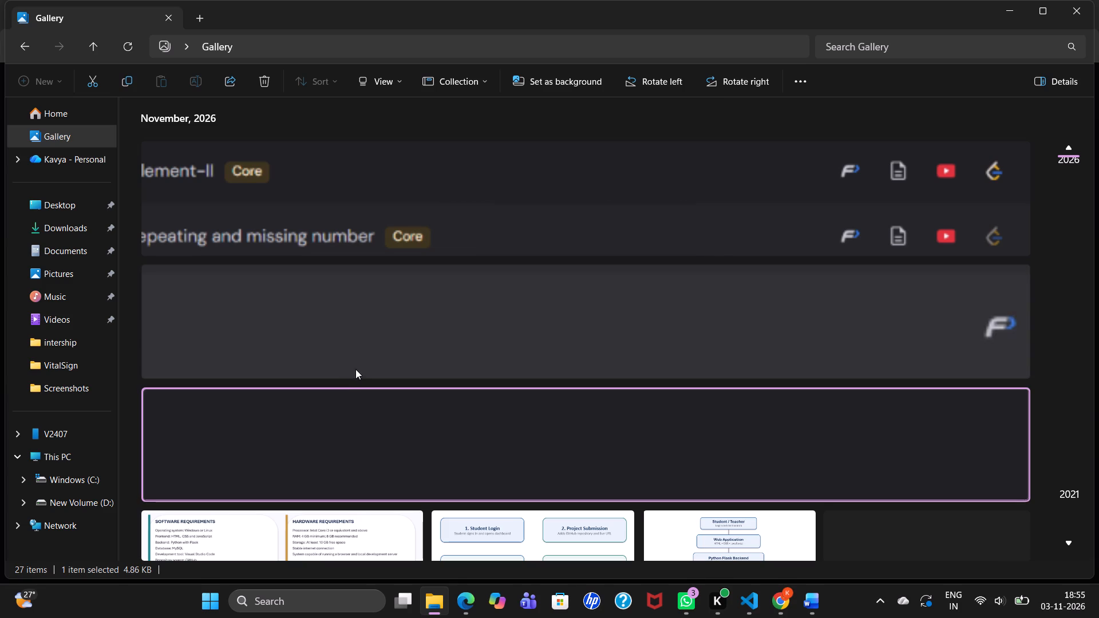
pyautogui.keyDown('ctrl'); pyautogui.click(365, 347); pyautogui.keyUp('ctrl')
pyautogui.keyDown('ctrl'); pyautogui.click(333, 183); pyautogui.keyUp('ctrl')
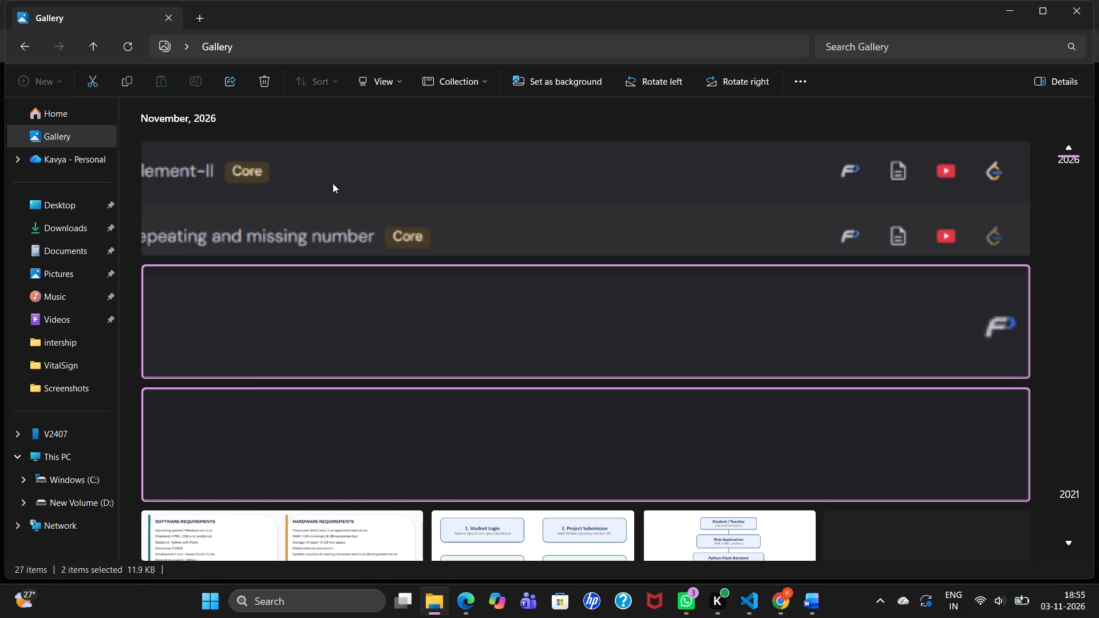
pyautogui.click(118, 79)
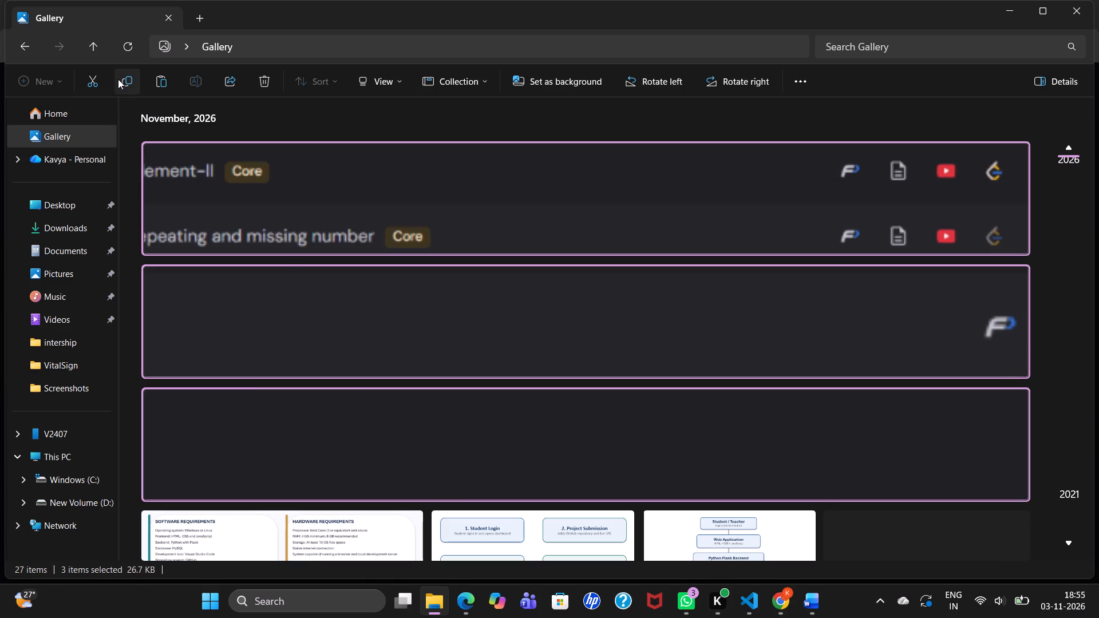
# Paste the copied screenshots onto page 1 of the Canva A4 design in Edge and move the pasted image up near the frame's top.
pyautogui.click(477, 596)
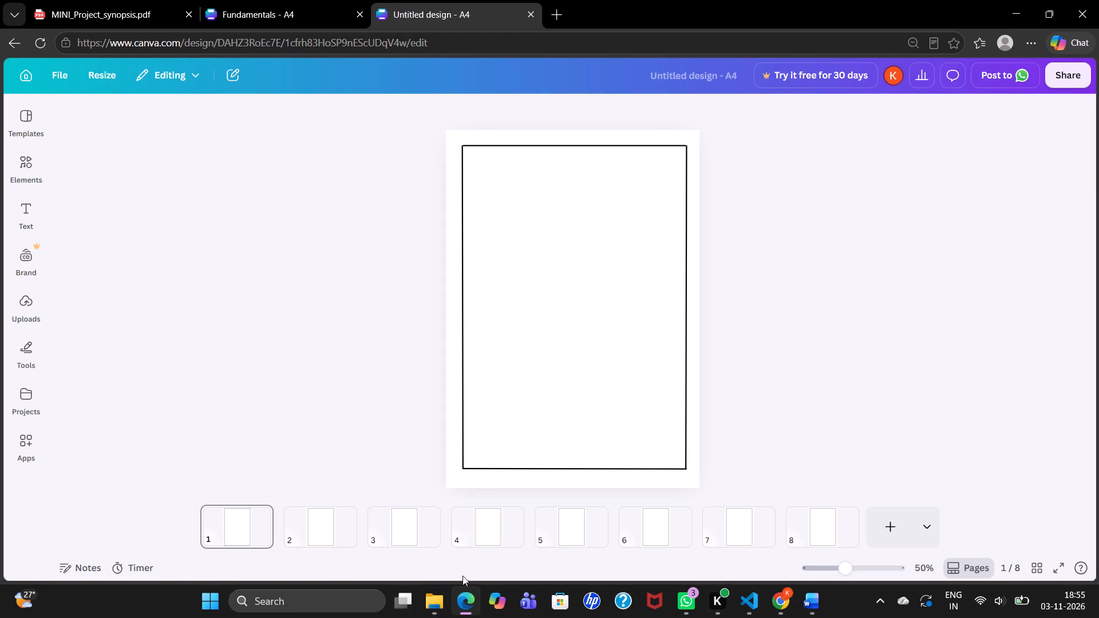
pyautogui.click(479, 326)
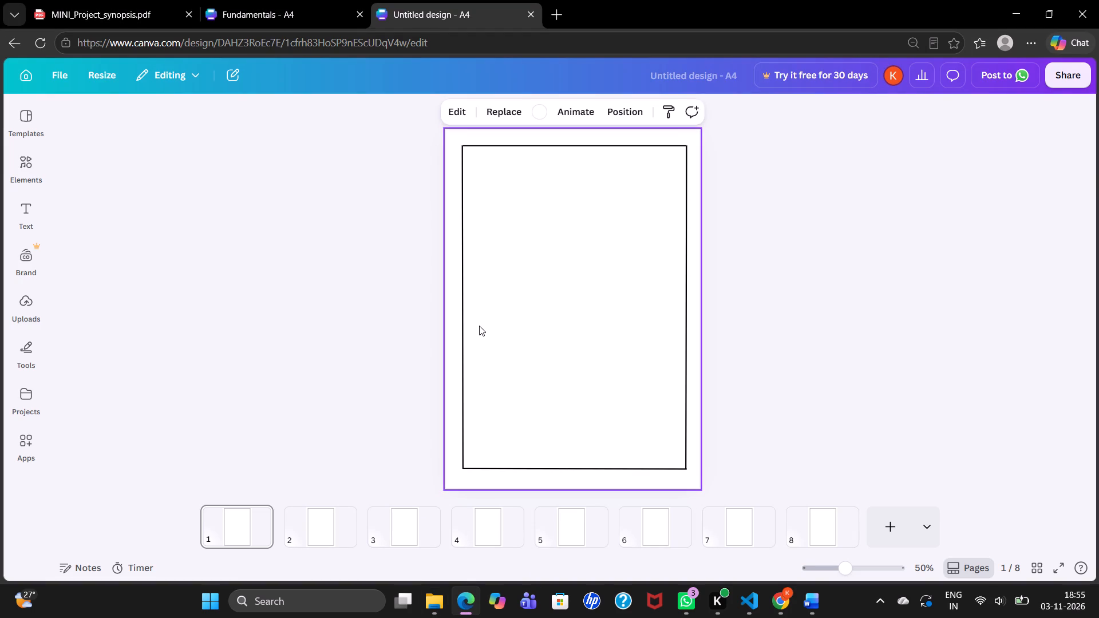
pyautogui.hotkey('ctrl', 'v')
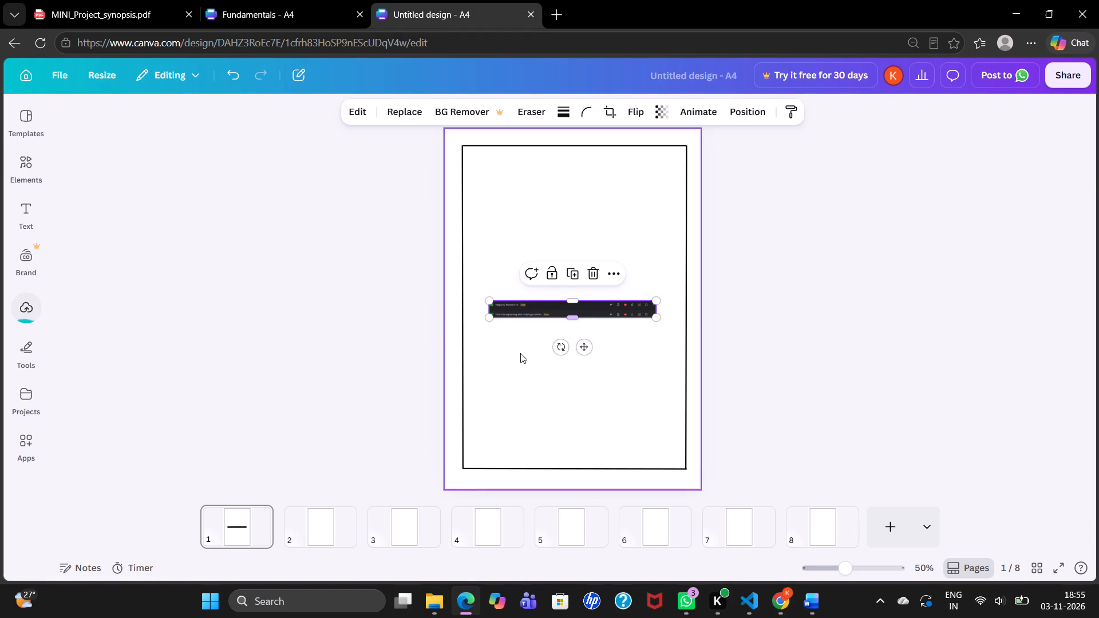
pyautogui.click(516, 359)
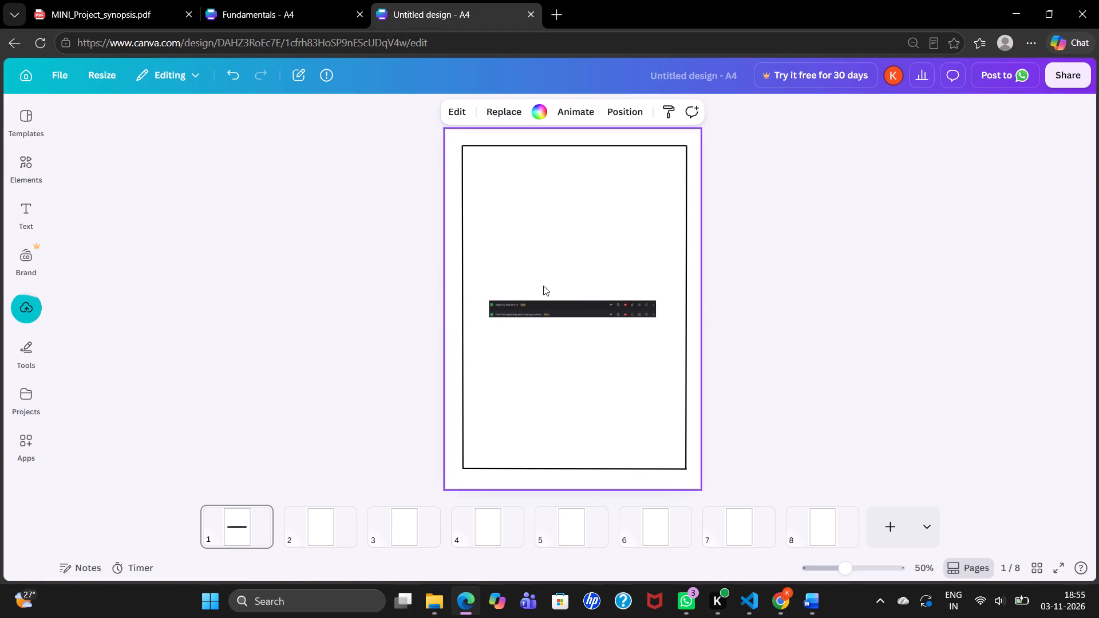
pyautogui.moveTo(541, 302); pyautogui.dragTo(537, 234)
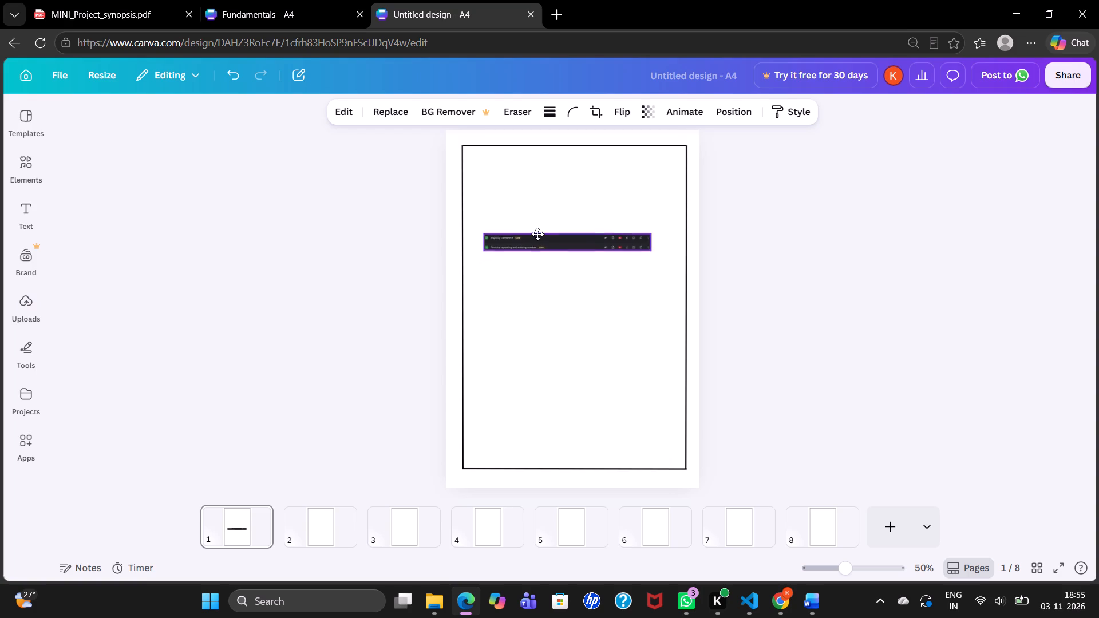
pyautogui.moveTo(537, 234); pyautogui.dragTo(541, 203)
pyautogui.click(529, 280)
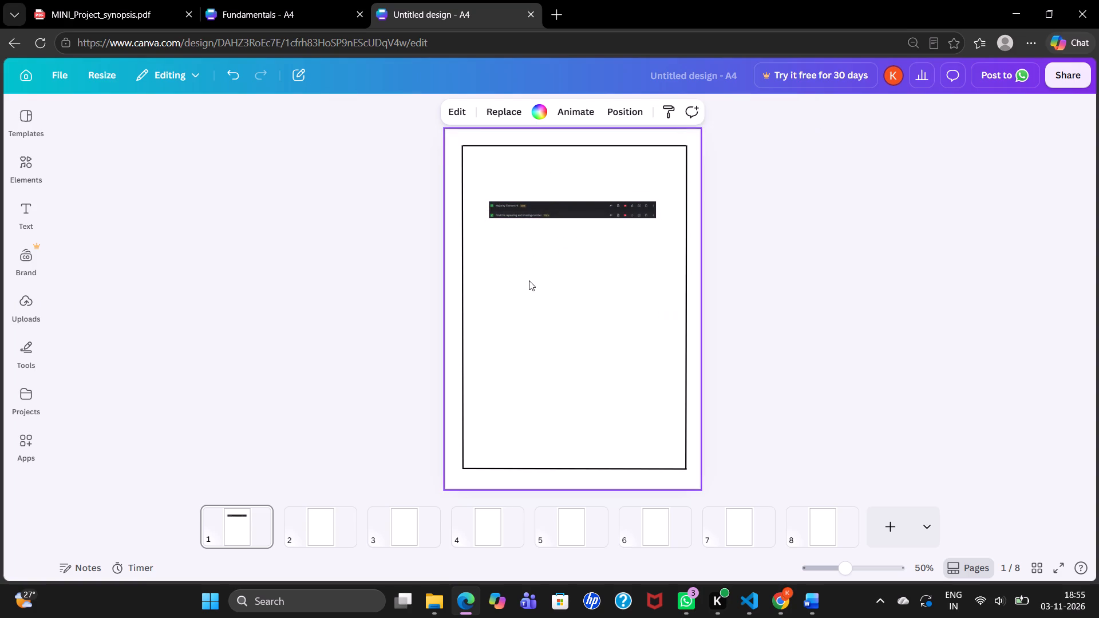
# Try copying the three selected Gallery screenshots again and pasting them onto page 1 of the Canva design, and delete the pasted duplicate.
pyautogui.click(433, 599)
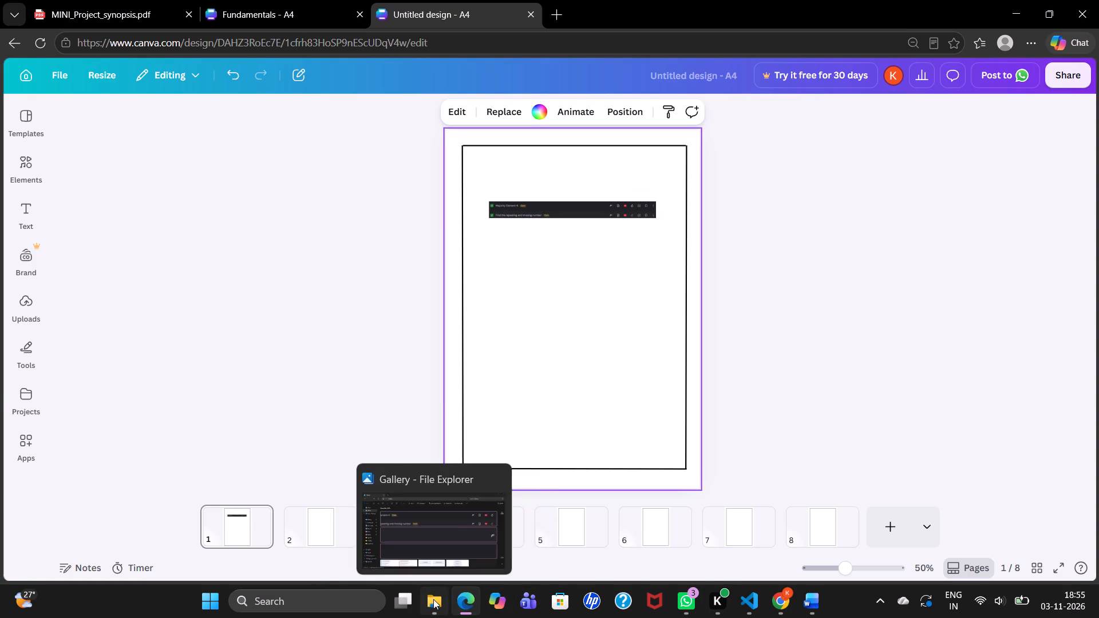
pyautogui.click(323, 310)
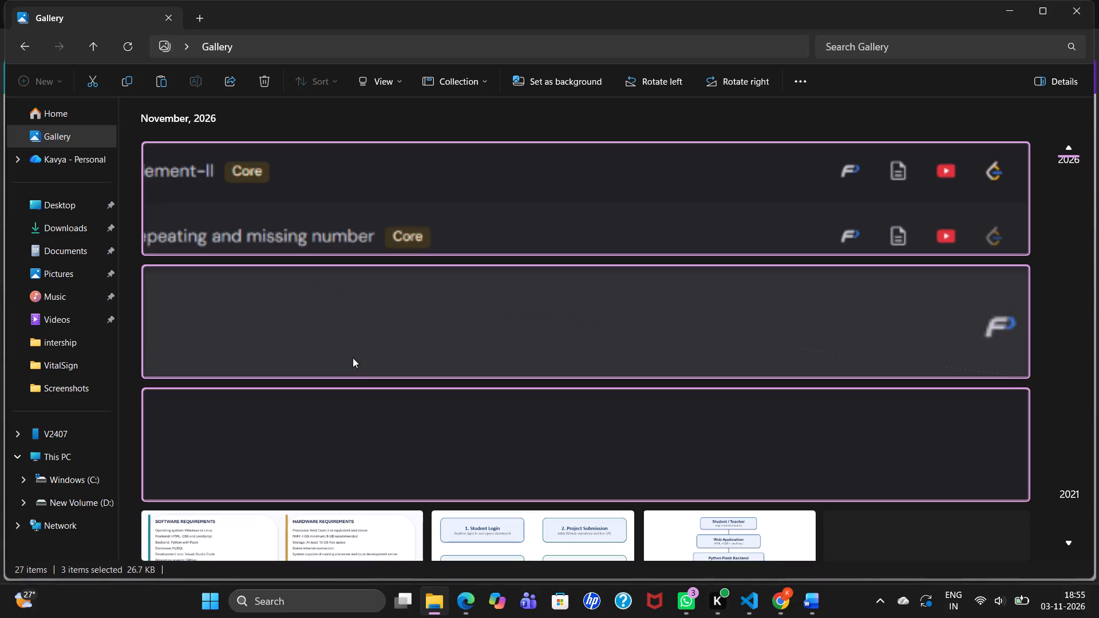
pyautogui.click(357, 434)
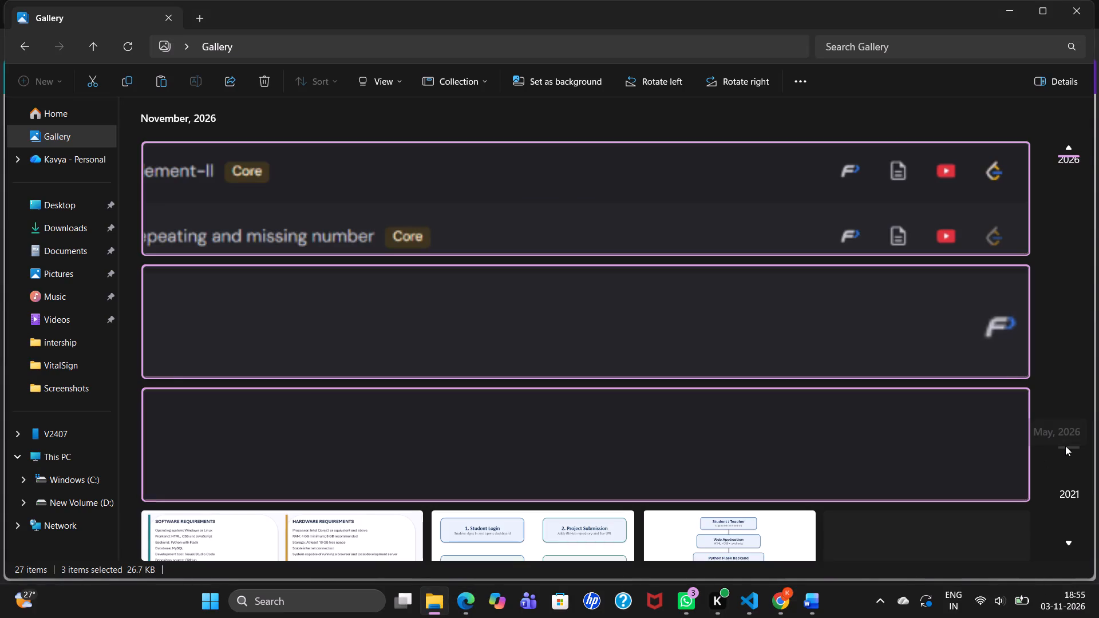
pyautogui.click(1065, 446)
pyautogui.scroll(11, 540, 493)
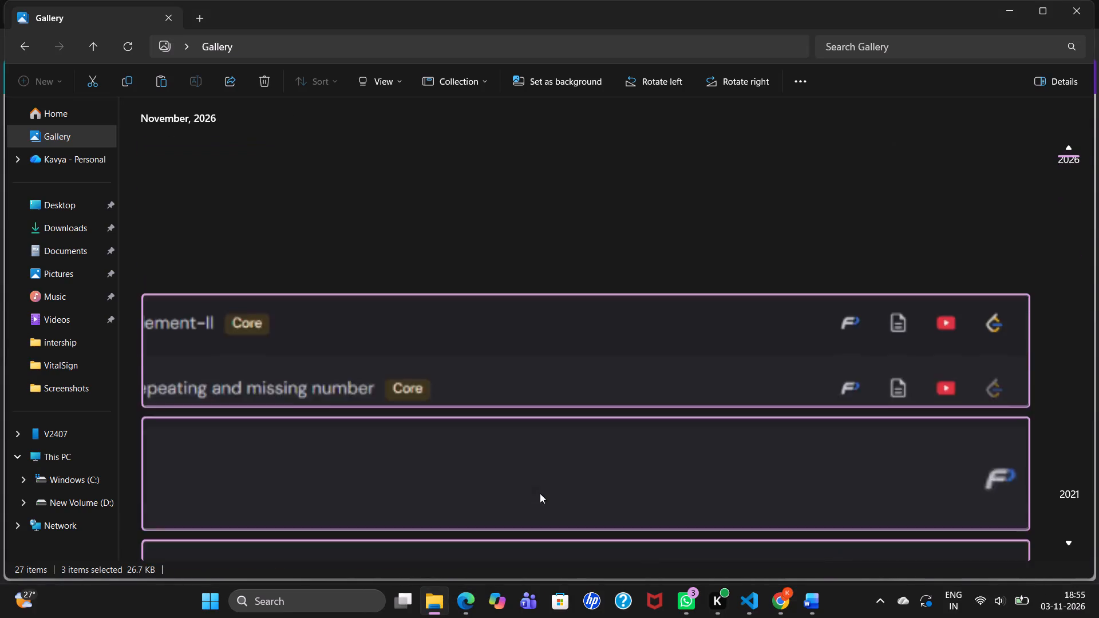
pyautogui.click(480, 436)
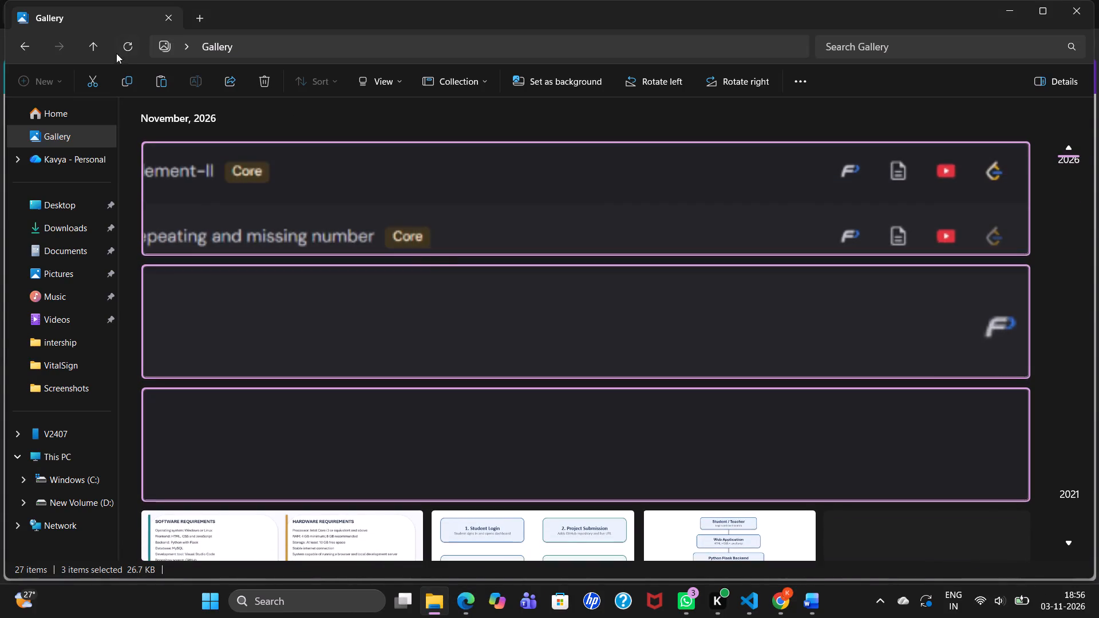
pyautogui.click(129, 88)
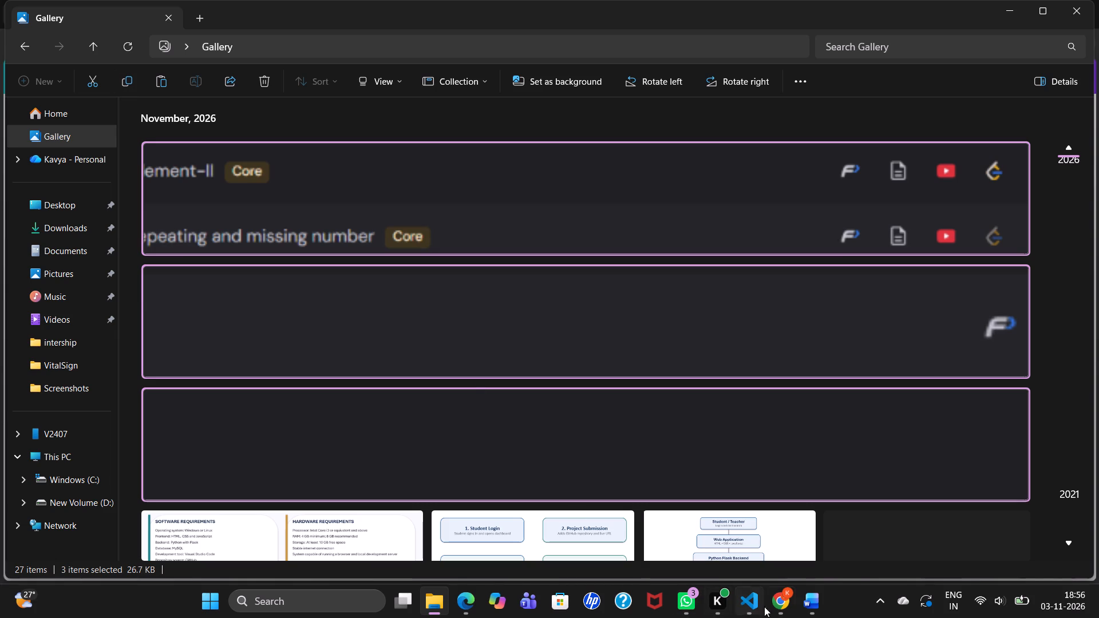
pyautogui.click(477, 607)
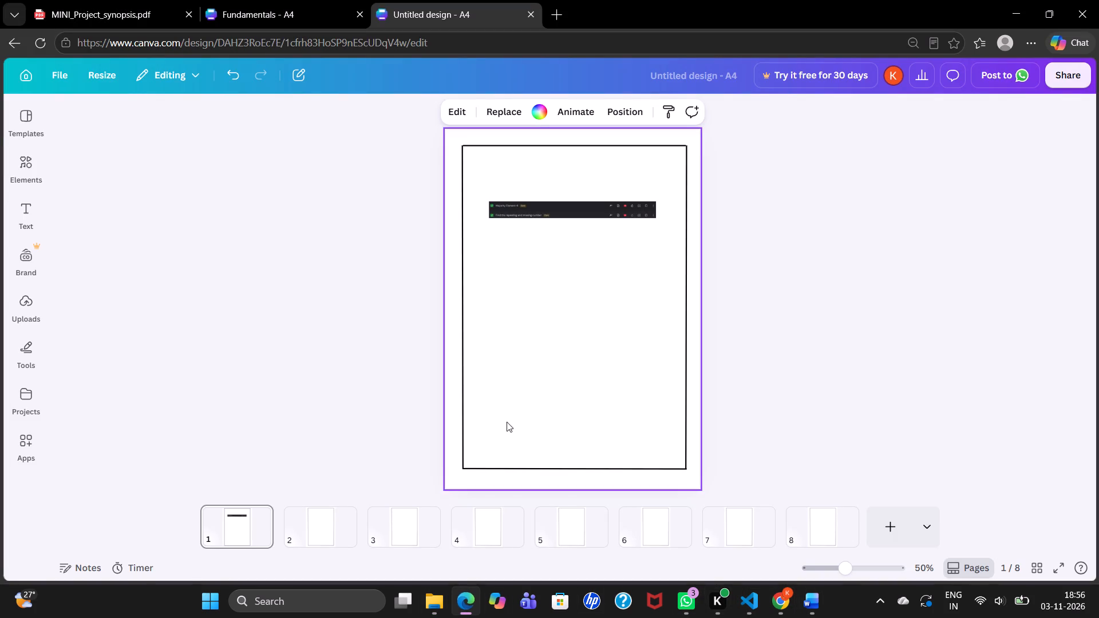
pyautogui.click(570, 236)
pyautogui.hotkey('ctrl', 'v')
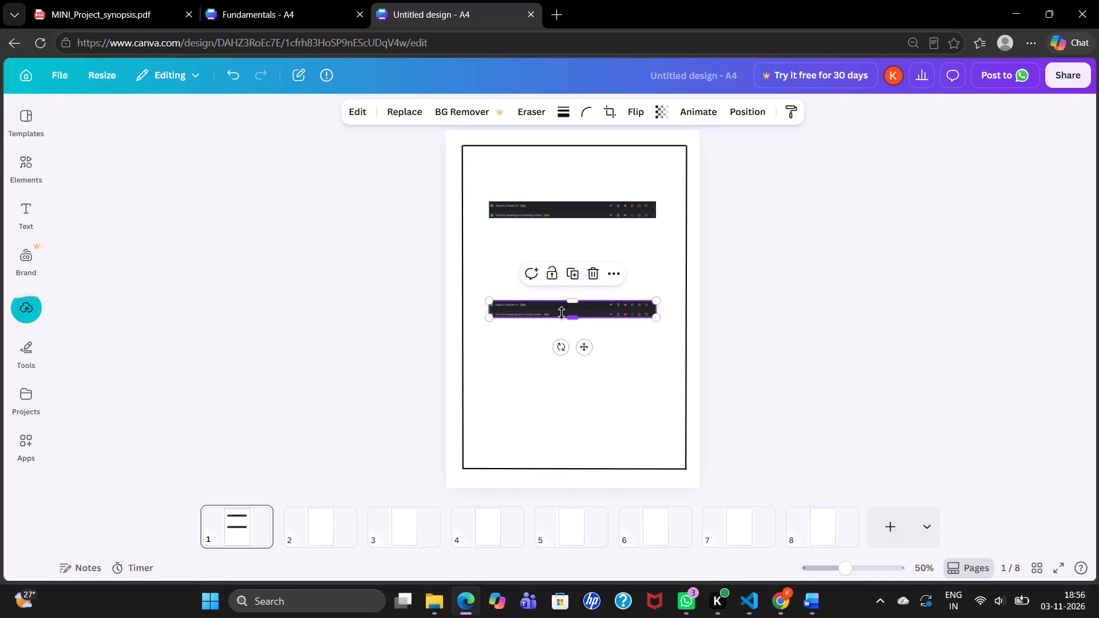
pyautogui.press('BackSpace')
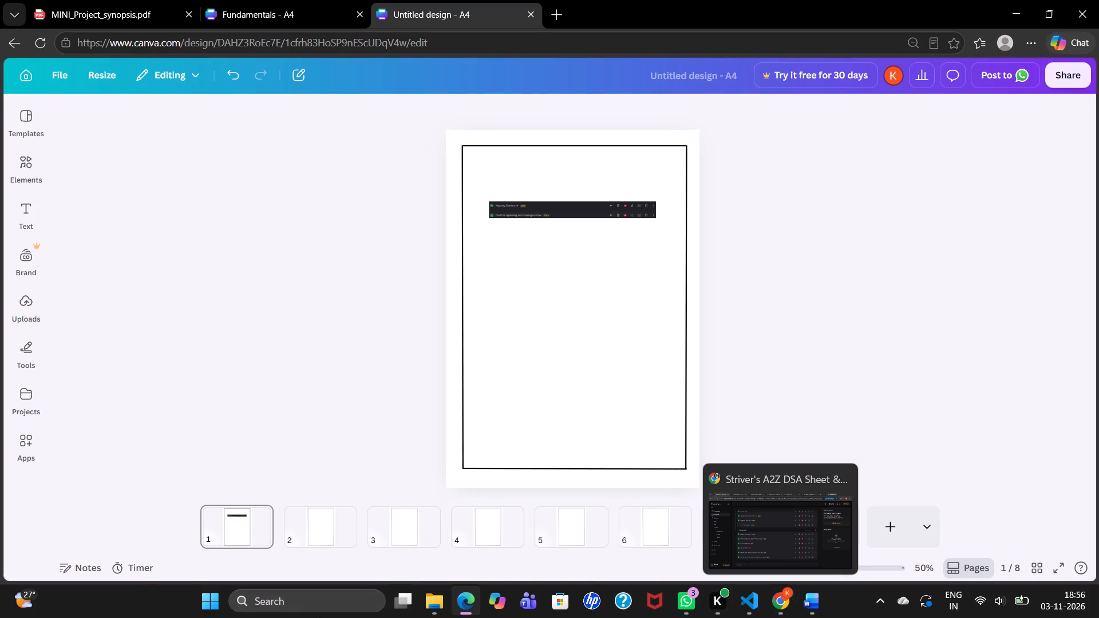
# Refresh File Explorer's Gallery, copy only the 4 Sum row screenshot, and paste it onto page 1 of the Canva design.
pyautogui.click(448, 617)
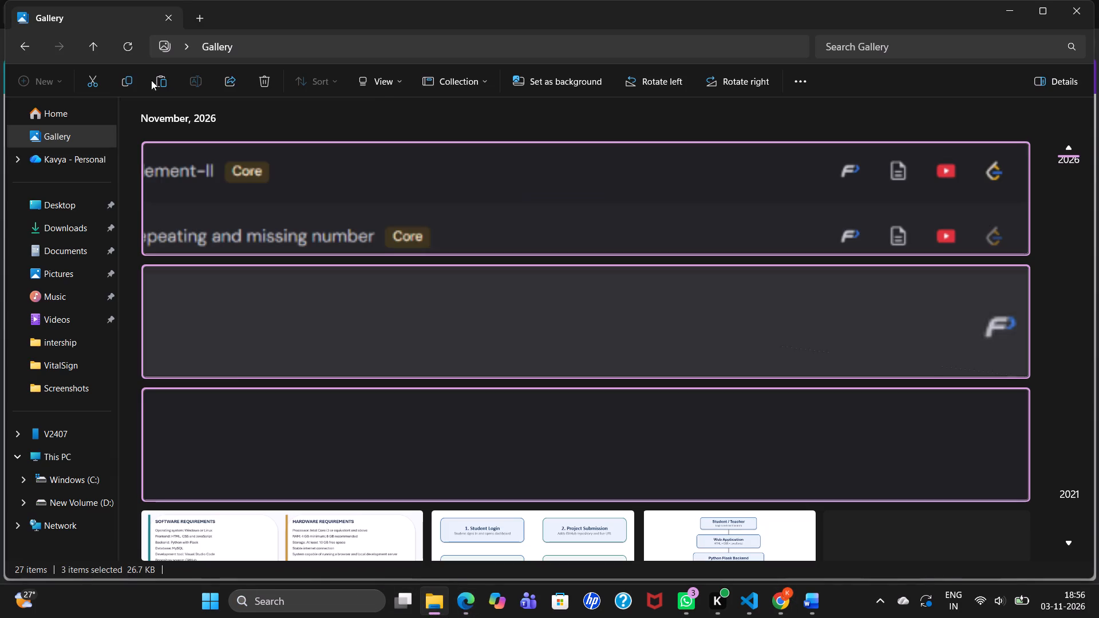
pyautogui.click(116, 51)
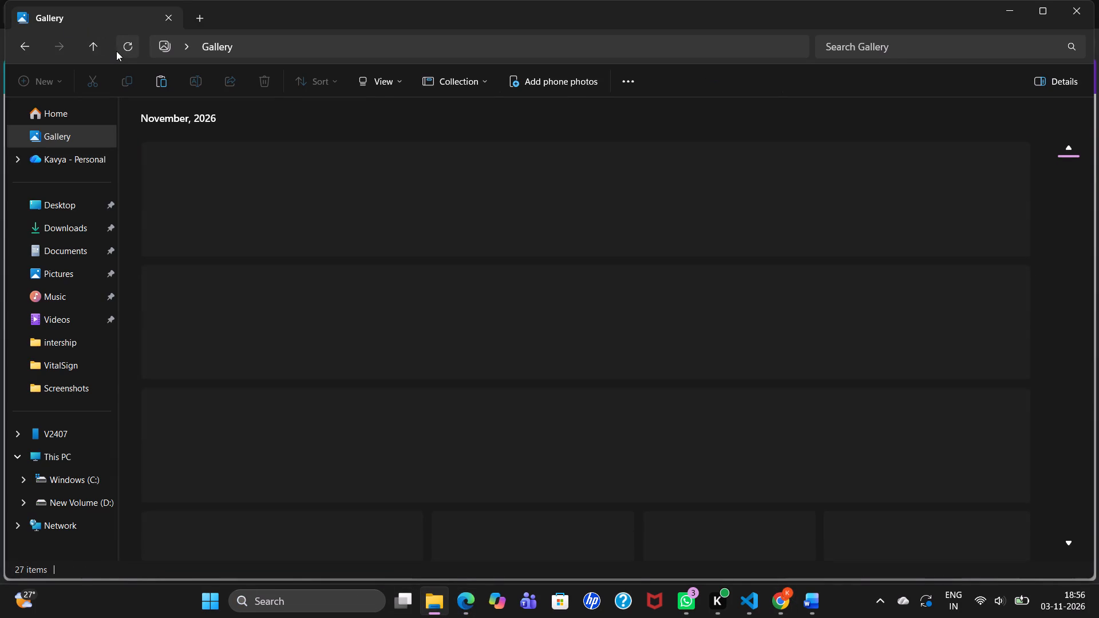
pyautogui.scroll(1, 409, 190)
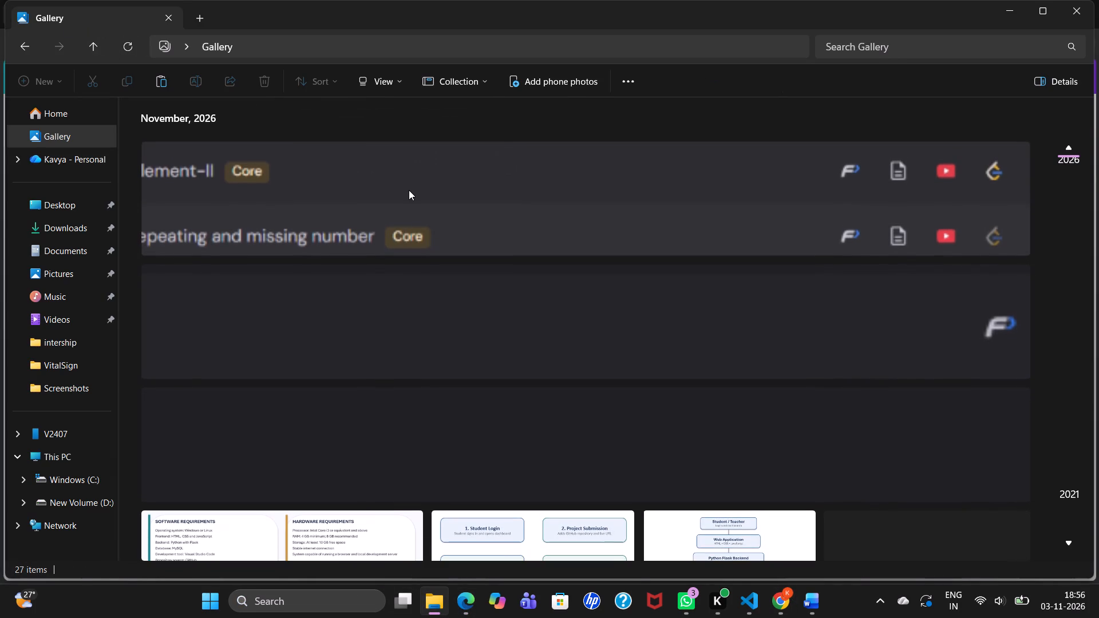
pyautogui.click(410, 423)
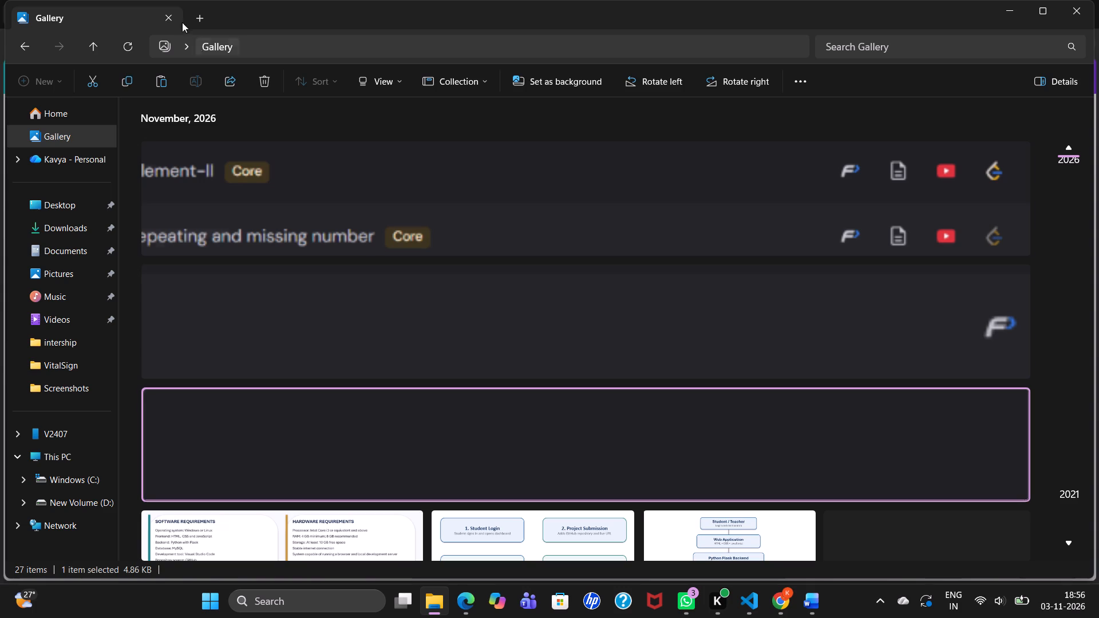
pyautogui.click(125, 81)
pyautogui.click(462, 614)
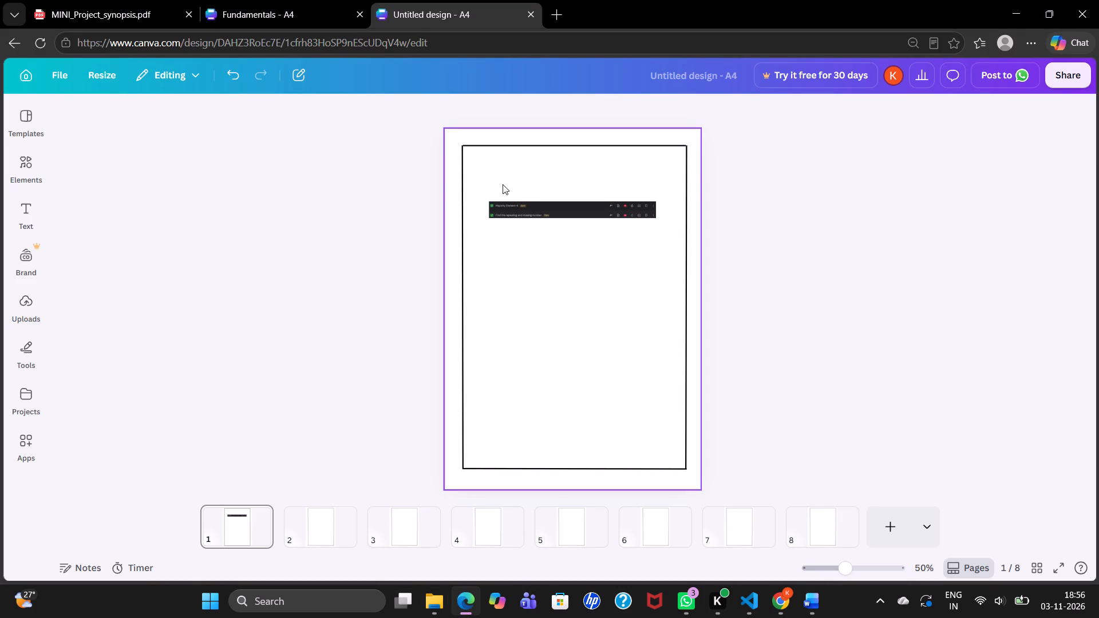
pyautogui.click(503, 184)
pyautogui.click(524, 311)
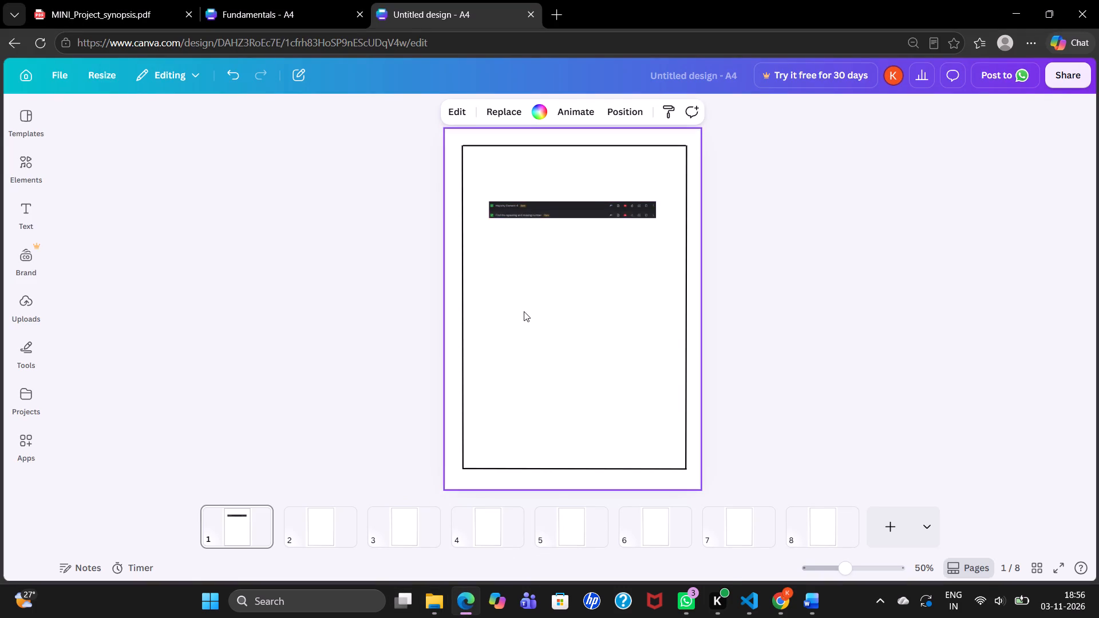
pyautogui.hotkey('ctrl', 'v')
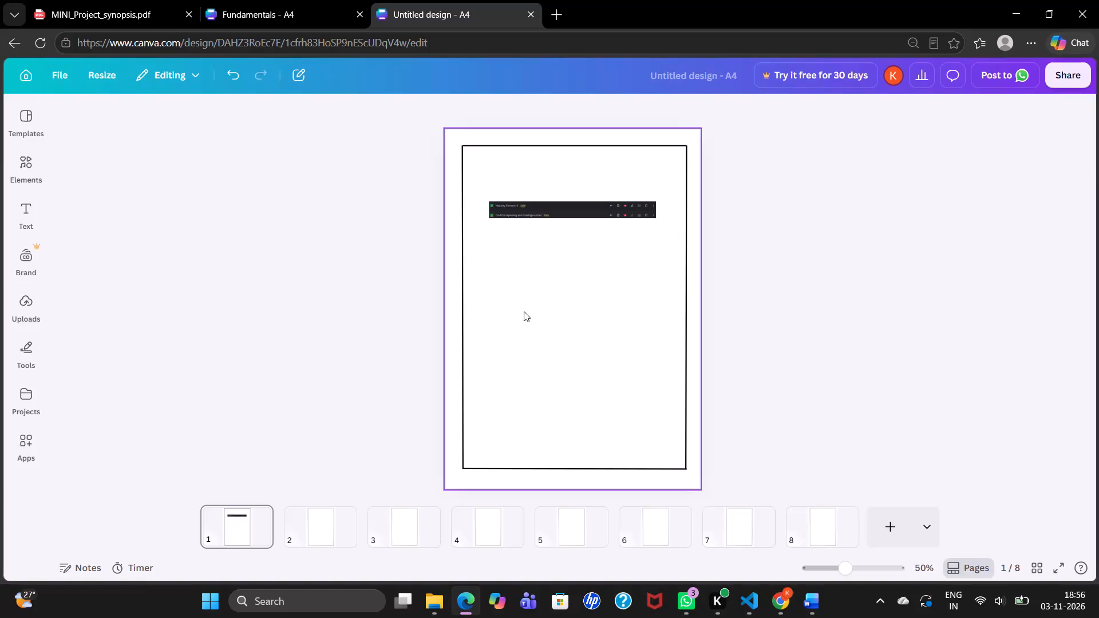
pyautogui.click(524, 334)
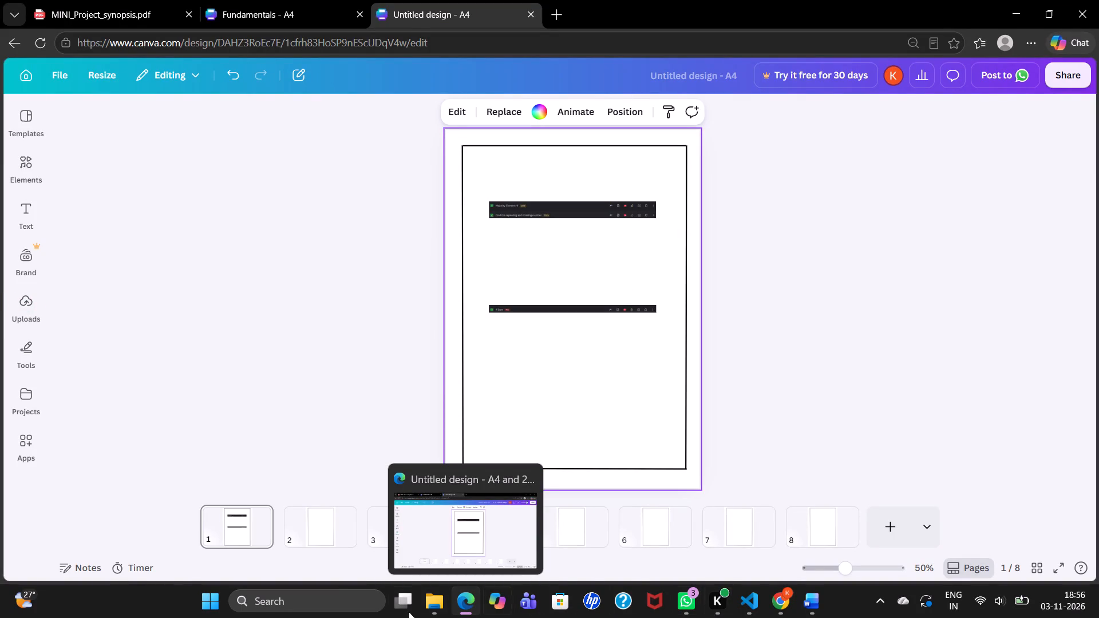
# Copy the Next Permutation row screenshot from File Explorer's Gallery and paste it onto page 1 of the Canva design in Edge.
pyautogui.click(444, 612)
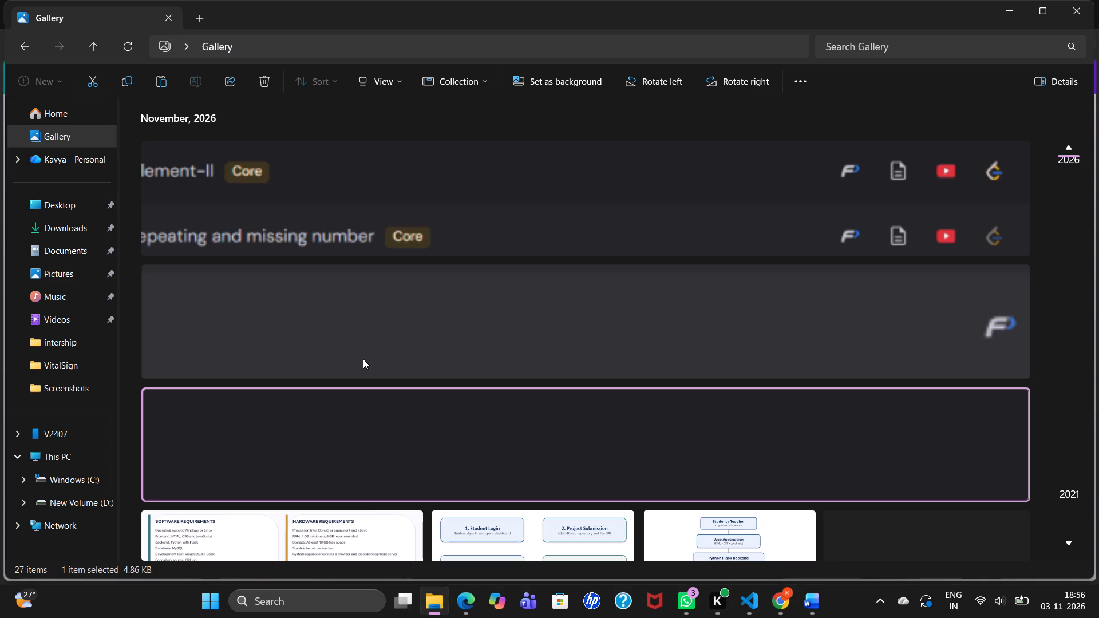
pyautogui.click(363, 359)
pyautogui.click(128, 81)
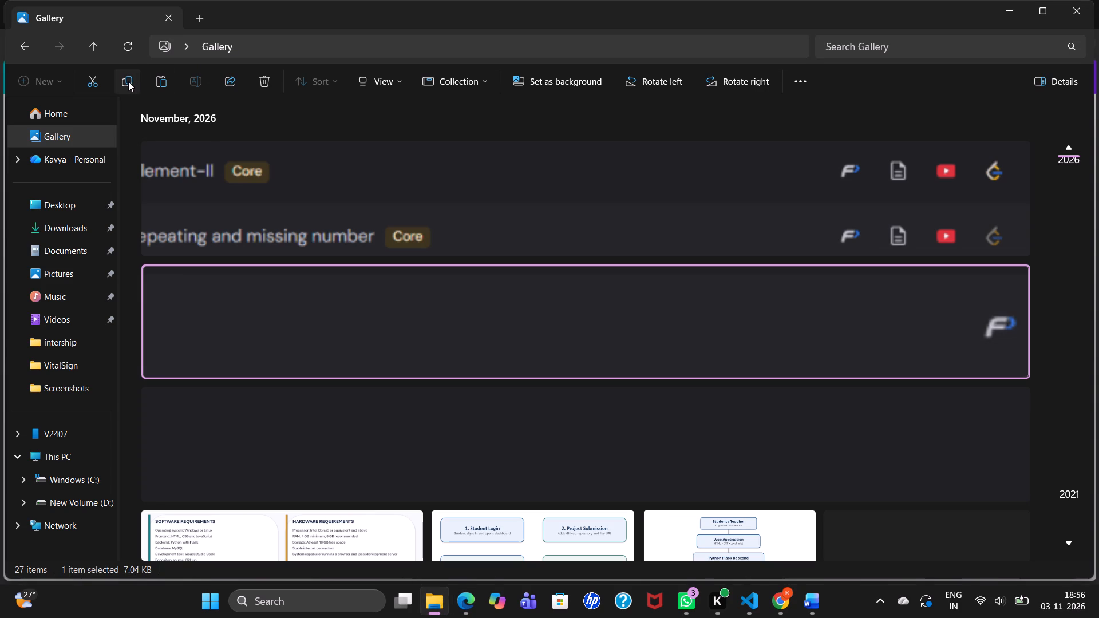
pyautogui.click(478, 600)
pyautogui.click(544, 409)
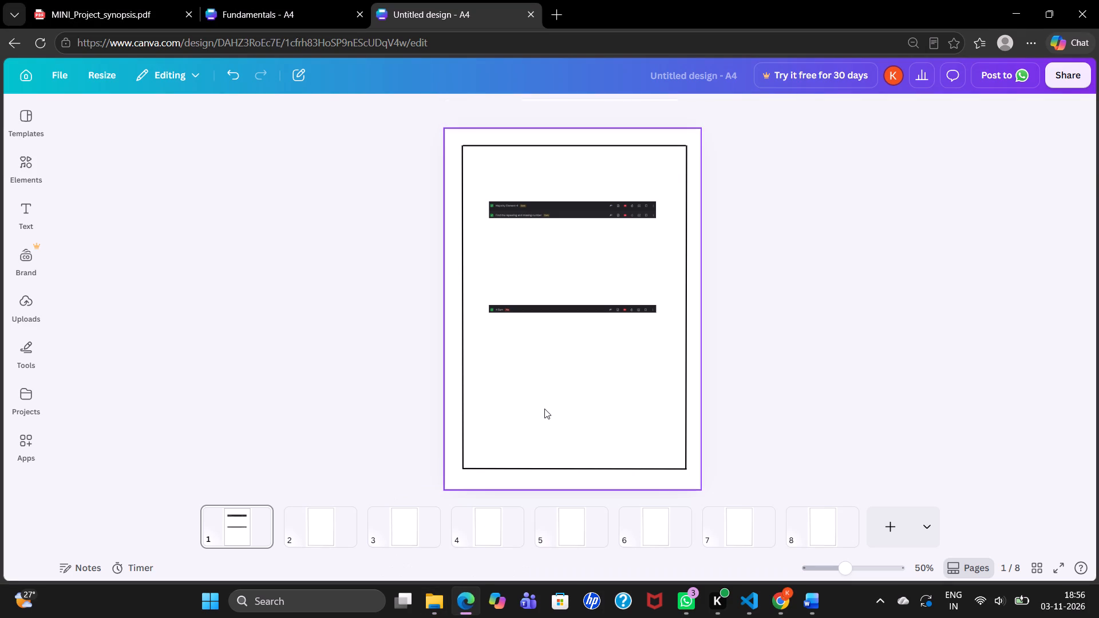
pyautogui.hotkey('ctrl', 'v')
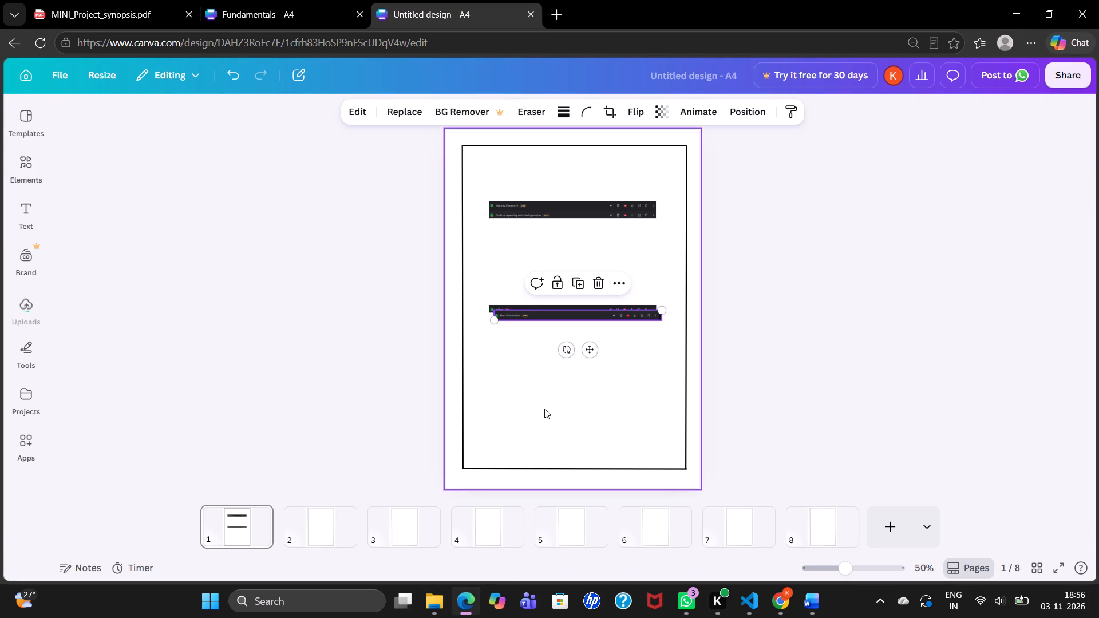
pyautogui.click(508, 387)
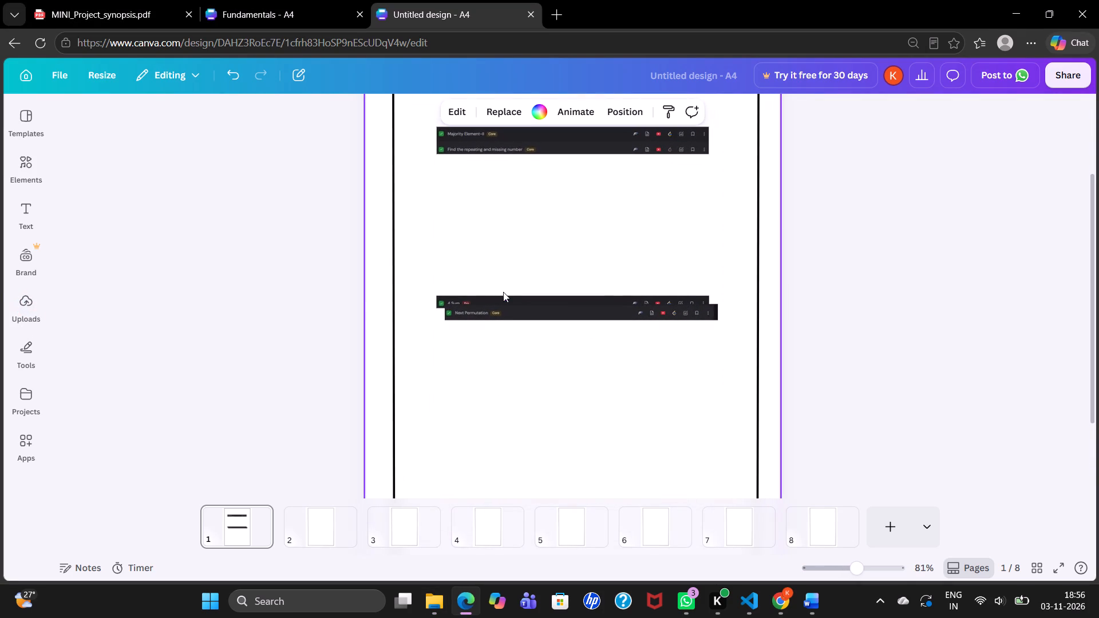
# Stack the row images on page 1 without gaps: 4 Sum, Next Permutation, and the Majority Element-II and repeating-number image last.
pyautogui.moveTo(499, 308); pyautogui.dragTo(488, 338)
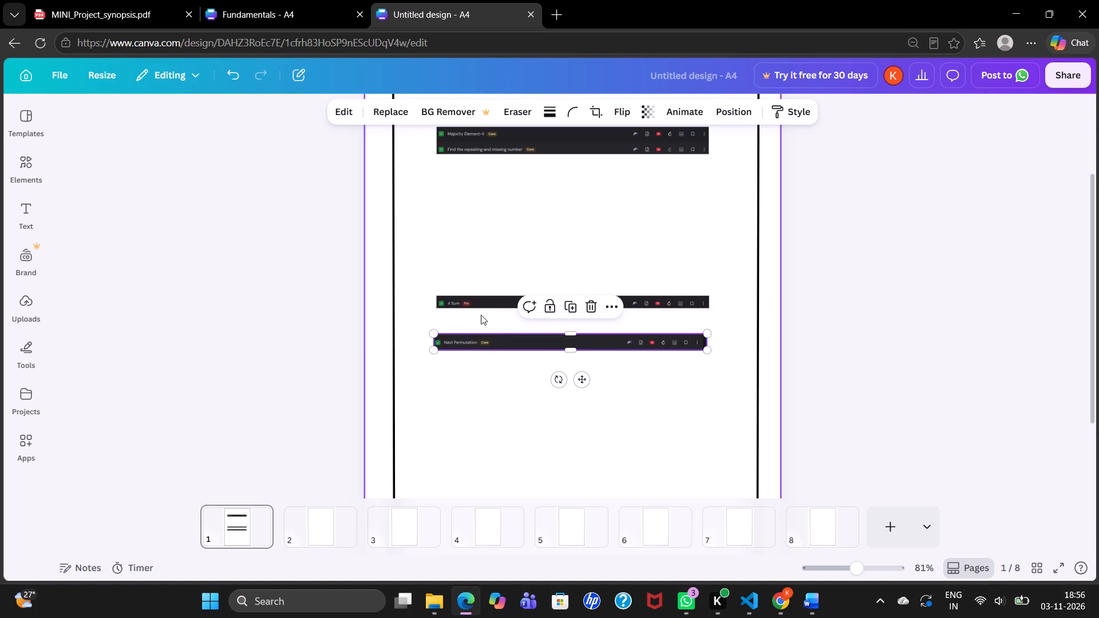
pyautogui.moveTo(479, 299); pyautogui.dragTo(468, 177)
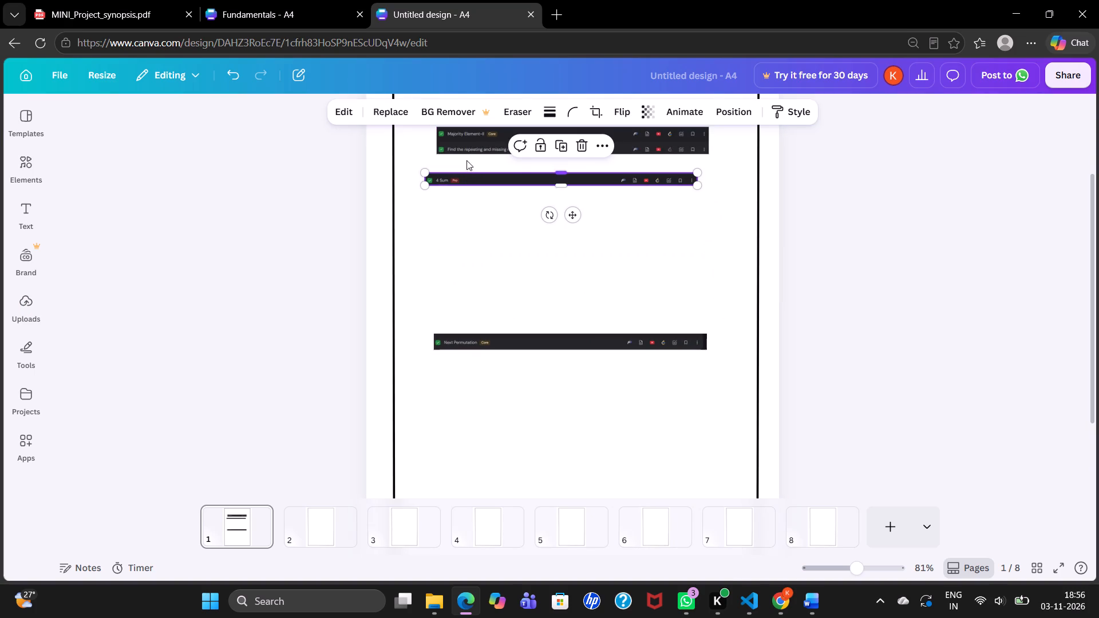
pyautogui.moveTo(464, 152); pyautogui.dragTo(455, 220)
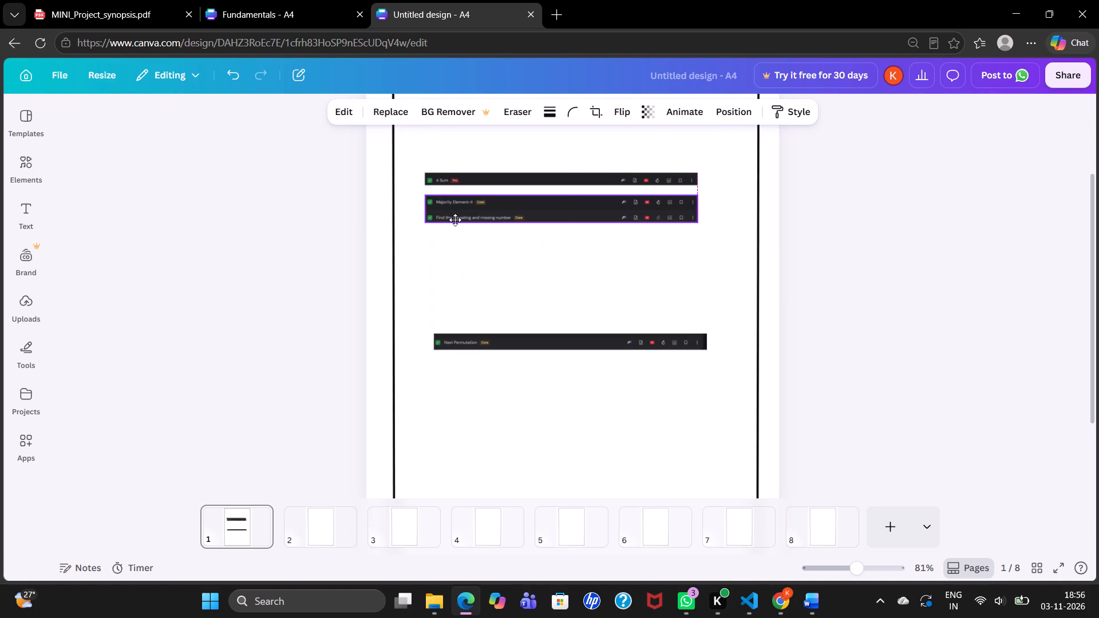
pyautogui.moveTo(455, 220); pyautogui.dragTo(454, 220)
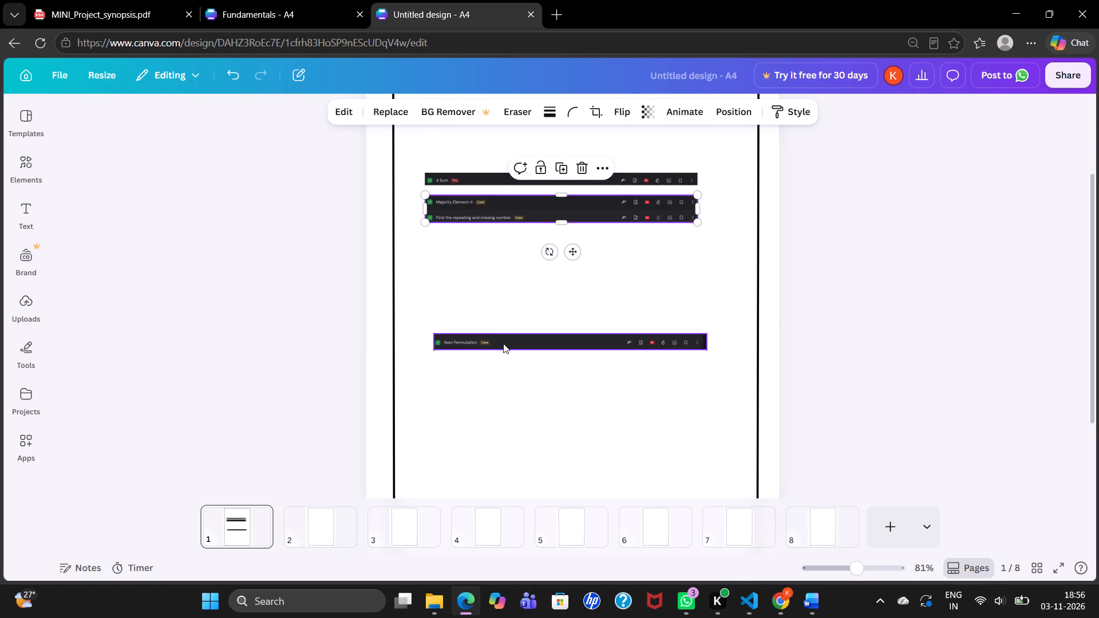
pyautogui.moveTo(503, 343); pyautogui.dragTo(492, 196)
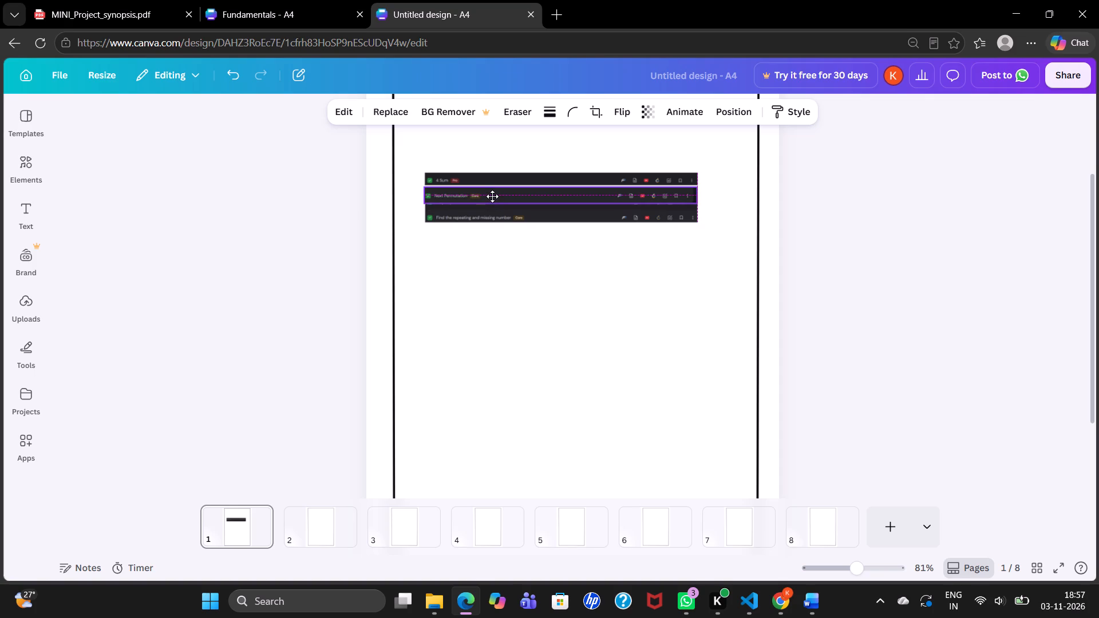
pyautogui.moveTo(492, 196); pyautogui.dragTo(492, 195)
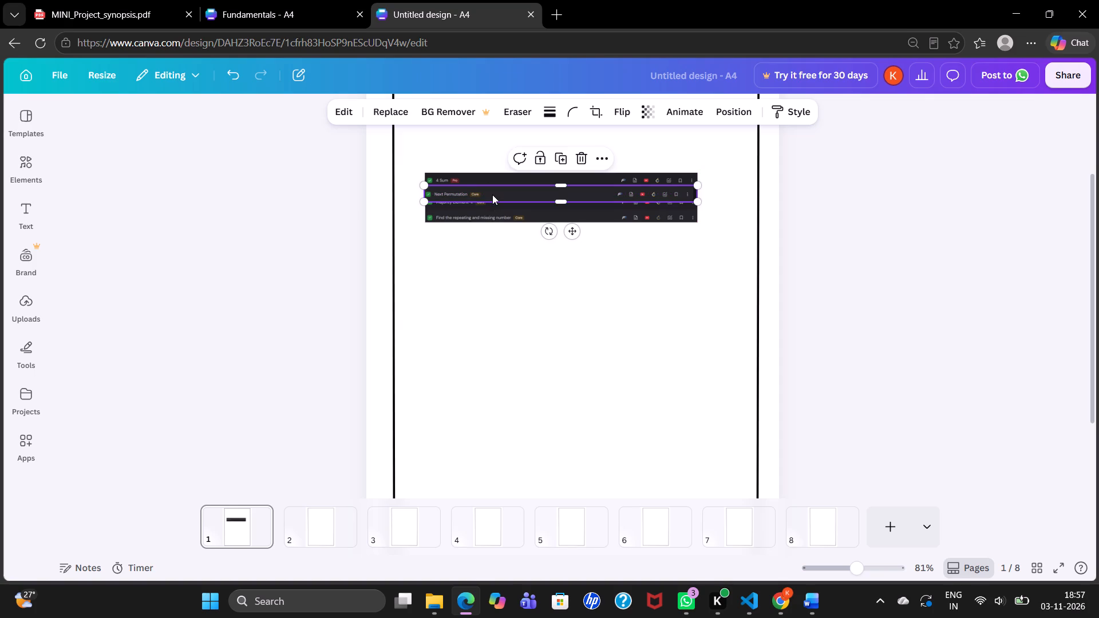
pyautogui.click(499, 233)
pyautogui.click(504, 219)
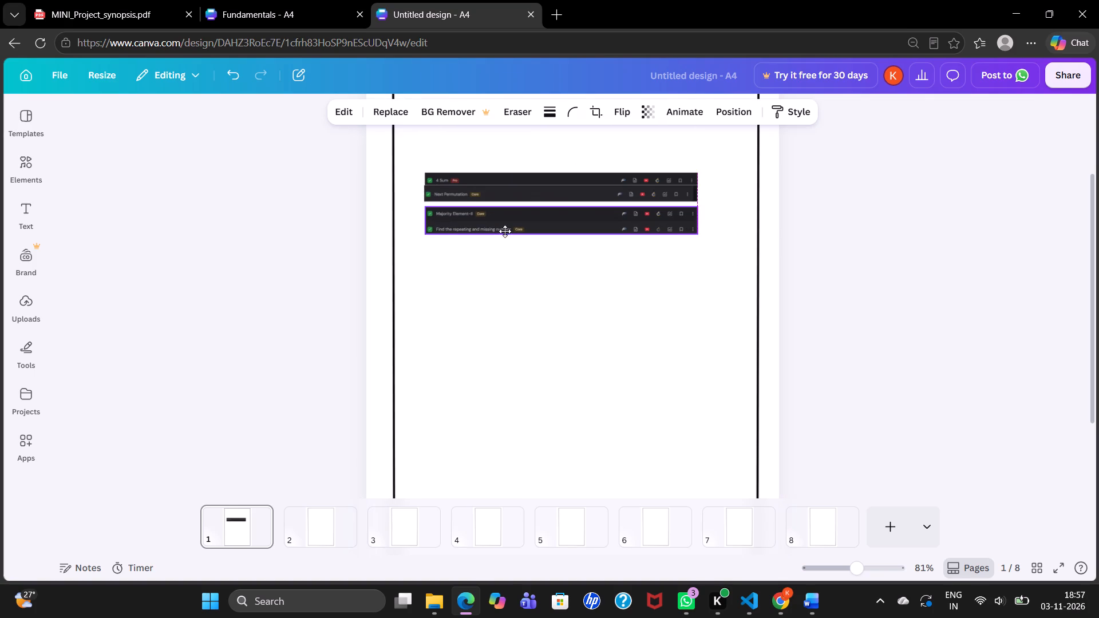
pyautogui.click(512, 276)
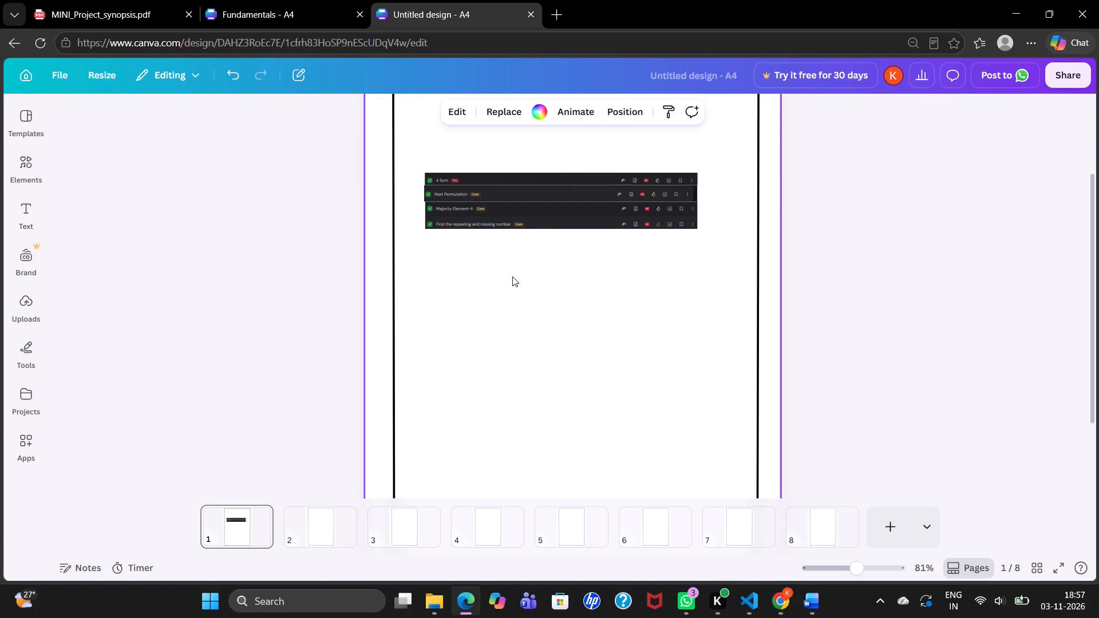
pyautogui.scroll(4, 512, 276)
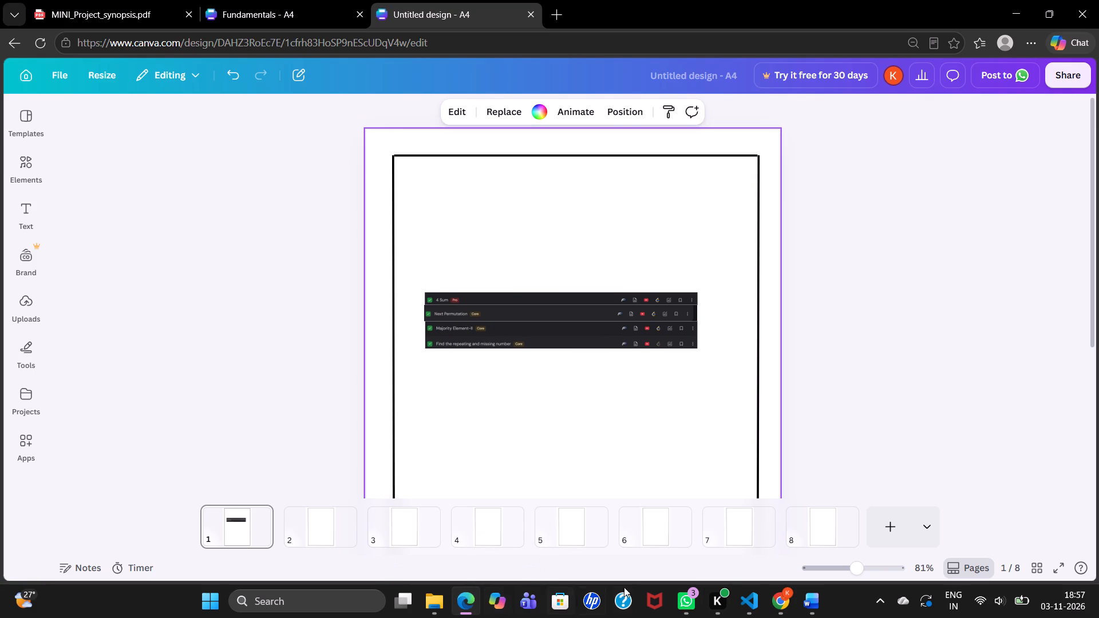
# Switch to Striver's sheet in Chrome and capture the four FAQs(Hard) rows from Count Inversions to Merge two sorted arrays without extra space.
pyautogui.click(780, 593)
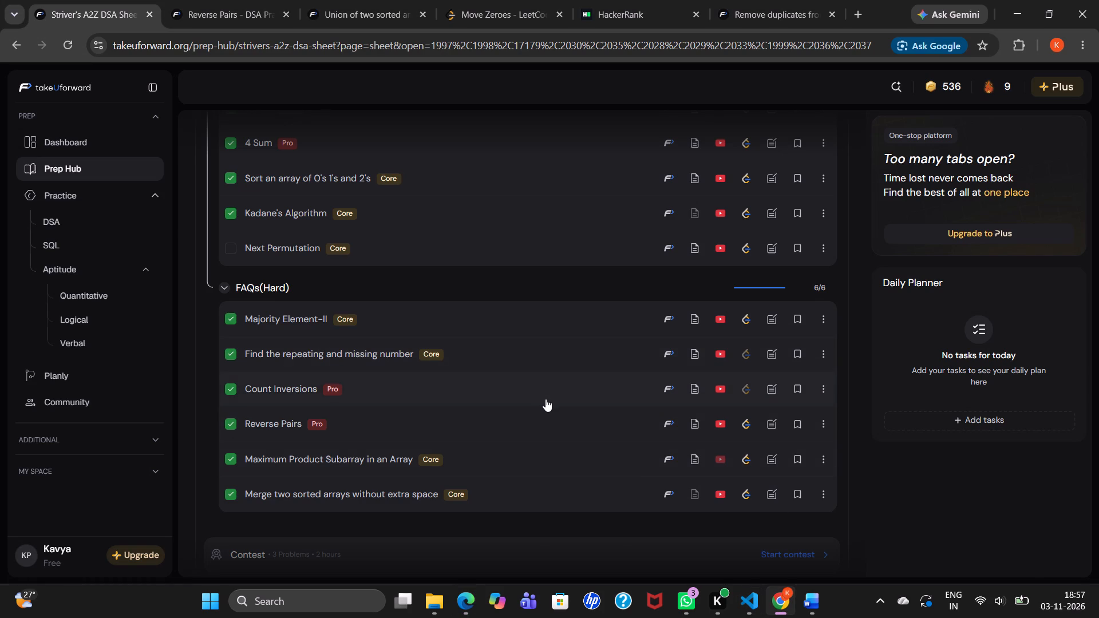
pyautogui.press('Print')
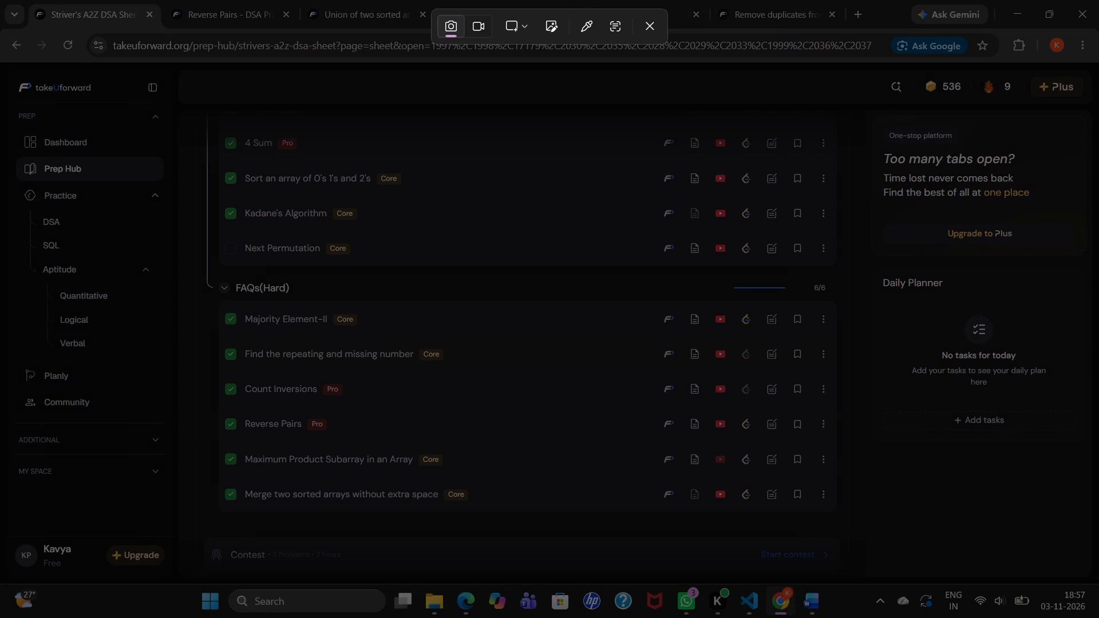
pyautogui.moveTo(219, 378); pyautogui.dragTo(916, 612)
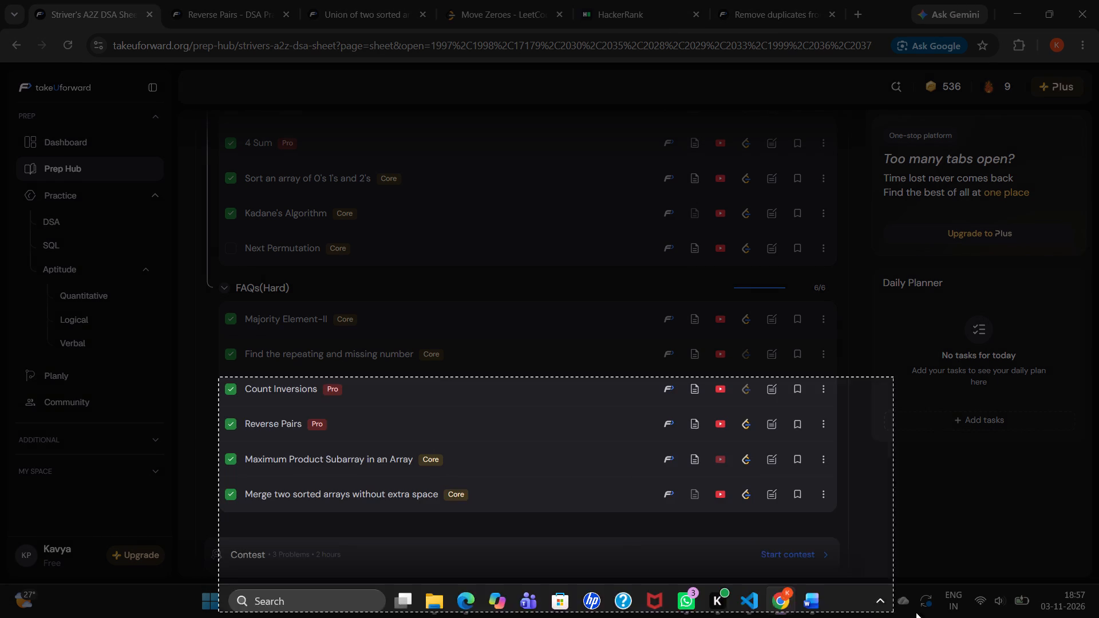
pyautogui.moveTo(916, 612); pyautogui.dragTo(835, 516)
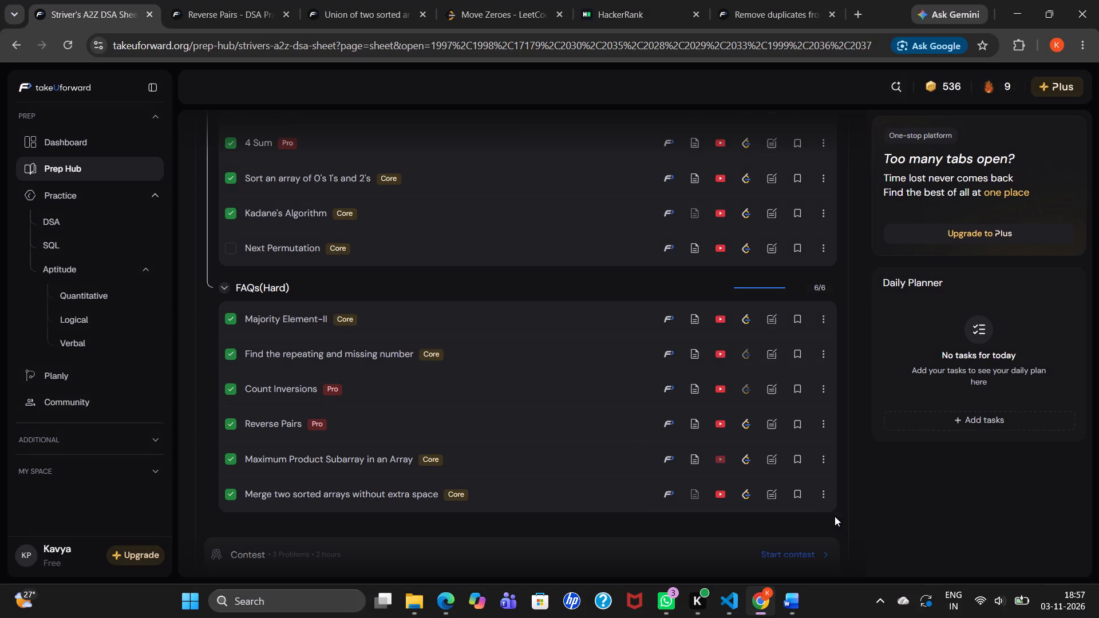
# Paste the four-row screenshot onto page 1 of the Canva design in Edge below the stacked rows, keeping only one copy.
pyautogui.click(471, 595)
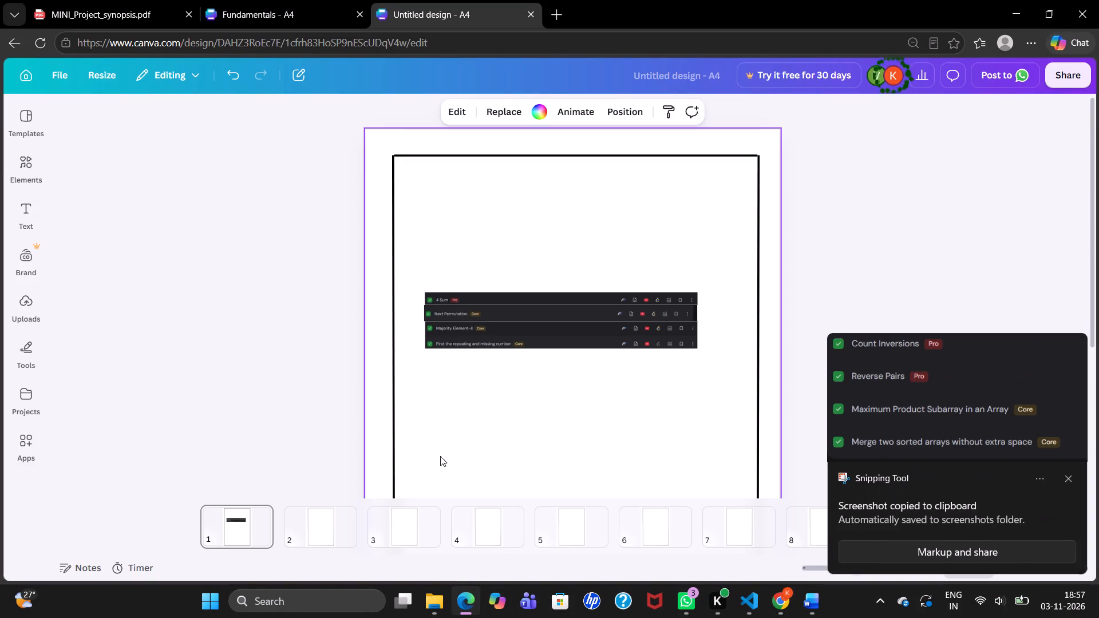
pyautogui.click(462, 383)
pyautogui.scroll(-2, 462, 383)
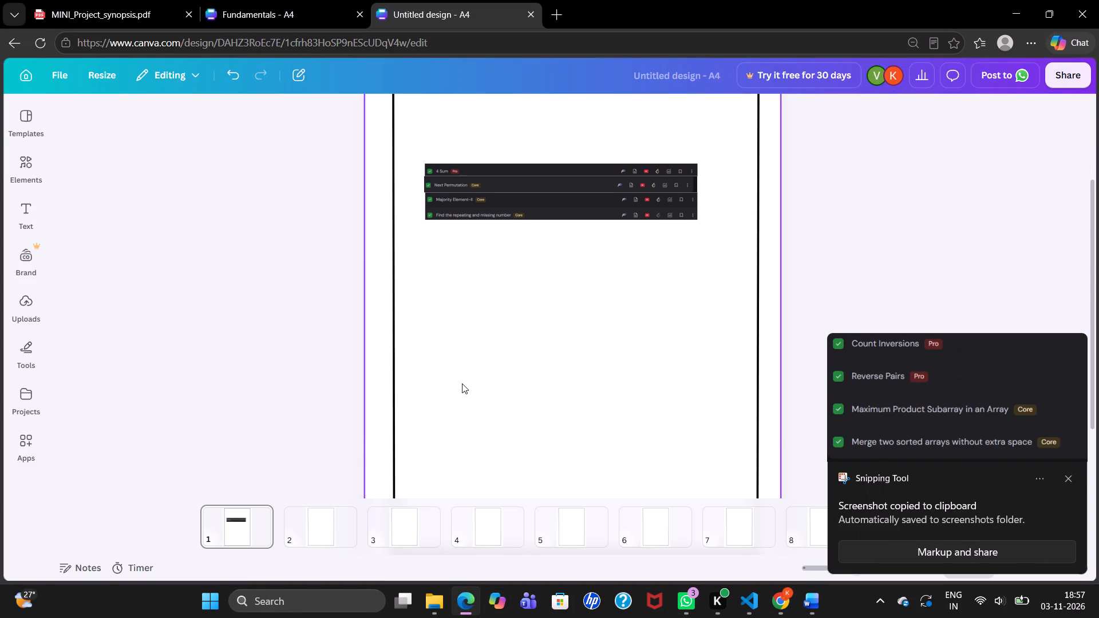
pyautogui.hotkey('ctrl', 'v')
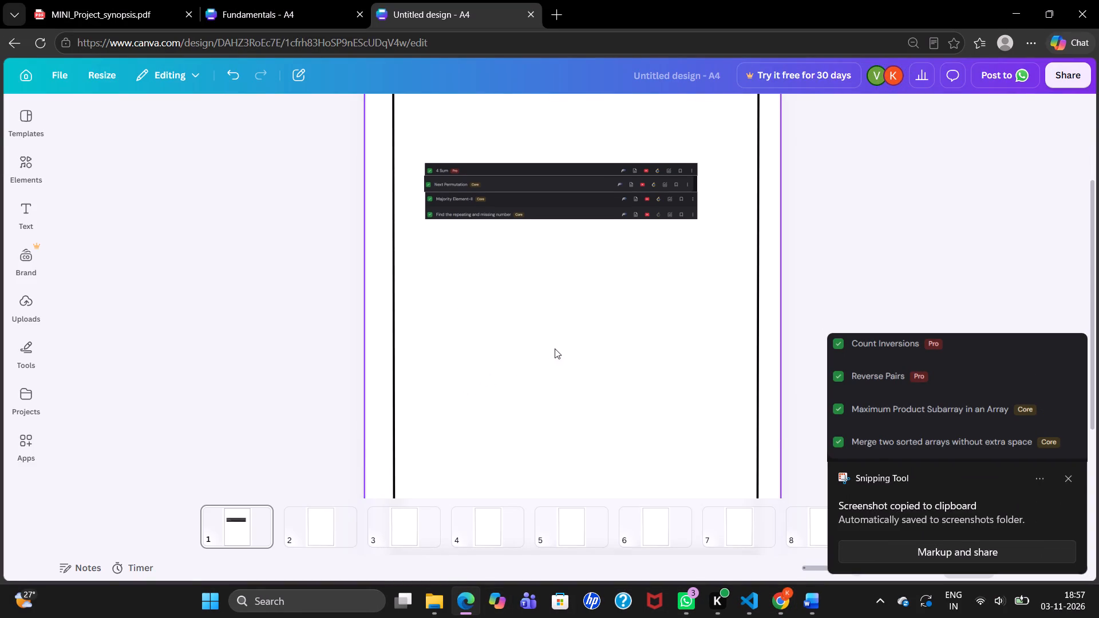
pyautogui.click(525, 373)
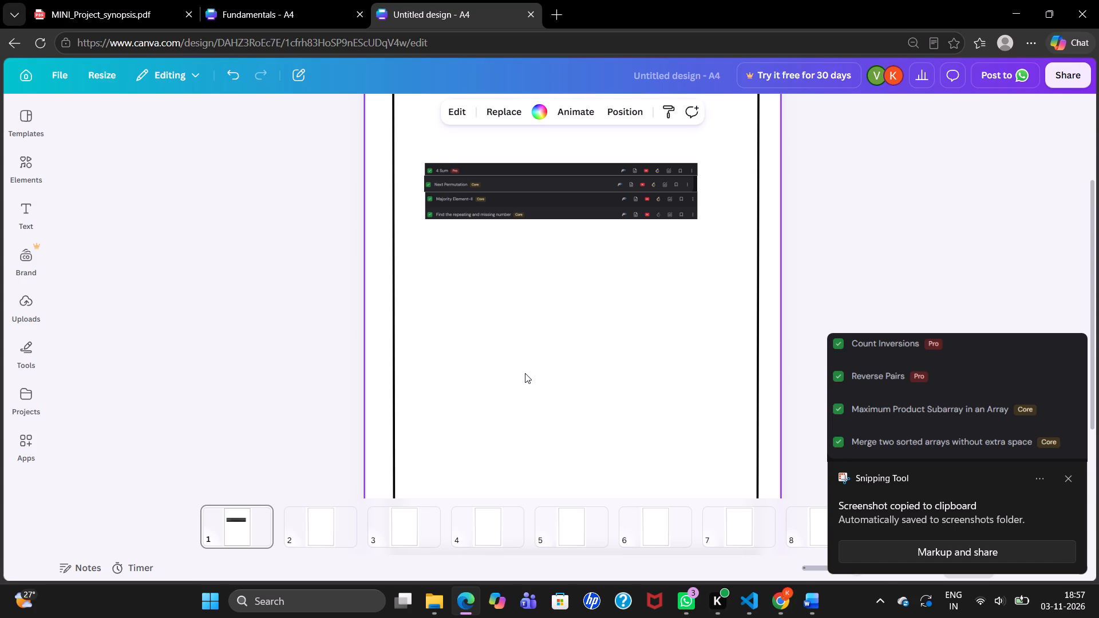
pyautogui.hotkey('ctrl', 'v')
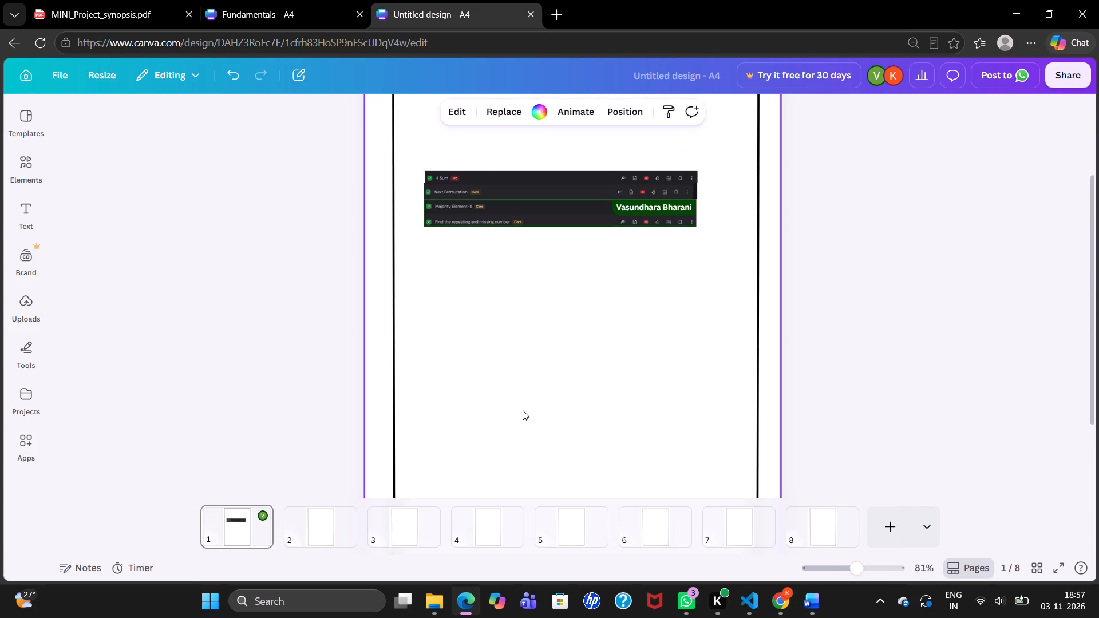
pyautogui.scroll(-3, 526, 405)
pyautogui.scroll(1, 589, 318)
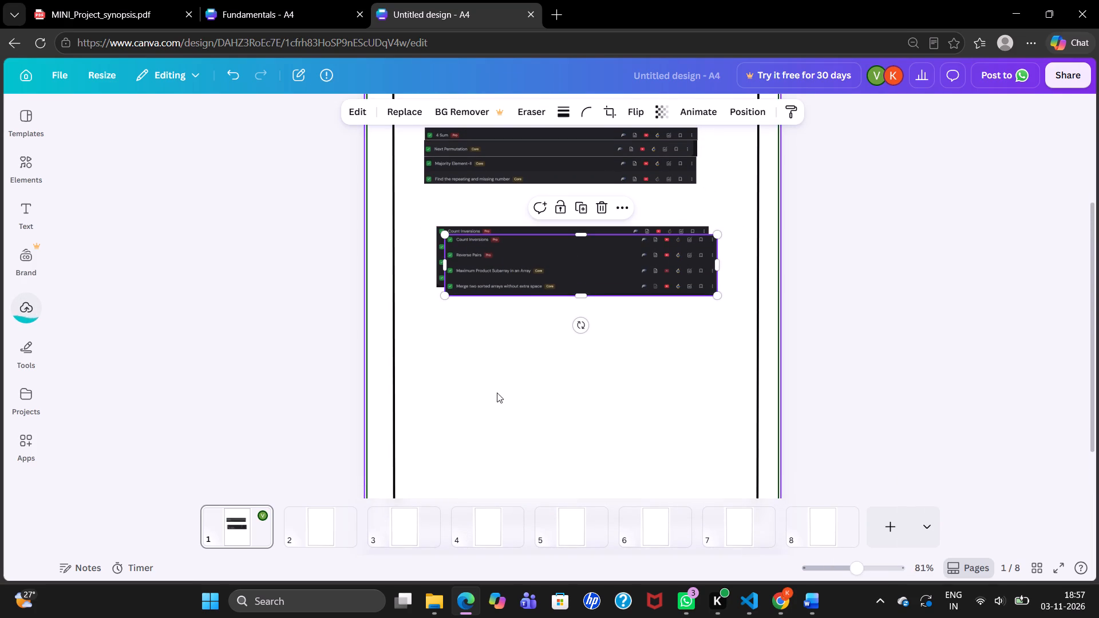
pyautogui.click(597, 213)
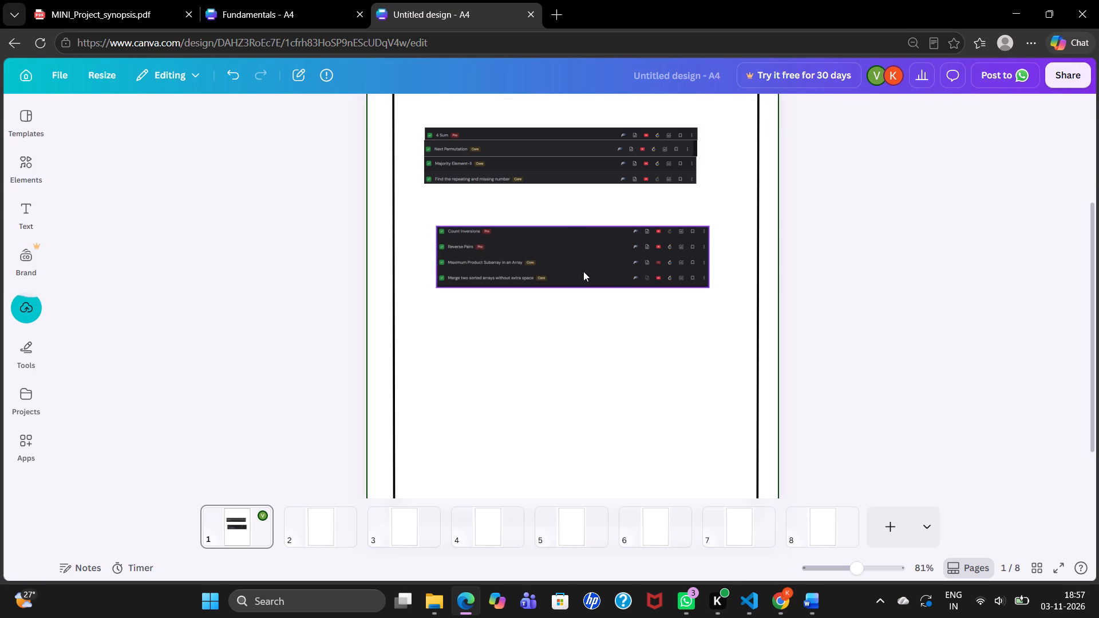
# Shift the Count Inversions to Merge two sorted arrays image slightly left, roughly in line with the stack above.
pyautogui.moveTo(583, 271); pyautogui.dragTo(567, 275)
pyautogui.click(554, 349)
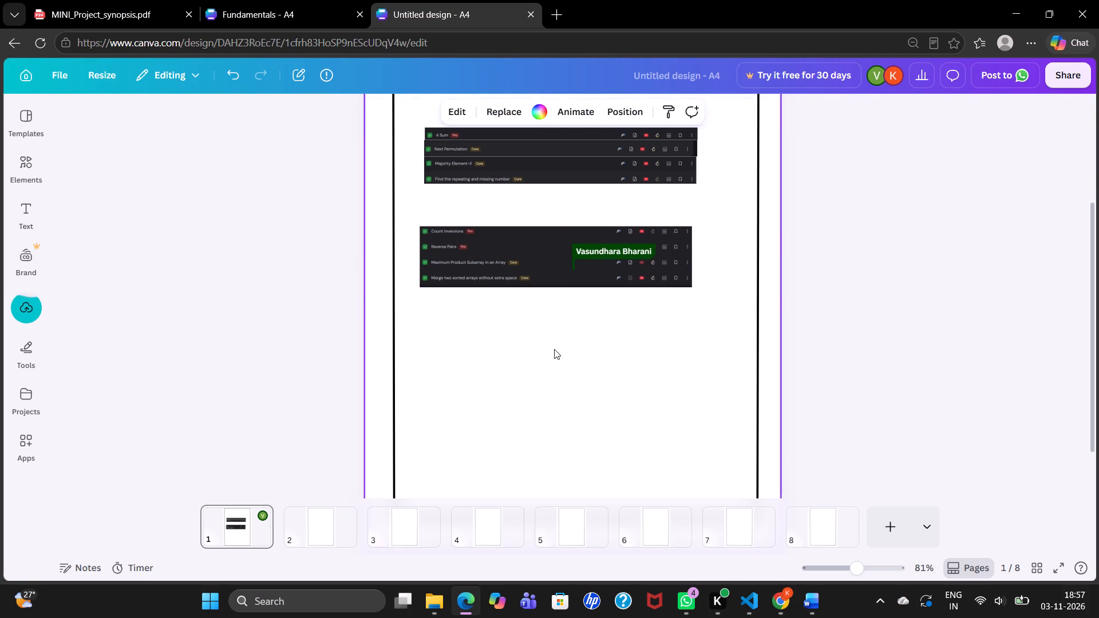
# In Chrome, unmark the five FAQs(Hard) problems from Find the repeating and missing number to Merge two sorted arrays without extra space.
pyautogui.click(784, 598)
pyautogui.hscroll(-1, 334, 401)
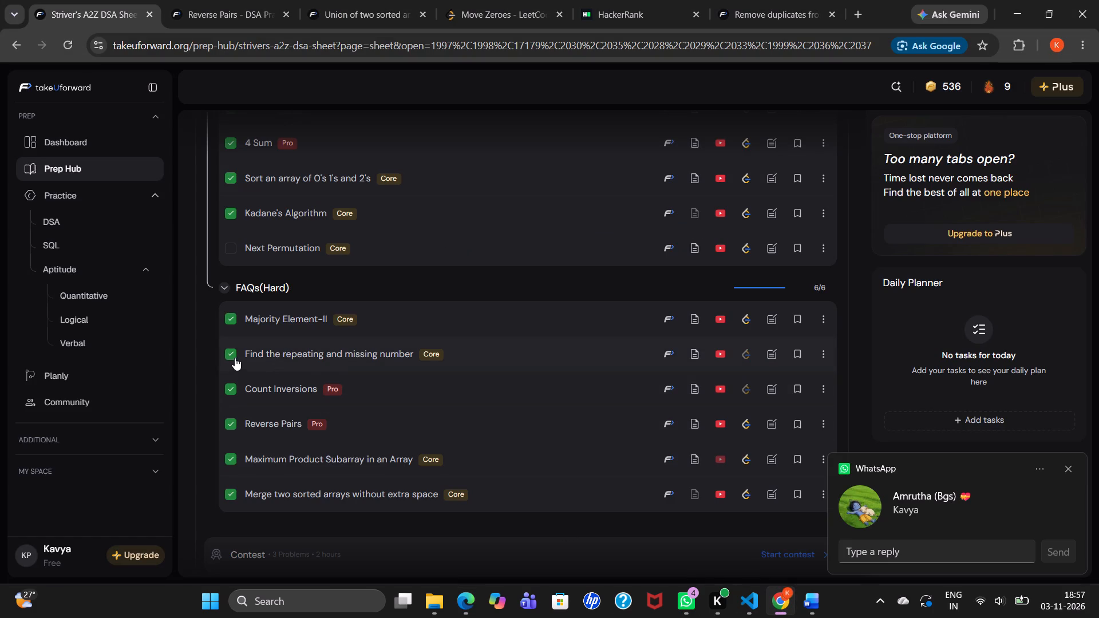
pyautogui.click(235, 358)
pyautogui.click(232, 387)
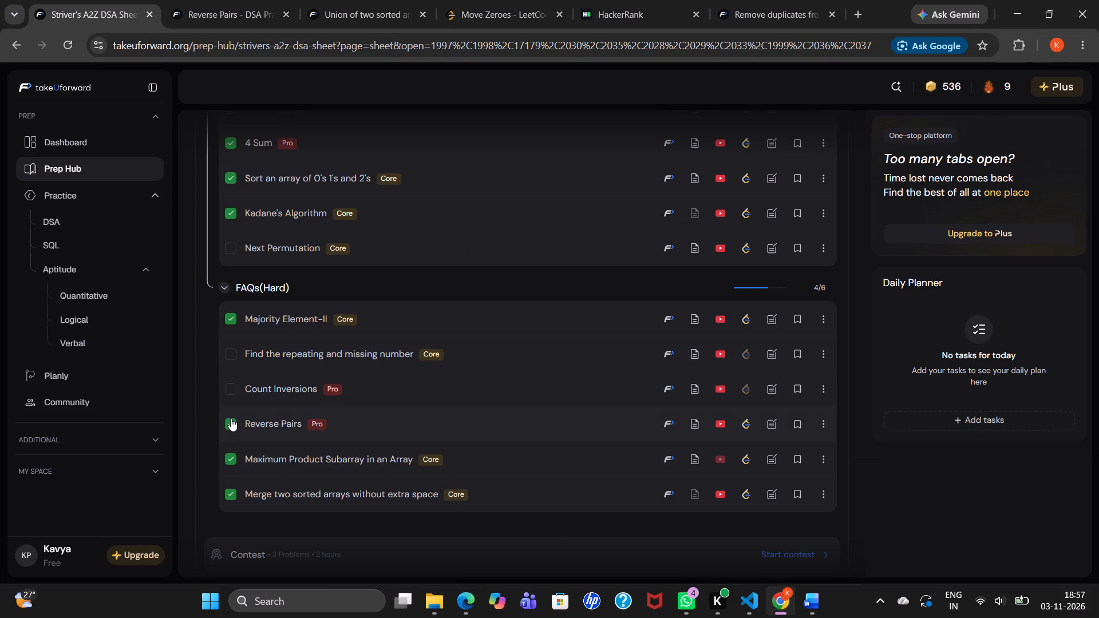
pyautogui.click(231, 418)
pyautogui.click(231, 452)
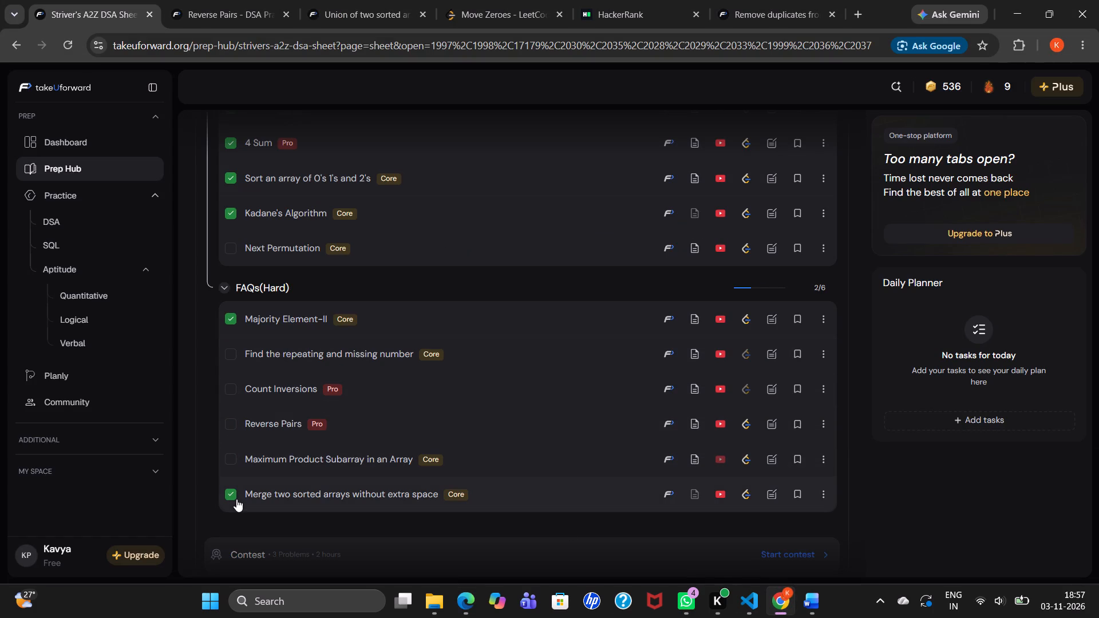
pyautogui.click(229, 499)
# Capture a screenshot of the four Hashing FAQs rows from Longest Consecutive Sequence in an Array to Count subarrays with given sum.
pyautogui.scroll(-3, 229, 499)
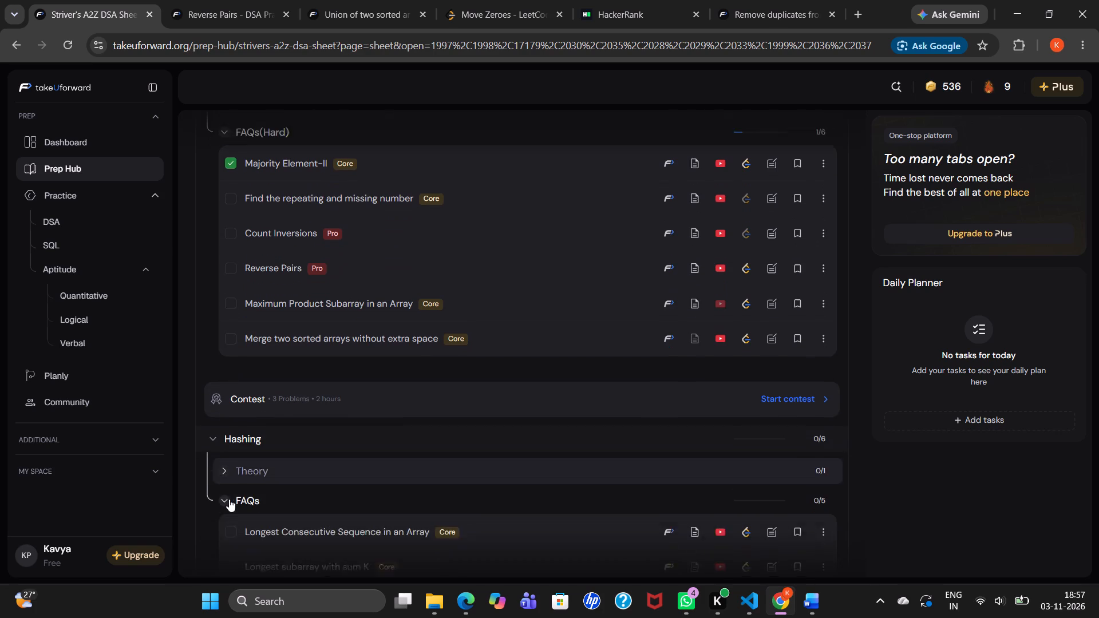
pyautogui.scroll(-1, 229, 499)
pyautogui.hscroll(4, 229, 499)
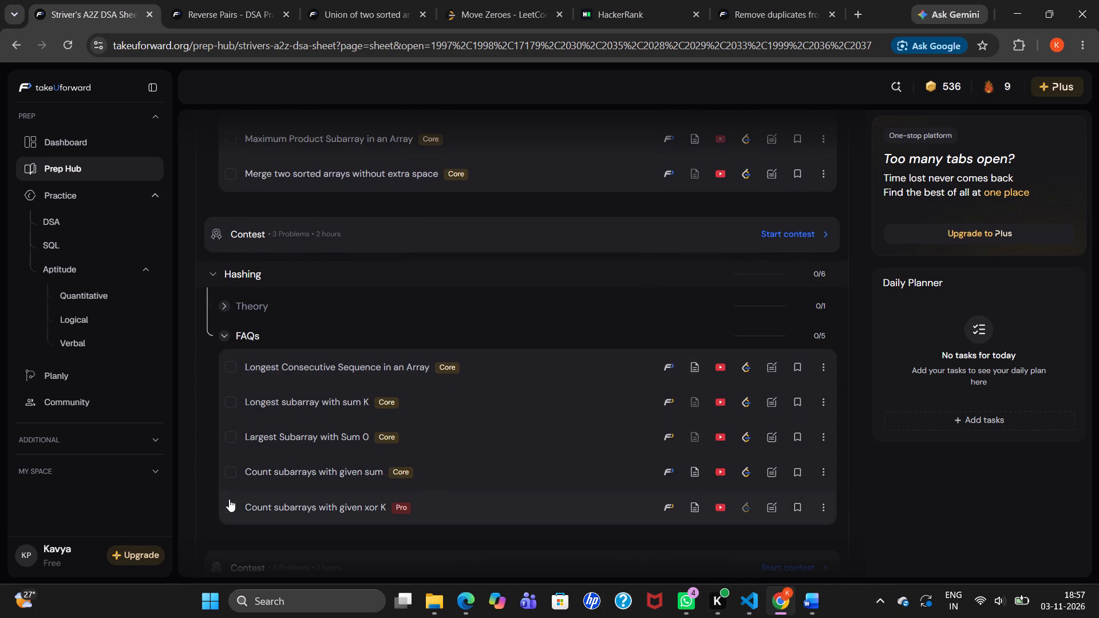
pyautogui.press('Print')
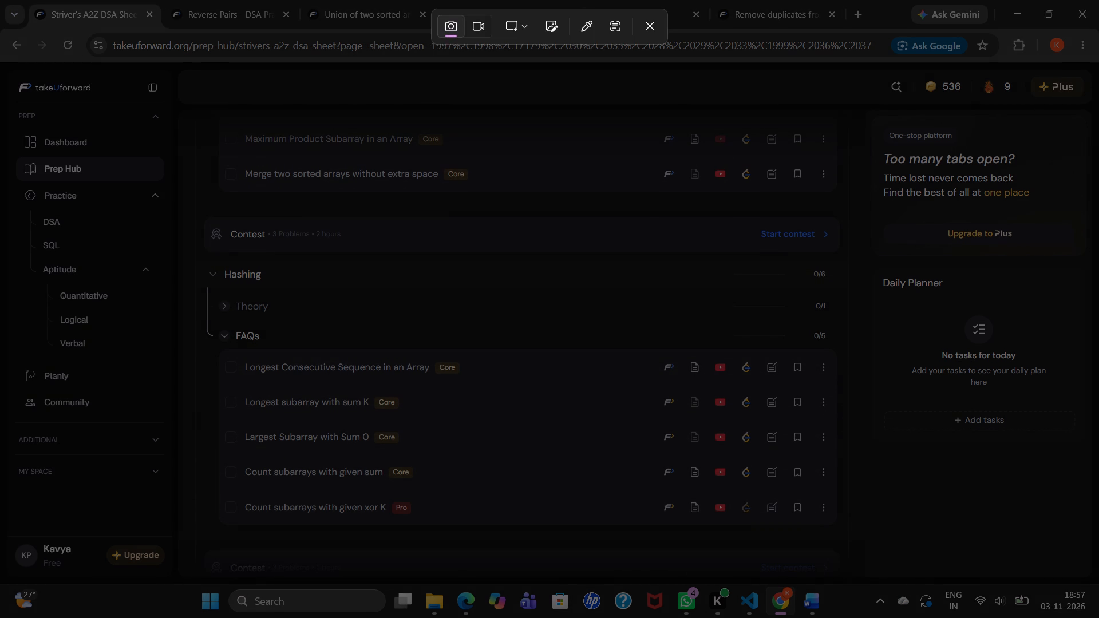
pyautogui.moveTo(223, 355); pyautogui.dragTo(545, 501)
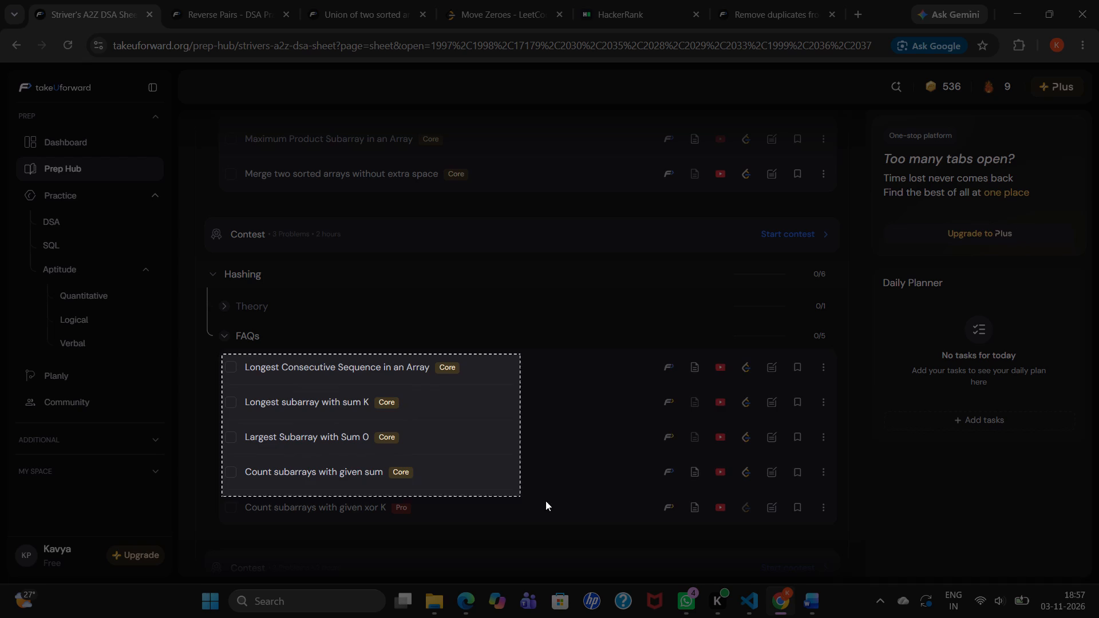
pyautogui.moveTo(545, 501); pyautogui.dragTo(832, 481)
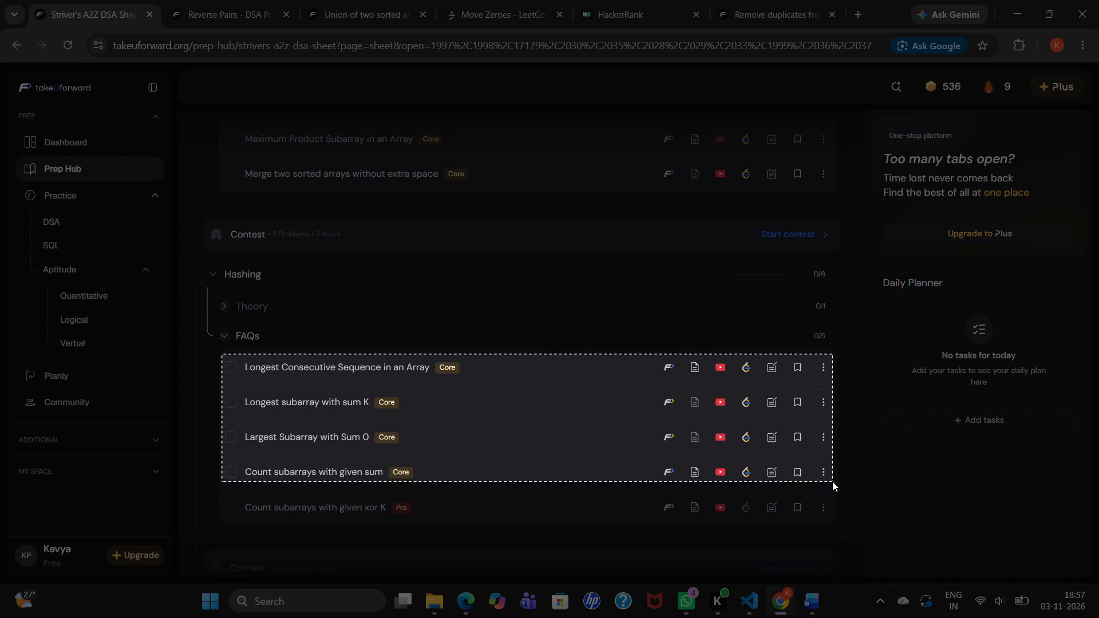
pyautogui.moveTo(832, 481); pyautogui.dragTo(836, 482)
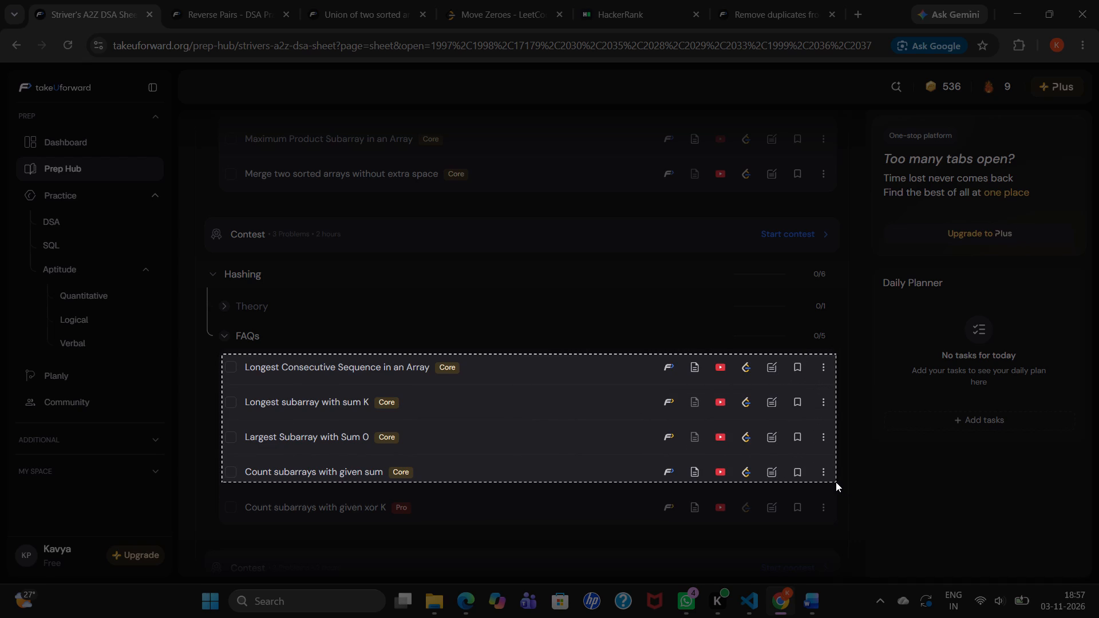
pyautogui.moveTo(836, 482); pyautogui.dragTo(835, 482)
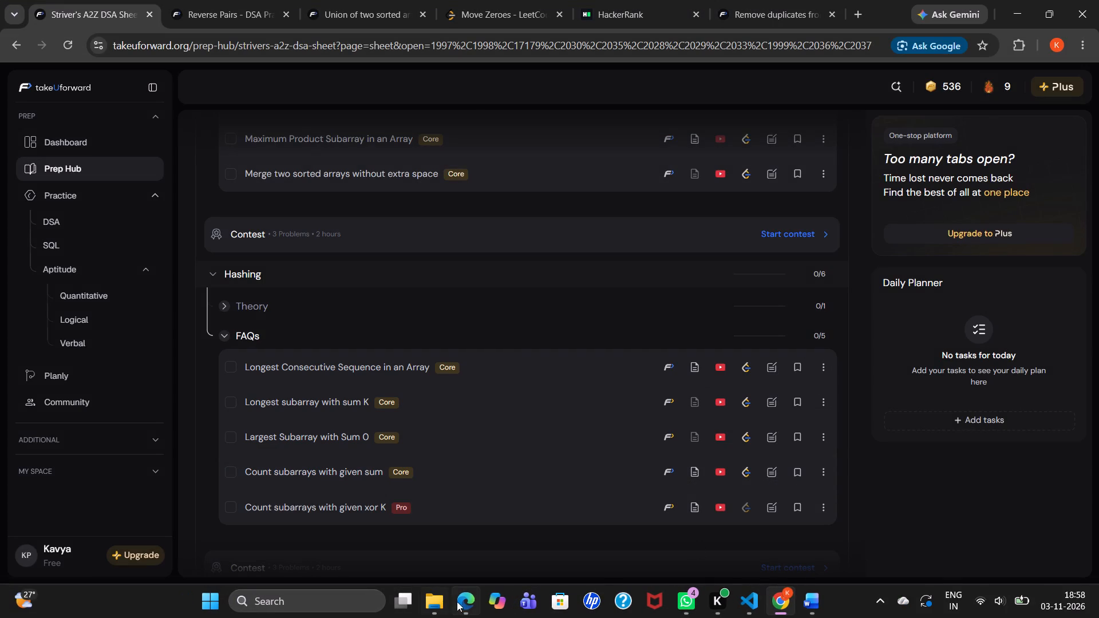
# Switch to the Canva design in Edge and paste the four Hashing rows onto page 1, aligned below the Count Inversions image.
pyautogui.click(462, 602)
pyautogui.click(481, 399)
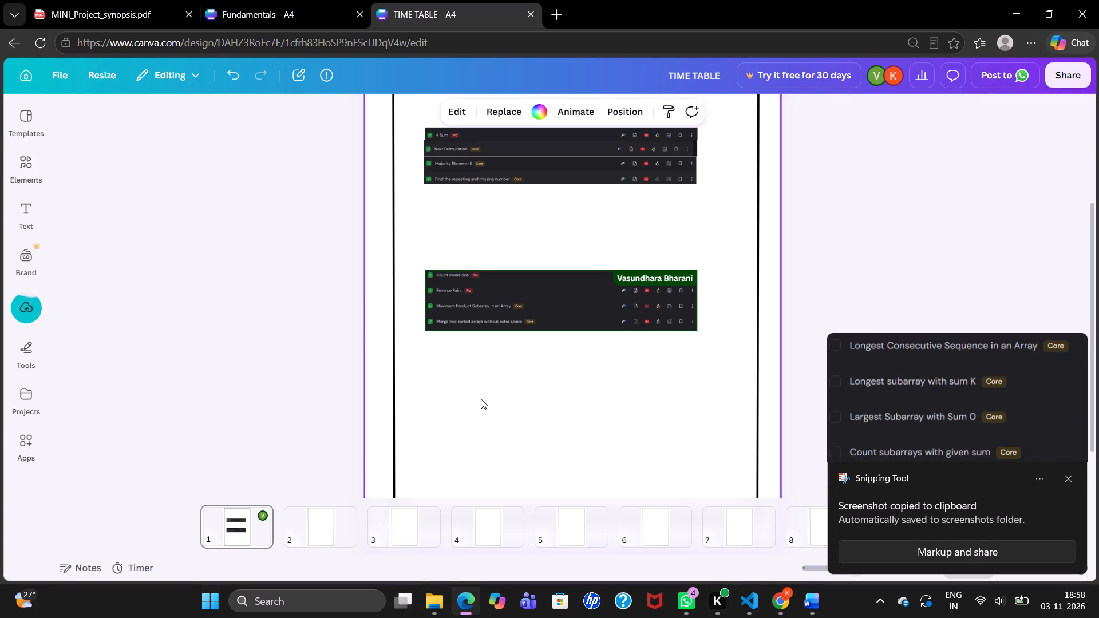
pyautogui.click(481, 418)
pyautogui.hotkey('ctrl', 'v')
pyautogui.hotkey('ctrl', 'v')
pyautogui.hotkey('ctrl', 'v')
pyautogui.hotkey('ctrl', 'v')
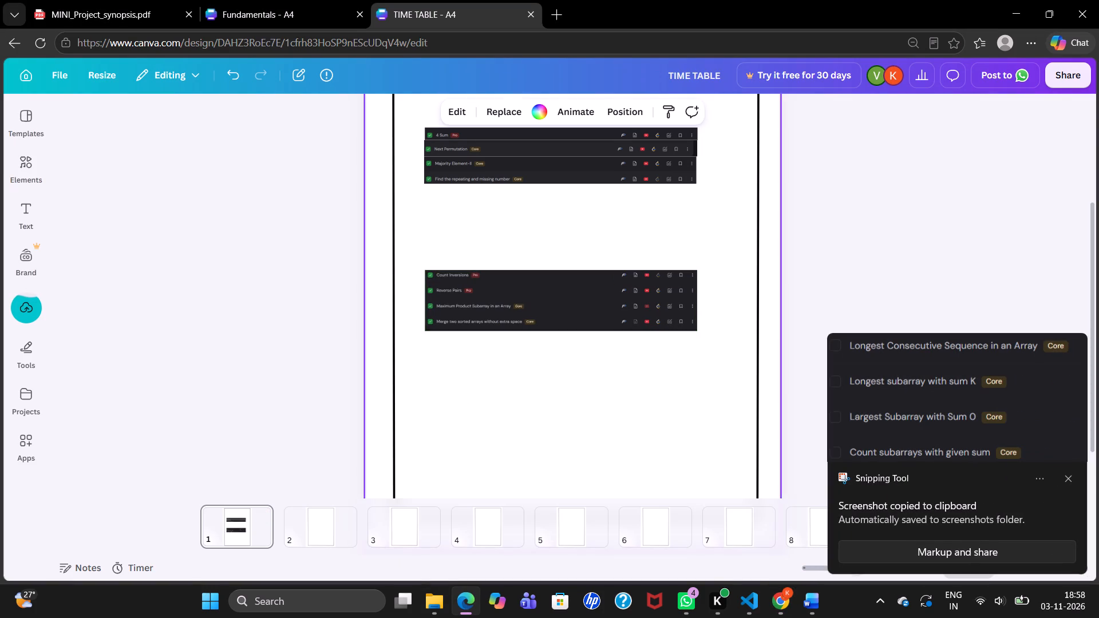
pyautogui.hscroll(1, 622, 214)
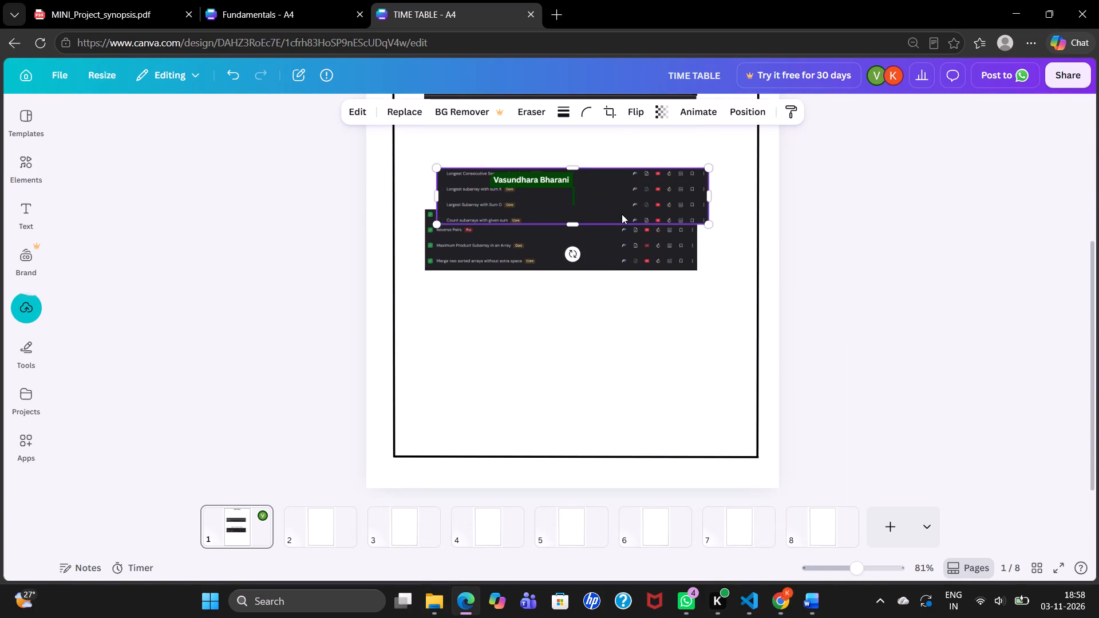
pyautogui.hscroll(1, 622, 214)
pyautogui.moveTo(655, 195); pyautogui.dragTo(646, 336)
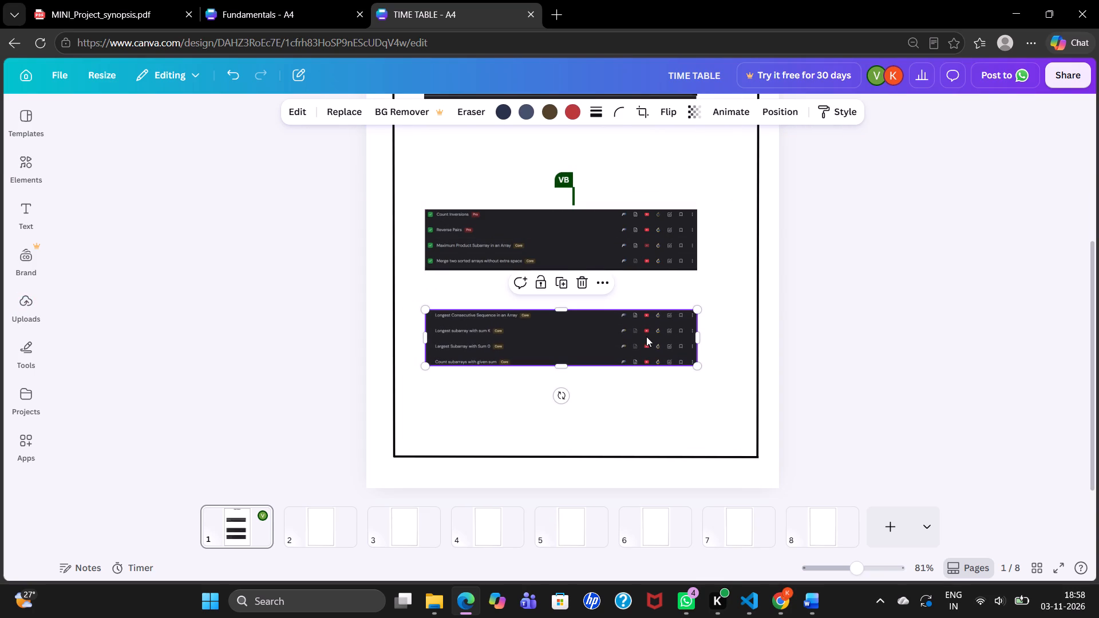
pyautogui.click(638, 375)
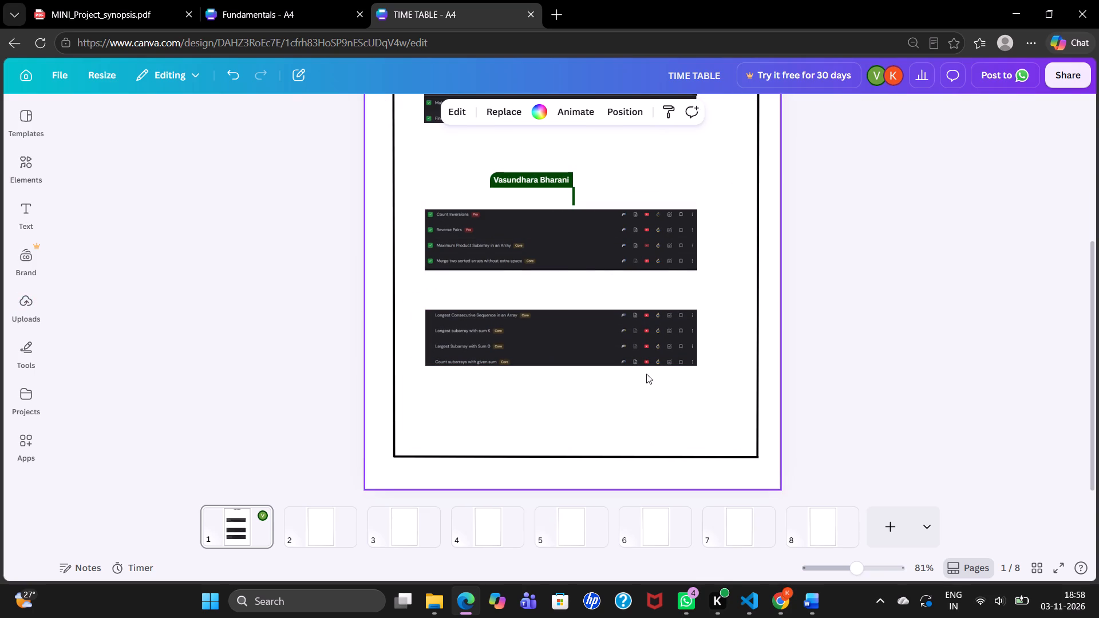
pyautogui.doubleClick(610, 343)
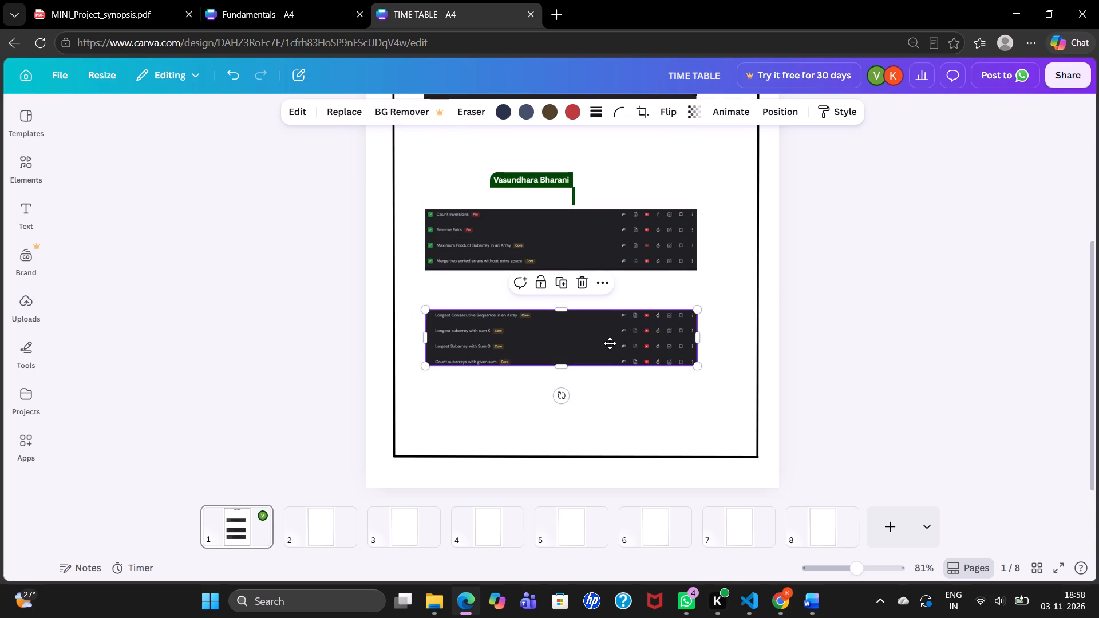
pyautogui.click(606, 409)
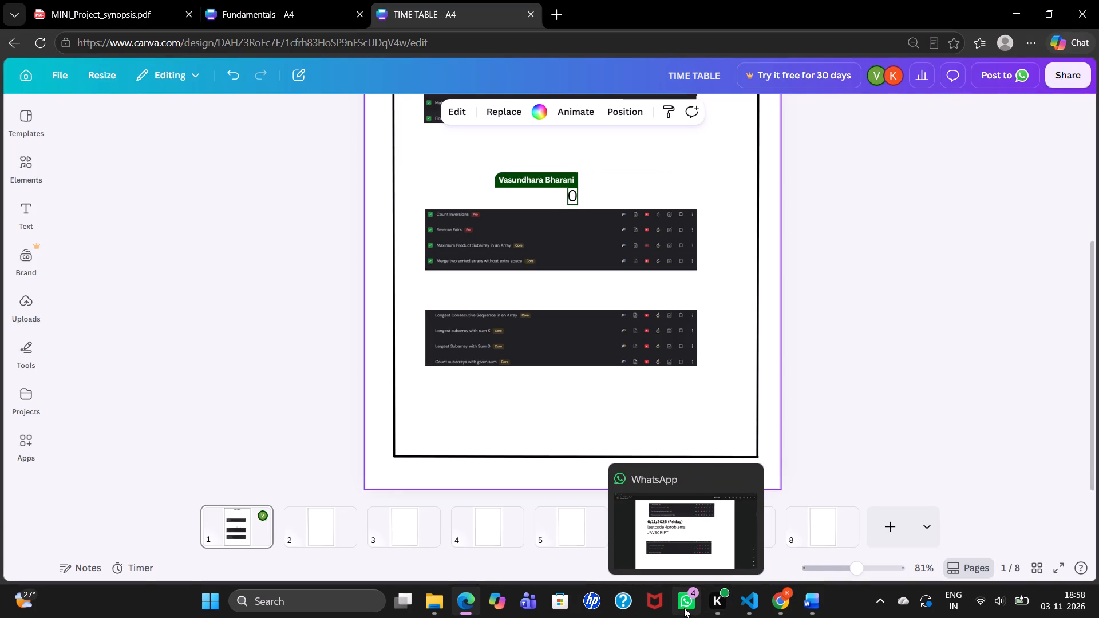
# Return to Striver's sheet in Chrome and capture only the Count subarrays with given xor K row.
pyautogui.click(789, 603)
pyautogui.scroll(-2, 571, 382)
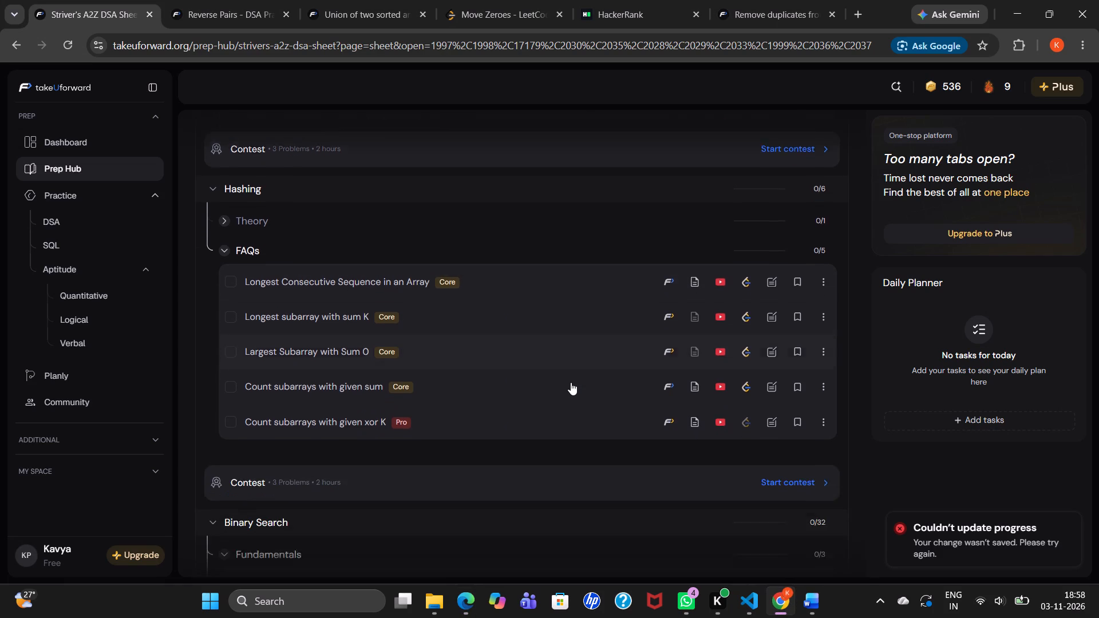
pyautogui.scroll(-2, 571, 382)
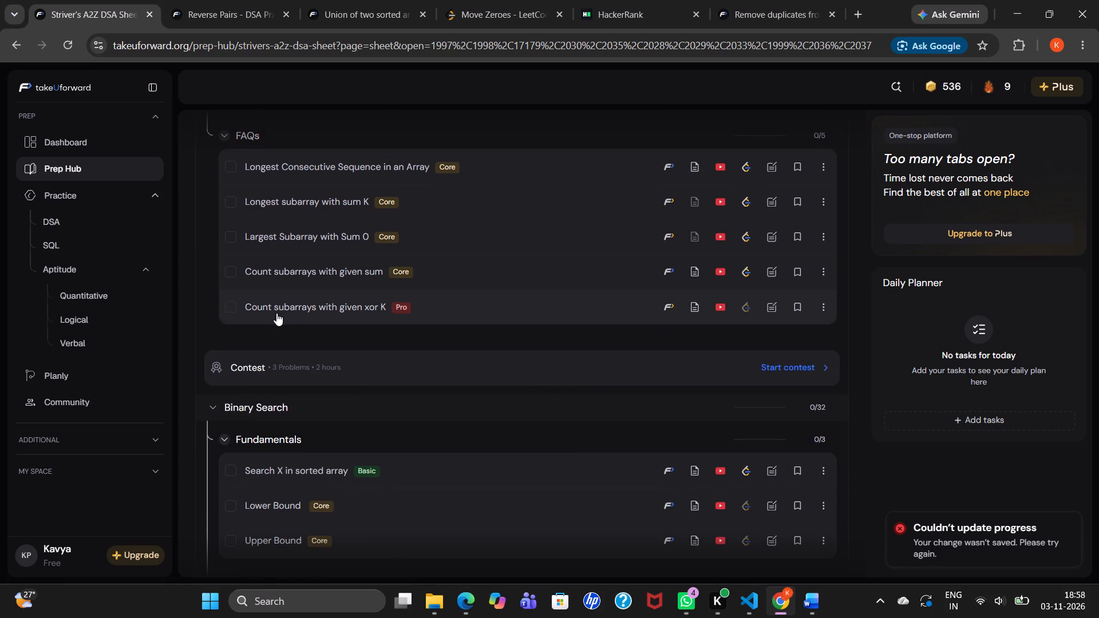
pyautogui.press('Print')
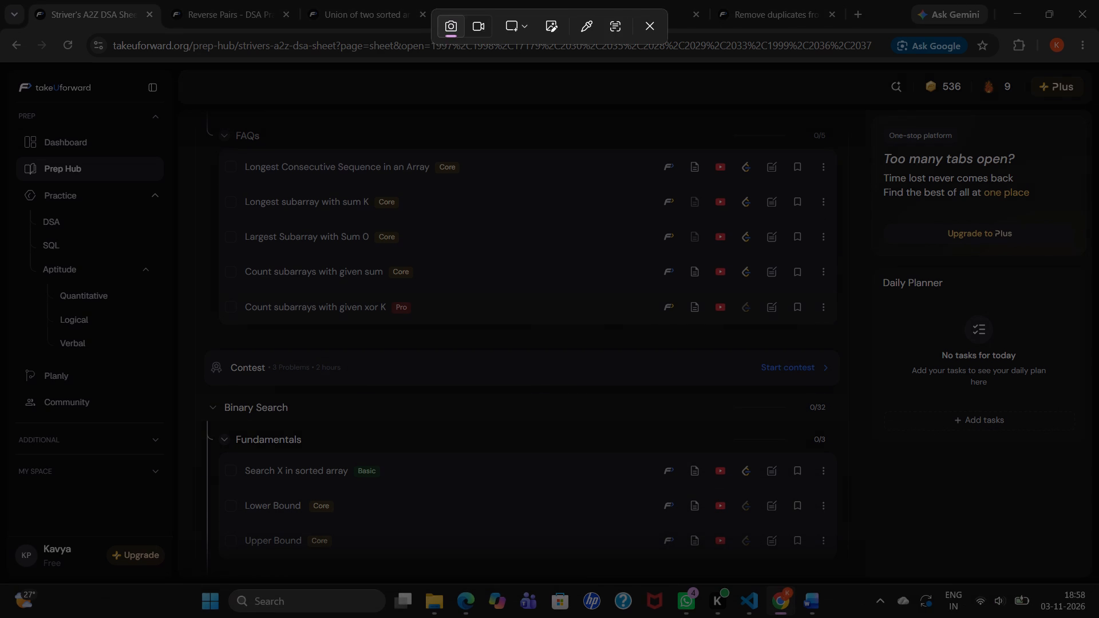
pyautogui.moveTo(220, 286); pyautogui.dragTo(835, 323)
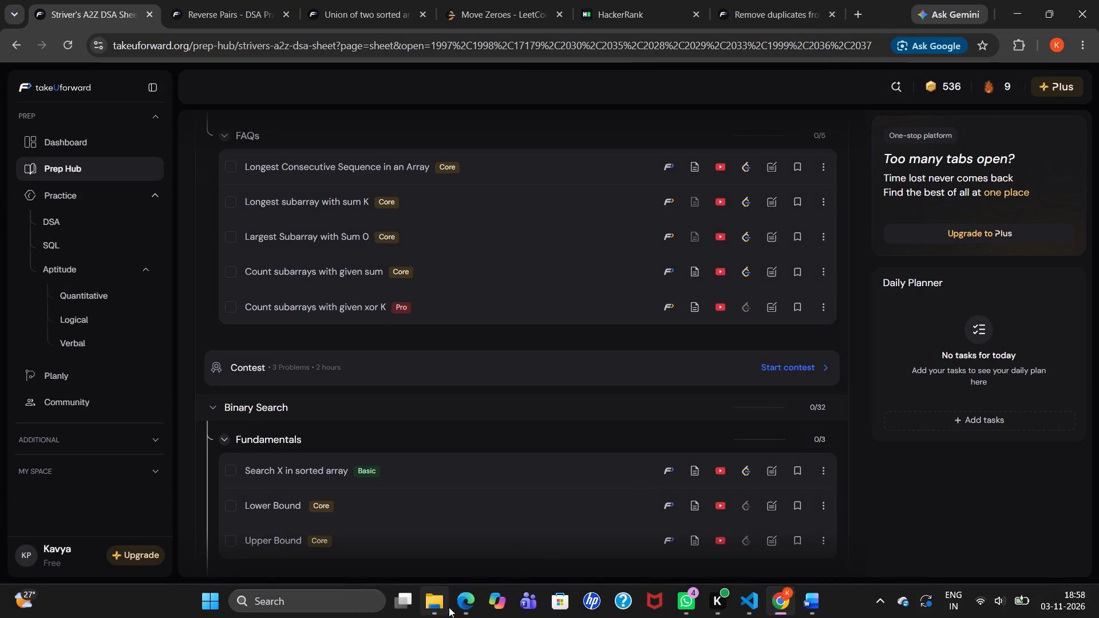
# Switch to the Canva design in Edge and paste the Count subarrays with given xor K screenshot onto page 2.
pyautogui.click(463, 607)
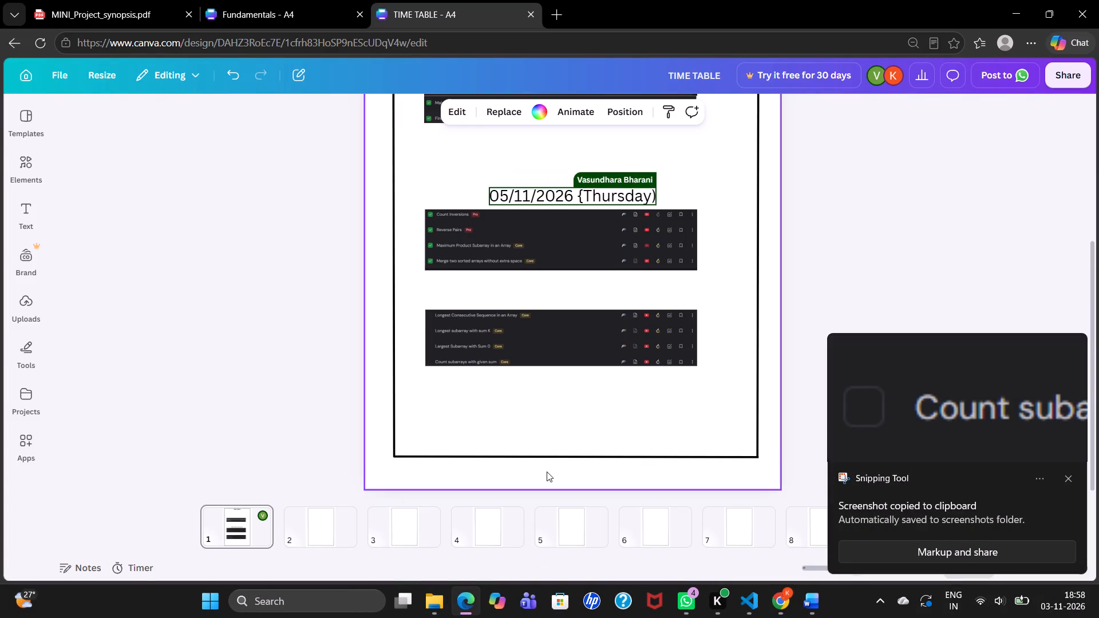
pyautogui.scroll(-1, 547, 472)
pyautogui.click(328, 522)
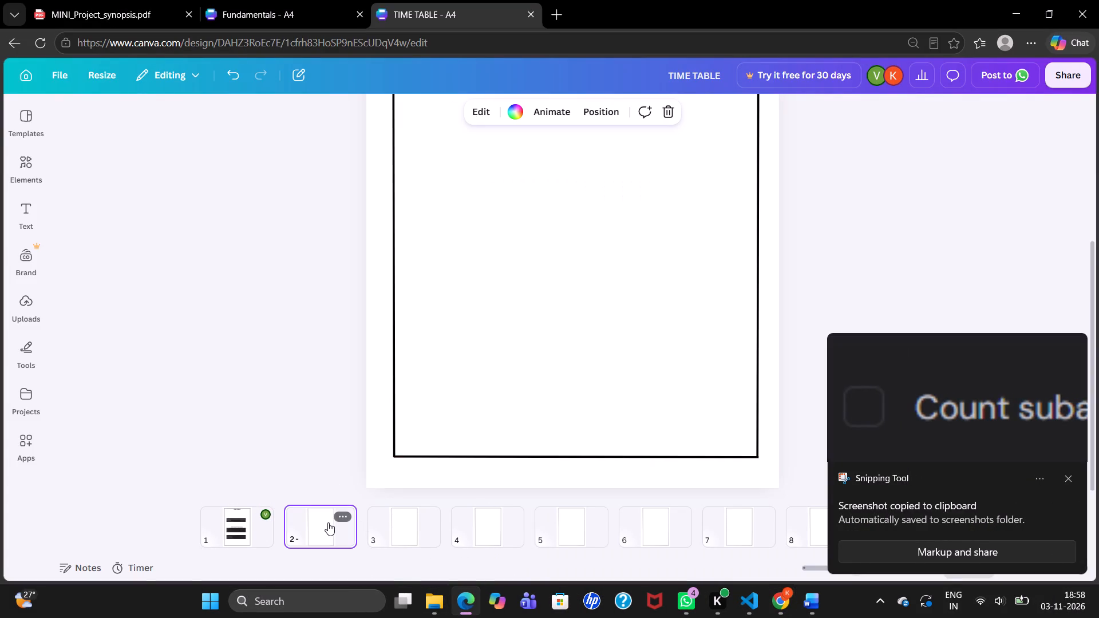
pyautogui.click(670, 235)
pyautogui.scroll(5, 670, 235)
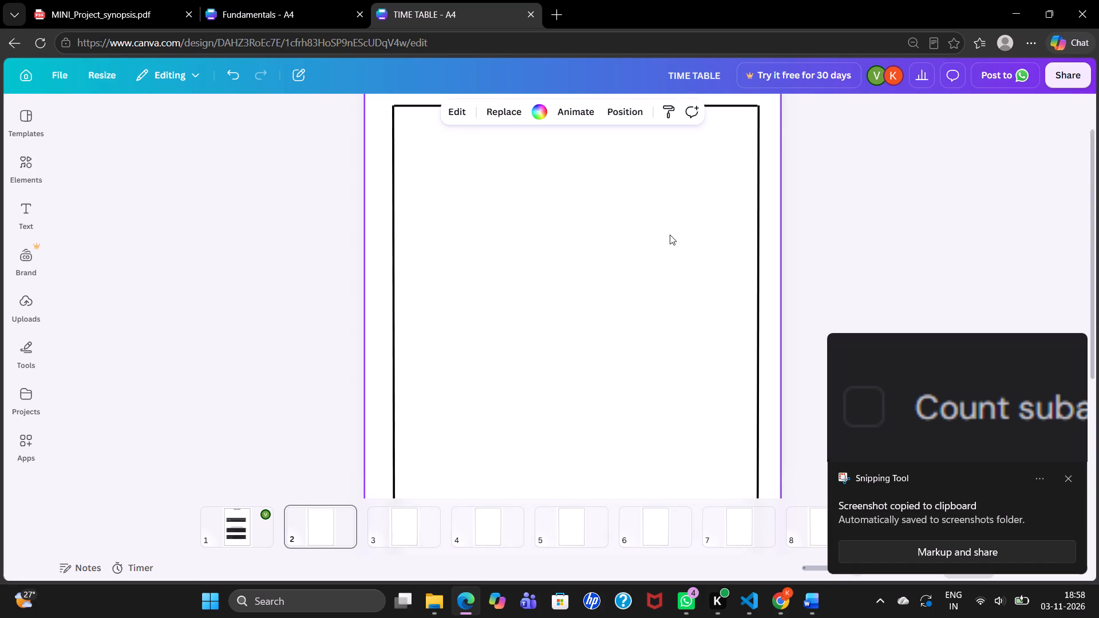
pyautogui.click(511, 245)
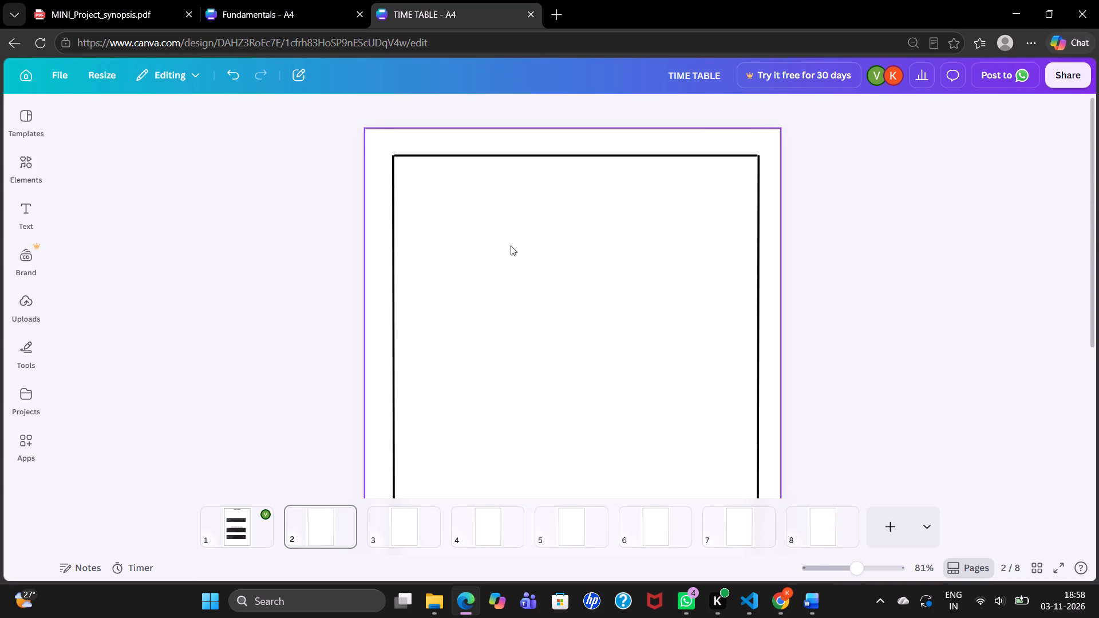
pyautogui.hotkey('ctrl', 'v')
pyautogui.hotkey('ctrl', 'v')
pyautogui.scroll(-2, 568, 303)
pyautogui.scroll(1, 568, 303)
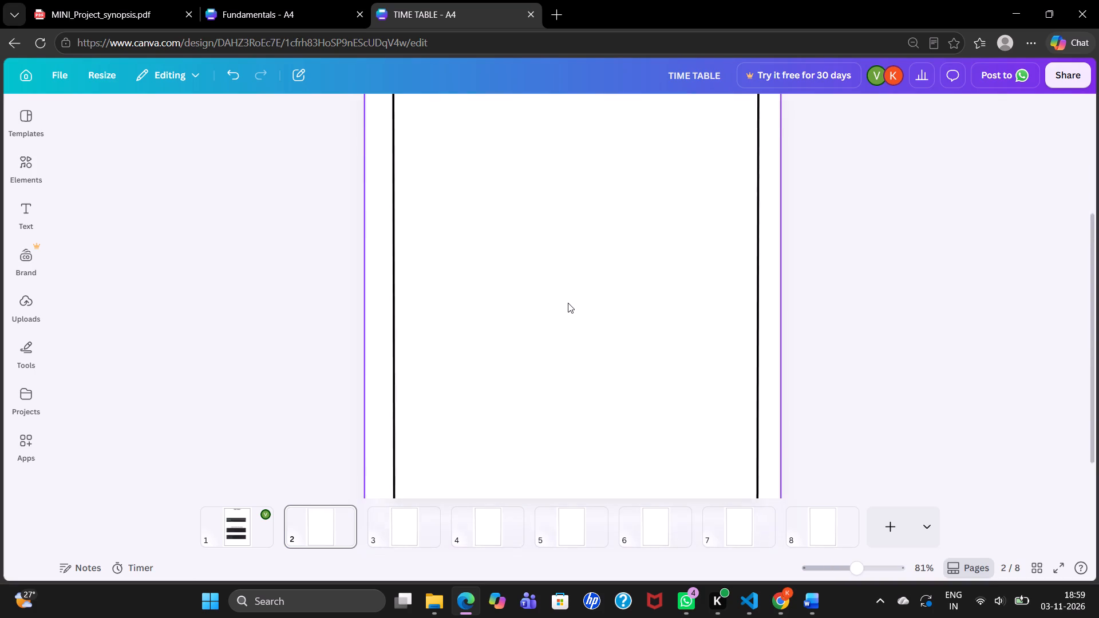
pyautogui.scroll(4, 568, 303)
pyautogui.scroll(-3, 568, 303)
pyautogui.scroll(5, 568, 303)
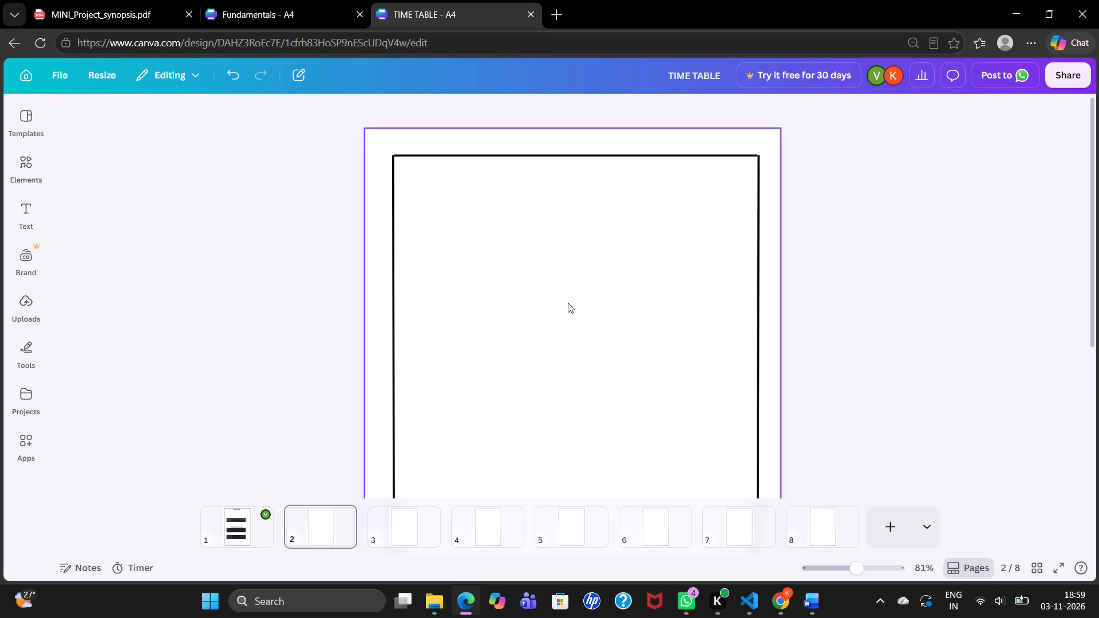
pyautogui.click(523, 284)
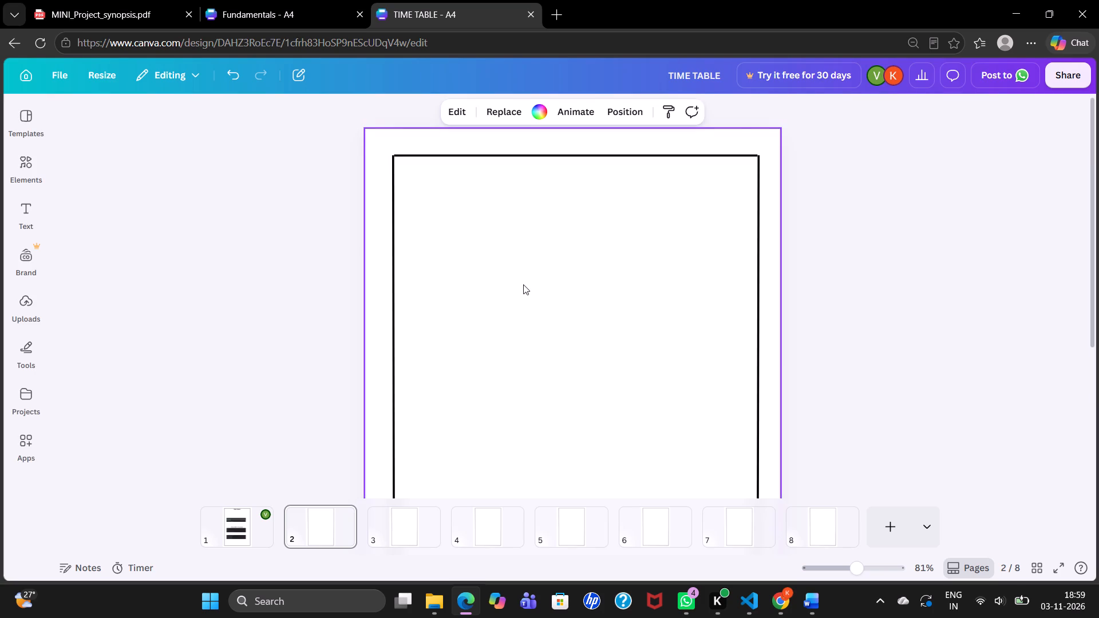
pyautogui.rightClick(523, 284)
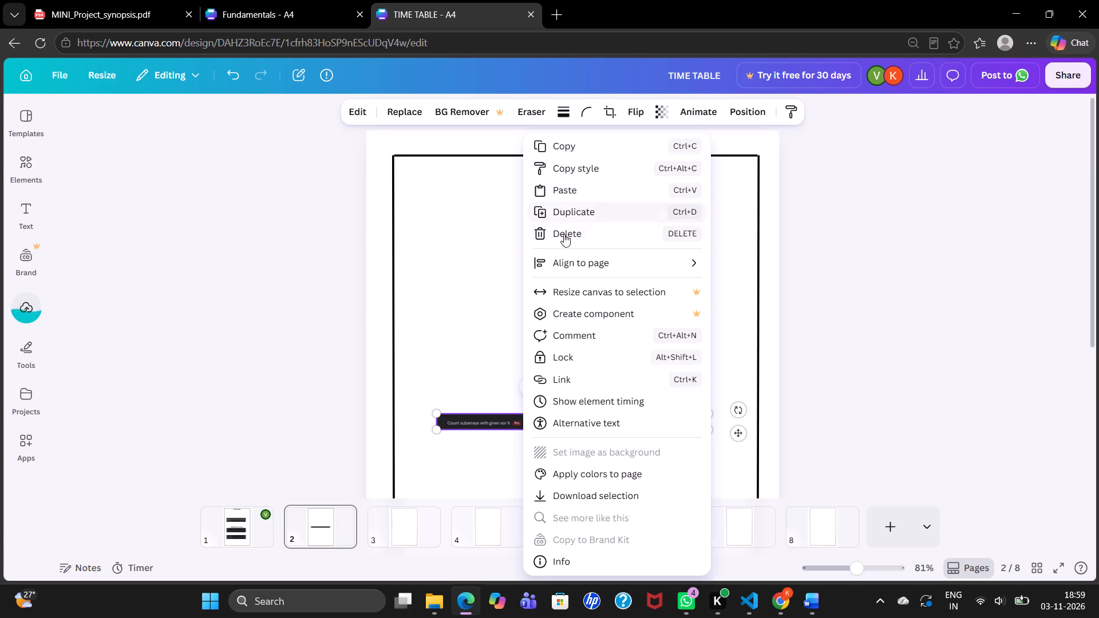
pyautogui.click(443, 350)
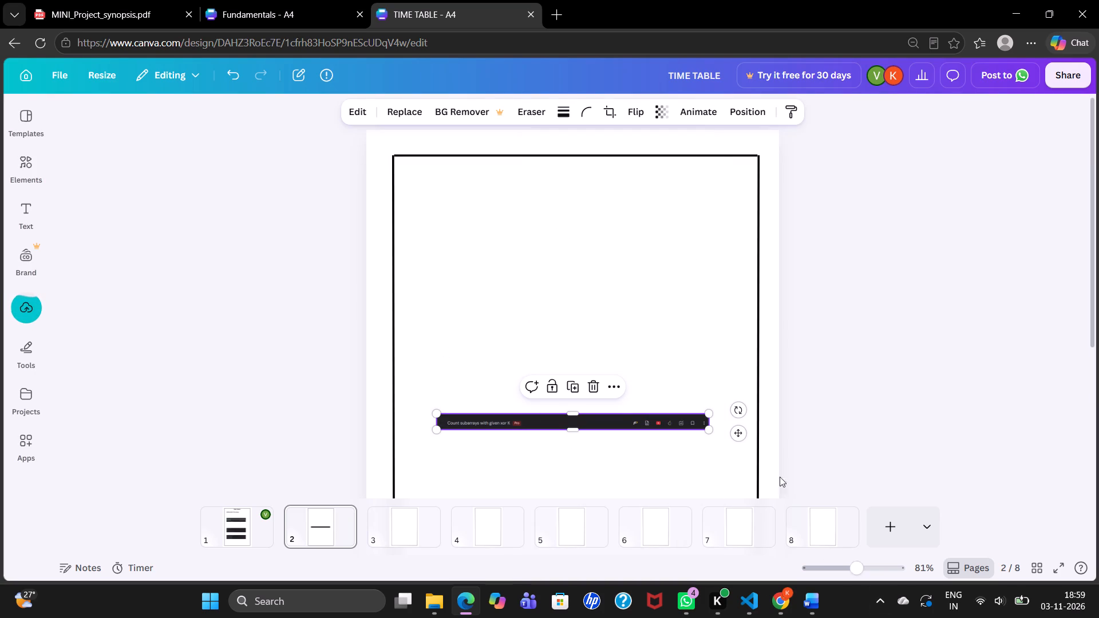
# Return to Chrome and capture the three Binary Search Fundamentals rows from Search X in sorted array to Upper Bound.
pyautogui.click(788, 601)
pyautogui.scroll(-2, 544, 458)
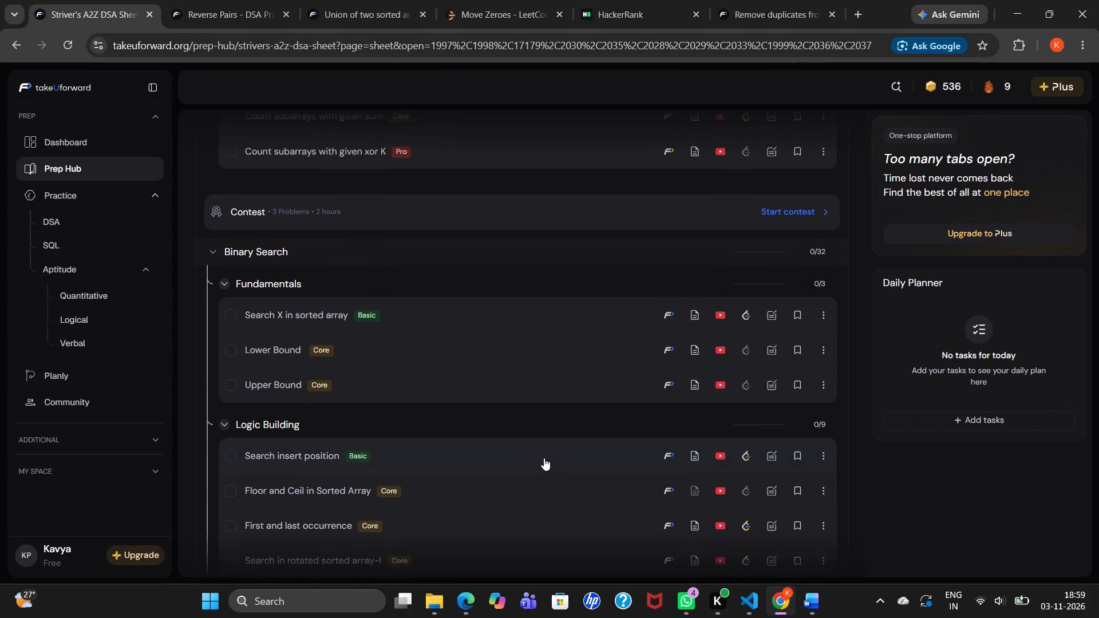
pyautogui.scroll(-1, 544, 458)
pyautogui.press('Print')
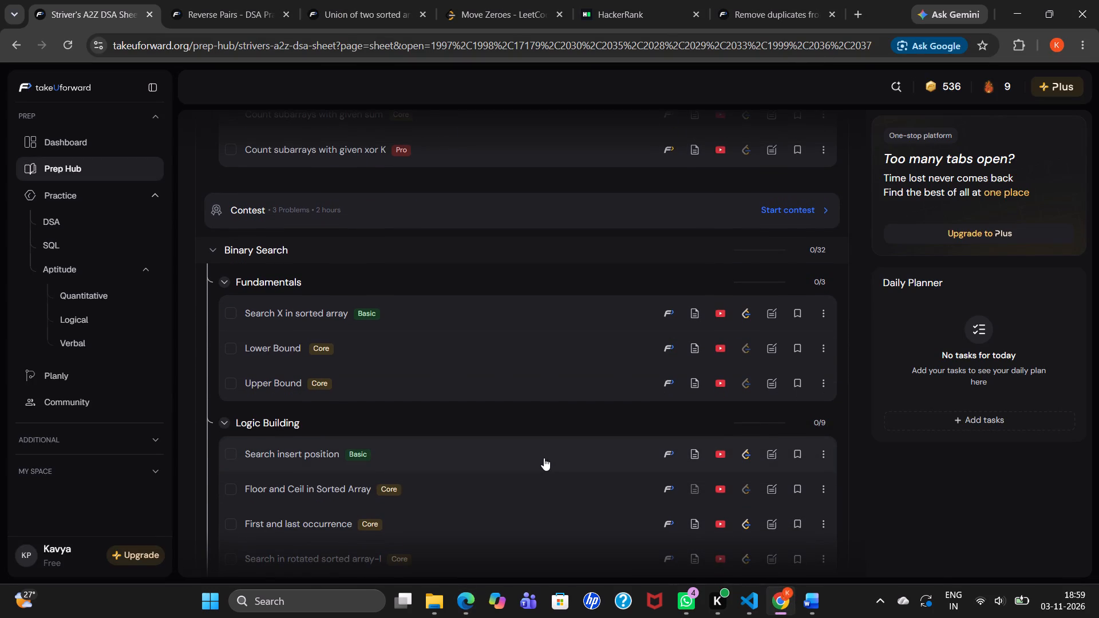
pyautogui.moveTo(224, 295); pyautogui.dragTo(706, 429)
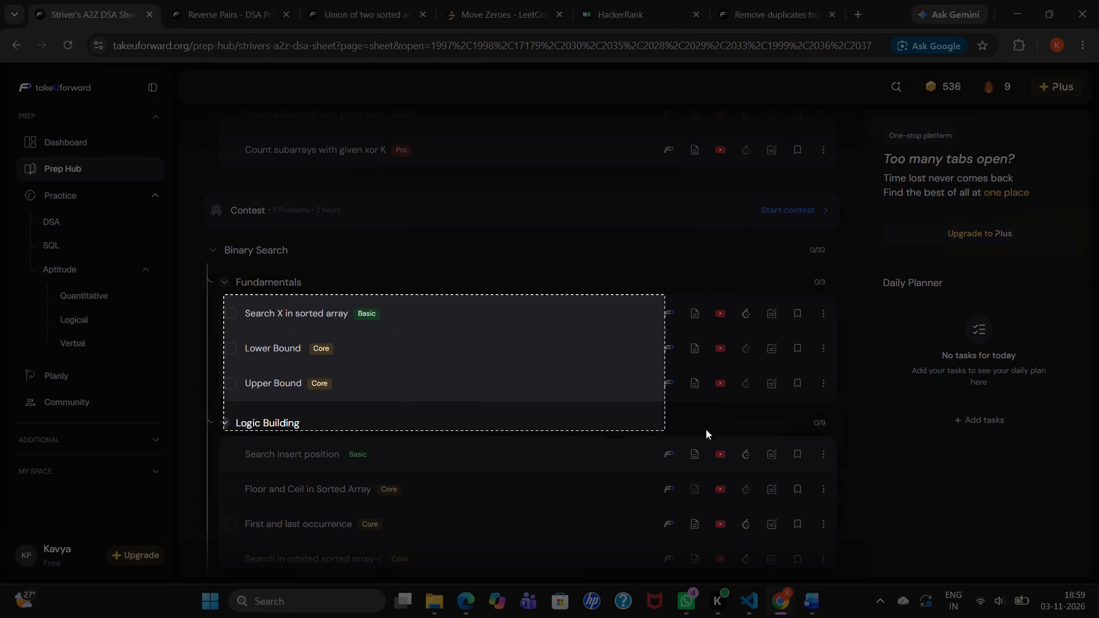
pyautogui.moveTo(706, 429); pyautogui.dragTo(839, 402)
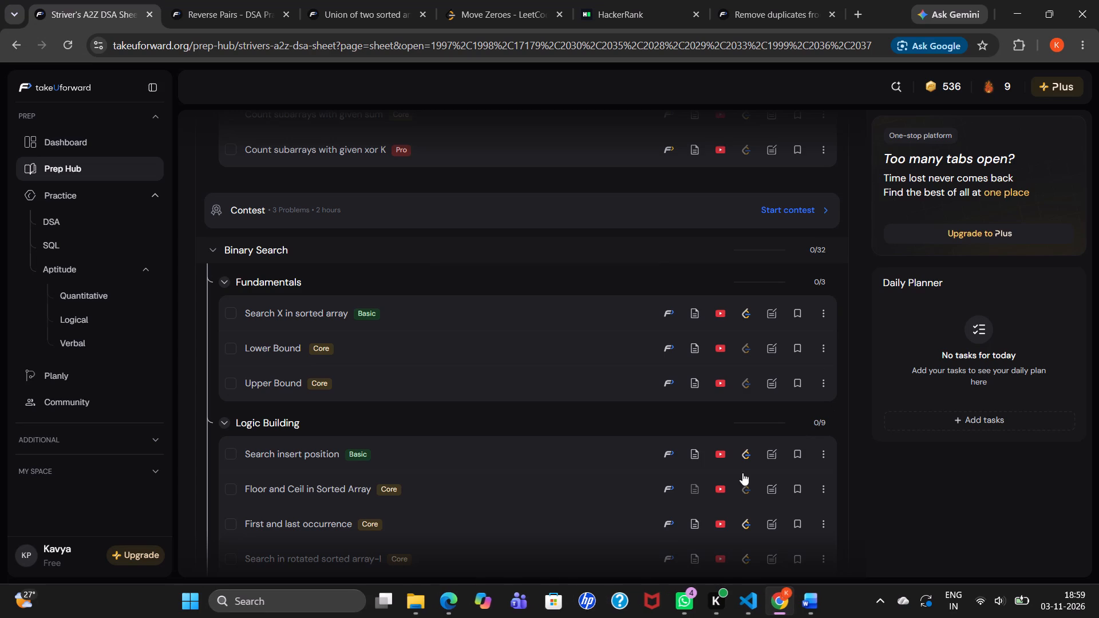
# Switch to Edge and paste the Binary Search Fundamentals screenshot onto page 2 of the Canva design.
pyautogui.click(452, 606)
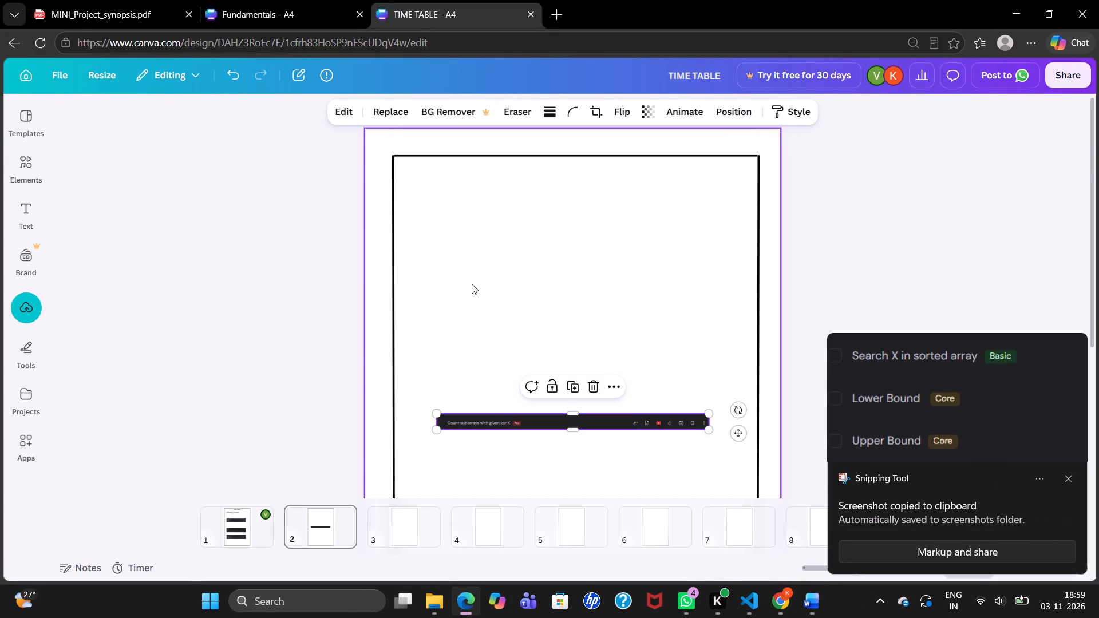
pyautogui.click(463, 312)
pyautogui.hotkey('ctrl', 'v')
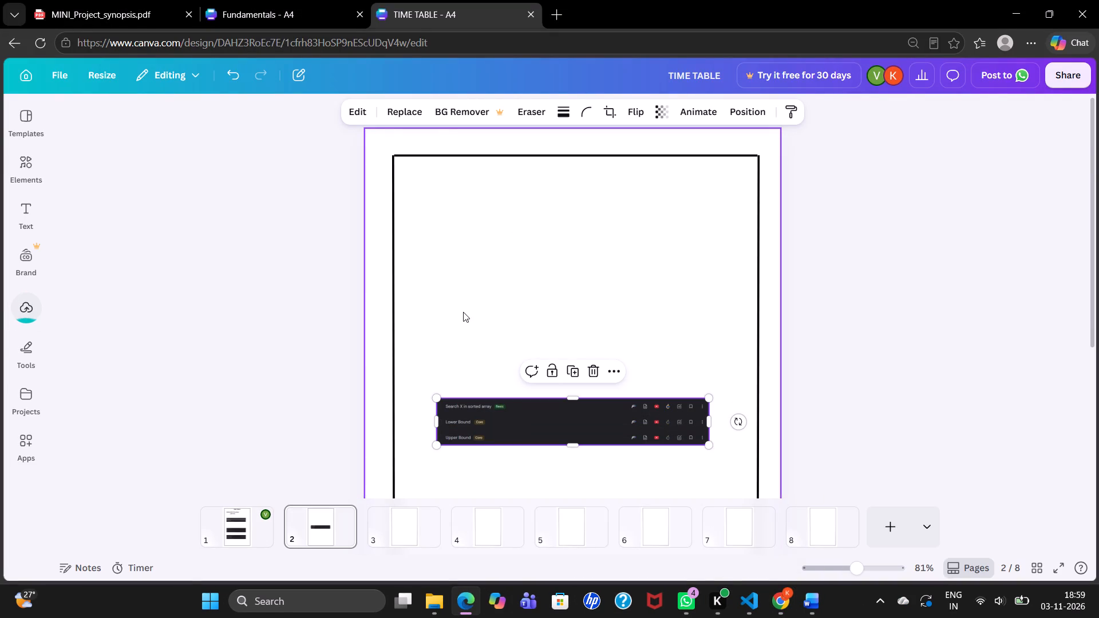
# Move the Binary Search Fundamentals screenshot near the top of page 2 and align the Count subarrays with given xor K row directly above it.
pyautogui.moveTo(495, 415); pyautogui.dragTo(501, 240)
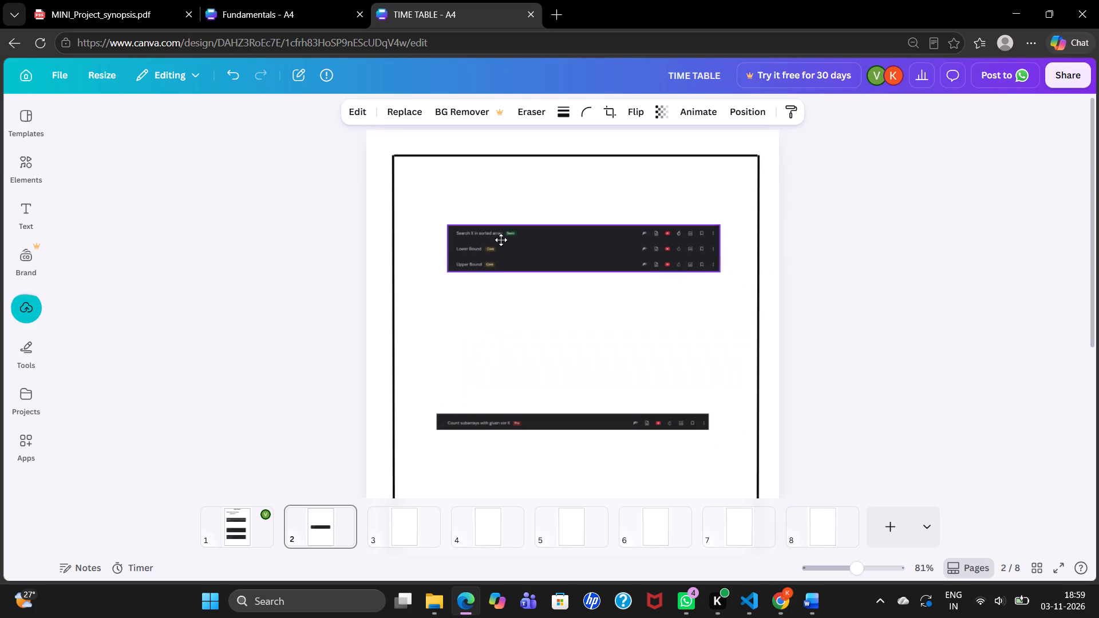
pyautogui.moveTo(501, 240); pyautogui.dragTo(491, 242)
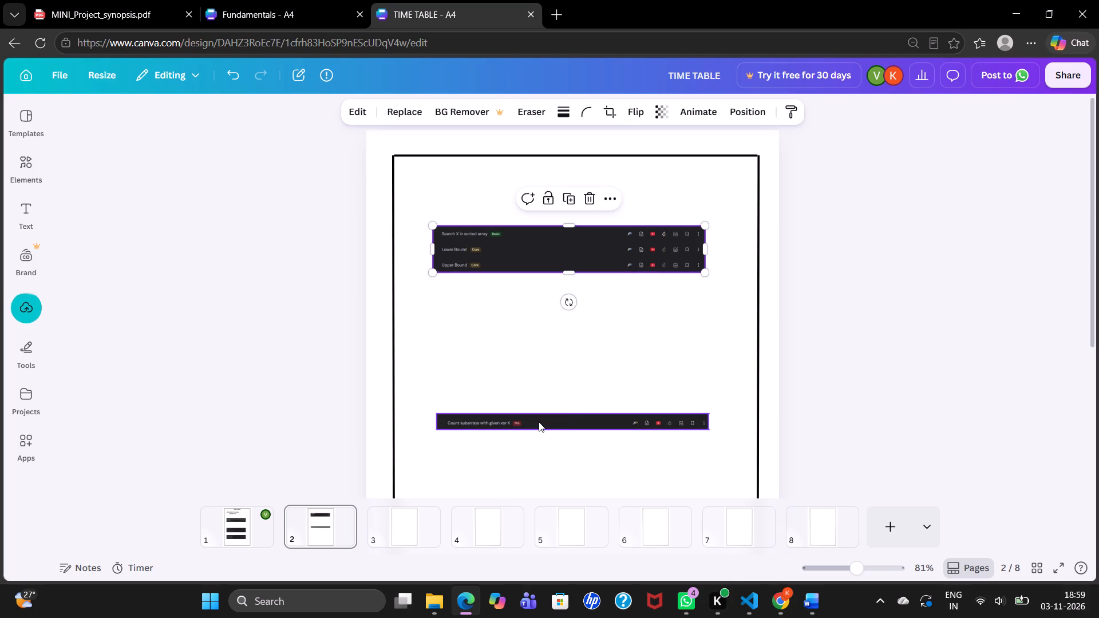
pyautogui.moveTo(539, 422); pyautogui.dragTo(576, 224)
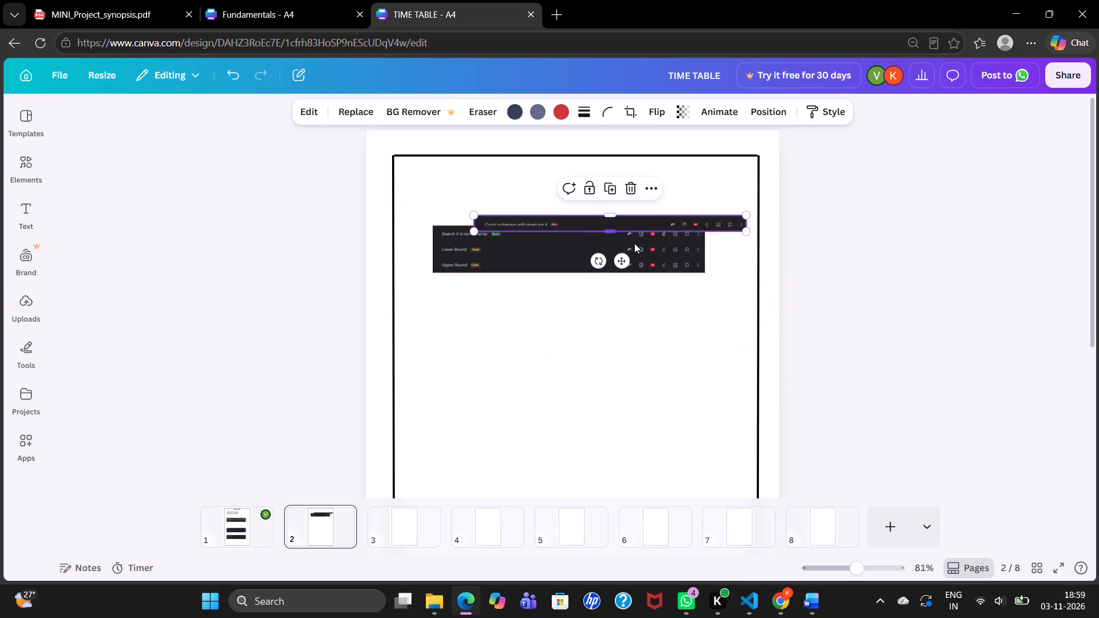
pyautogui.moveTo(721, 225); pyautogui.dragTo(681, 212)
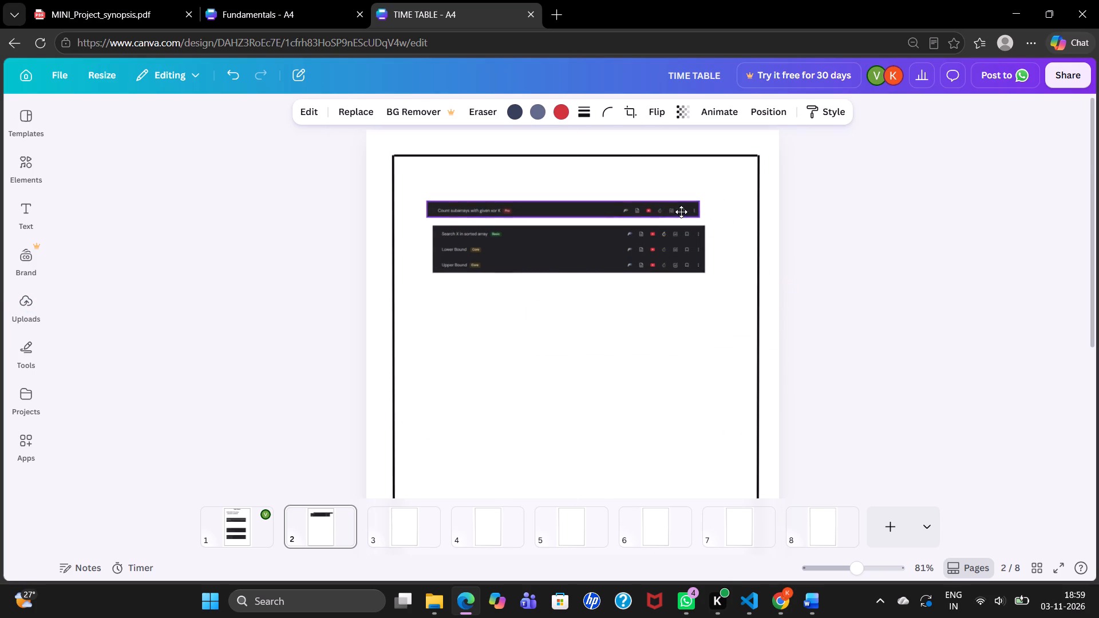
pyautogui.moveTo(681, 212); pyautogui.dragTo(679, 217)
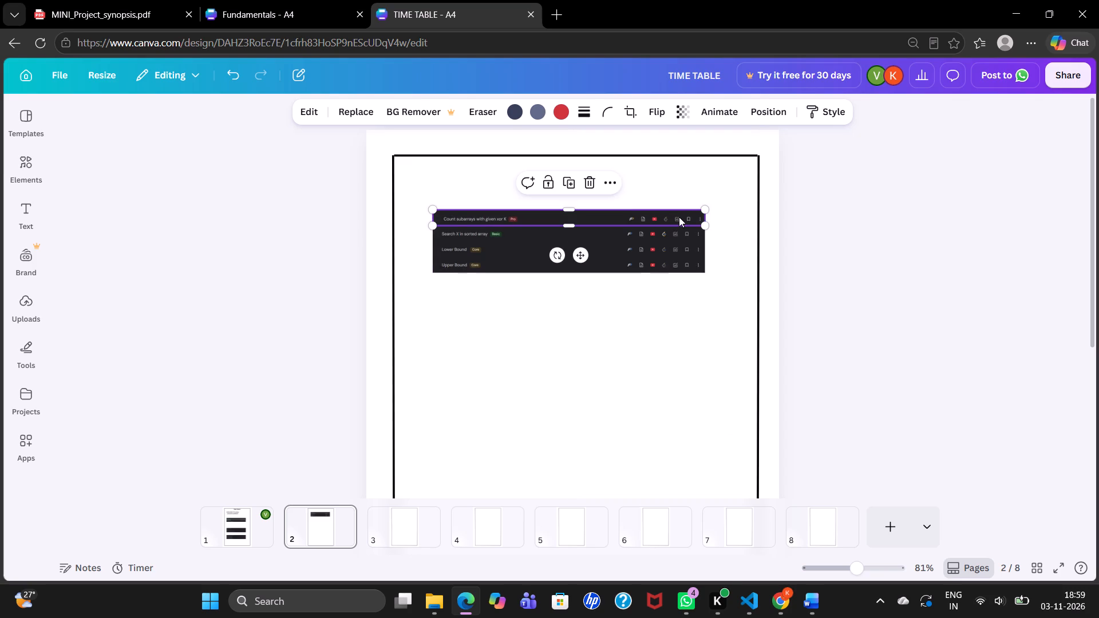
pyautogui.click(623, 340)
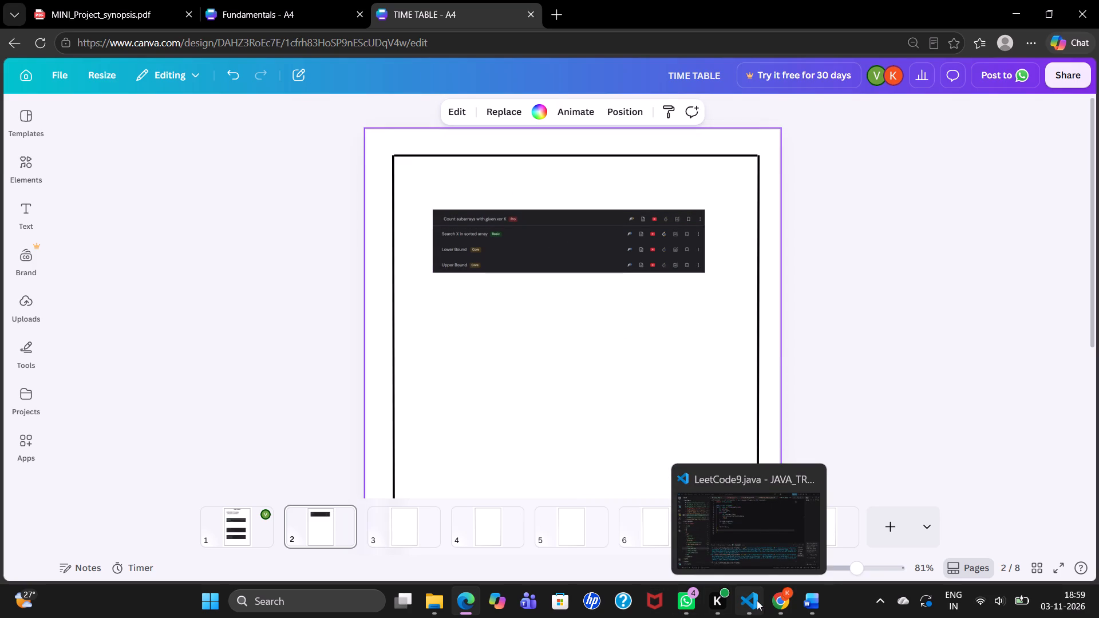
# Return to Striver's sheet in Chrome and capture the Logic Building rows from Search insert position to Search in rotated sorted array-II.
pyautogui.click(778, 600)
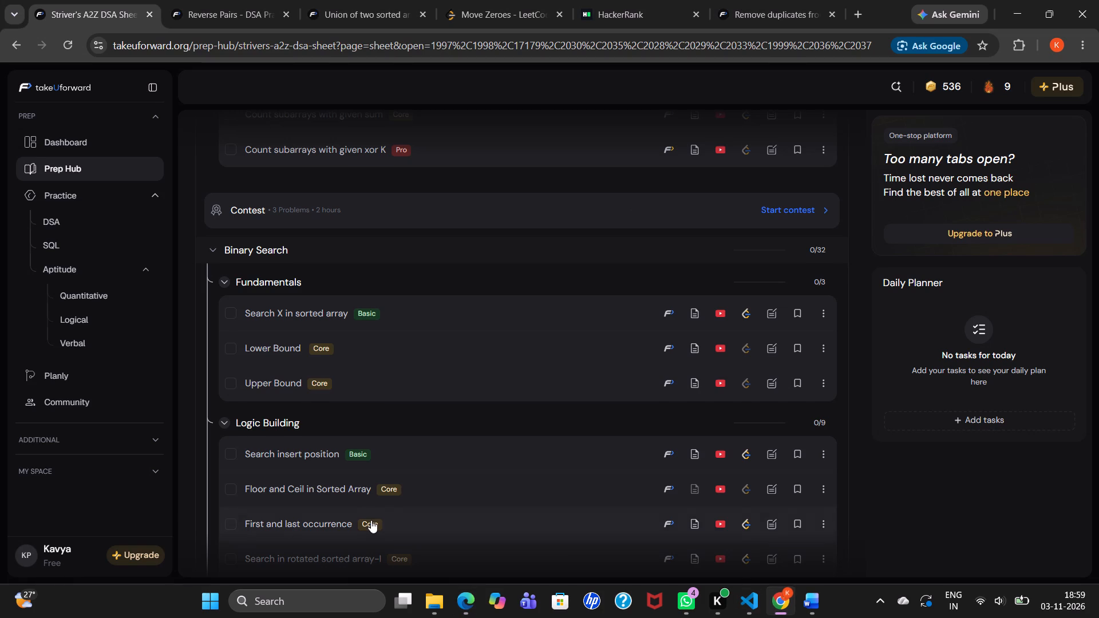
pyautogui.hscroll(3, 371, 520)
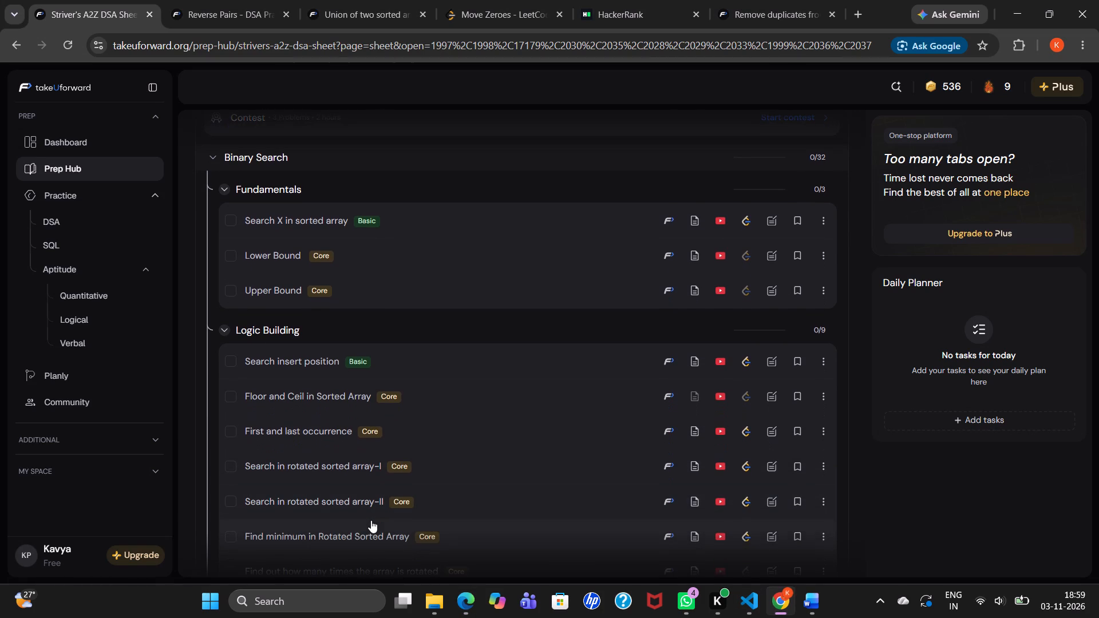
pyautogui.hscroll(4, 371, 520)
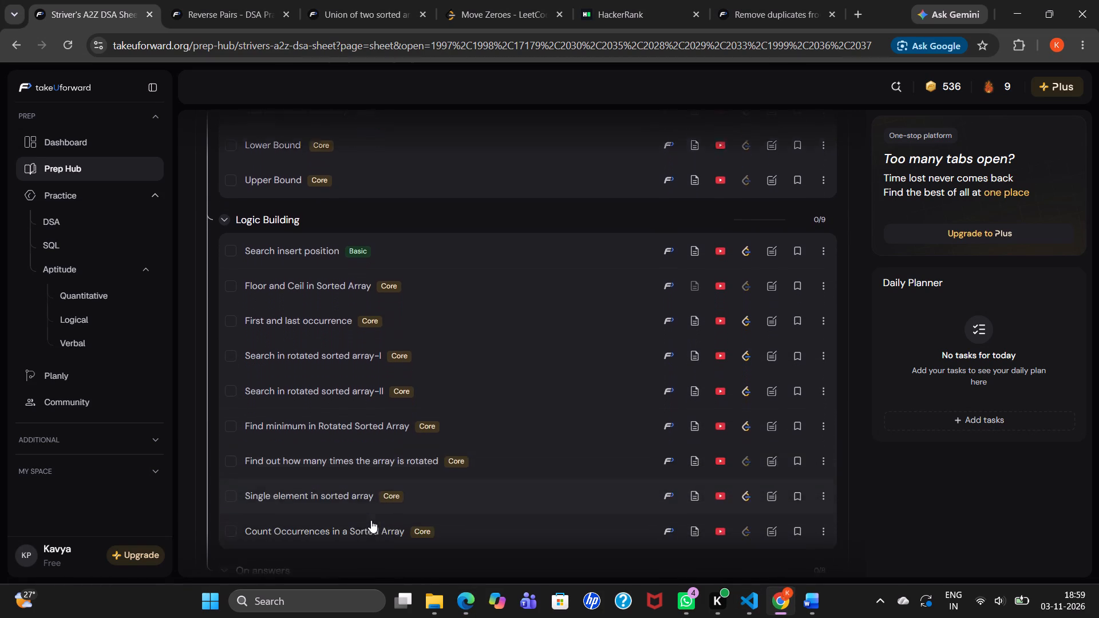
pyautogui.hscroll(2, 371, 520)
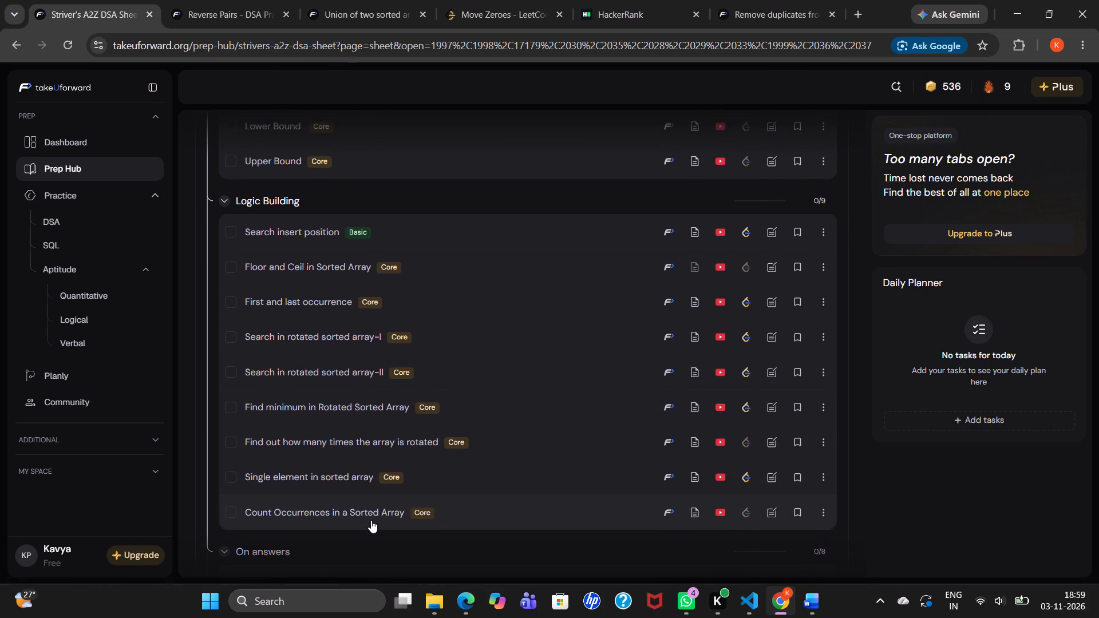
pyautogui.hscroll(1, 371, 520)
pyautogui.press('Print')
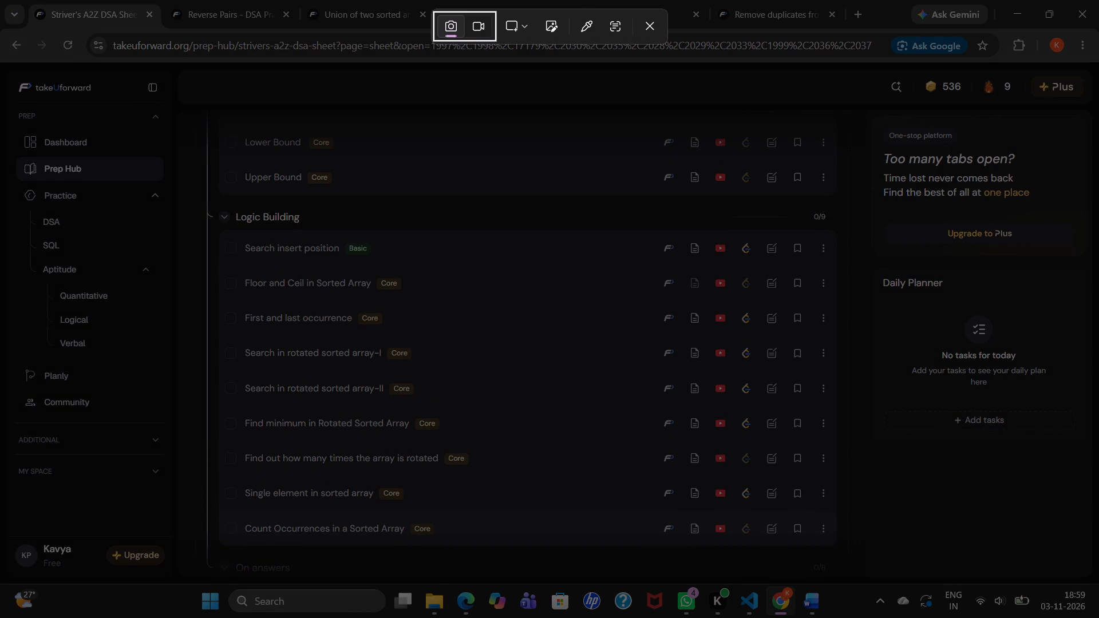
pyautogui.moveTo(224, 229); pyautogui.dragTo(295, 299)
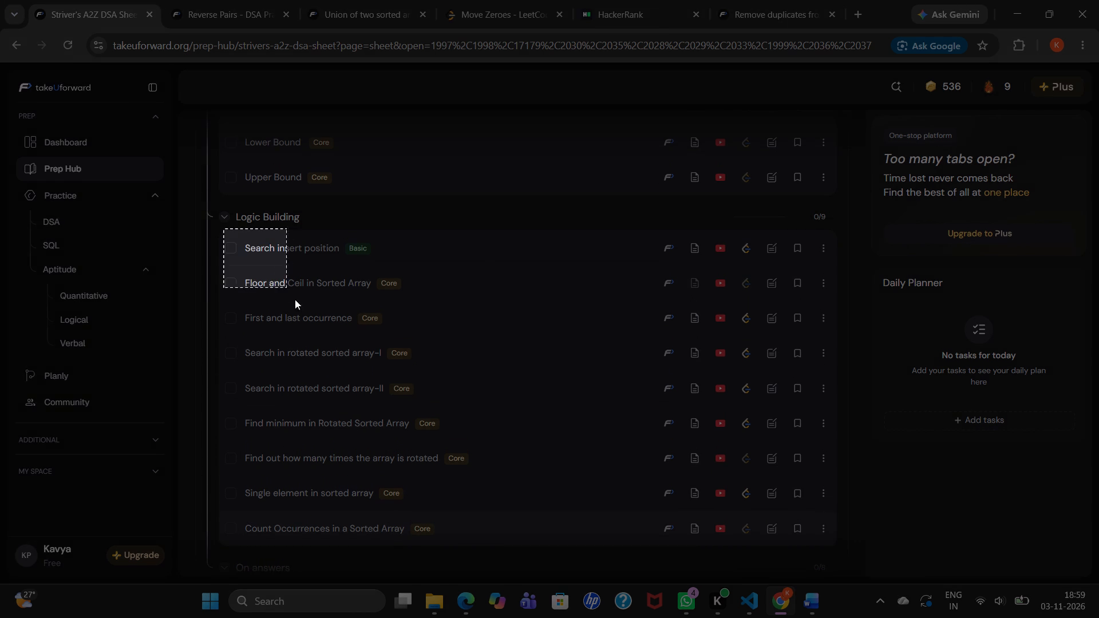
pyautogui.moveTo(295, 299); pyautogui.dragTo(854, 395)
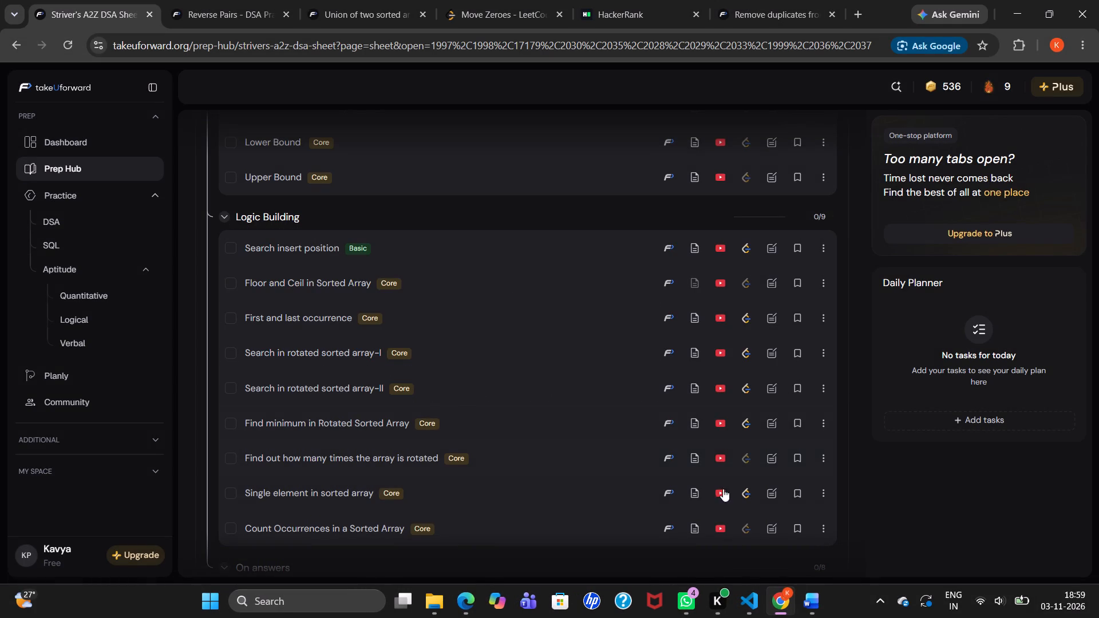
# Recapture only the four Logic Building rows from Search insert position to Search in rotated sorted array-I.
pyautogui.press('Print')
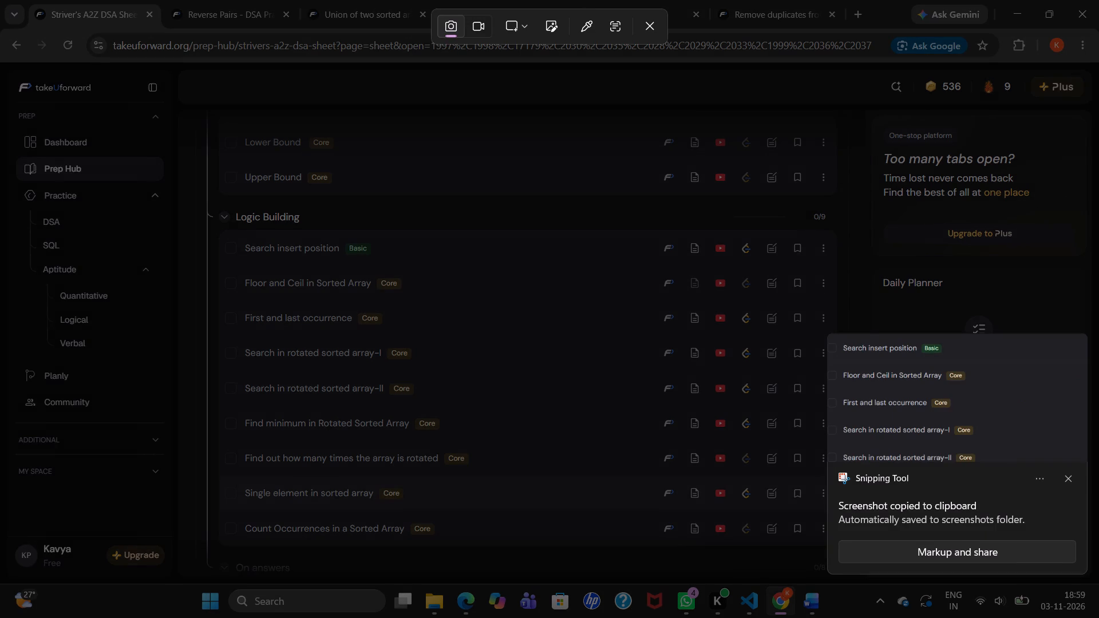
pyautogui.moveTo(222, 231); pyautogui.dragTo(248, 241)
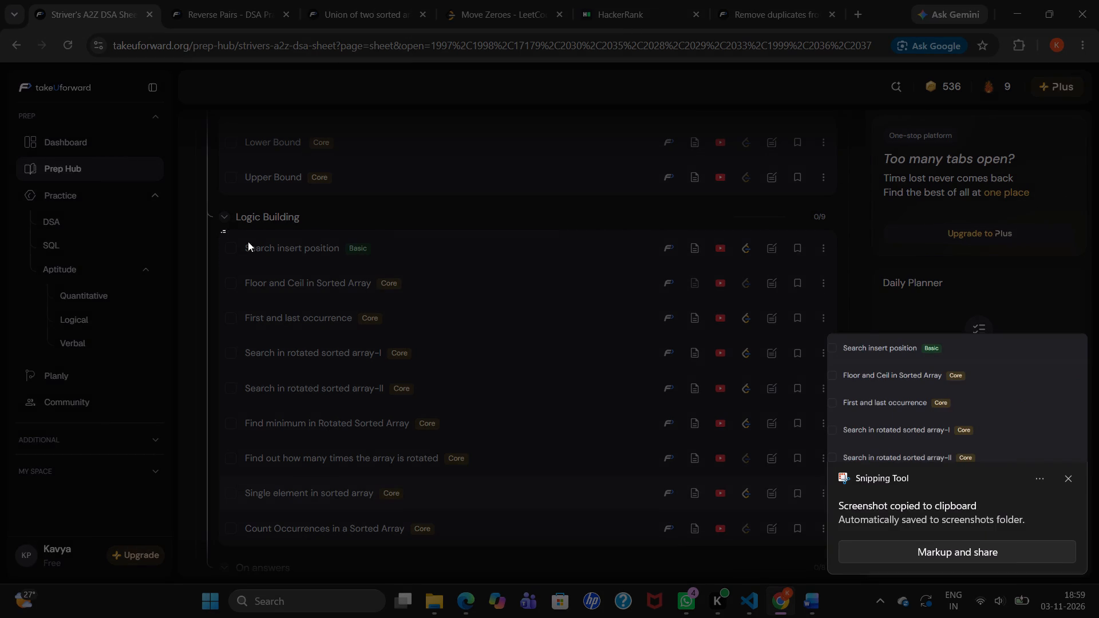
pyautogui.moveTo(248, 241); pyautogui.dragTo(826, 369)
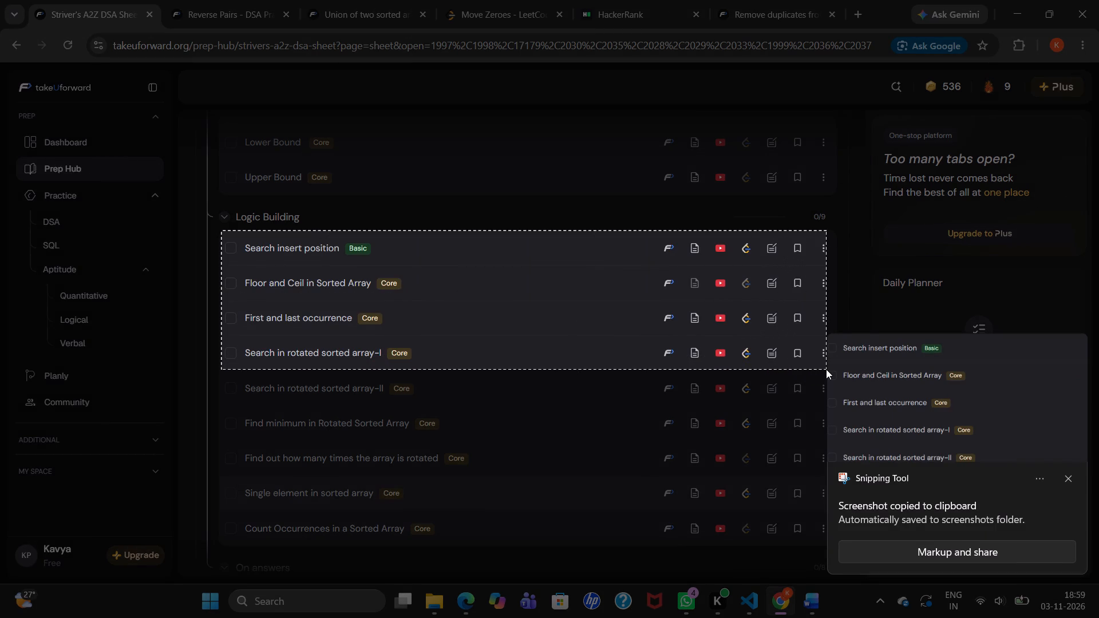
pyautogui.moveTo(826, 369); pyautogui.dragTo(829, 369)
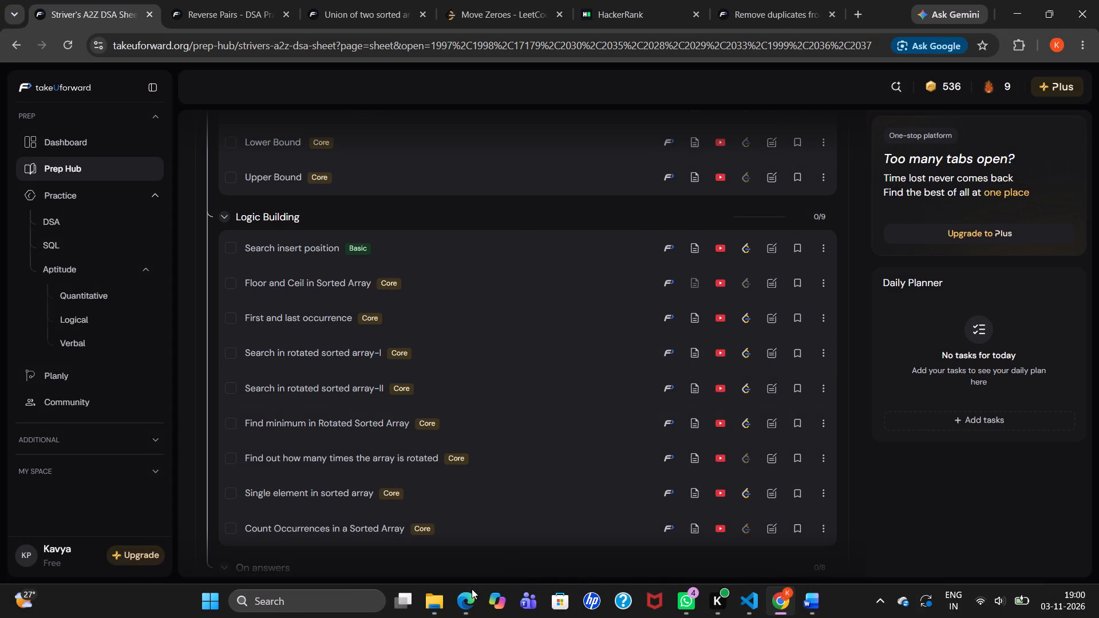
# Switch to the Canva design in Edge and paste the four-row Logic Building screenshot onto page 2.
pyautogui.click(472, 603)
pyautogui.click(514, 358)
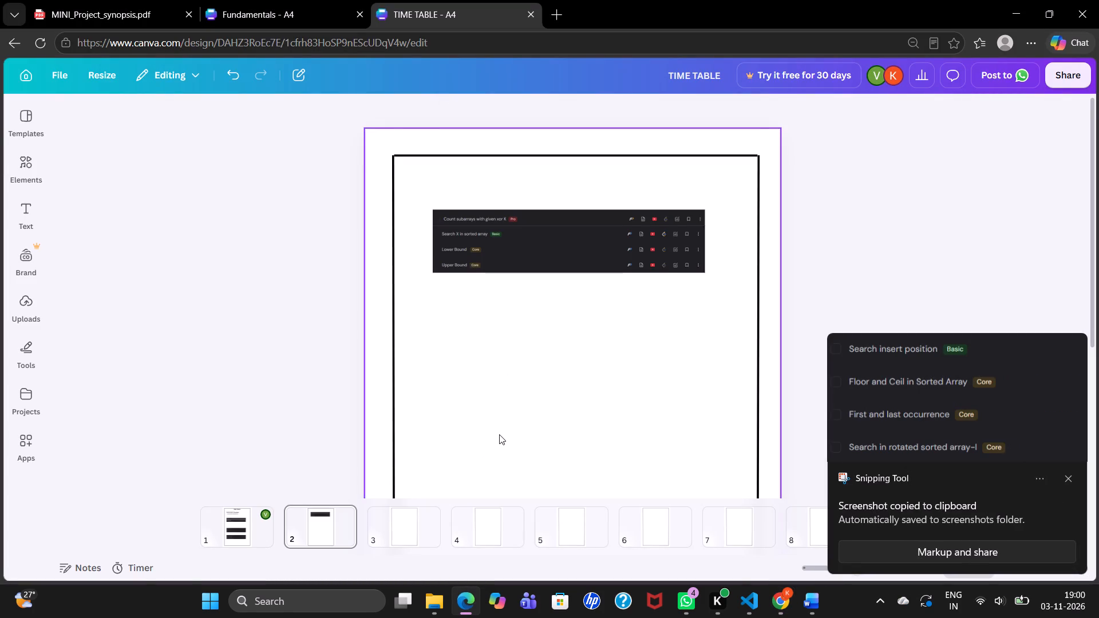
pyautogui.hotkey('ctrl', 'v')
pyautogui.hotkey('ctrl', 'v')
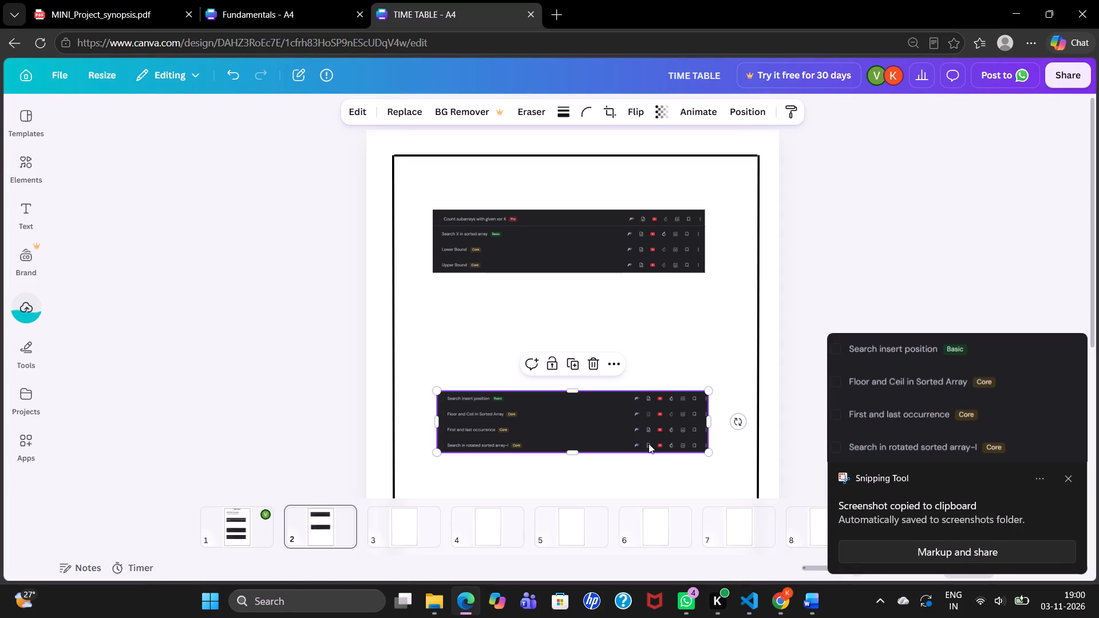
pyautogui.scroll(-3, 653, 472)
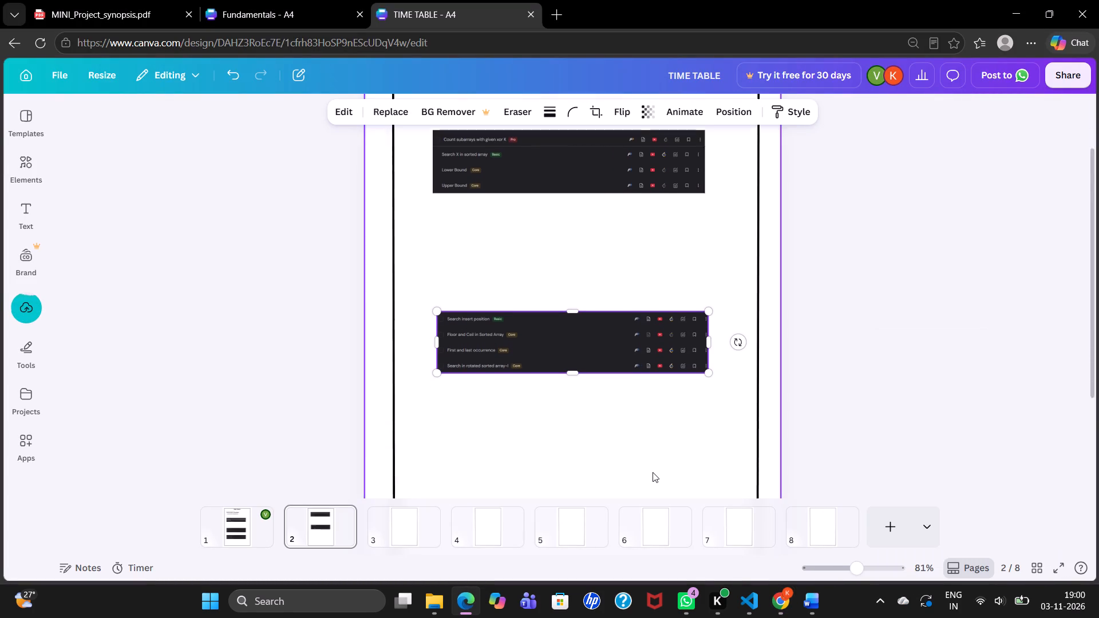
pyautogui.scroll(-2, 653, 472)
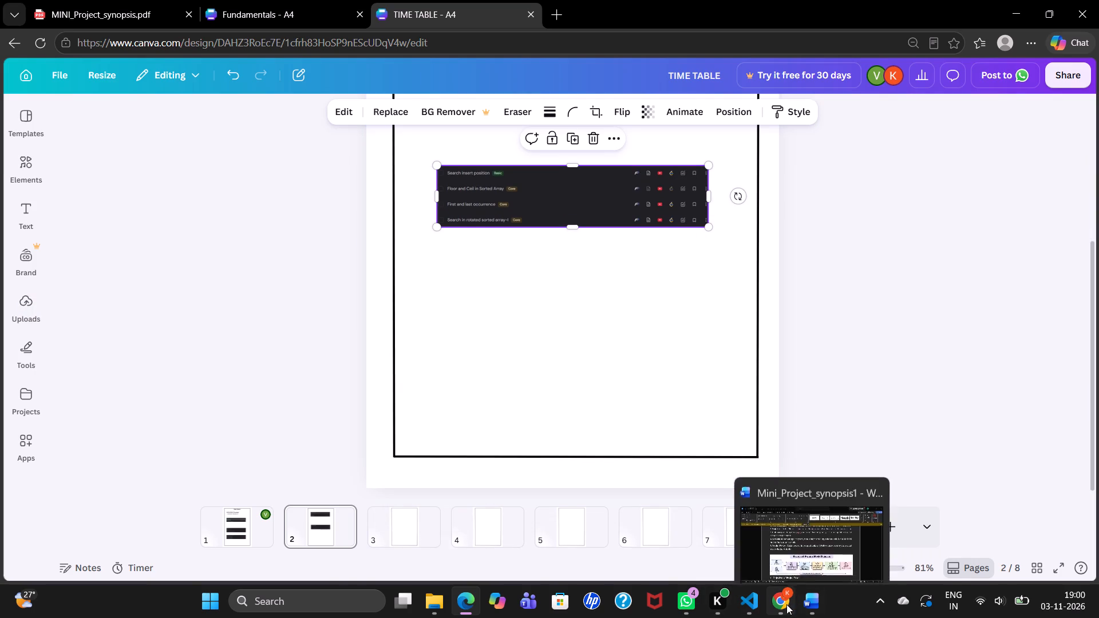
# Return to Chrome and capture the four Logic Building rows from Search in rotated sorted array-II to Single element in sorted array.
pyautogui.click(798, 528)
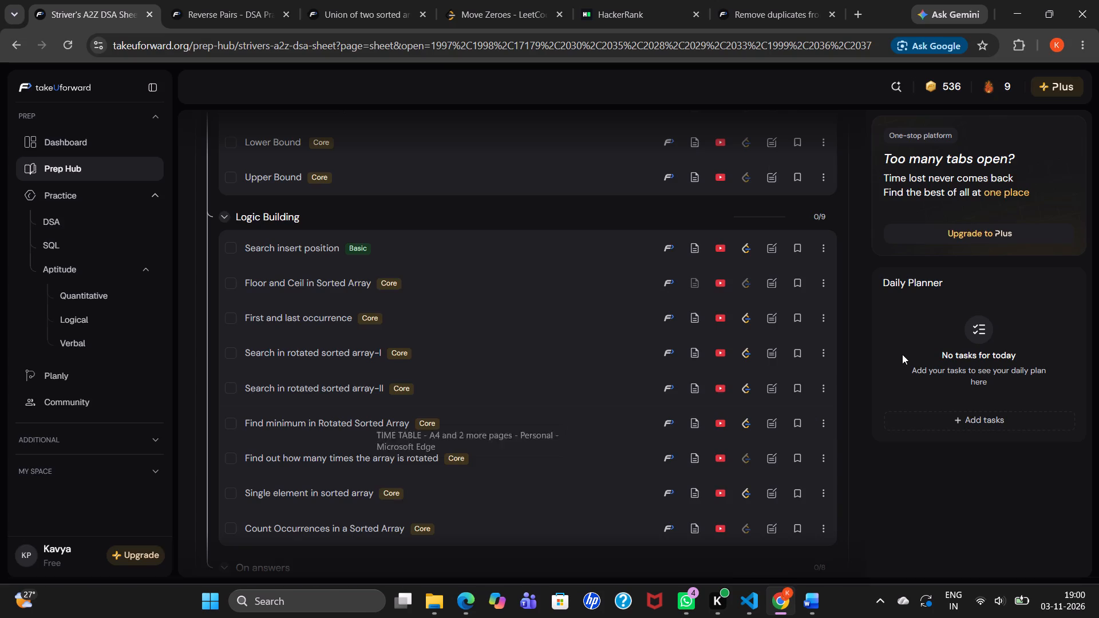
pyautogui.scroll(-2, 549, 433)
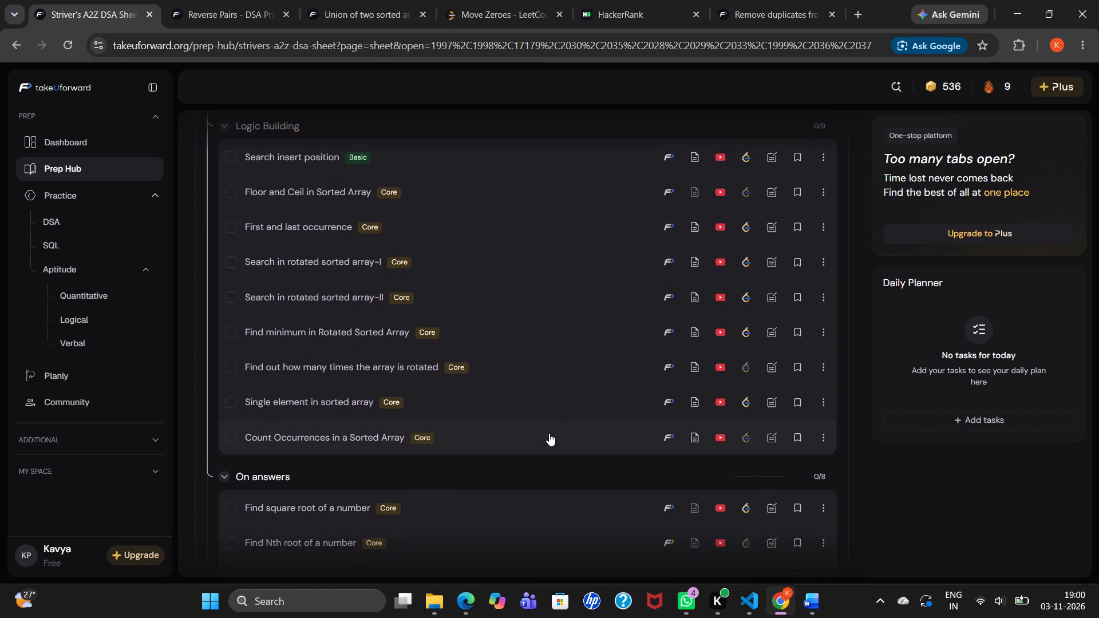
pyautogui.press('Print')
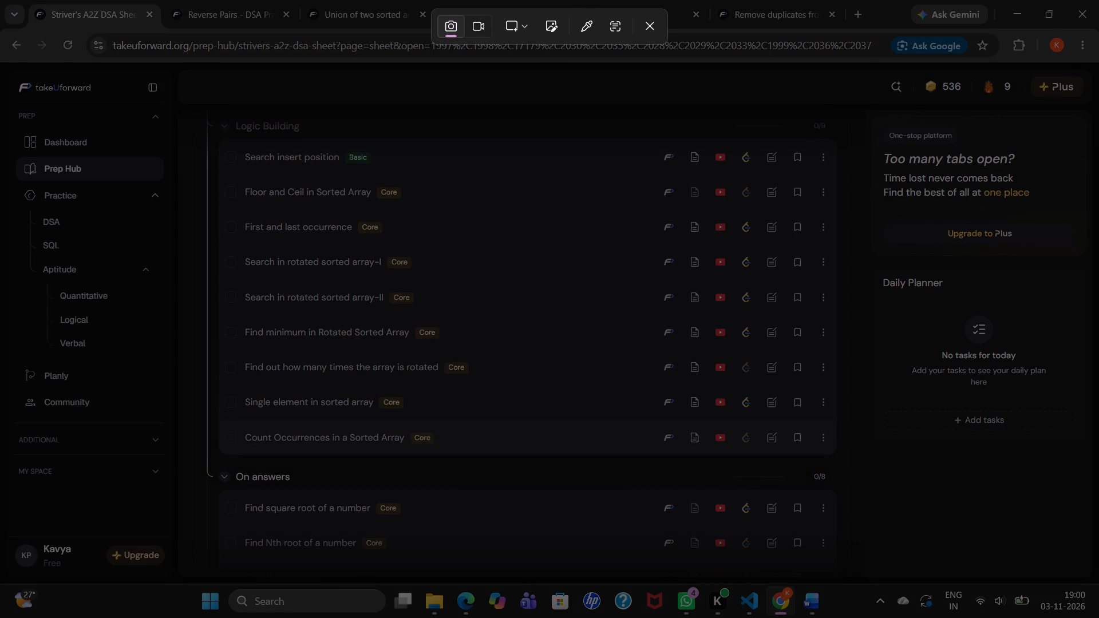
pyautogui.click(223, 279)
pyautogui.moveTo(230, 278); pyautogui.dragTo(825, 409)
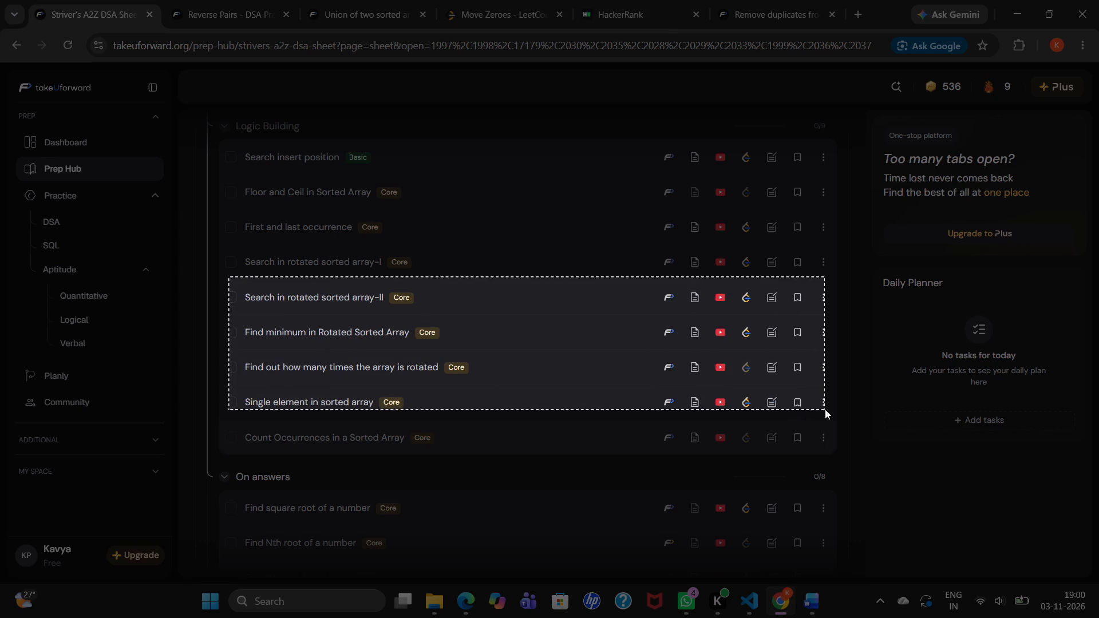
pyautogui.moveTo(825, 409); pyautogui.dragTo(834, 415)
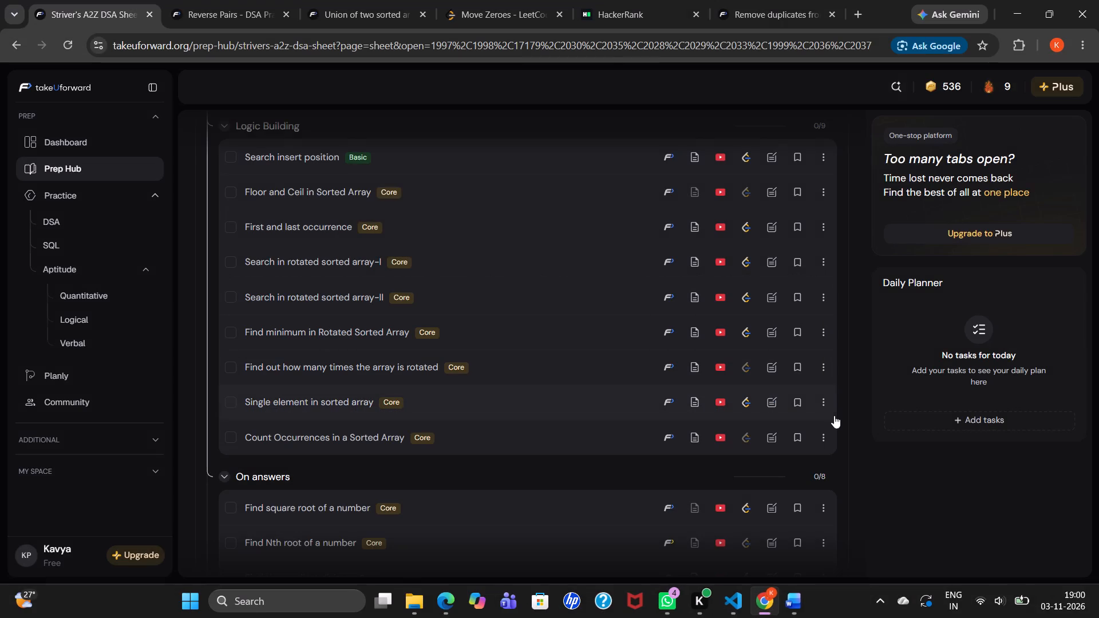
# Switch to Edge, paste the second Logic Building screenshot onto page 2 and place it just below the first one.
pyautogui.click(464, 597)
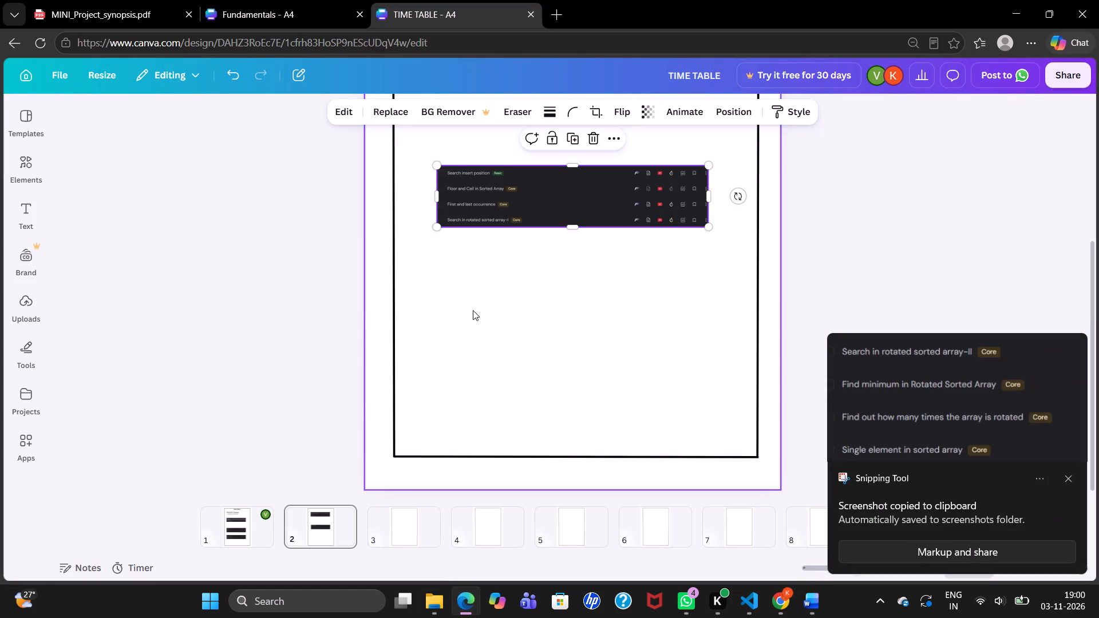
pyautogui.click(488, 304)
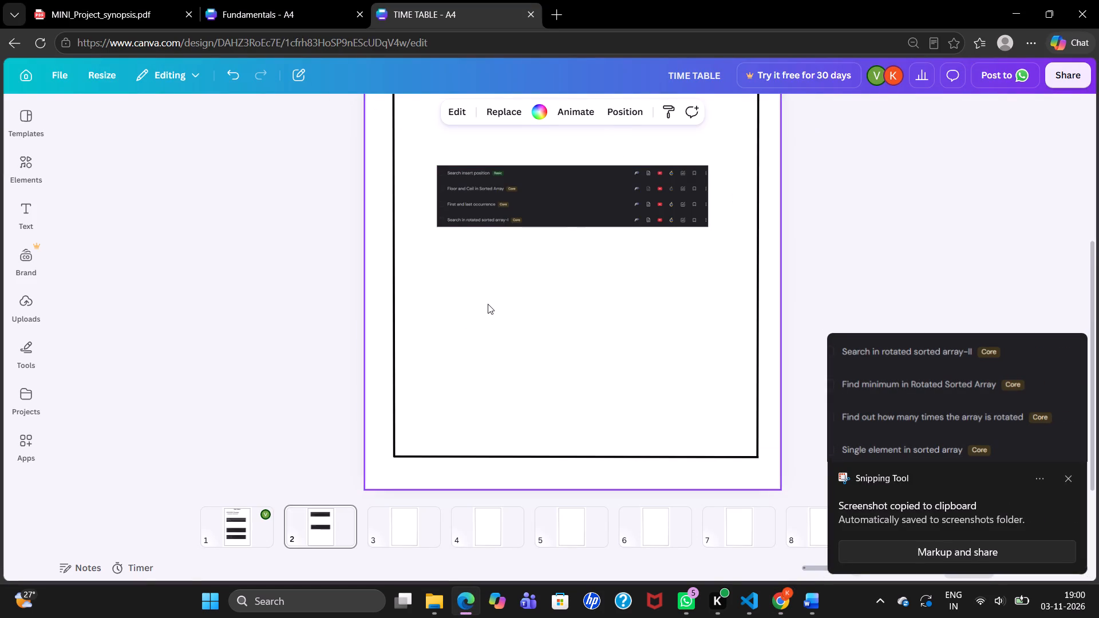
pyautogui.hotkey('ctrl', 'v')
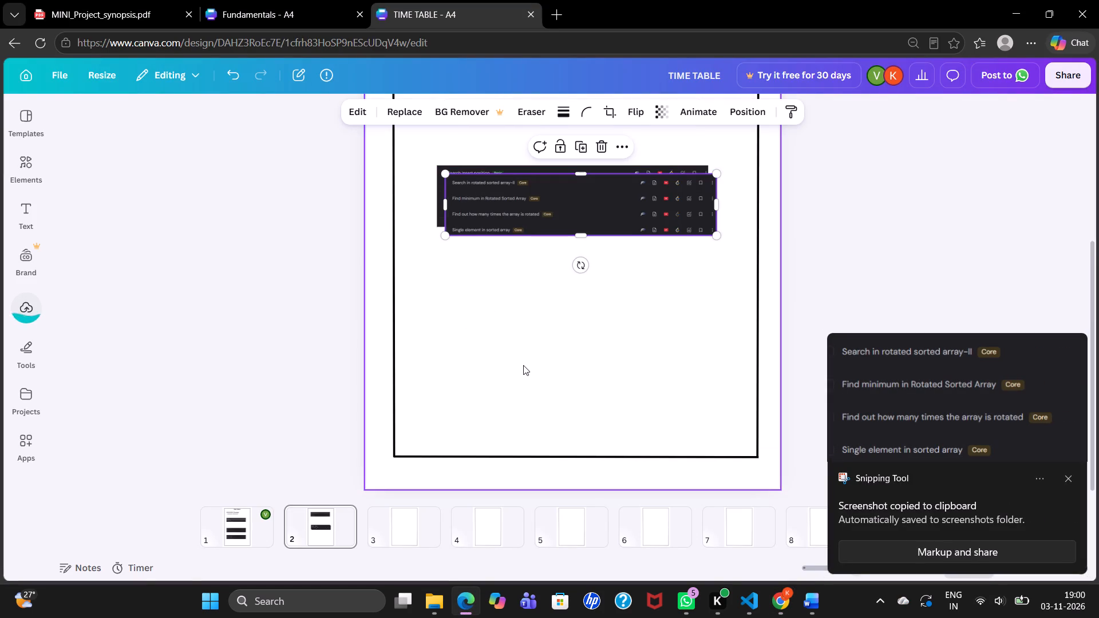
pyautogui.click(523, 365)
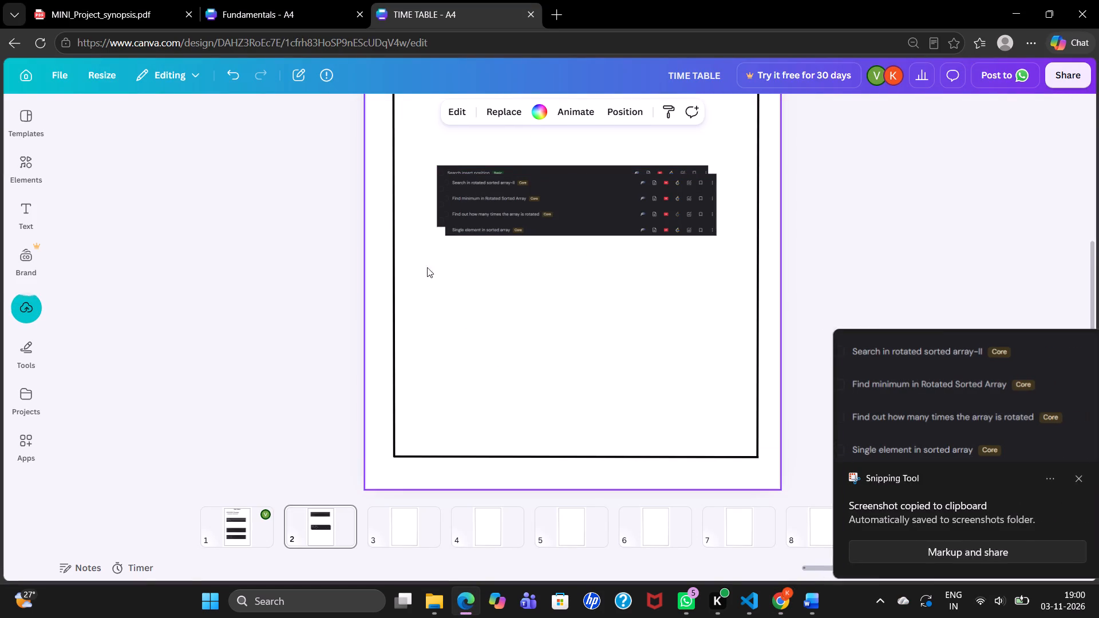
pyautogui.moveTo(530, 184); pyautogui.dragTo(524, 267)
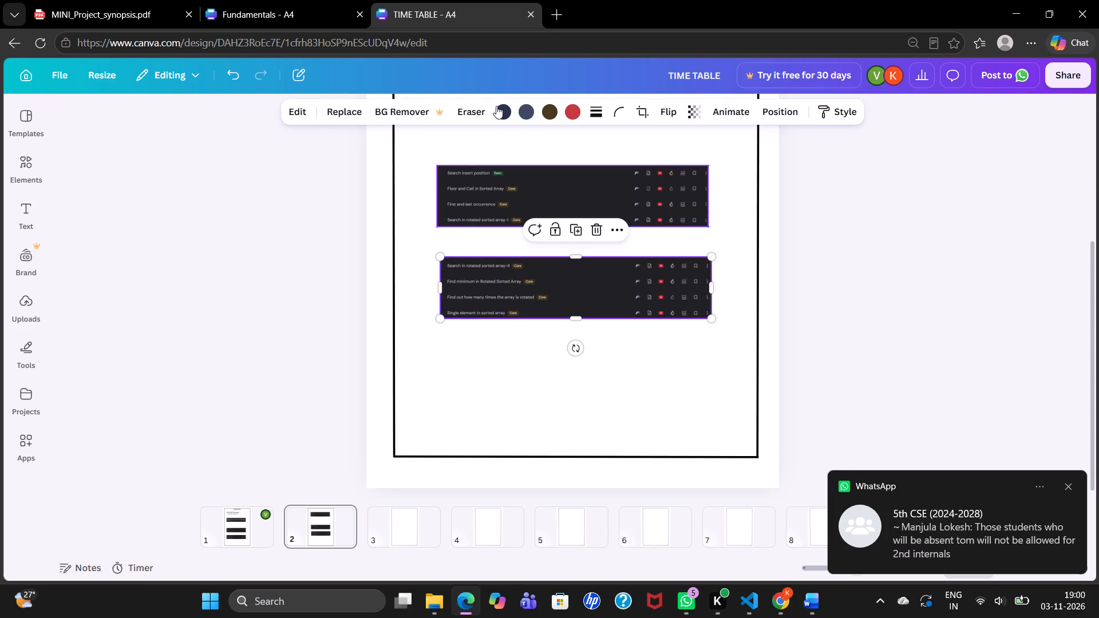
# Open a new browser tab in Edge and search the web for youtube.
pyautogui.click(555, 19)
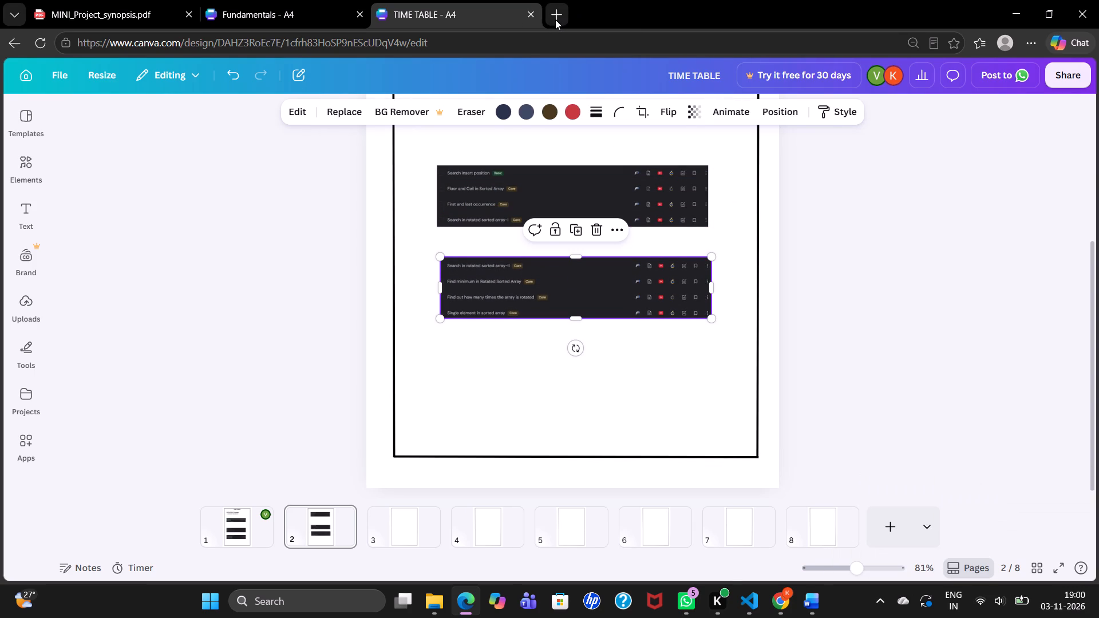
pyautogui.click(525, 47)
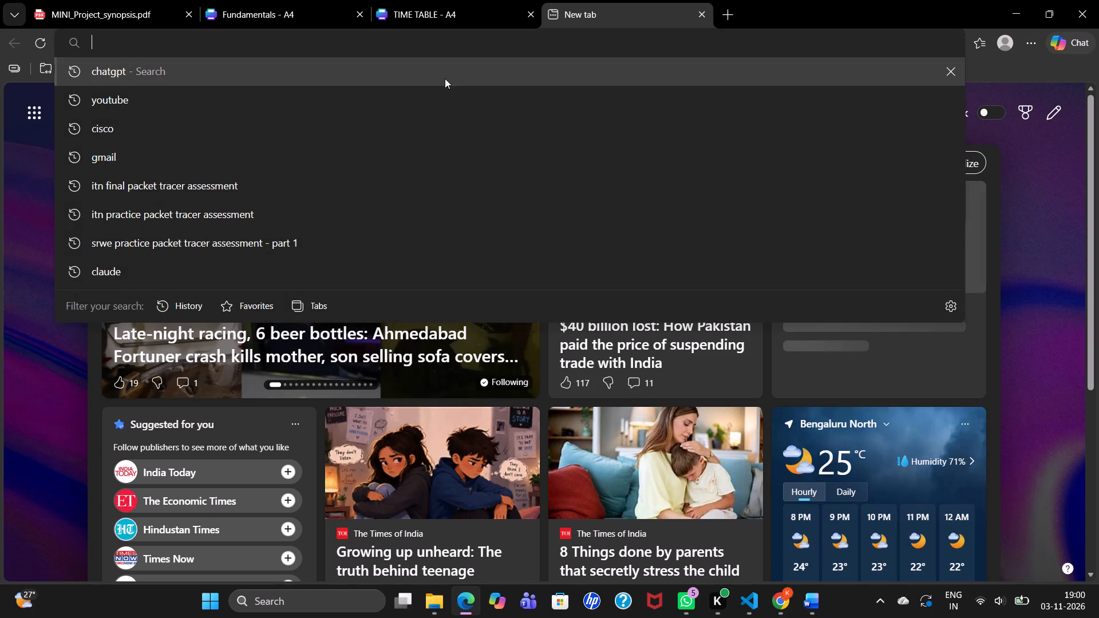
pyautogui.click(396, 94)
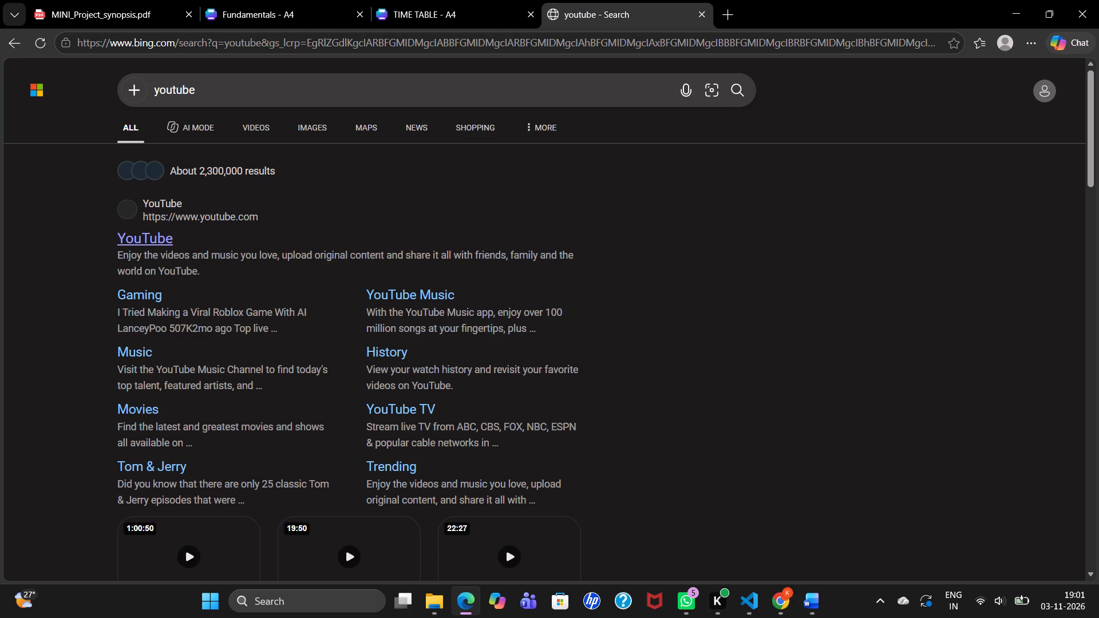
# Open YouTube from the search results and search it for javascript apna college.
pyautogui.click(137, 236)
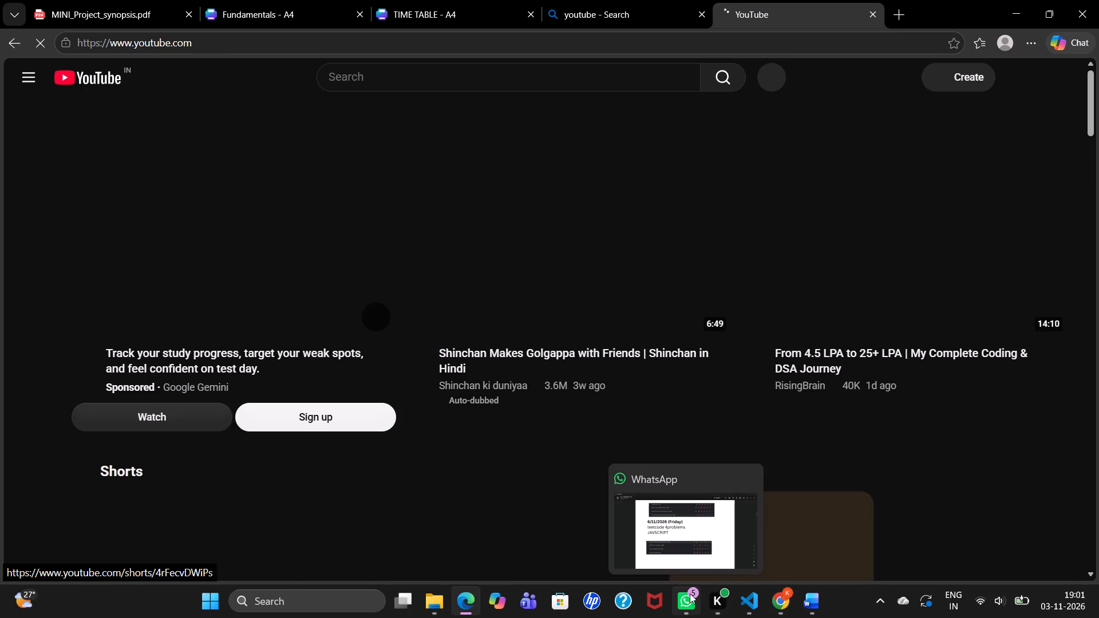
pyautogui.click(489, 65)
pyautogui.click(489, 65)
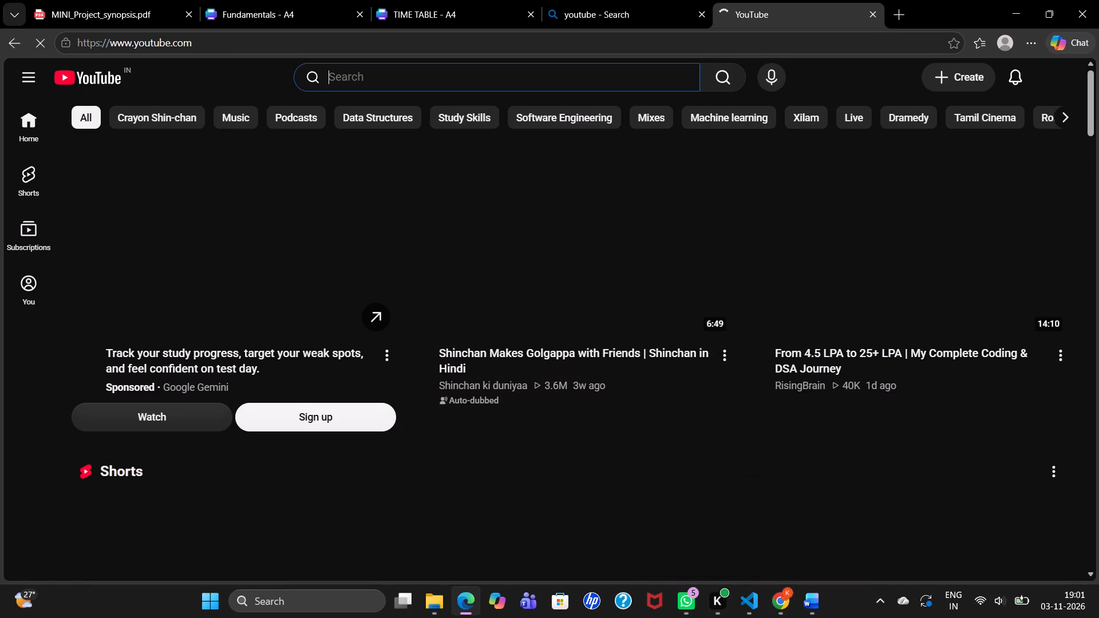
pyautogui.write('javascripy')
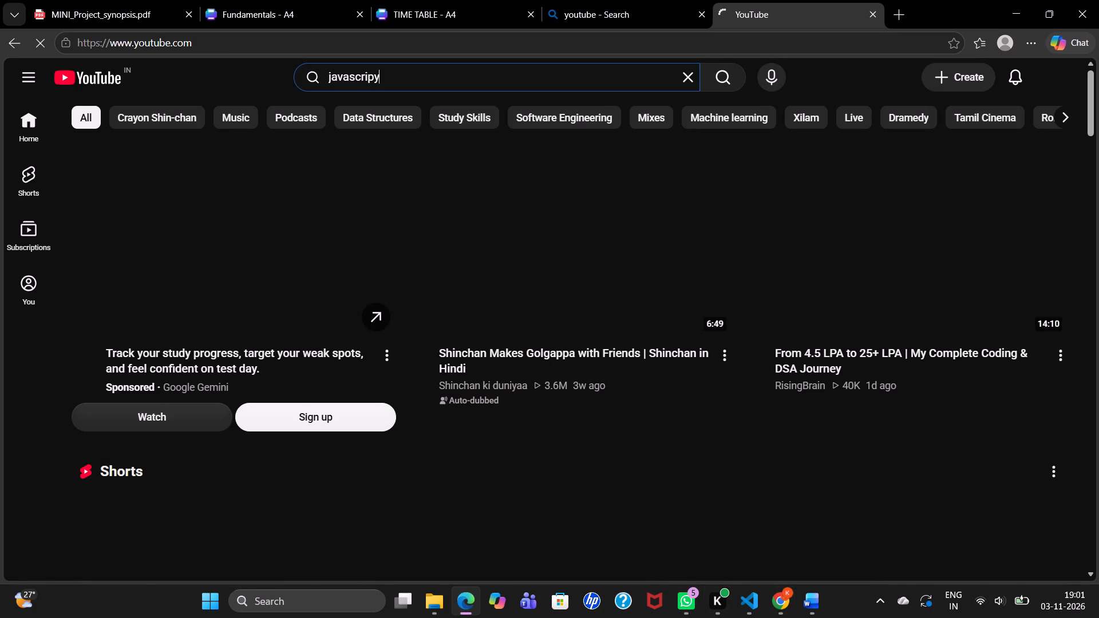
pyautogui.press('BackSpace')
pyautogui.write('t')
pyautogui.press('space')
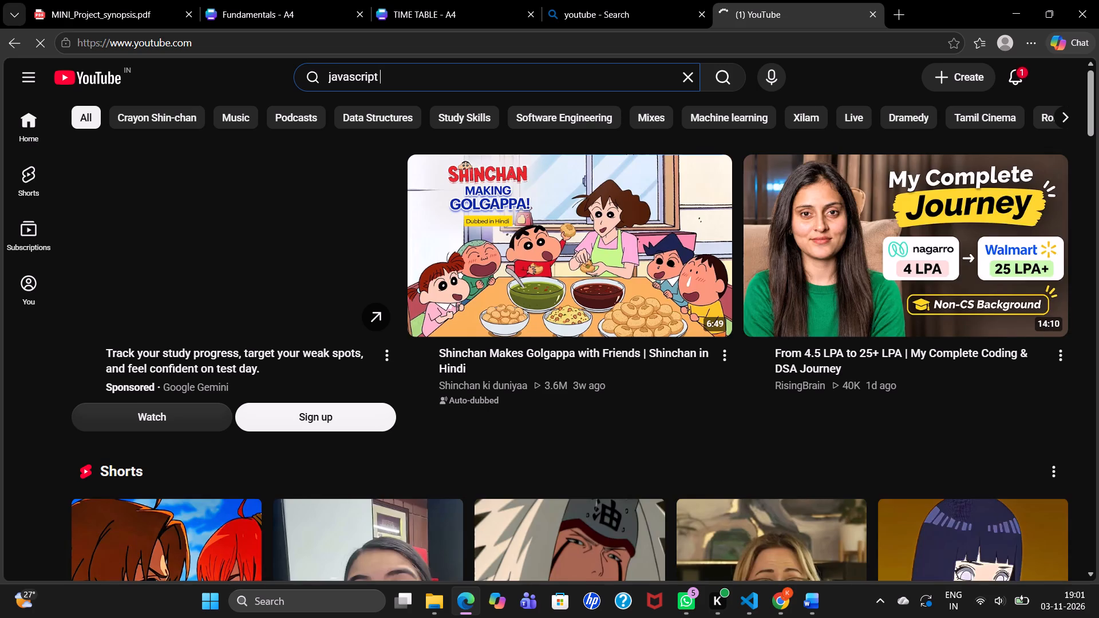
pyautogui.write('apna')
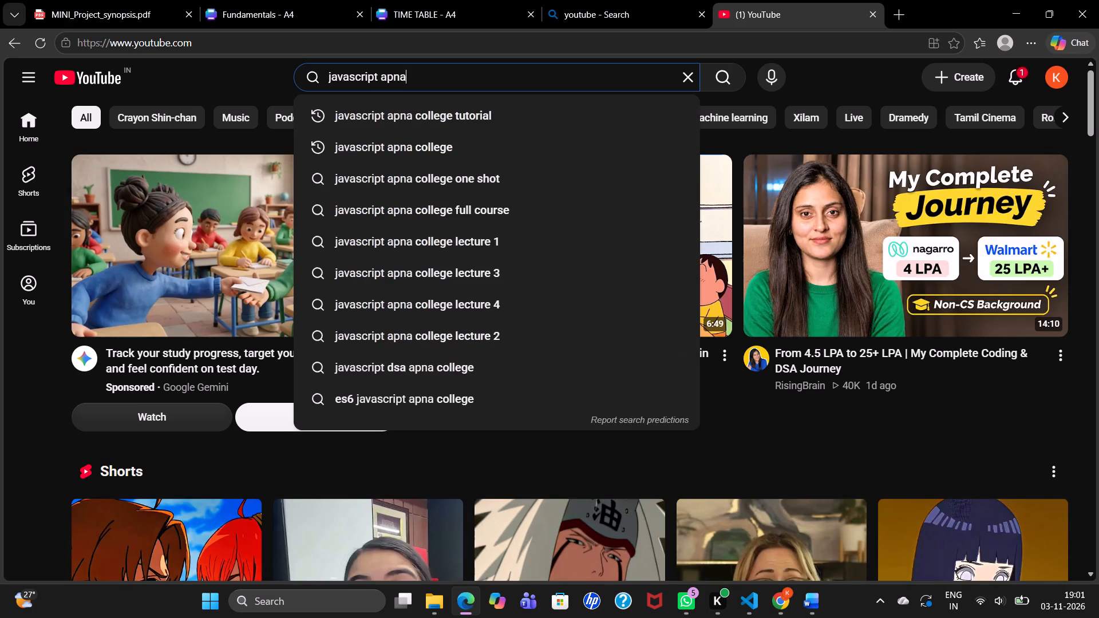
pyautogui.click(457, 144)
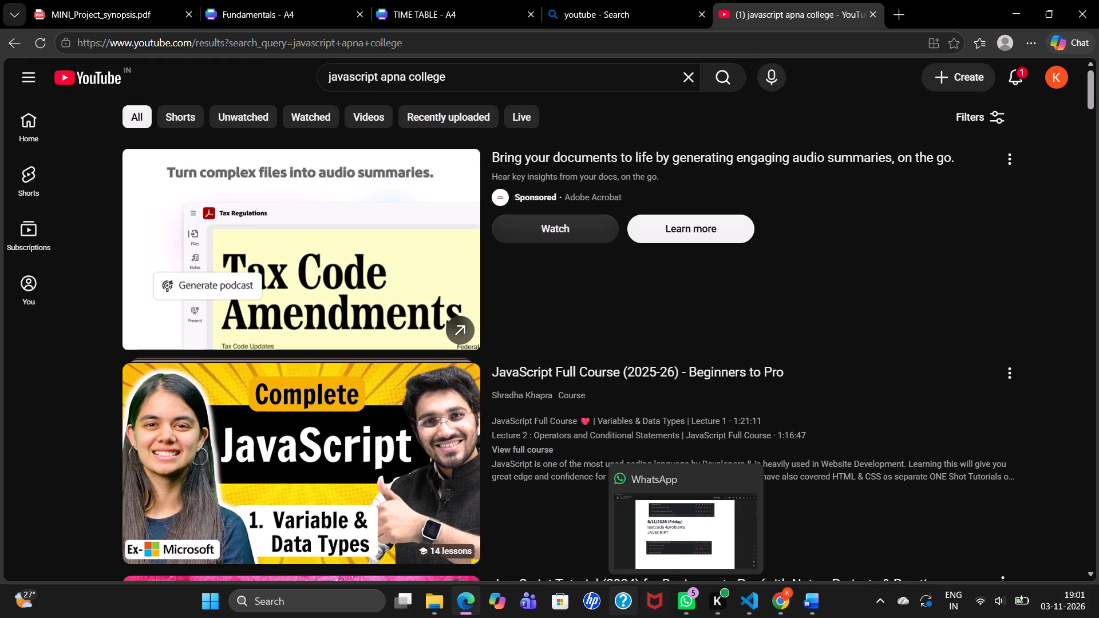
# Browse the video results and open the JavaScript Full Course (2025-26) - Beginners to Pro course.
pyautogui.scroll(-2, 729, 480)
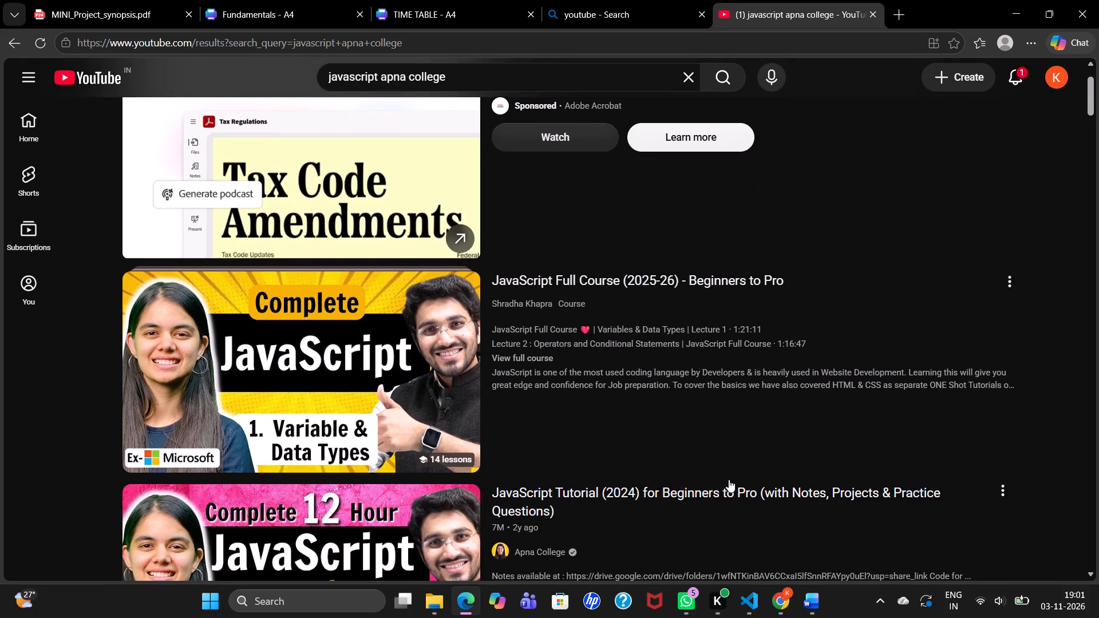
pyautogui.scroll(-6, 729, 480)
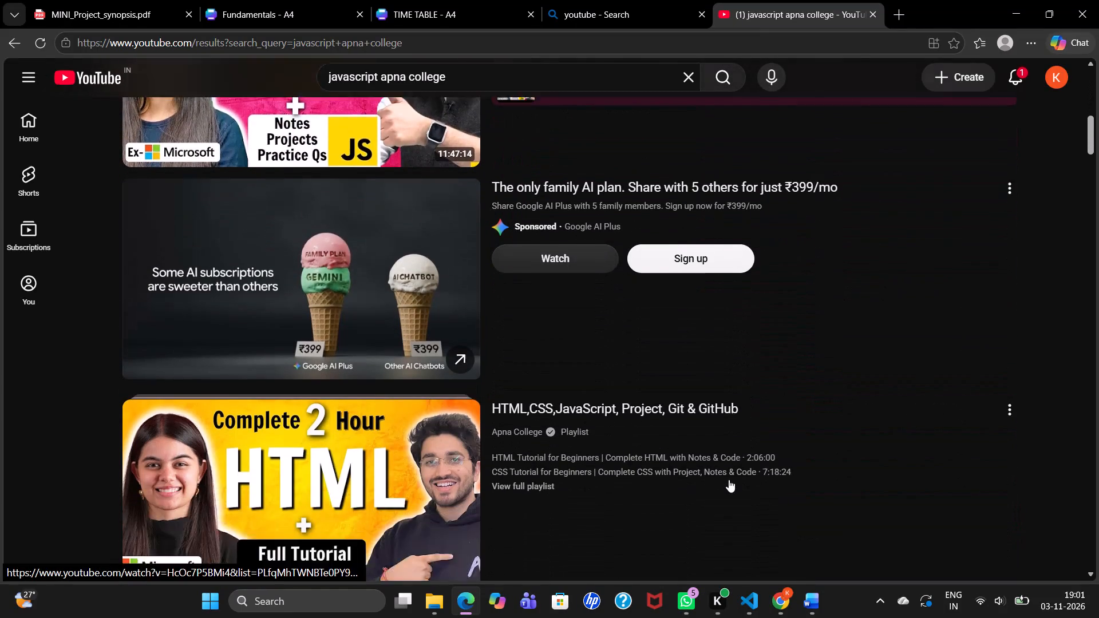
pyautogui.scroll(-2, 729, 480)
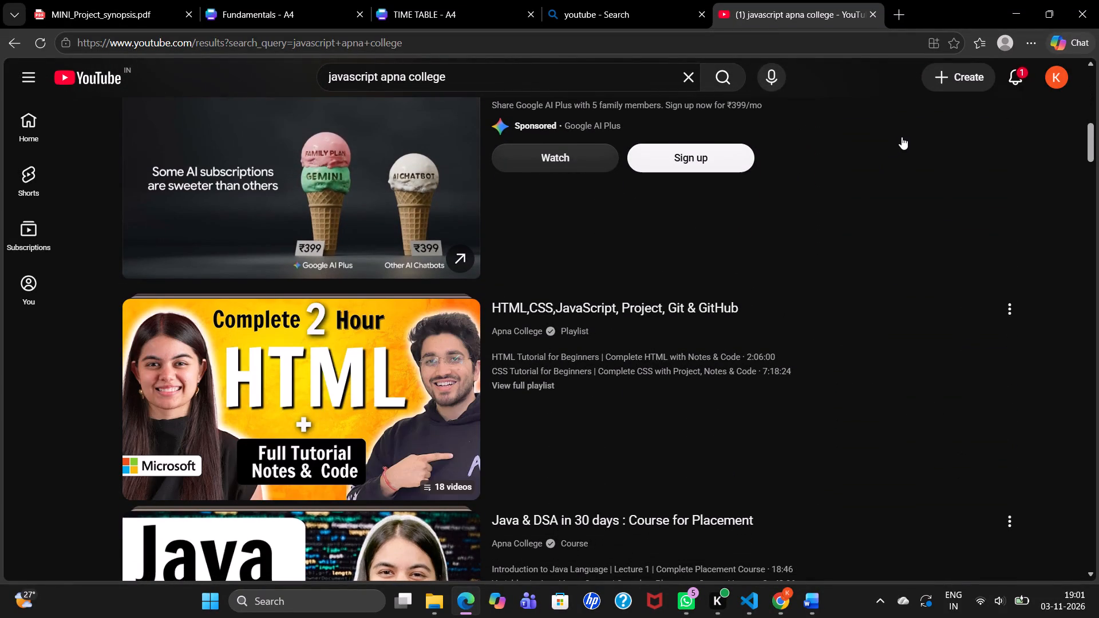
pyautogui.scroll(4, 902, 137)
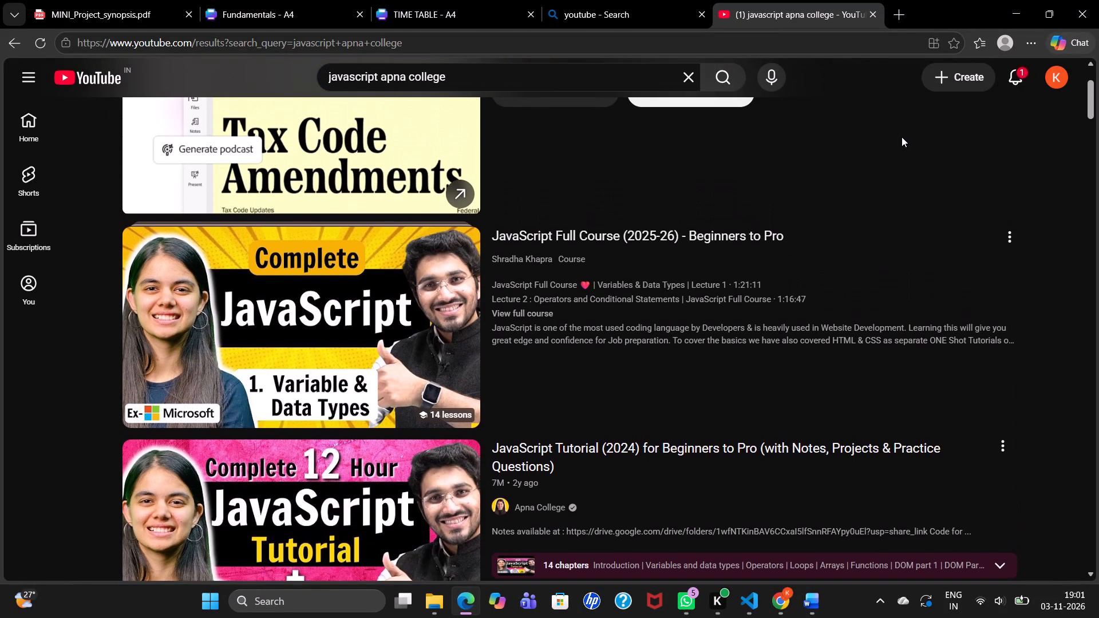
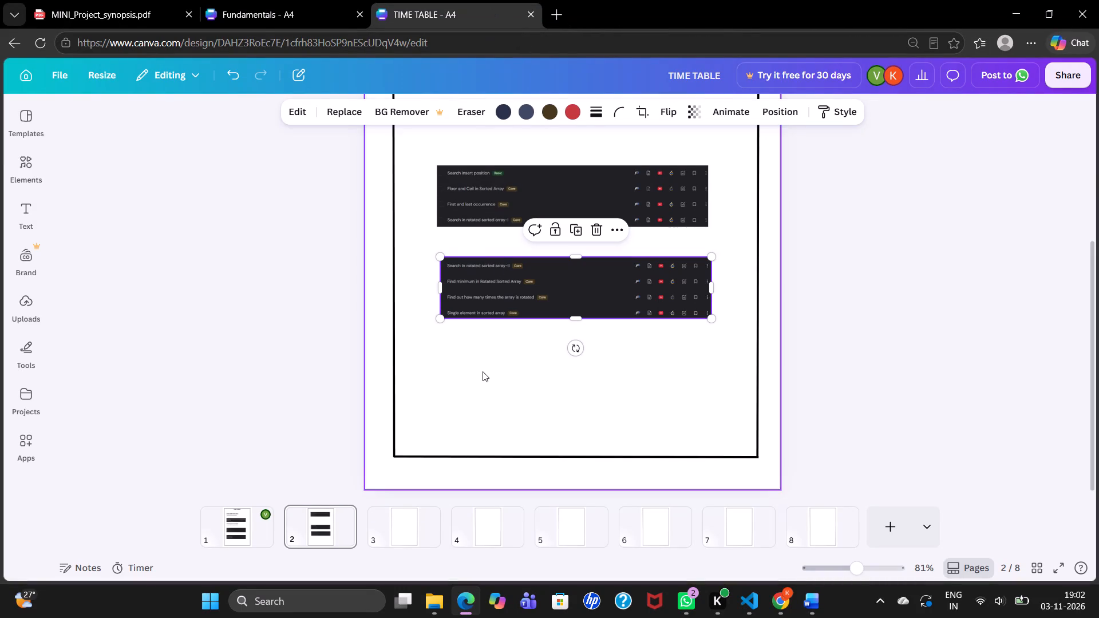
pyautogui.scroll(3, 483, 371)
pyautogui.moveTo(500, 338); pyautogui.dragTo(504, 304)
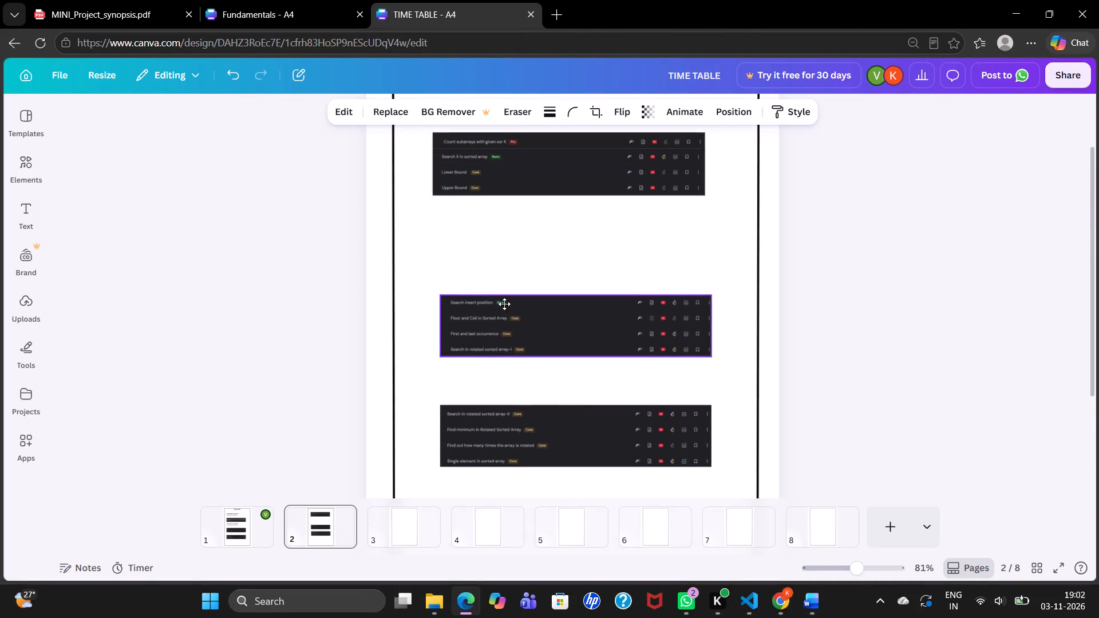
pyautogui.moveTo(504, 304); pyautogui.dragTo(501, 288)
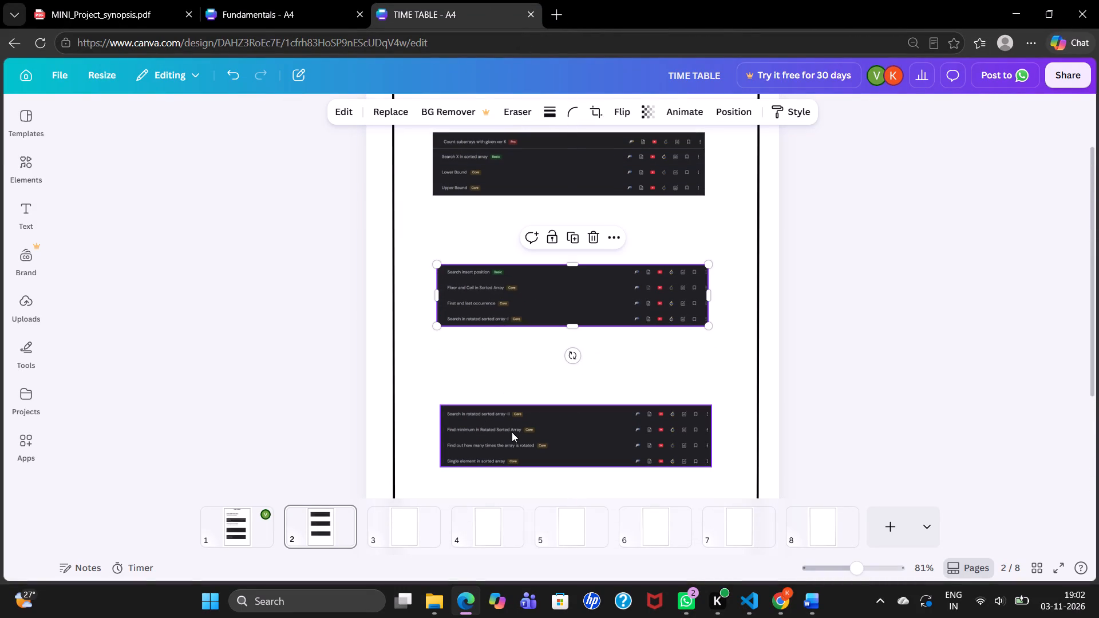
# Select page 3 of the timetable, switch to Chrome and snip the sheet rows from Count Occurrences in a Sorted Array to Find the smallest divisor.
pyautogui.click(402, 518)
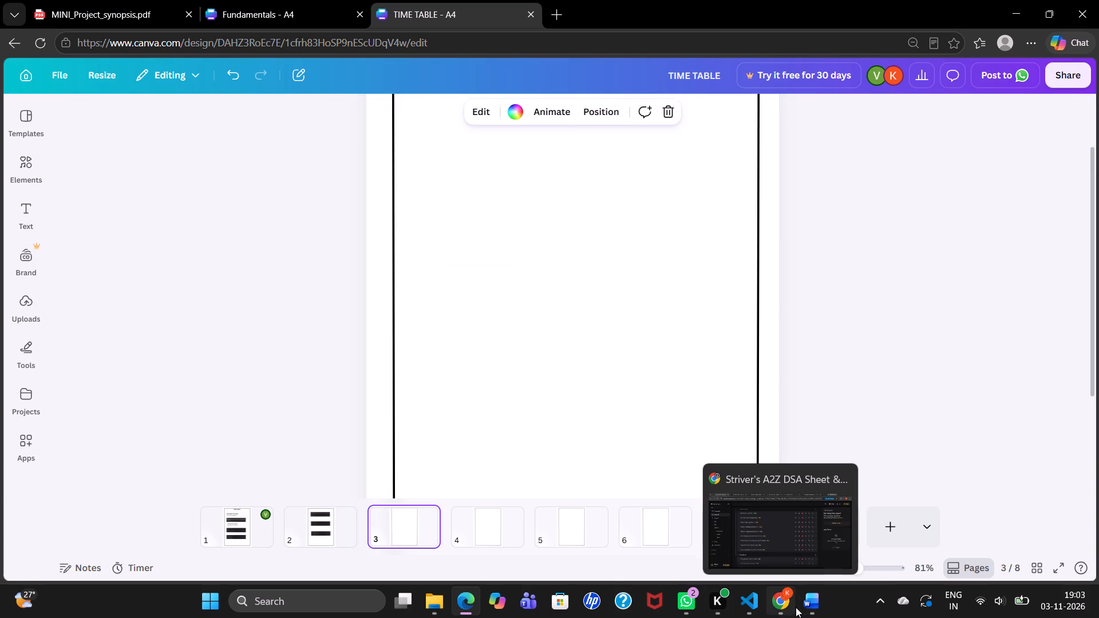
pyautogui.click(780, 516)
pyautogui.scroll(-1, 684, 521)
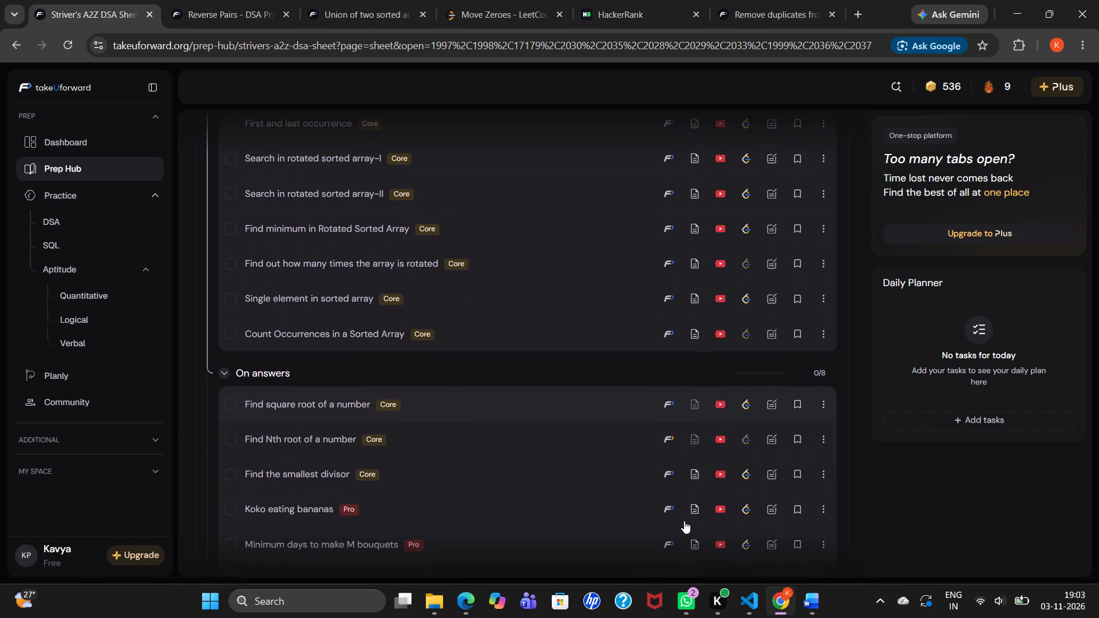
pyautogui.scroll(-1, 684, 521)
pyautogui.press('Print')
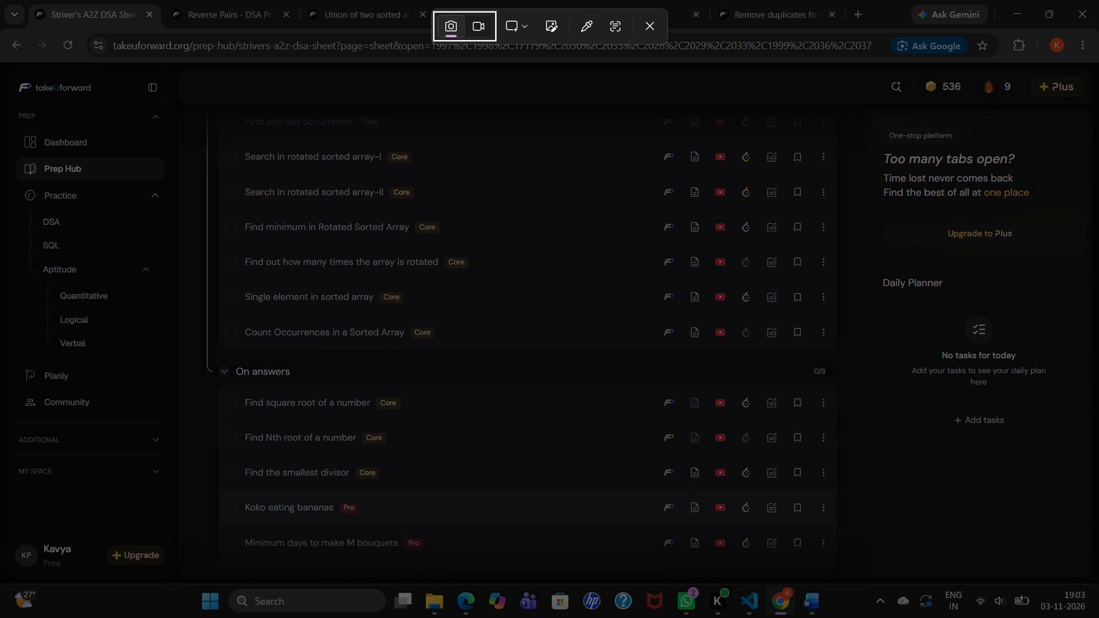
pyautogui.moveTo(221, 317); pyautogui.dragTo(812, 485)
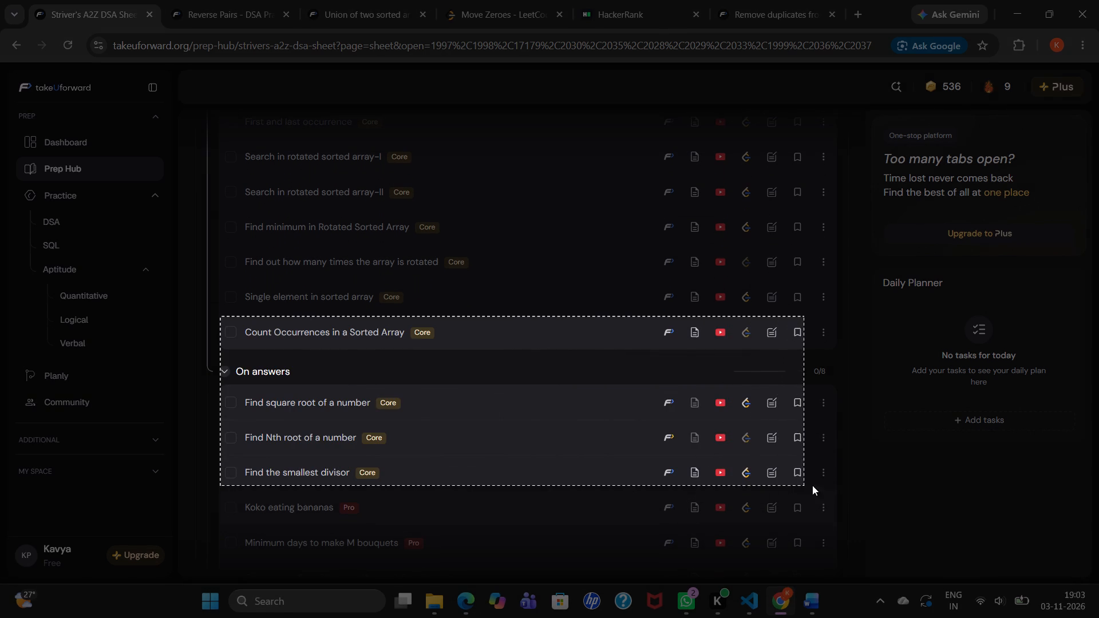
pyautogui.moveTo(812, 485); pyautogui.dragTo(843, 488)
# Switch to Edge, paste the snipped rows onto page 3 and place them near the top of the page.
pyautogui.click(466, 603)
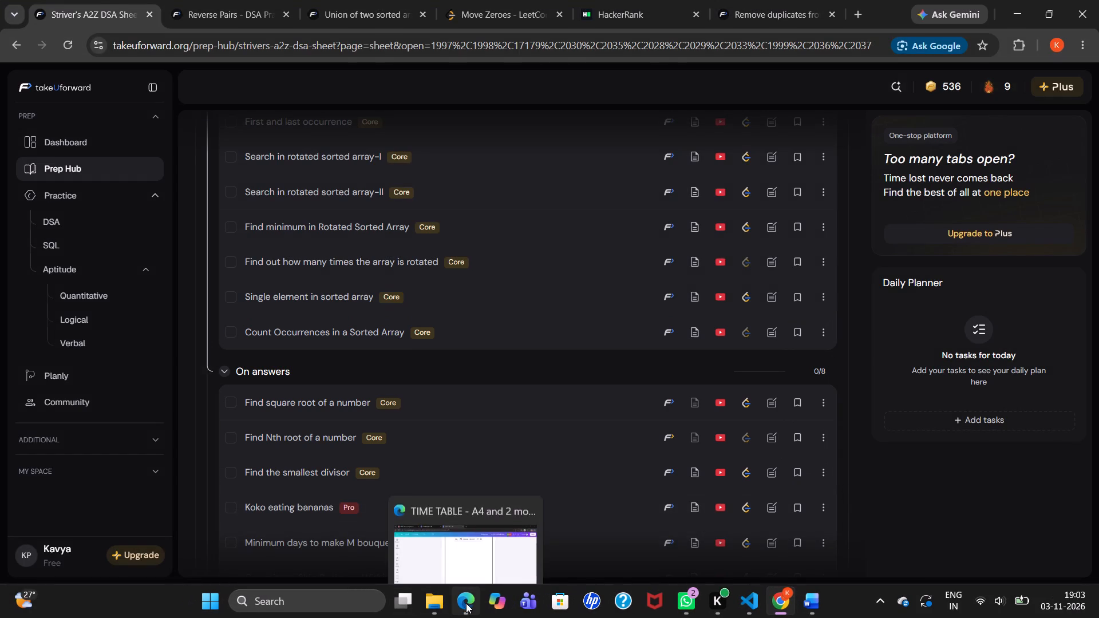
pyautogui.click(477, 264)
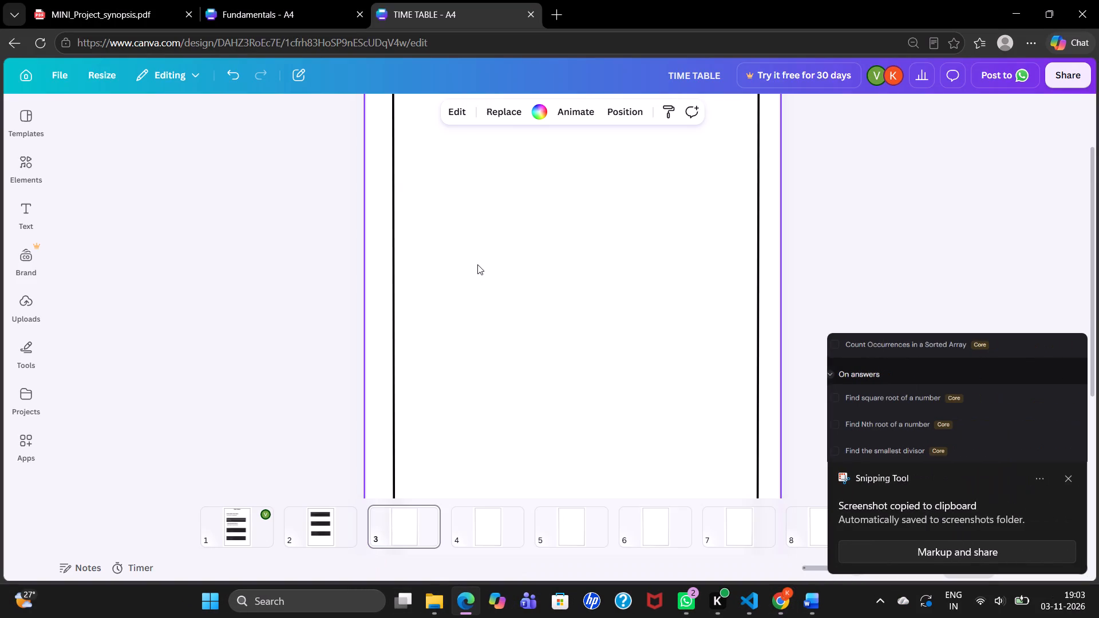
pyautogui.hotkey('ctrl', 'v')
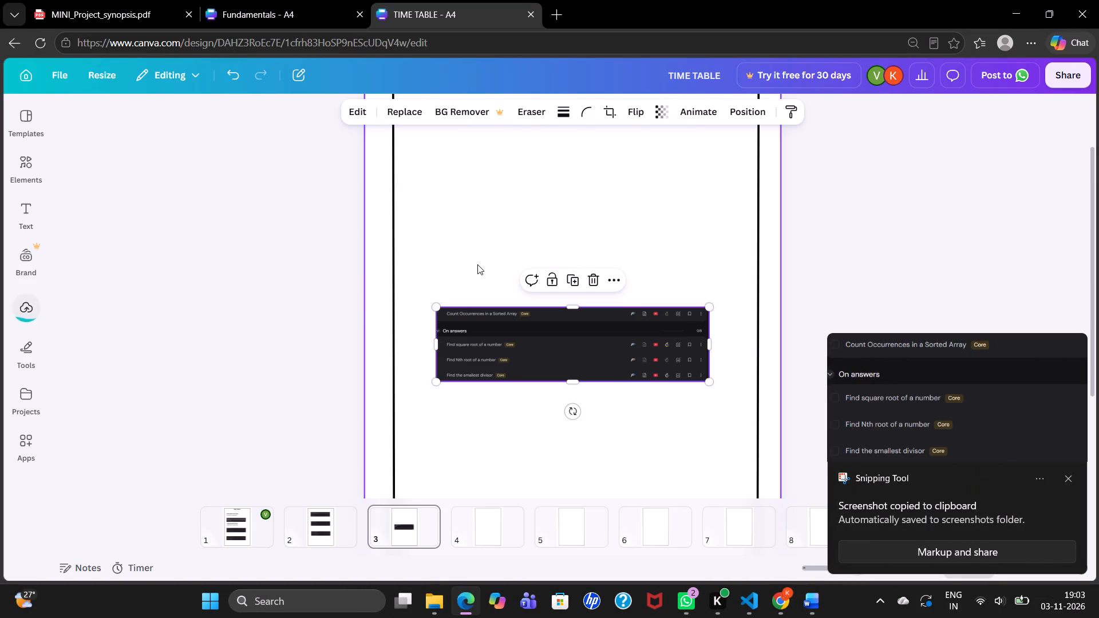
pyautogui.moveTo(616, 351); pyautogui.dragTo(605, 181)
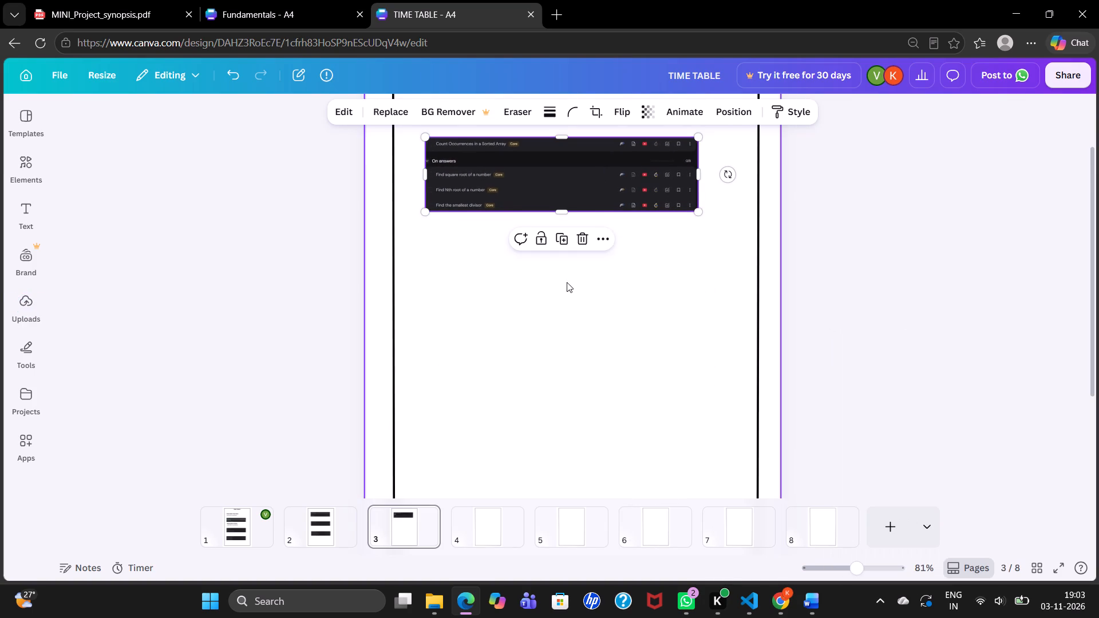
# Switch to Chrome and snip the On answers rows from Koko eating bananas to Kth Missing Positive Number.
pyautogui.hscroll(2, 567, 282)
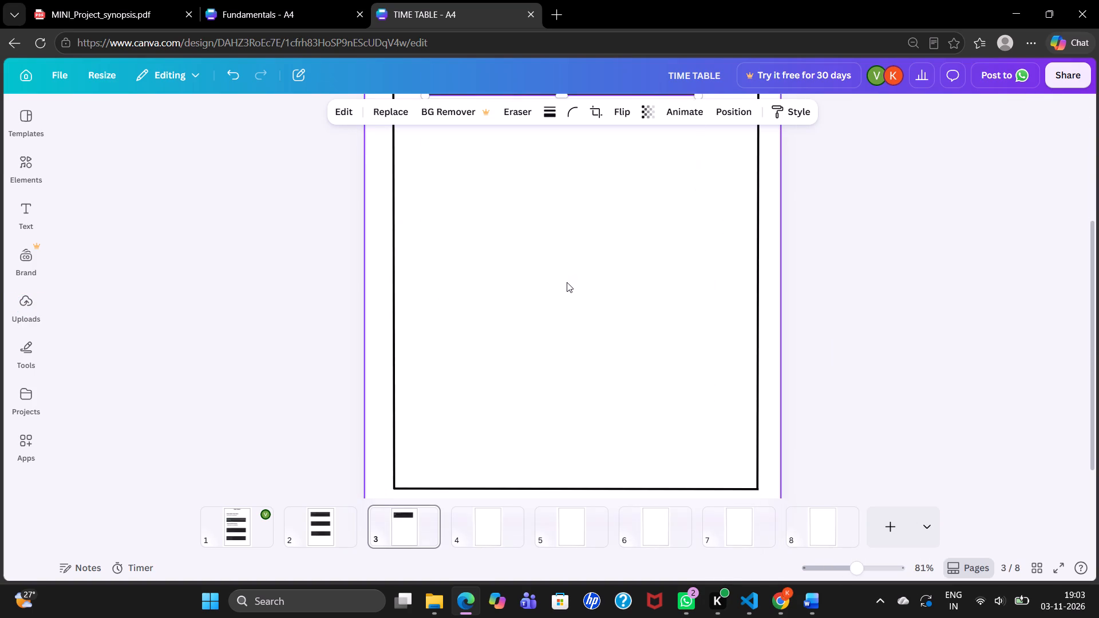
pyautogui.click(792, 603)
pyautogui.hscroll(2, 641, 458)
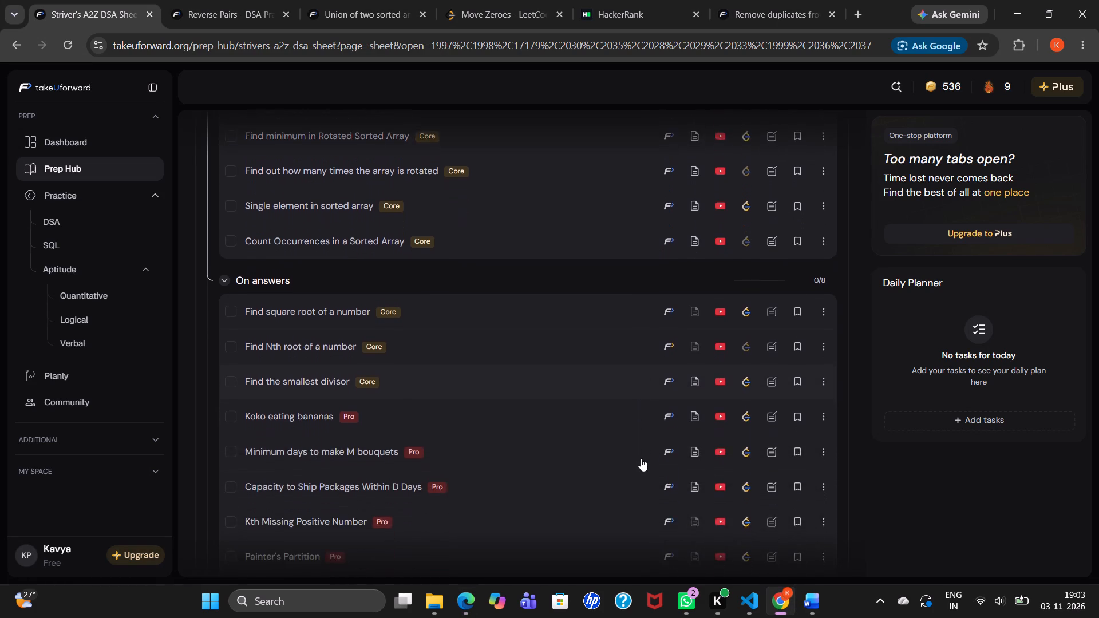
pyautogui.hscroll(2, 641, 458)
pyautogui.press('Print')
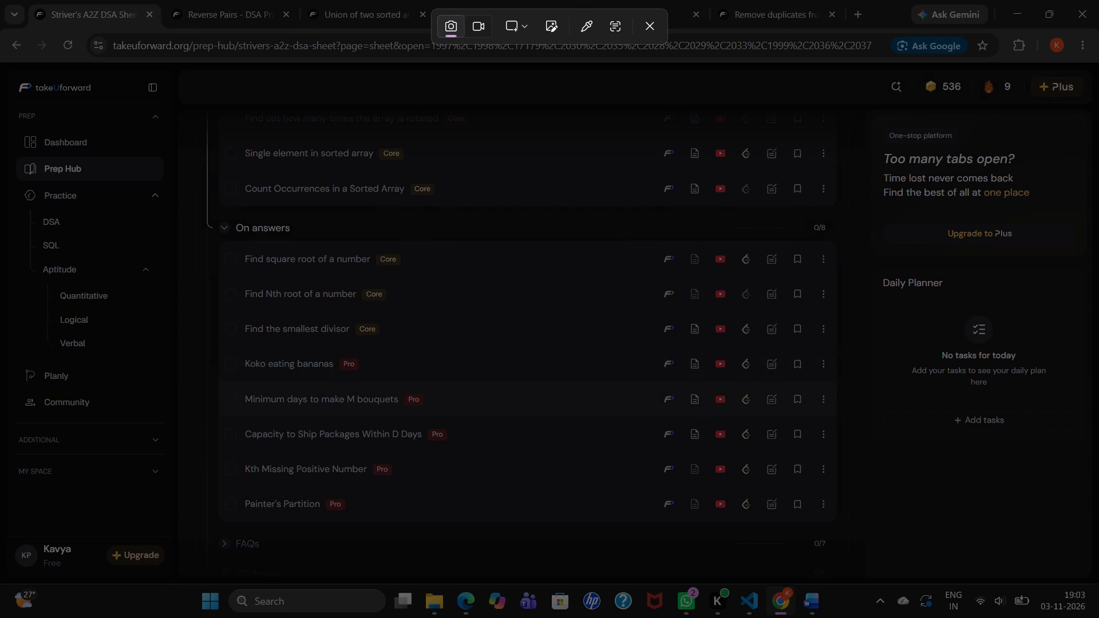
pyautogui.moveTo(221, 346); pyautogui.dragTo(833, 487)
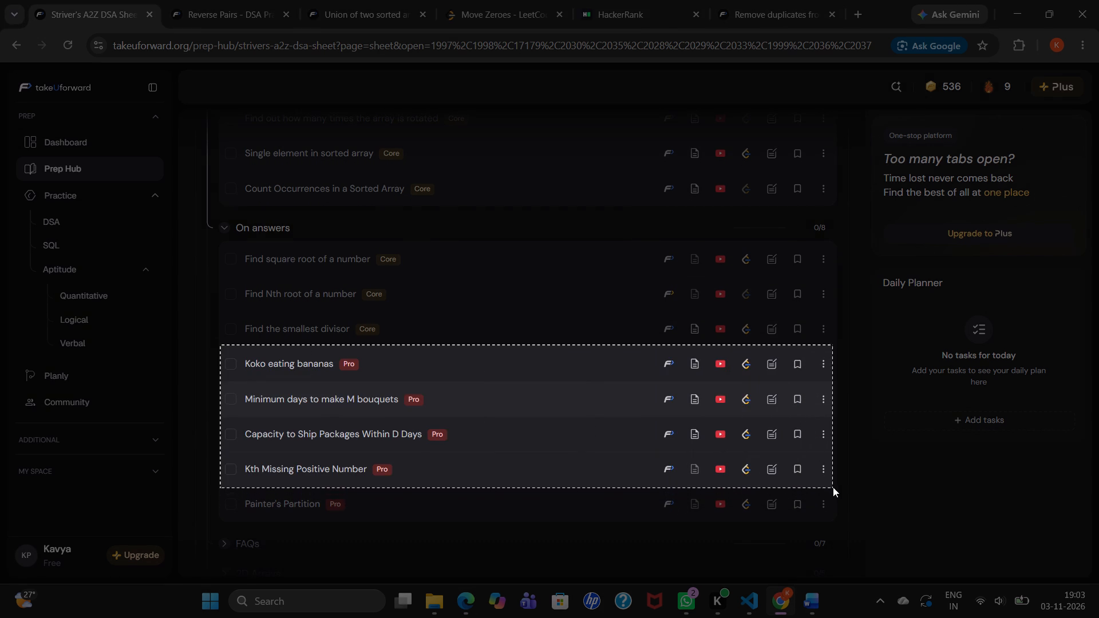
pyautogui.moveTo(833, 487); pyautogui.dragTo(841, 481)
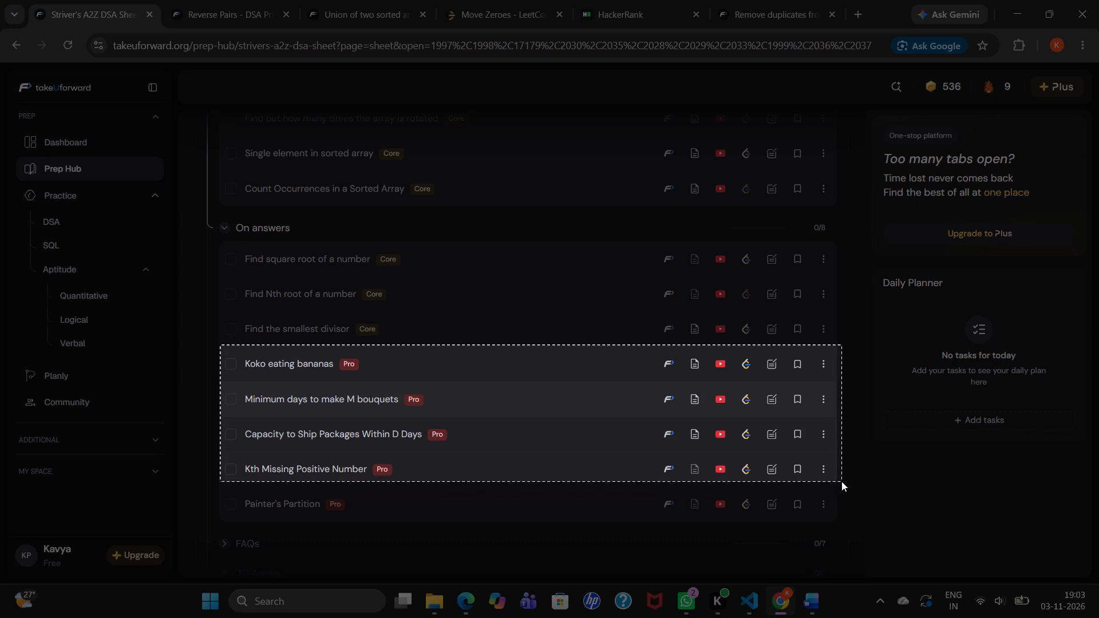
pyautogui.moveTo(841, 481); pyautogui.dragTo(841, 480)
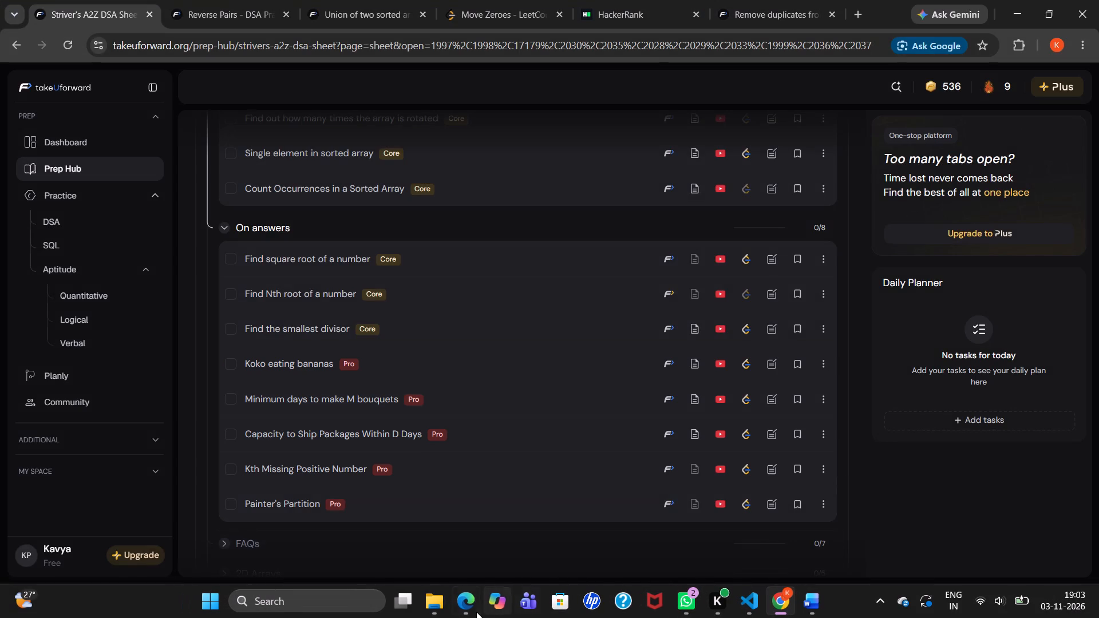
# Switch to Edge, paste the Koko eating bananas snip onto page 3 and align it below the first image with a gap.
pyautogui.click(473, 608)
pyautogui.click(542, 367)
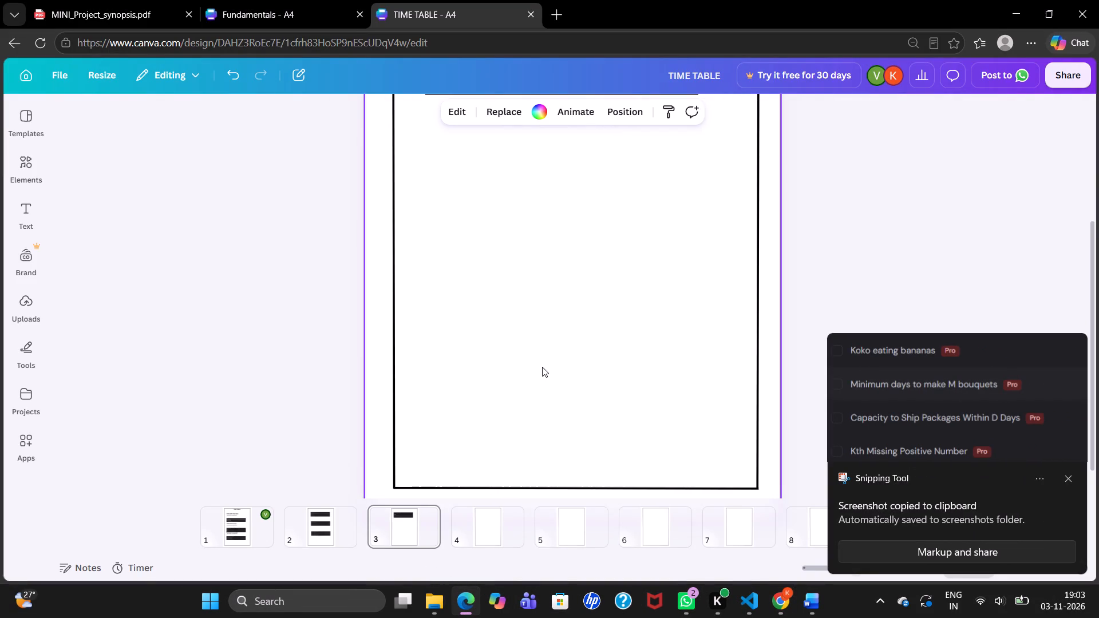
pyautogui.hotkey('ctrl', 'v')
pyautogui.click(515, 318)
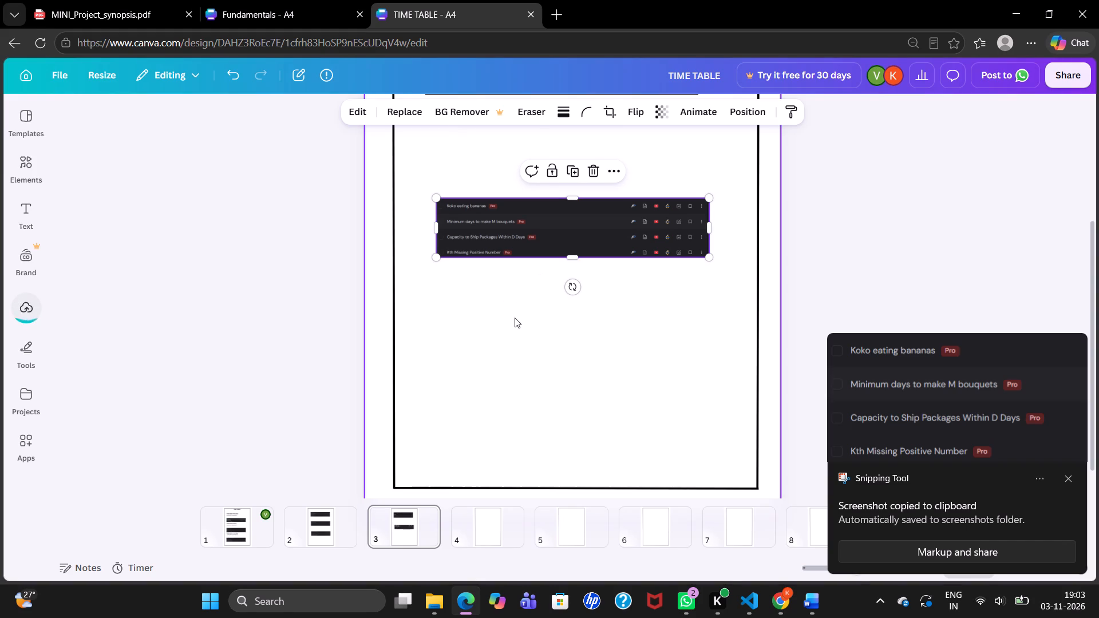
pyautogui.scroll(2, 515, 318)
pyautogui.moveTo(515, 320); pyautogui.dragTo(484, 279)
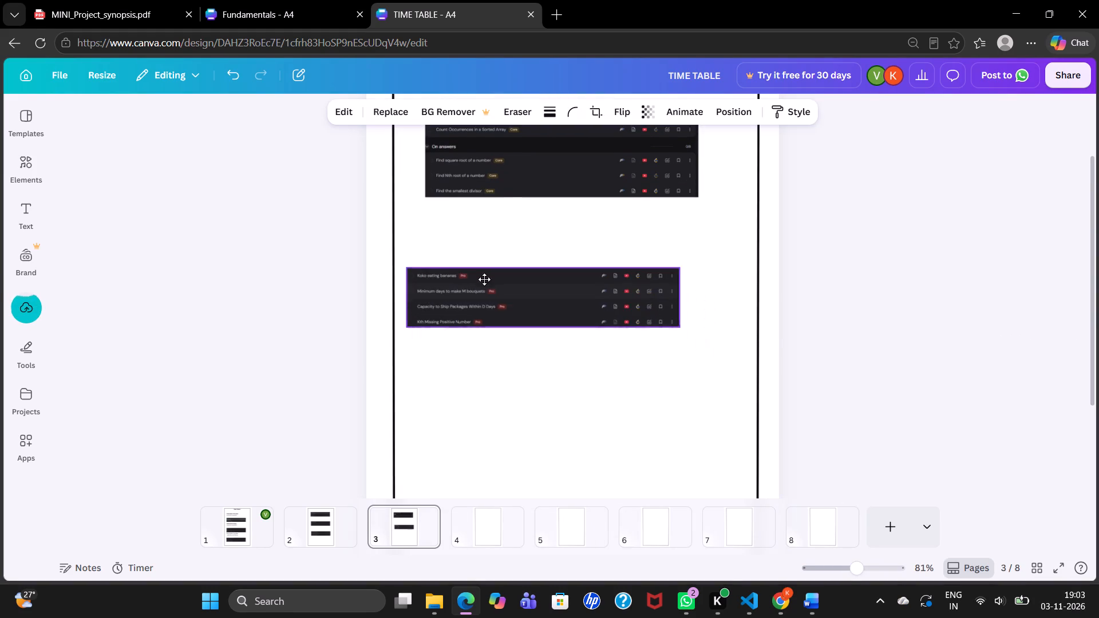
pyautogui.moveTo(484, 279); pyautogui.dragTo(503, 291)
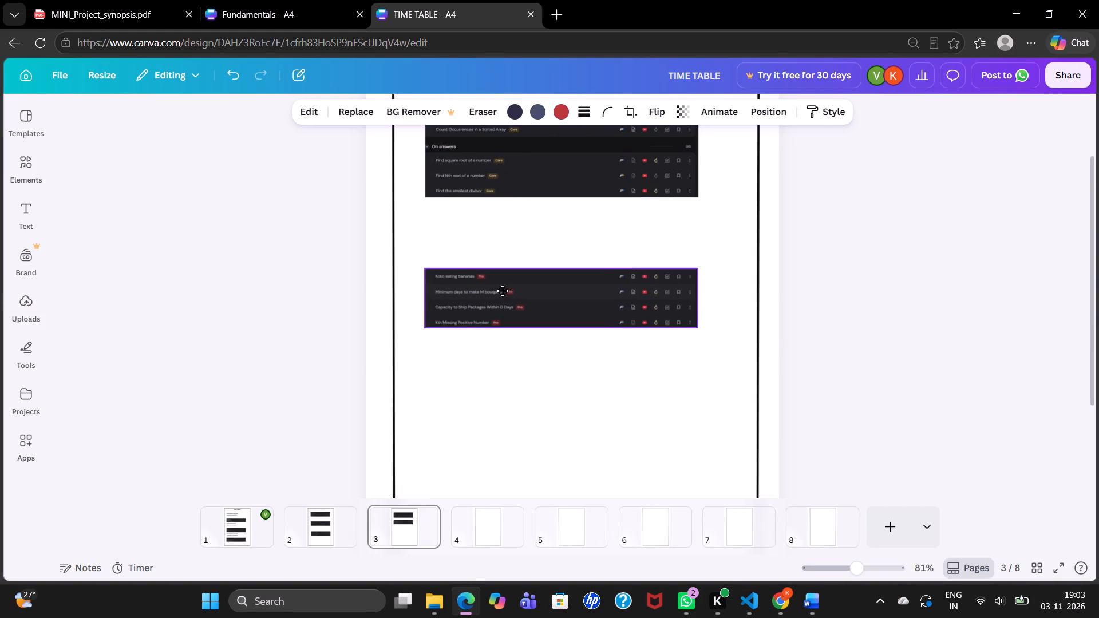
pyautogui.moveTo(503, 291); pyautogui.dragTo(503, 307)
pyautogui.click(531, 431)
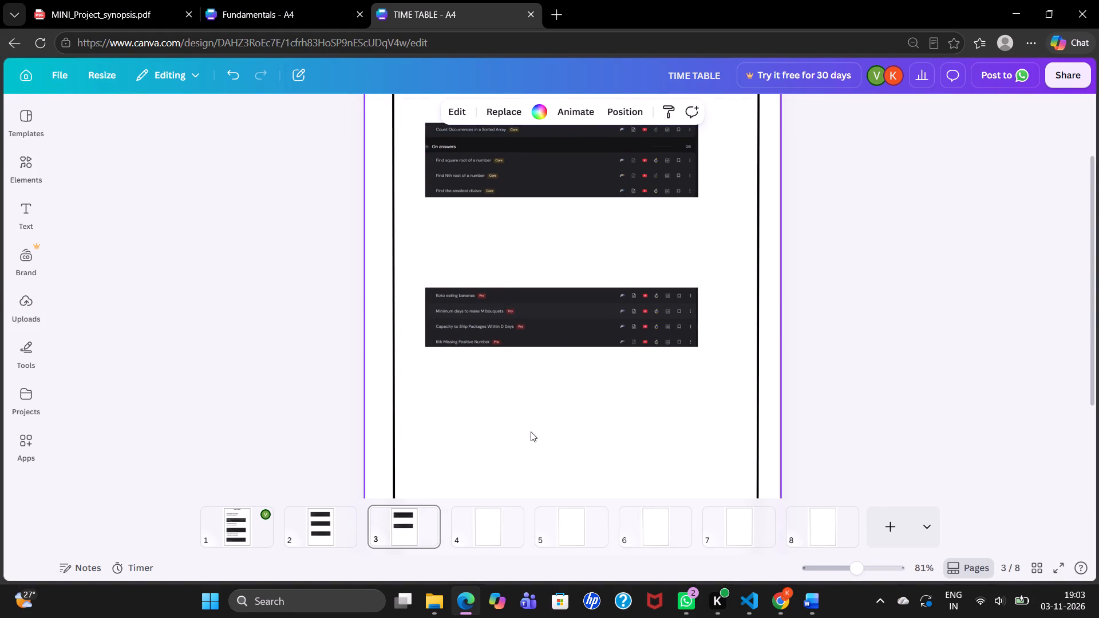
# Switch to Chrome, expand the sheet's FAQs section and snip the rows from Painter's Partition to Find peak element.
pyautogui.click(790, 608)
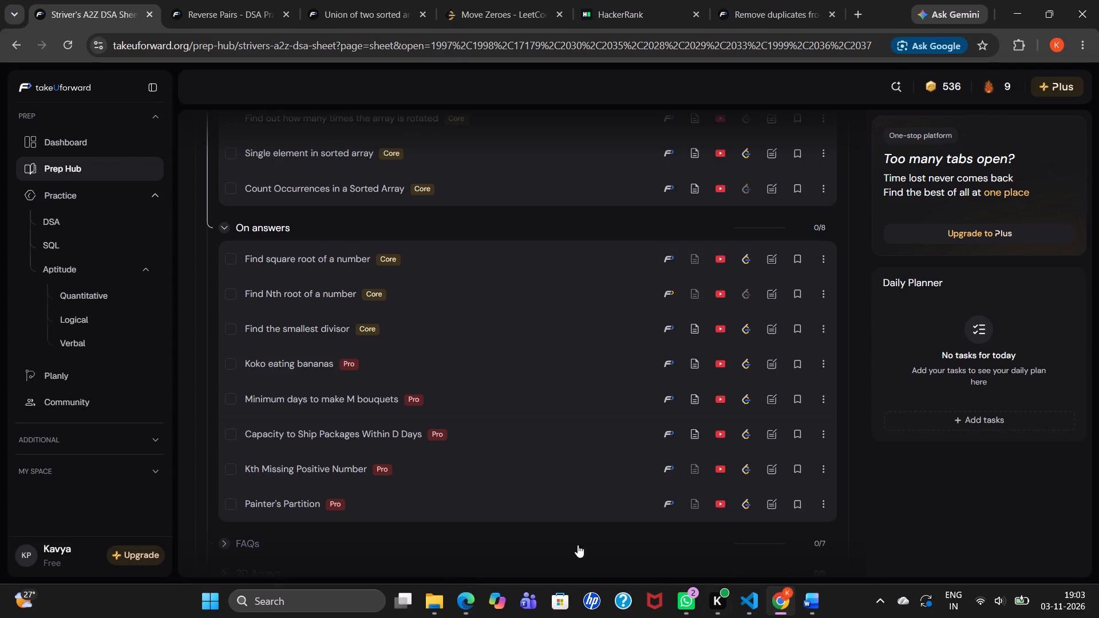
pyautogui.scroll(-1, 559, 504)
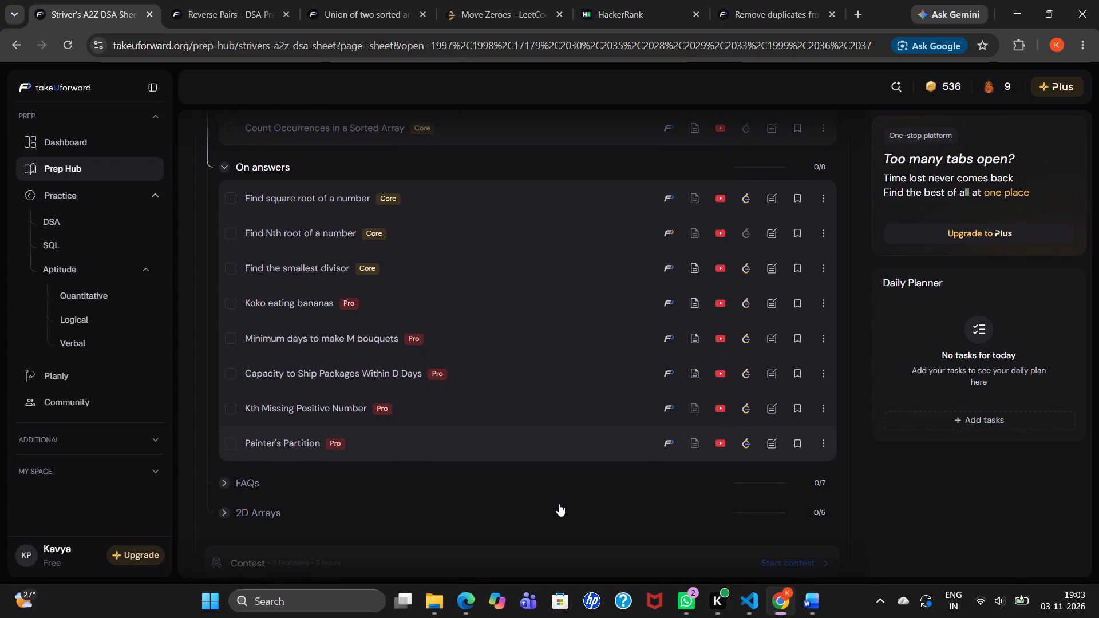
pyautogui.scroll(-1, 559, 504)
pyautogui.scroll(-1, 543, 549)
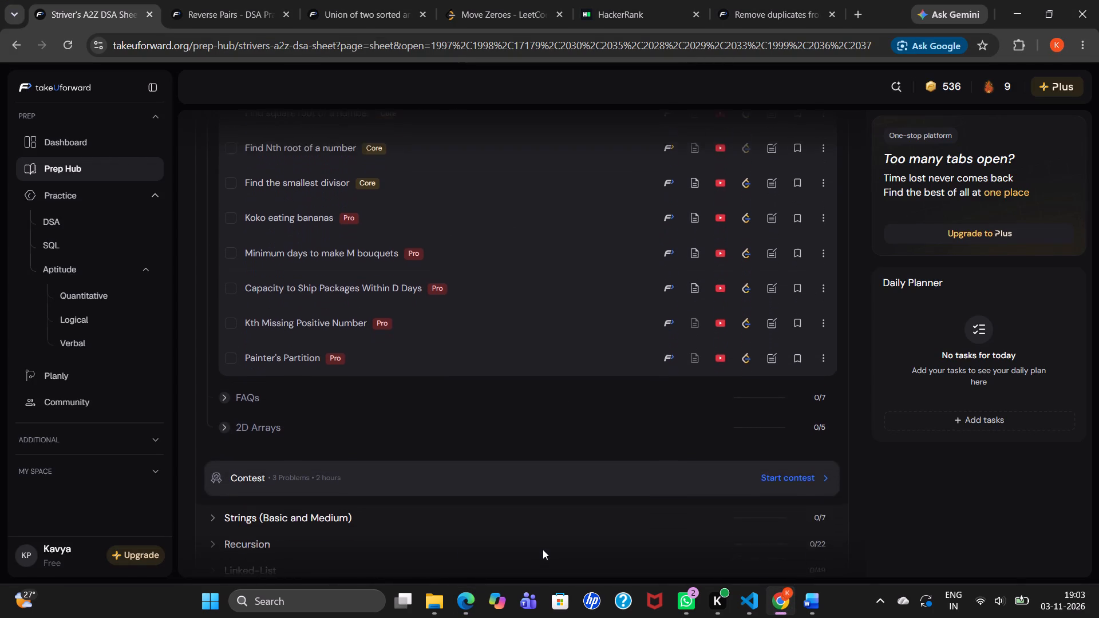
pyautogui.scroll(-1, 543, 549)
pyautogui.click(477, 383)
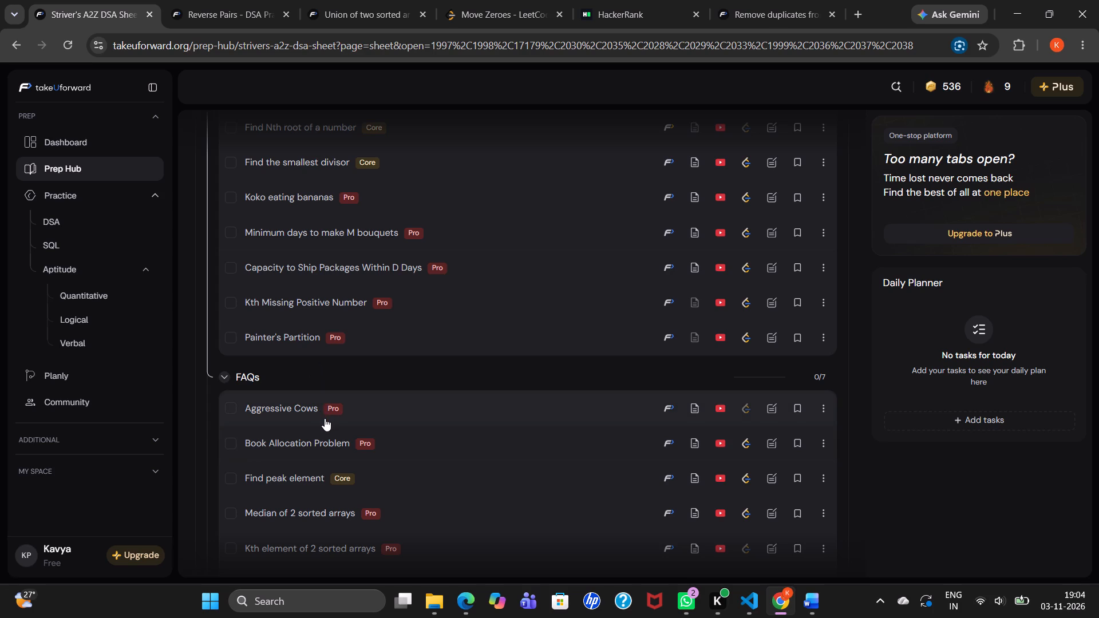
pyautogui.scroll(-1, 325, 418)
pyautogui.press('Print')
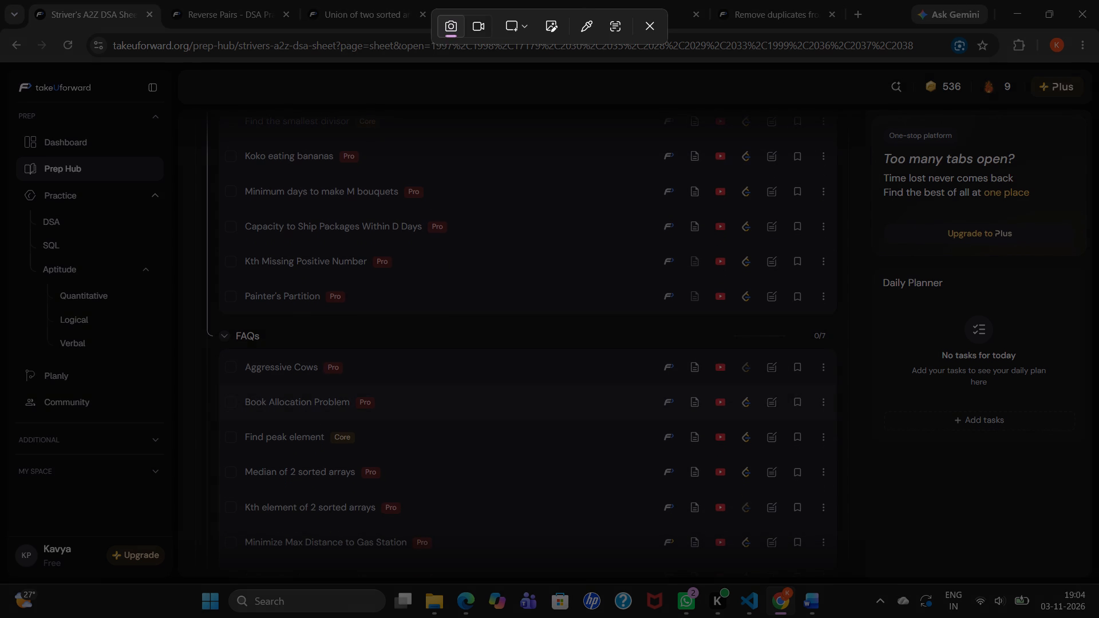
pyautogui.moveTo(222, 279); pyautogui.dragTo(716, 429)
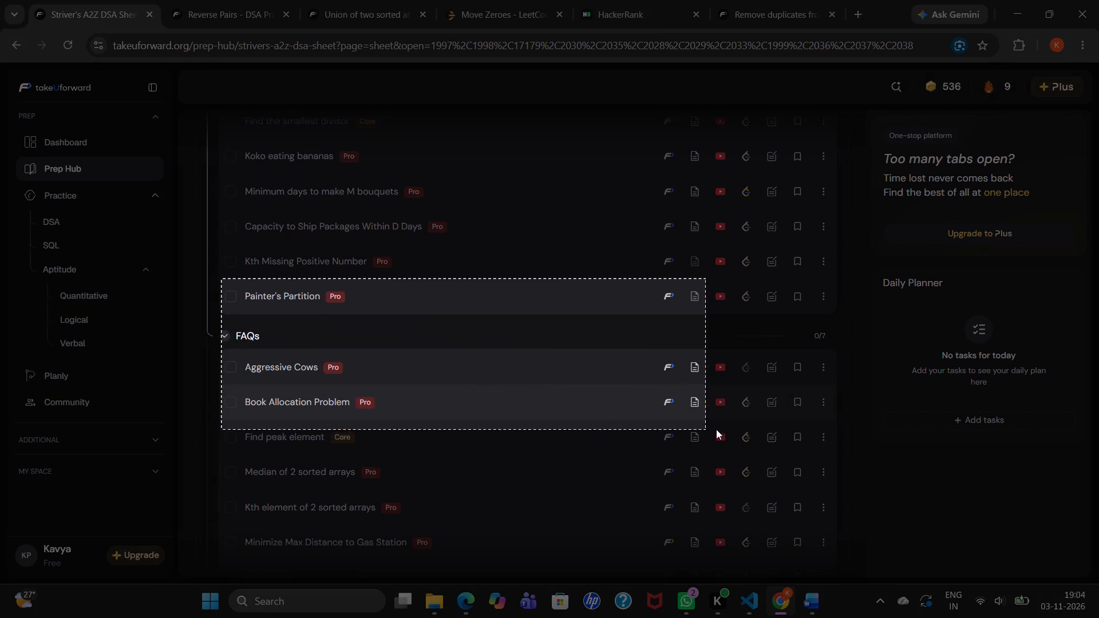
pyautogui.moveTo(716, 429); pyautogui.dragTo(835, 453)
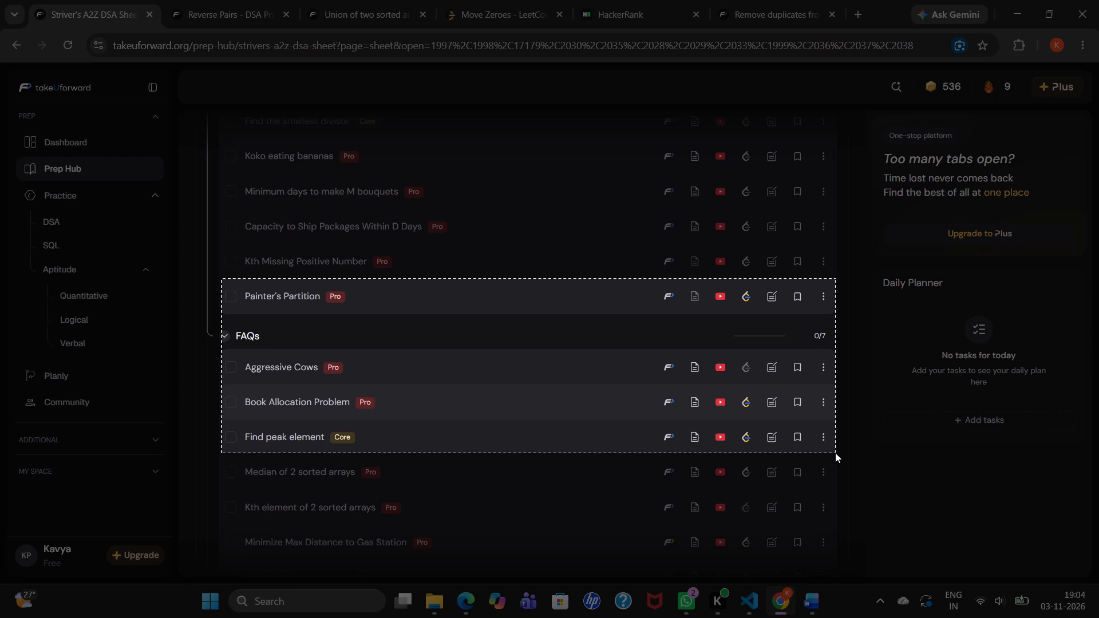
pyautogui.moveTo(835, 453); pyautogui.dragTo(835, 452)
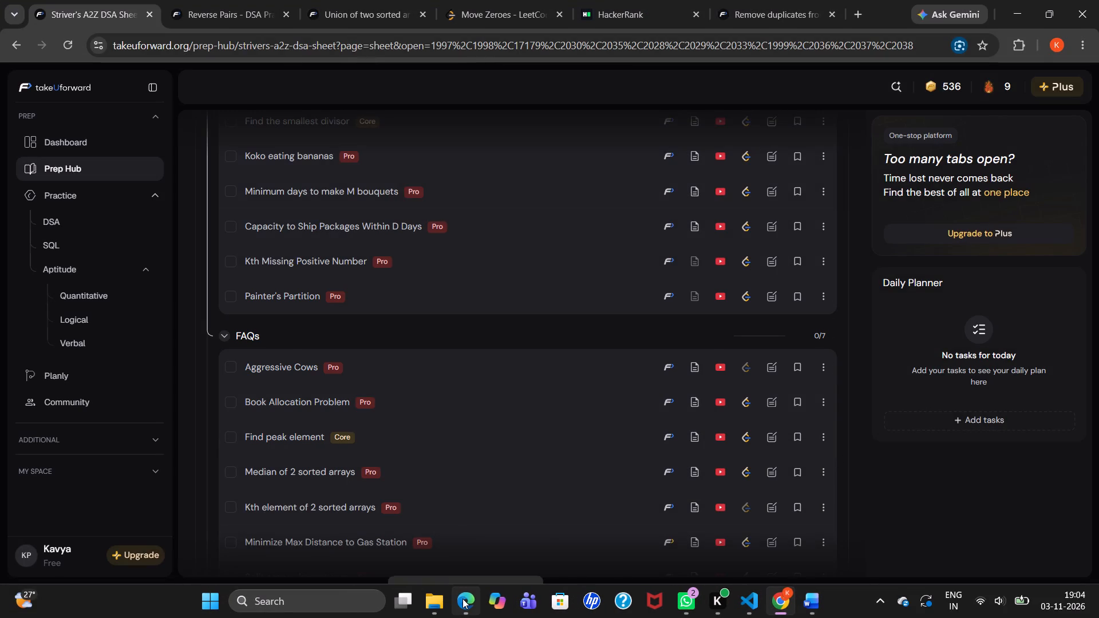
# Switch to Edge, paste the Painter's Partition to Find peak element snip onto page 3 and place it below the second image with a gap.
pyautogui.click(462, 599)
pyautogui.click(475, 416)
pyautogui.scroll(-2, 475, 416)
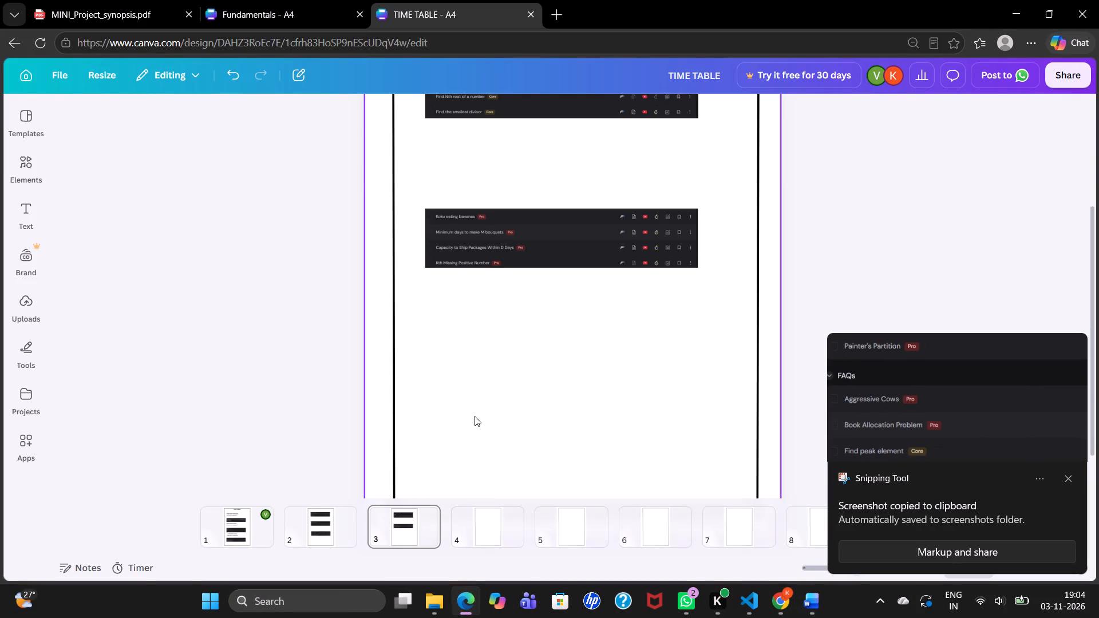
pyautogui.hotkey('ctrl', 'v')
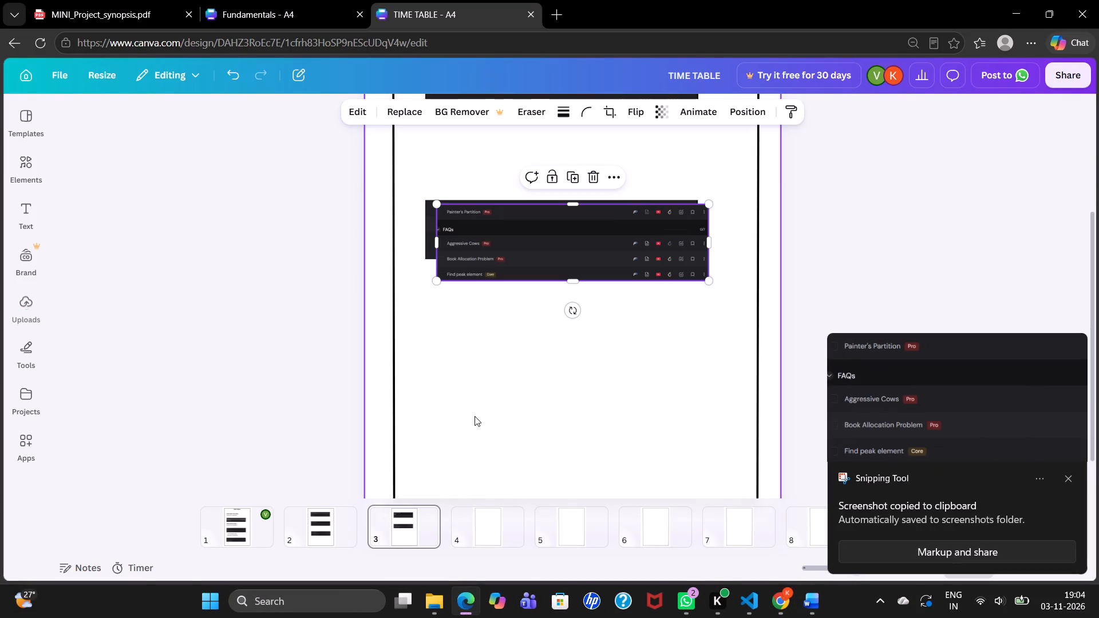
pyautogui.moveTo(519, 226); pyautogui.dragTo(502, 375)
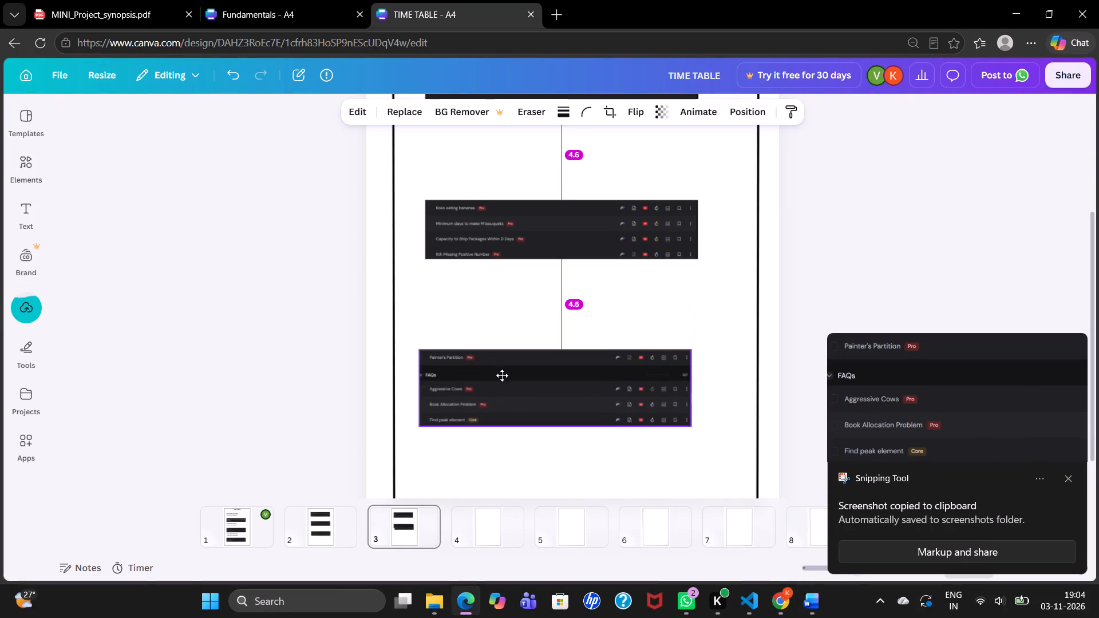
pyautogui.moveTo(502, 375); pyautogui.dragTo(513, 376)
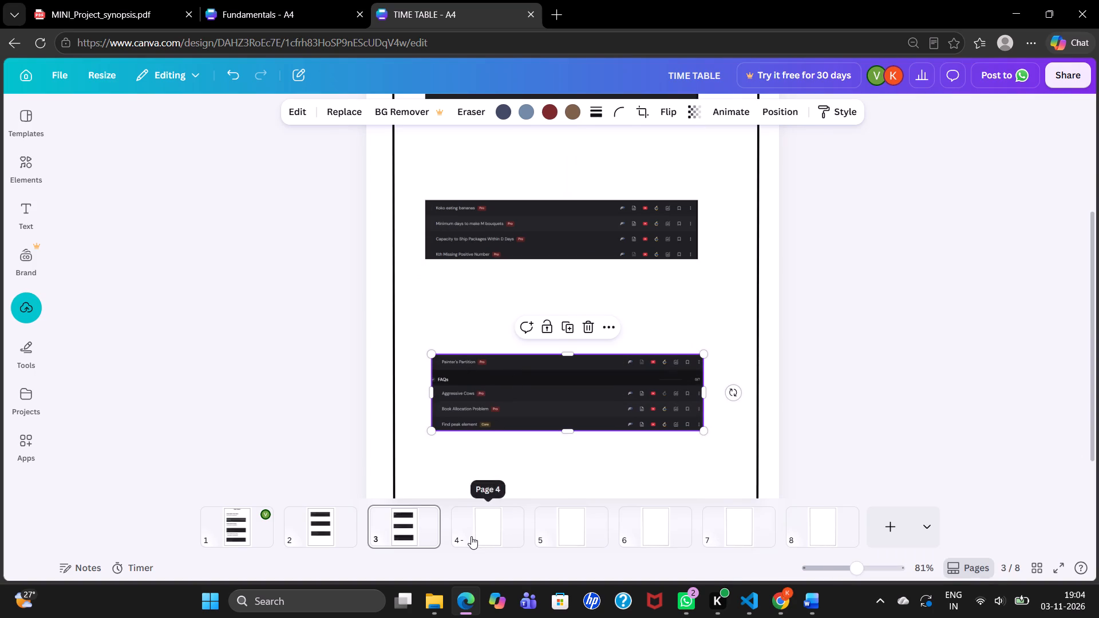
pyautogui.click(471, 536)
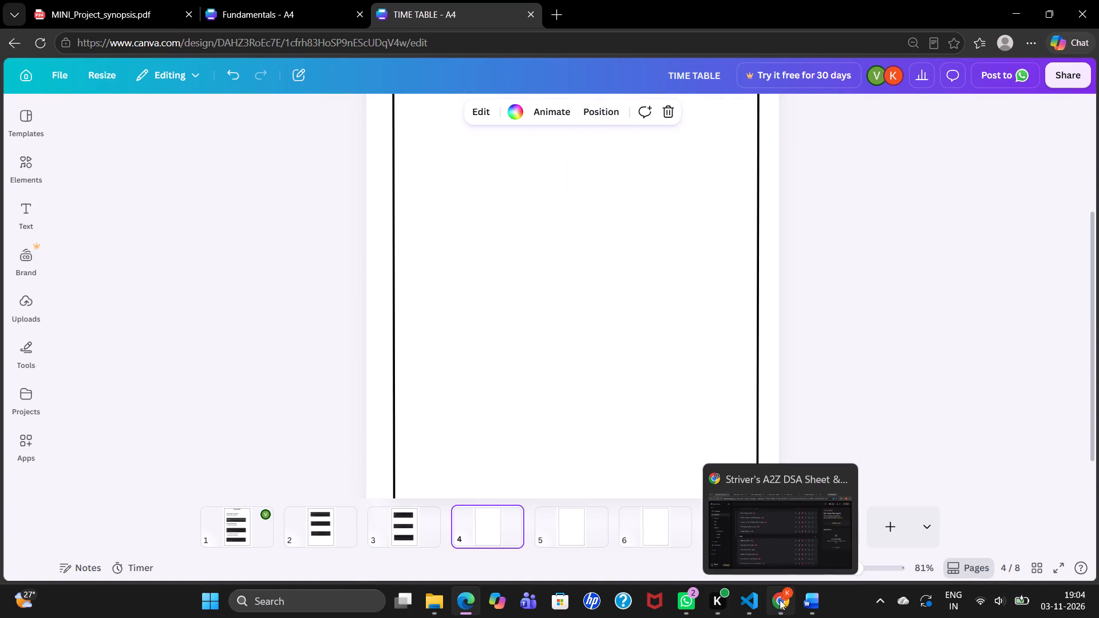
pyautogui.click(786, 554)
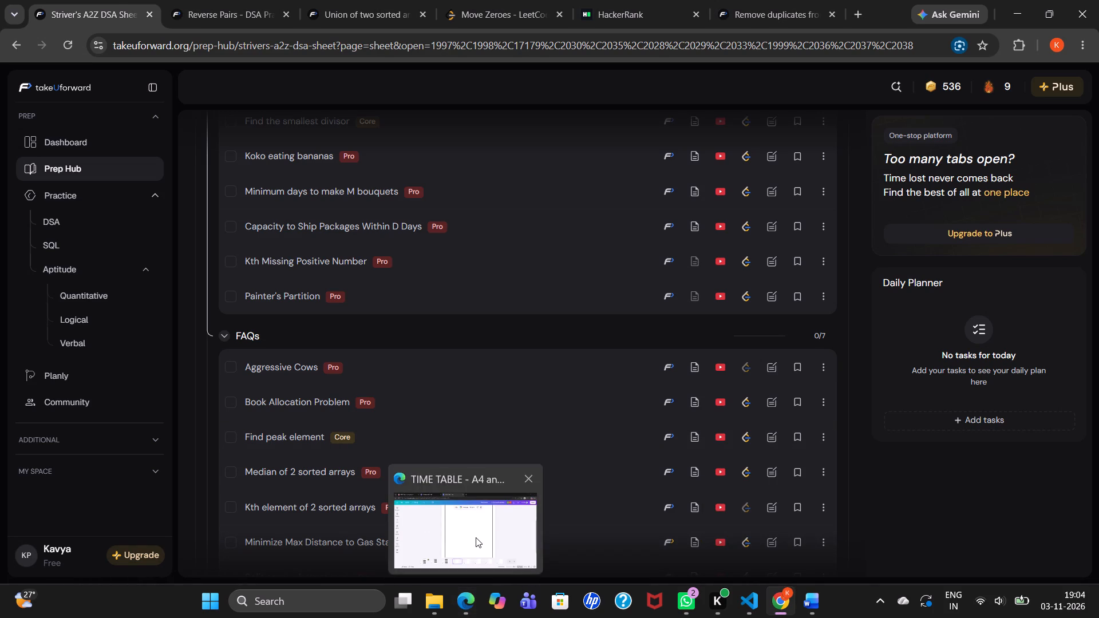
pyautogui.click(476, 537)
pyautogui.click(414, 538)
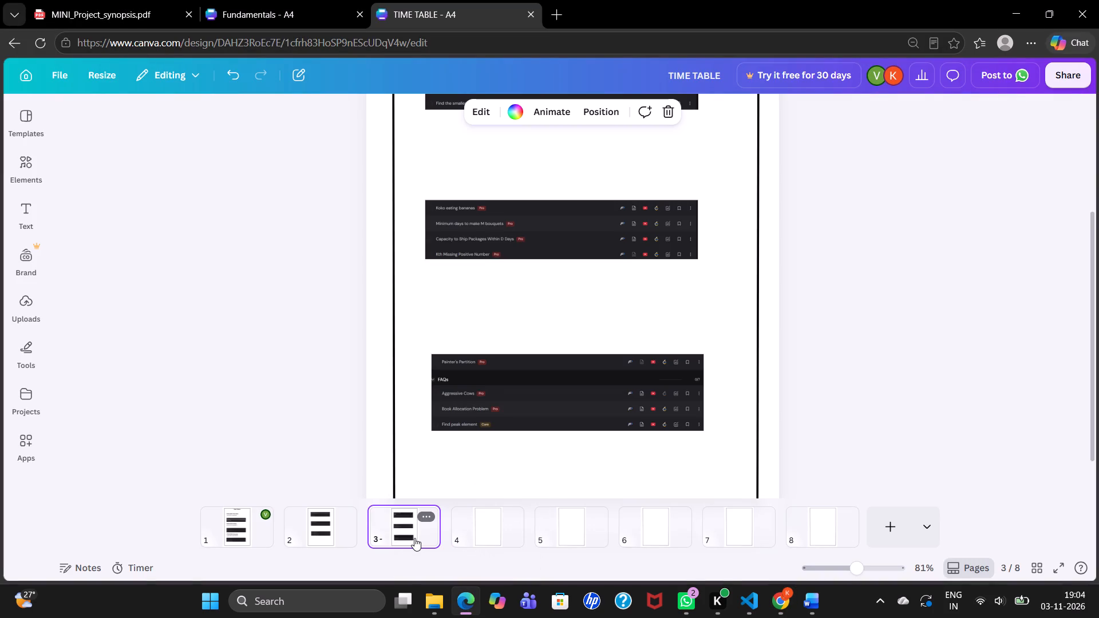
# Switch to Chrome and snip the FAQs rows from Median of 2 sorted arrays to Split array - largest sum.
pyautogui.click(787, 610)
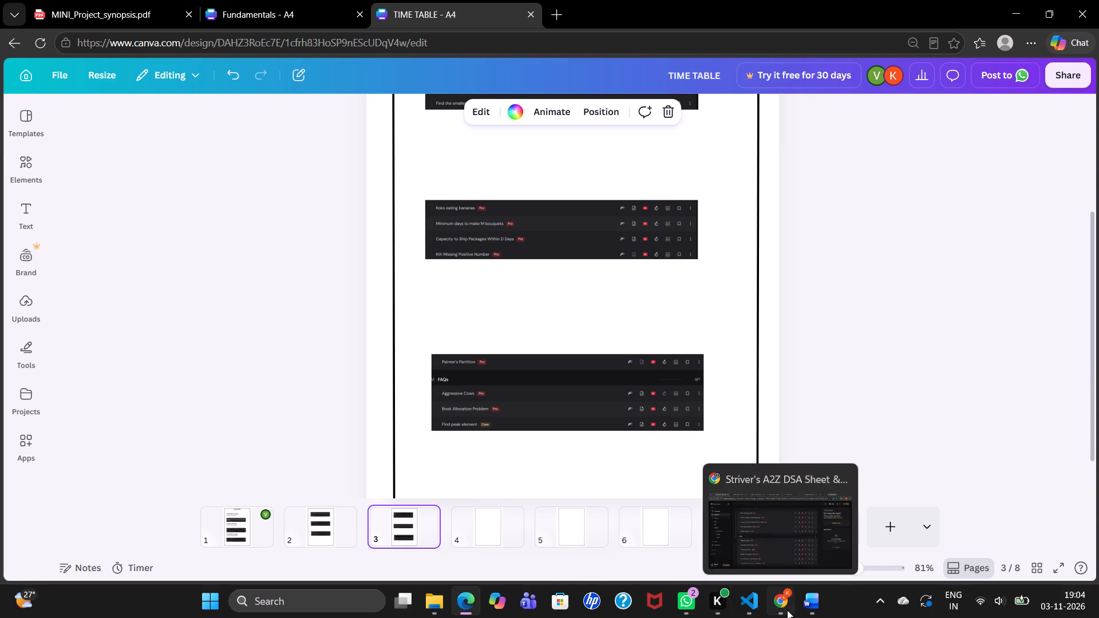
pyautogui.scroll(-3, 574, 422)
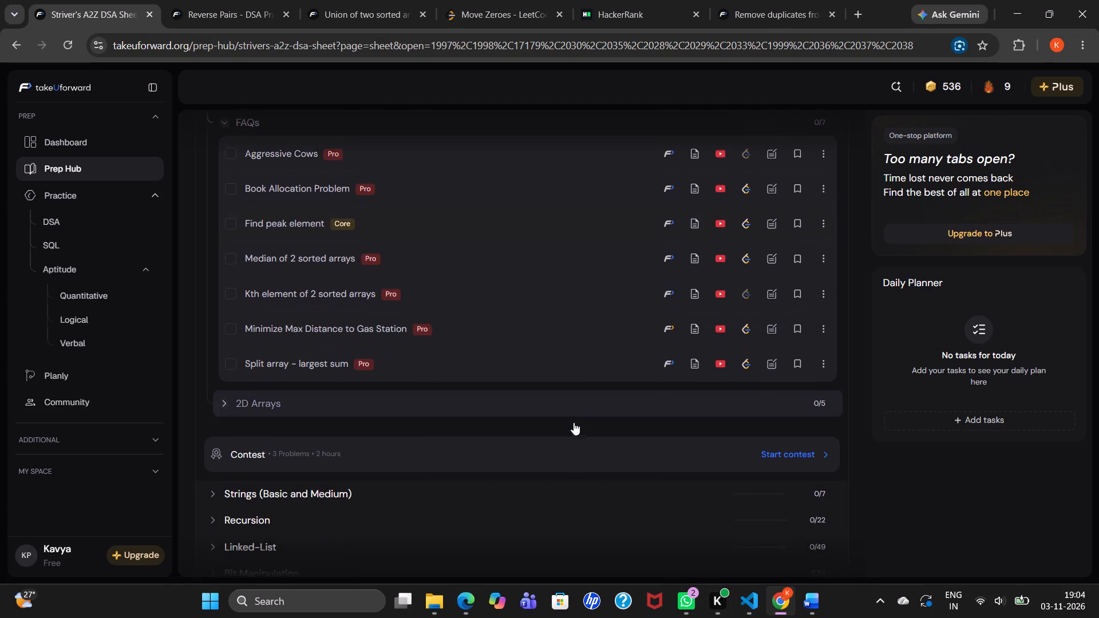
pyautogui.scroll(-1, 574, 422)
pyautogui.press('Print')
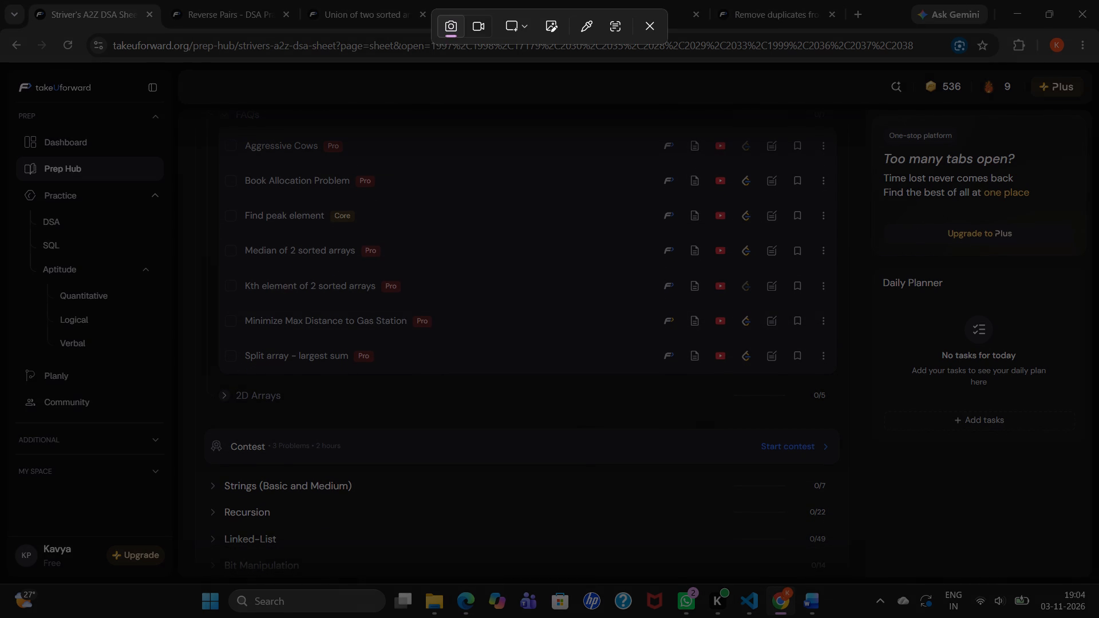
pyautogui.moveTo(224, 233); pyautogui.dragTo(864, 379)
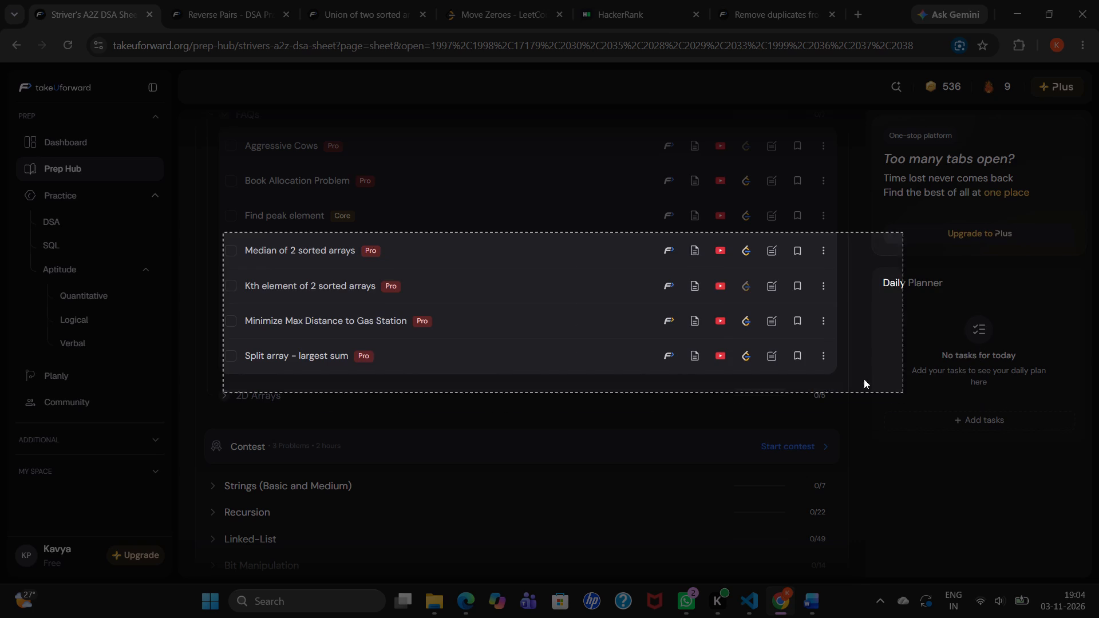
pyautogui.moveTo(864, 379); pyautogui.dragTo(831, 371)
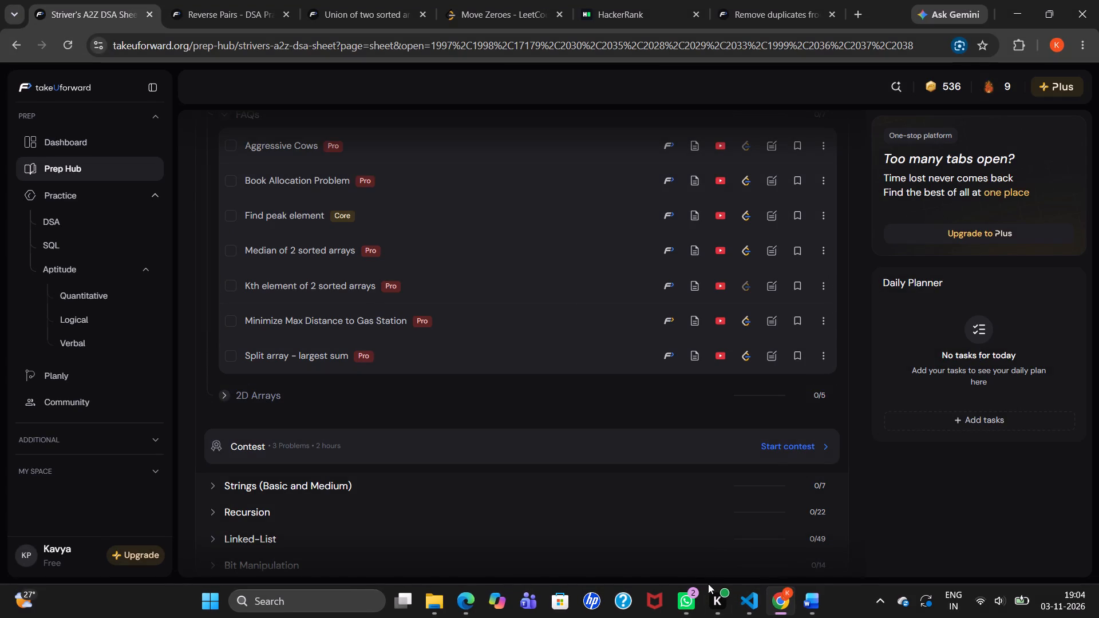
# Switch to Edge, paste the Median of 2 sorted arrays snip onto page 4 and place it near the top of the page.
pyautogui.click(458, 606)
pyautogui.click(492, 517)
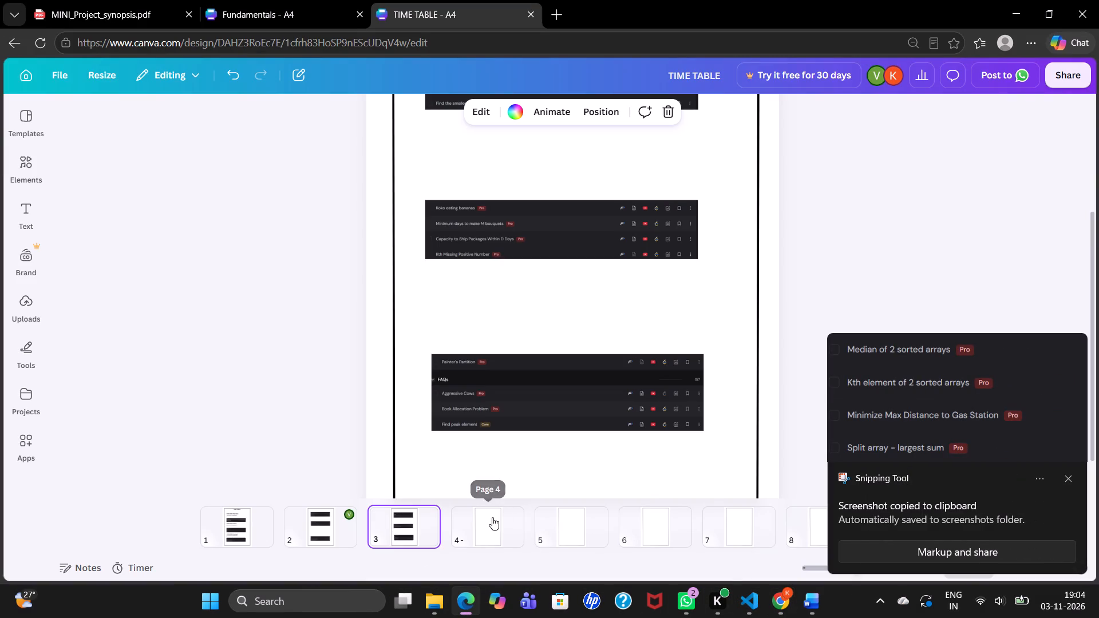
pyautogui.click(509, 290)
pyautogui.scroll(3, 509, 290)
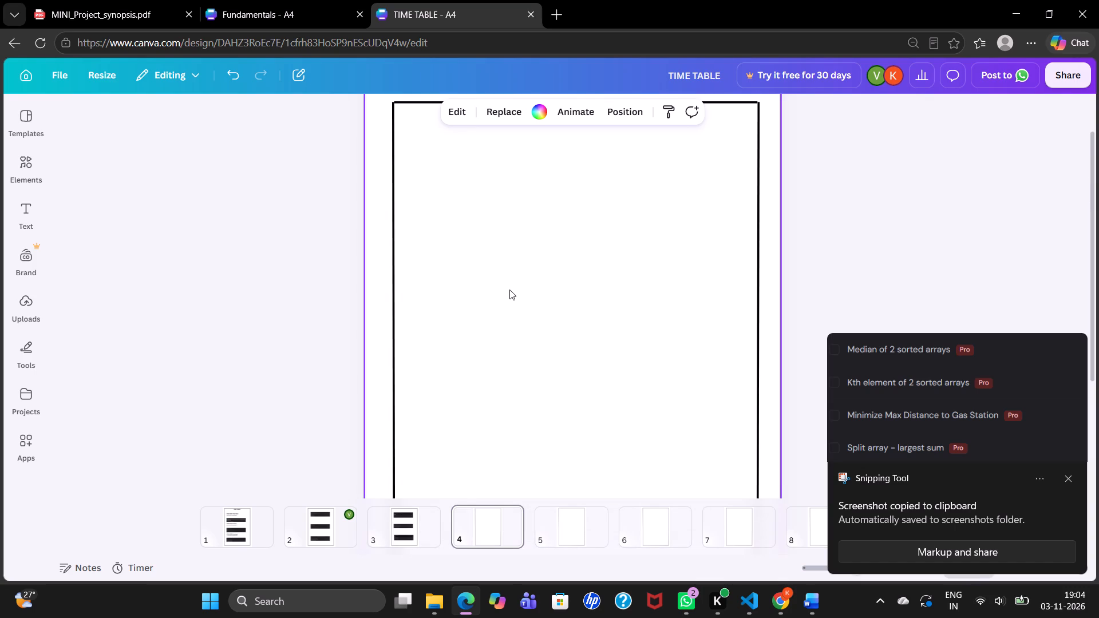
pyautogui.hotkey('ctrl', 'v')
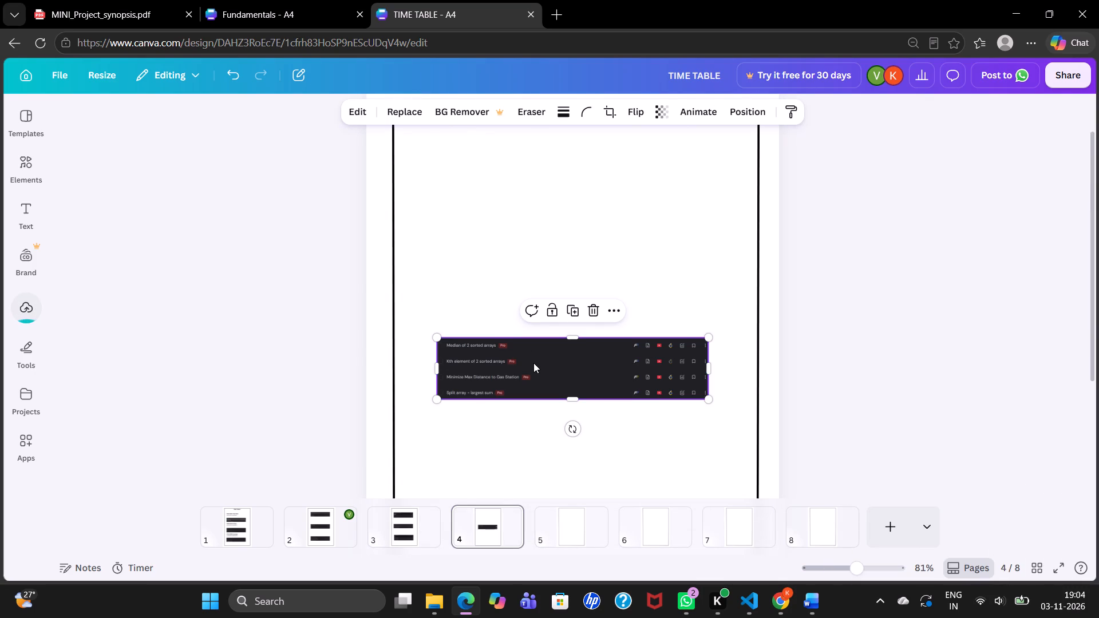
pyautogui.moveTo(533, 363); pyautogui.dragTo(527, 170)
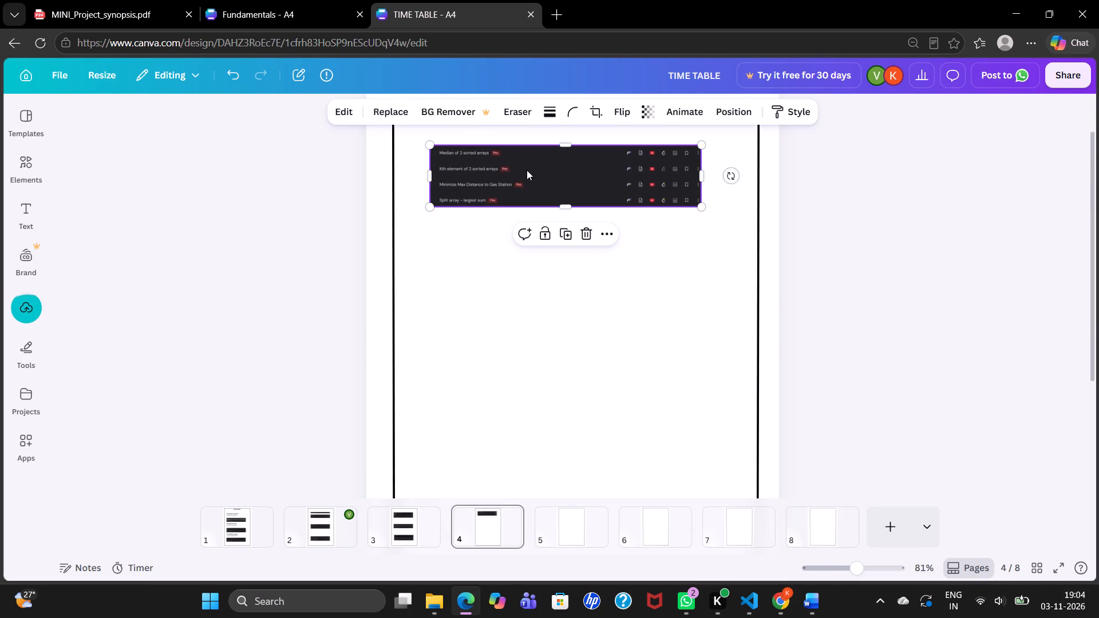
pyautogui.click(557, 450)
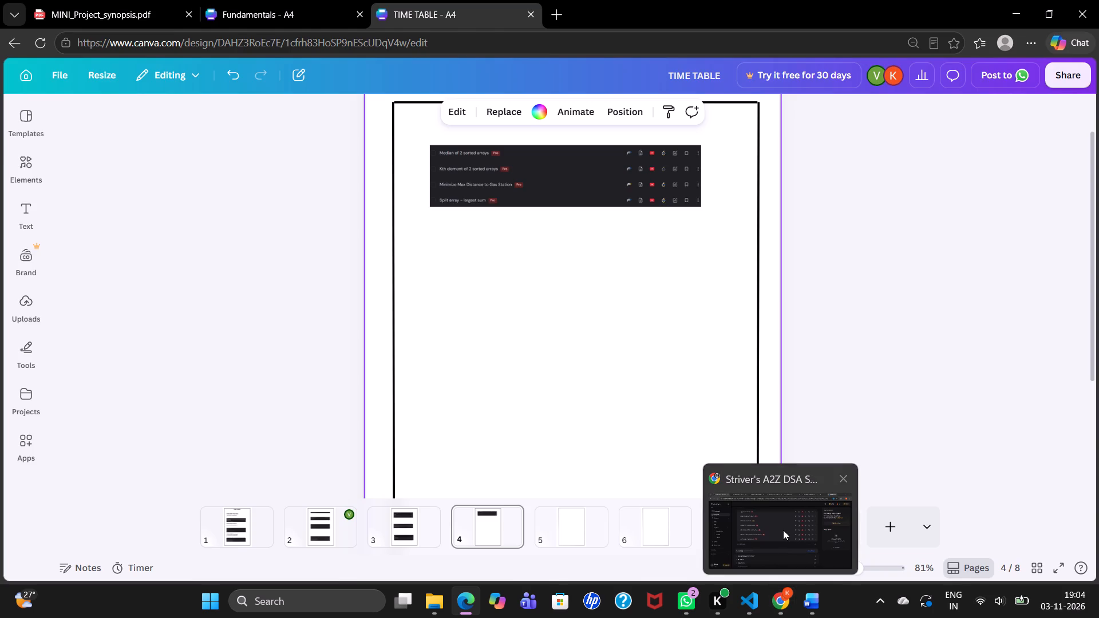
# Switch to Chrome, expand the 2D Arrays section and snip the rows from Find row with maximum 1's to Find Peak Element - II.
pyautogui.click(783, 530)
pyautogui.click(433, 396)
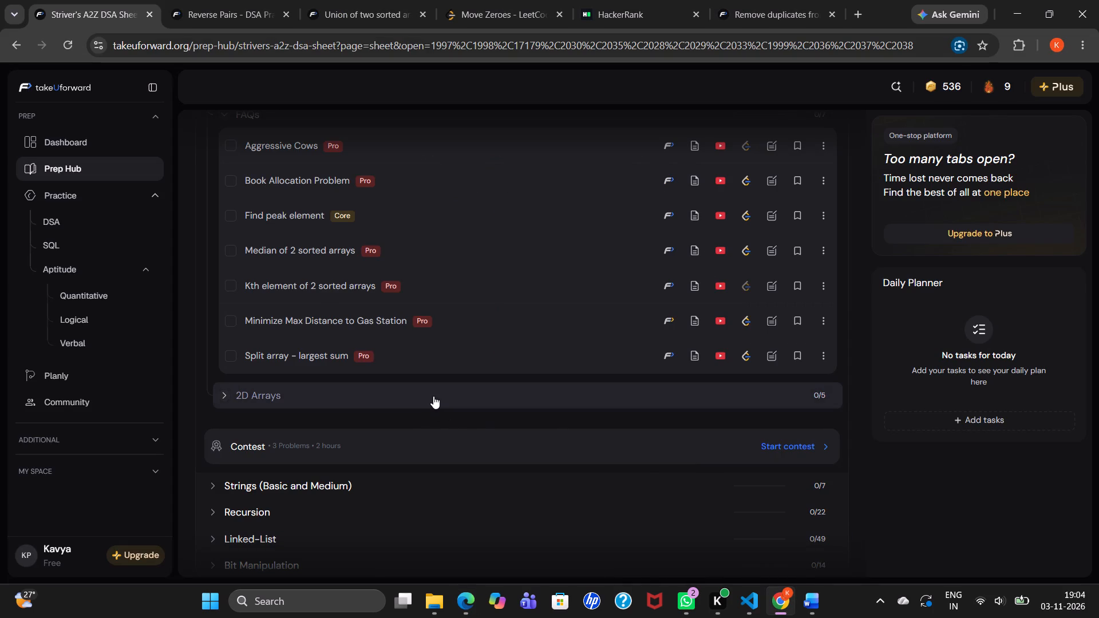
pyautogui.scroll(-4, 433, 396)
pyautogui.press('Print')
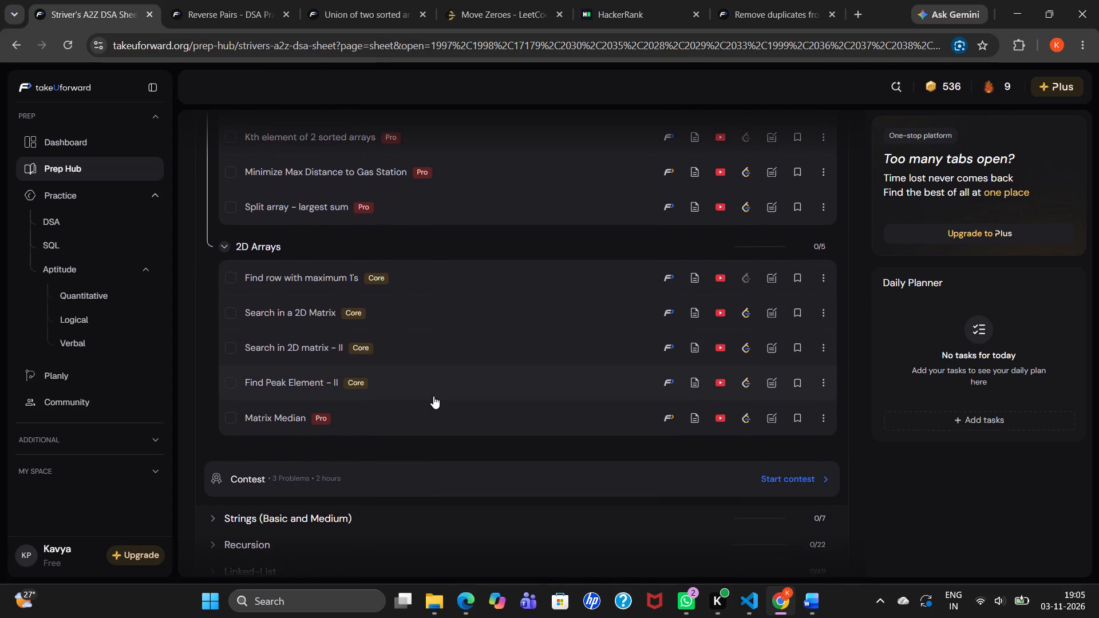
pyautogui.moveTo(219, 259); pyautogui.dragTo(583, 391)
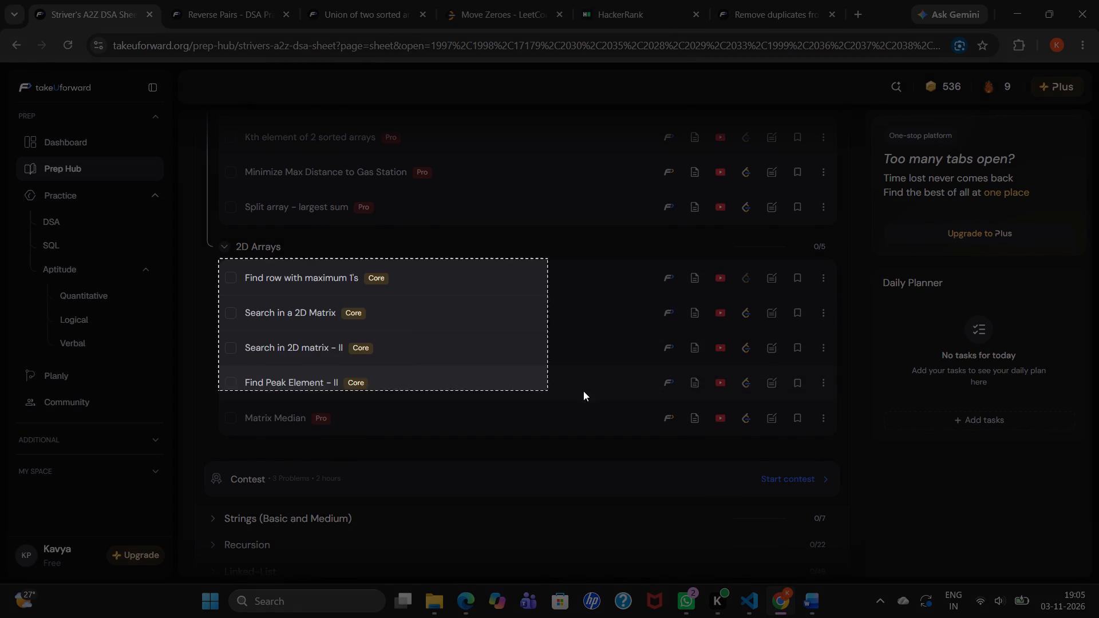
pyautogui.moveTo(583, 391); pyautogui.dragTo(840, 397)
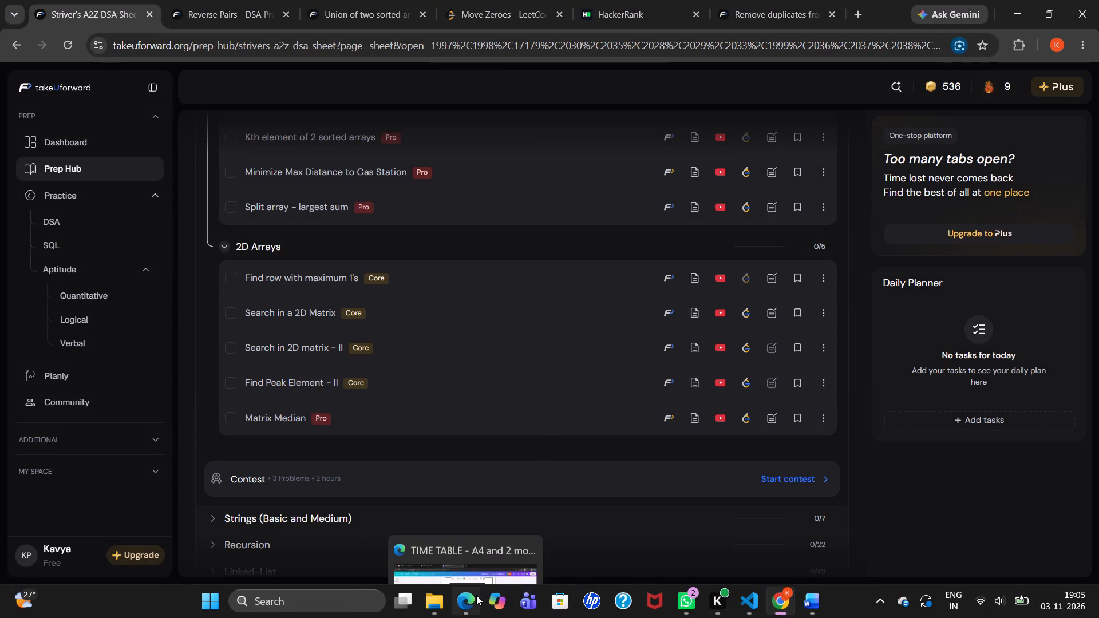
# Switch to Edge, paste the 2D Arrays snip onto page 4 and align it below the first image with a gap.
pyautogui.click(476, 595)
pyautogui.click(504, 306)
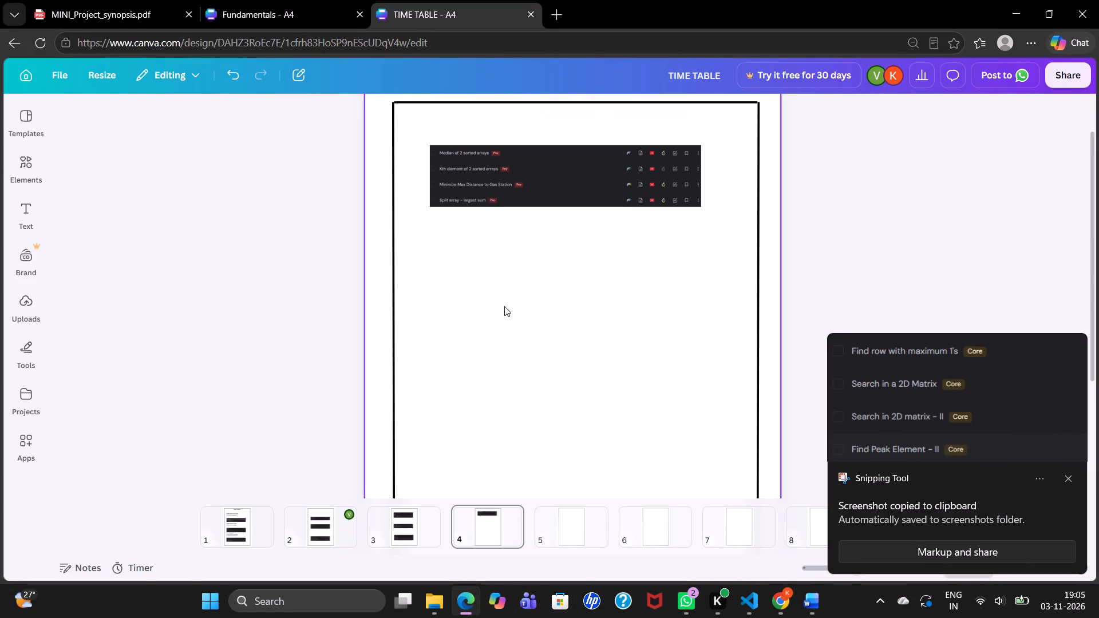
pyautogui.hotkey('ctrl', 'v')
pyautogui.moveTo(467, 387); pyautogui.dragTo(467, 340)
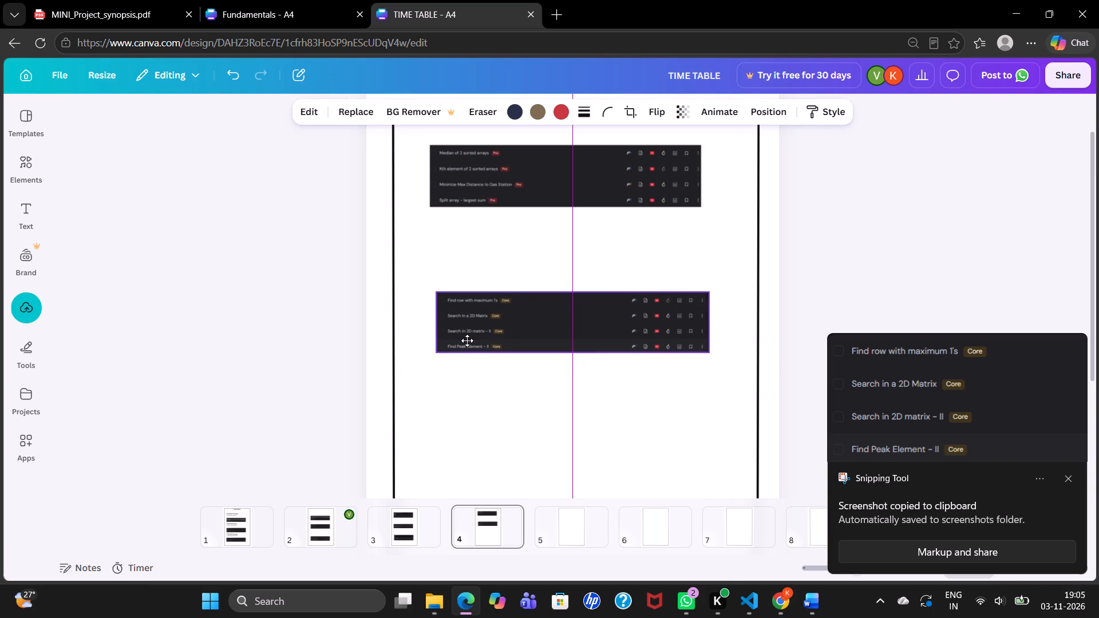
pyautogui.moveTo(467, 340); pyautogui.dragTo(461, 327)
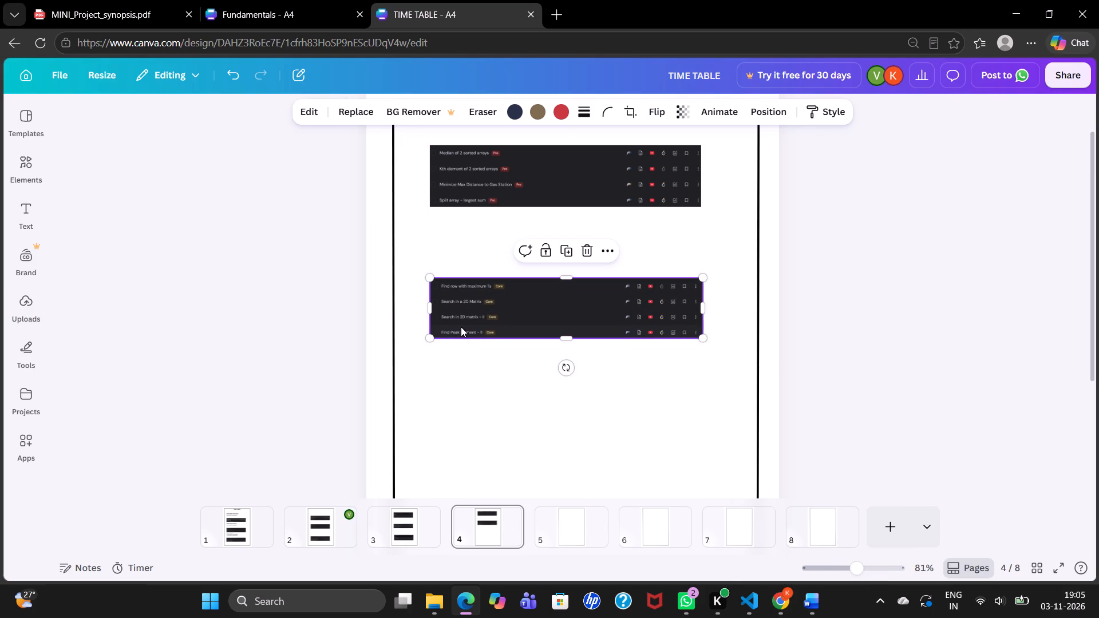
pyautogui.click(450, 423)
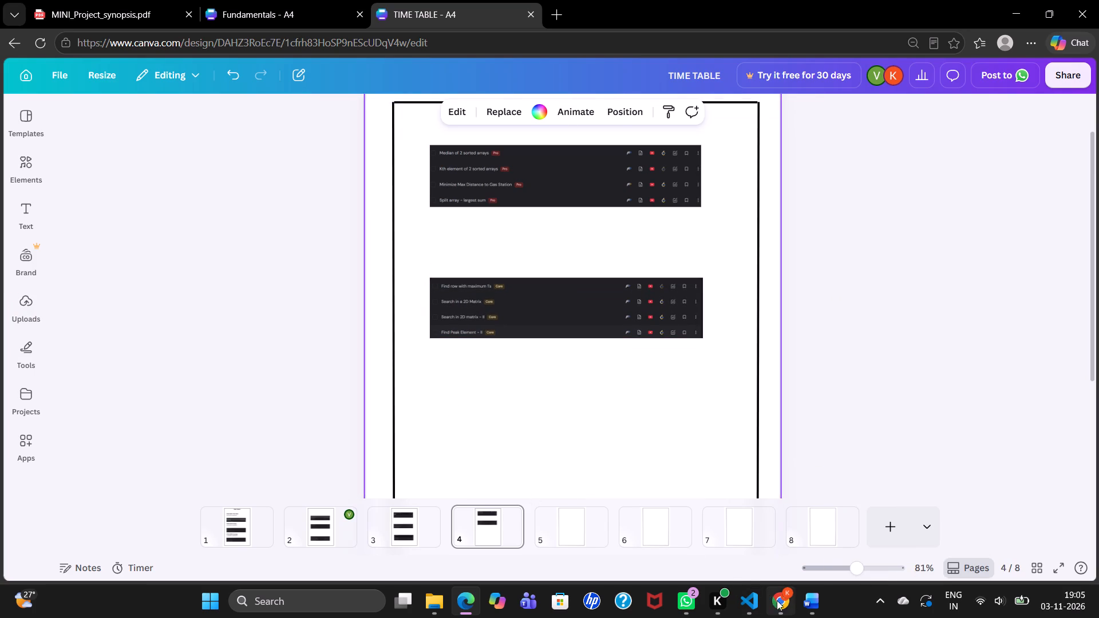
# Switch to Chrome and expand the Strings (Basic and Medium) section with its Parentheses, String Conversions and Substring Problems groups.
pyautogui.click(778, 540)
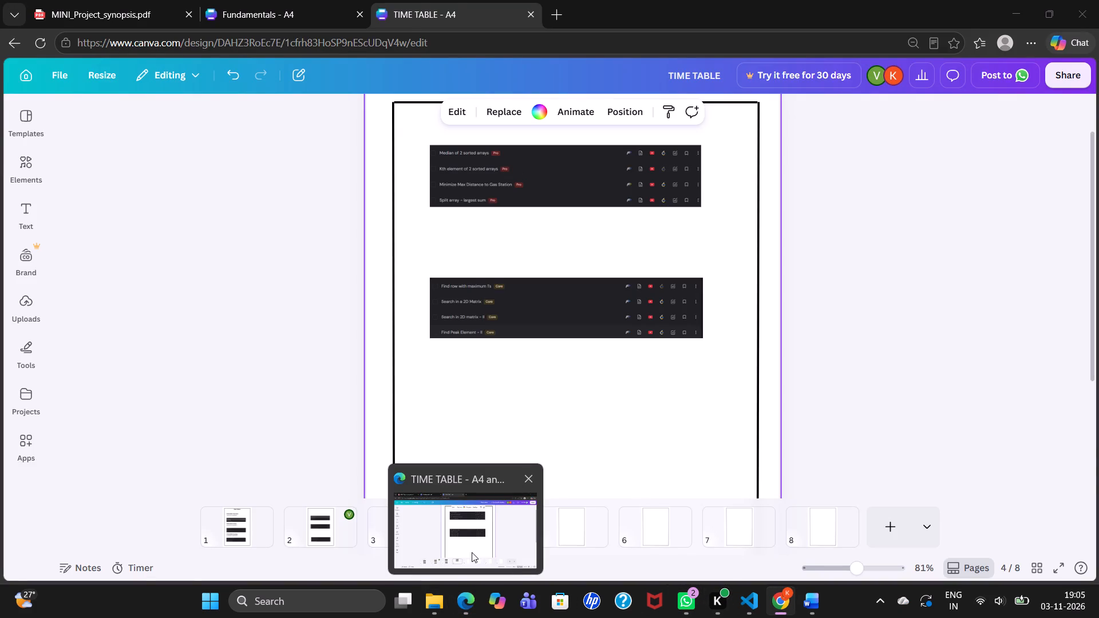
pyautogui.scroll(-1, 675, 498)
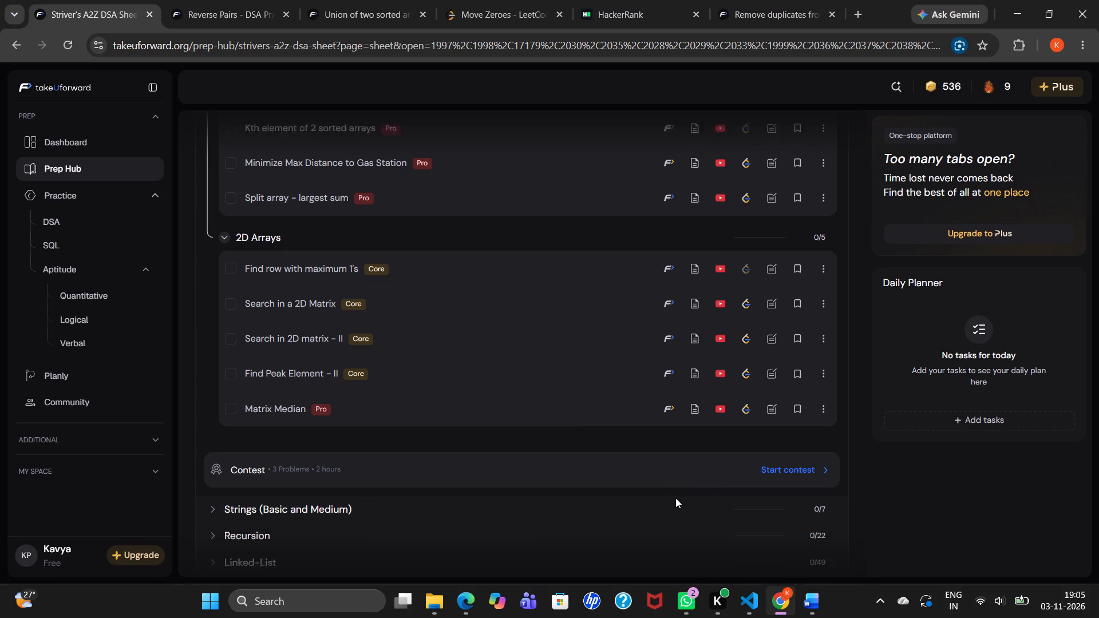
pyautogui.scroll(-1, 675, 498)
pyautogui.click(562, 427)
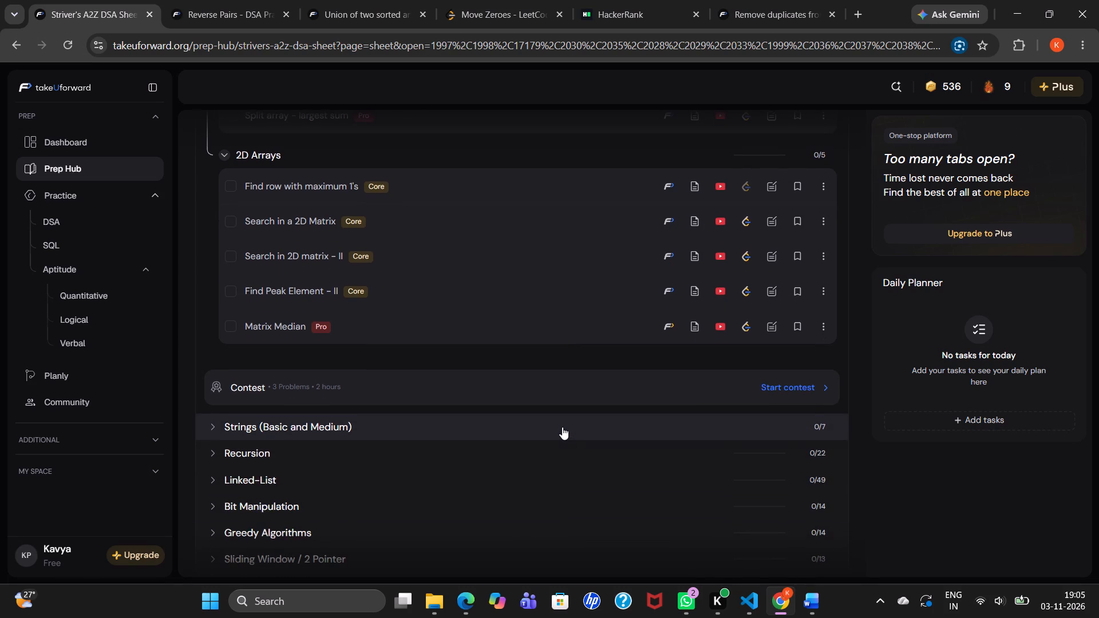
pyautogui.scroll(-1, 562, 427)
pyautogui.click(512, 400)
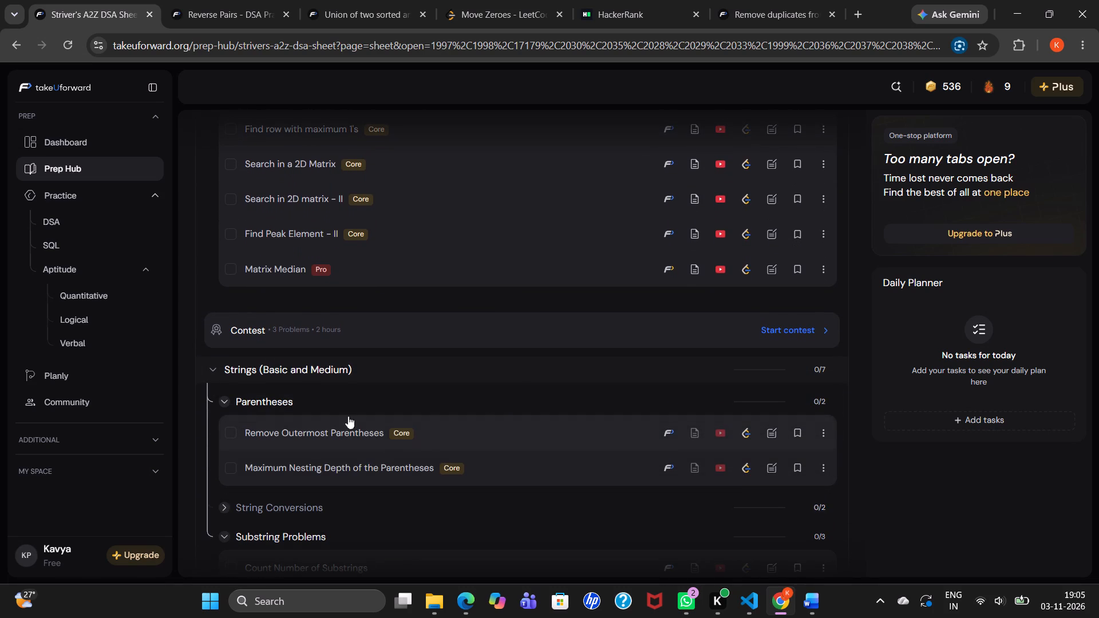
pyautogui.click(294, 504)
pyautogui.scroll(-1, 294, 504)
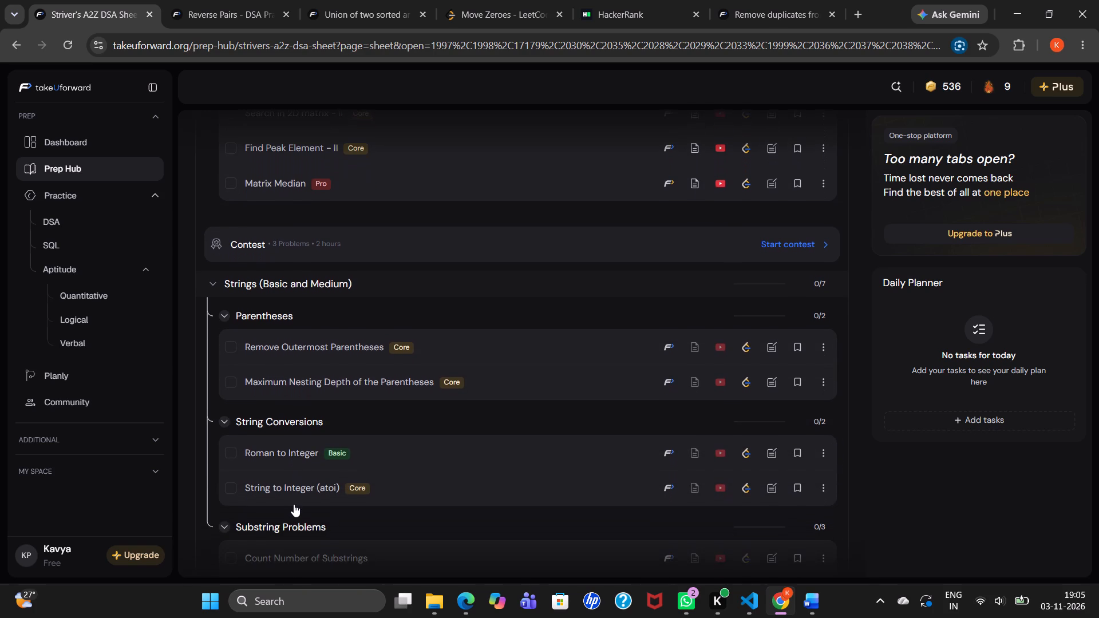
pyautogui.scroll(-1, 294, 504)
# Snip the Matrix Median row from the 2D Arrays section.
pyautogui.press('Print')
pyautogui.moveTo(220, 167); pyautogui.dragTo(837, 201)
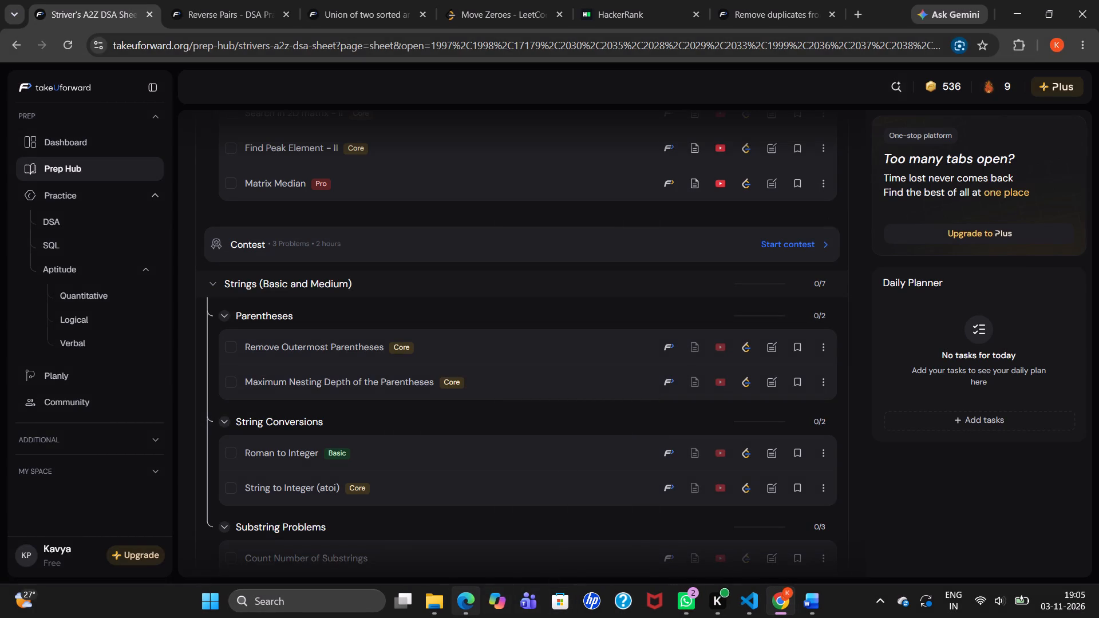
# Switch to Edge and paste the Matrix Median snip onto page 4 below the second image.
pyautogui.click(468, 616)
pyautogui.click(527, 441)
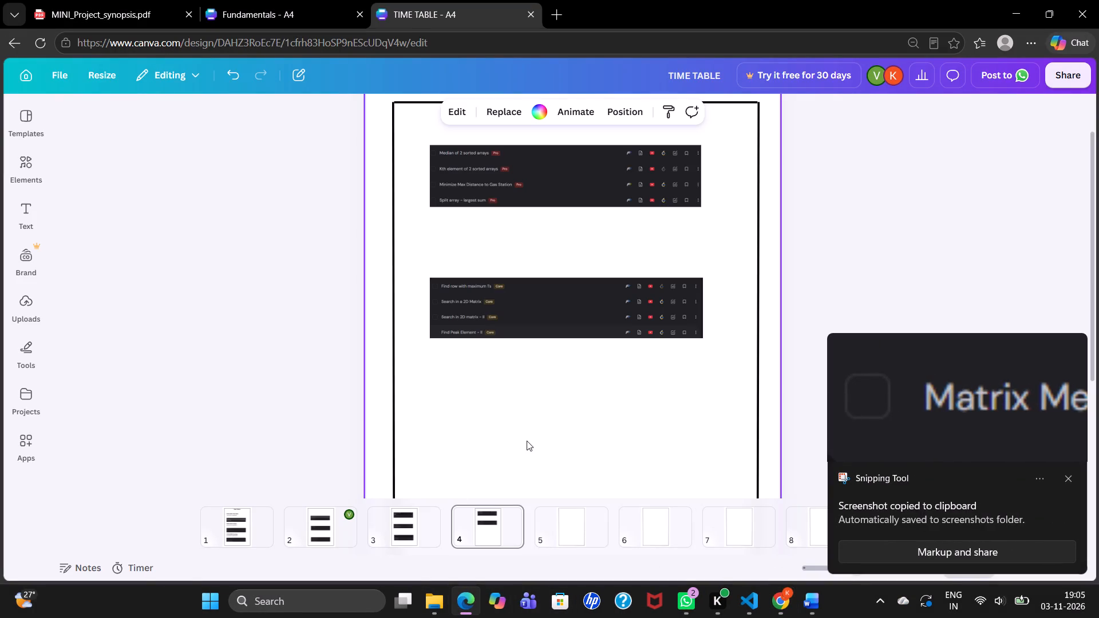
pyautogui.hotkey('ctrl', 'v')
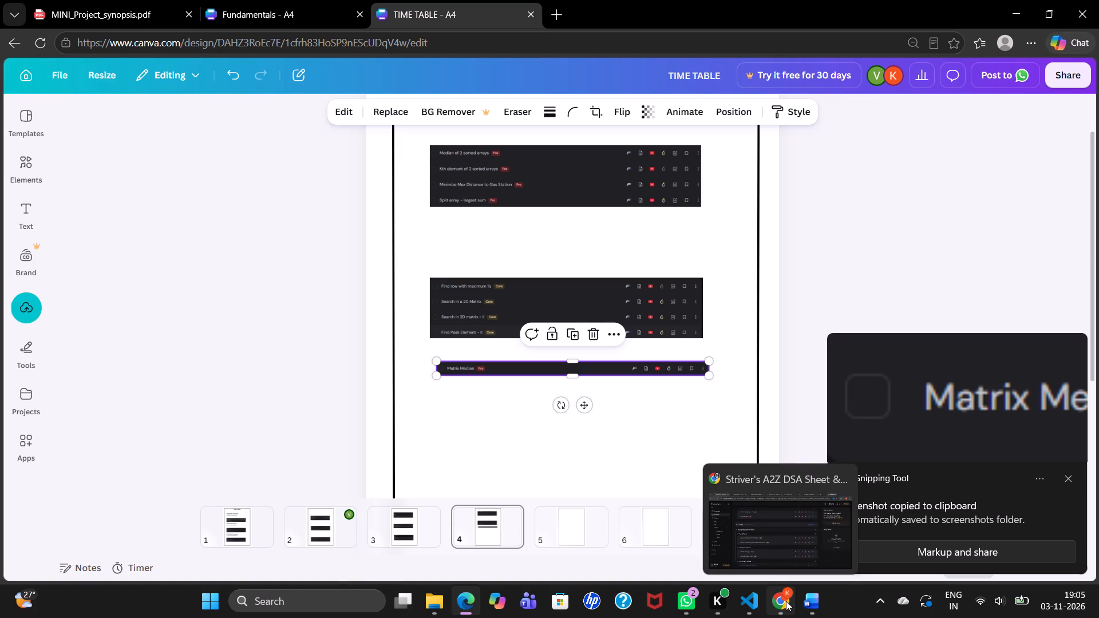
pyautogui.click(772, 544)
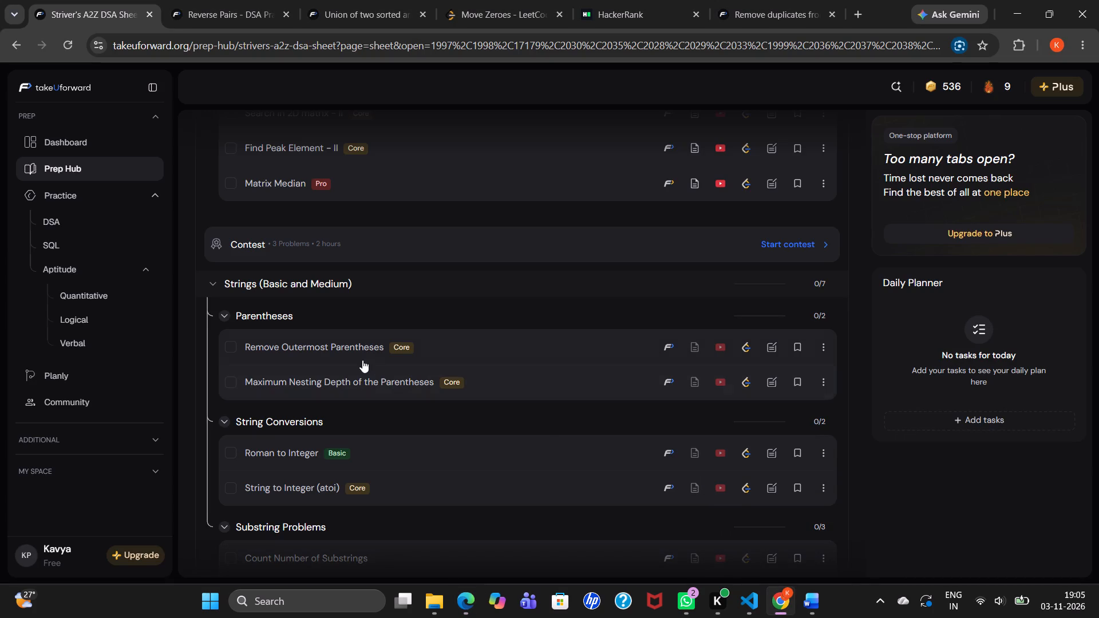
pyautogui.press('Print')
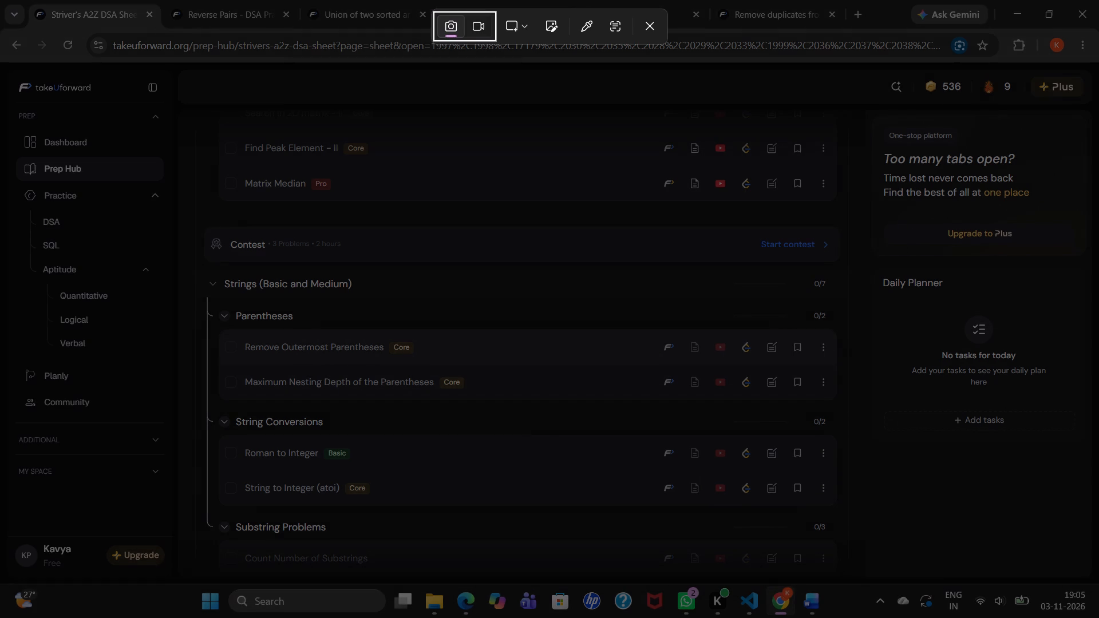
pyautogui.moveTo(224, 331); pyautogui.dragTo(602, 460)
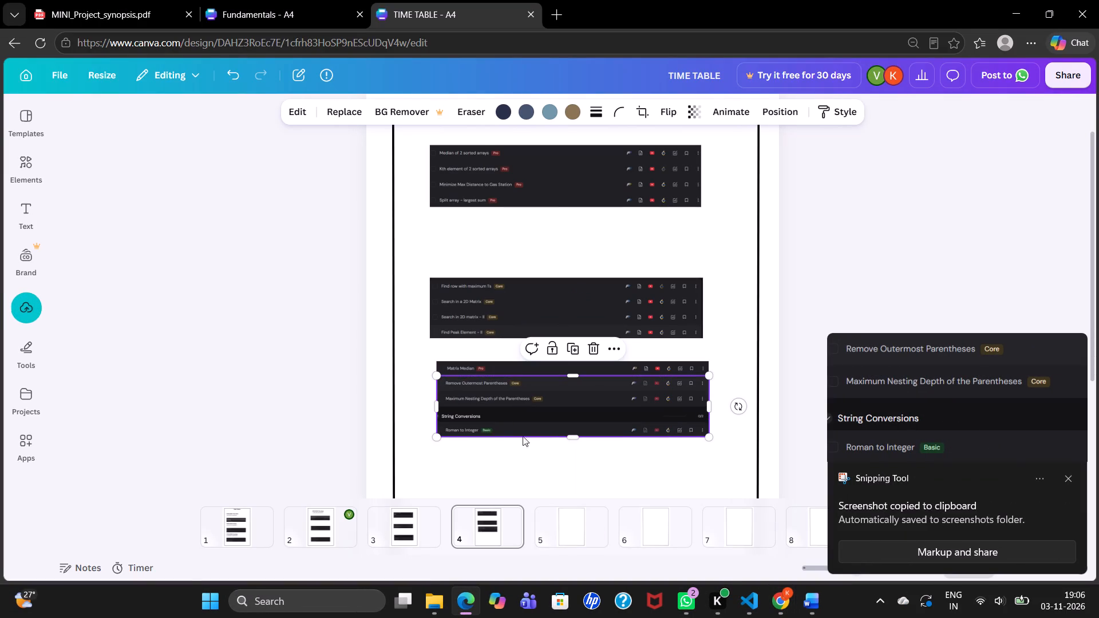
pyautogui.click(550, 477)
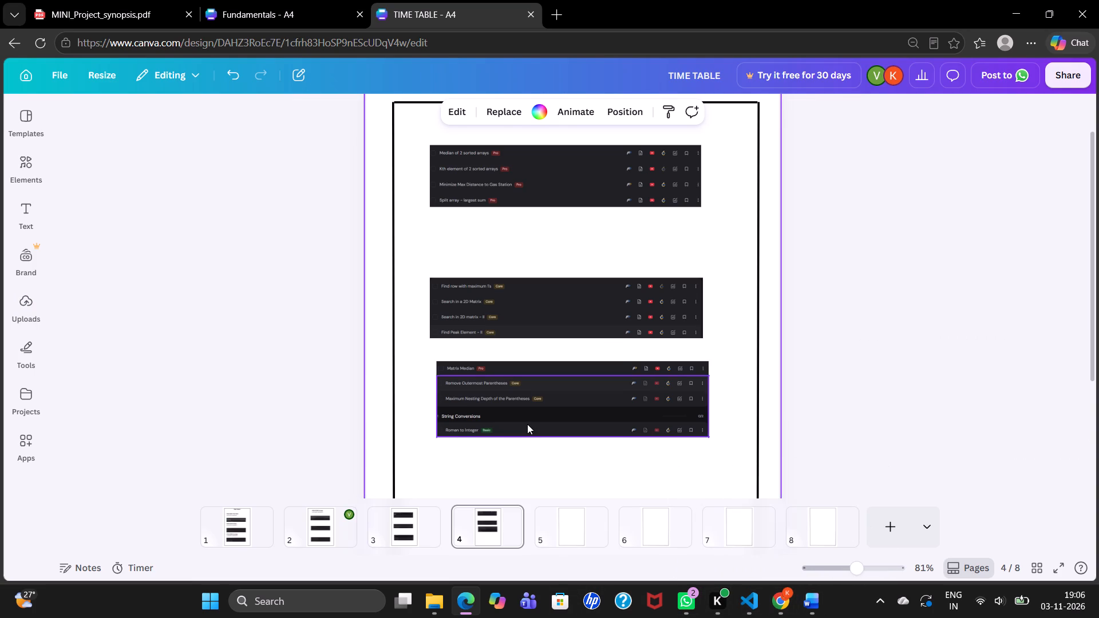
pyautogui.moveTo(527, 424); pyautogui.dragTo(531, 479)
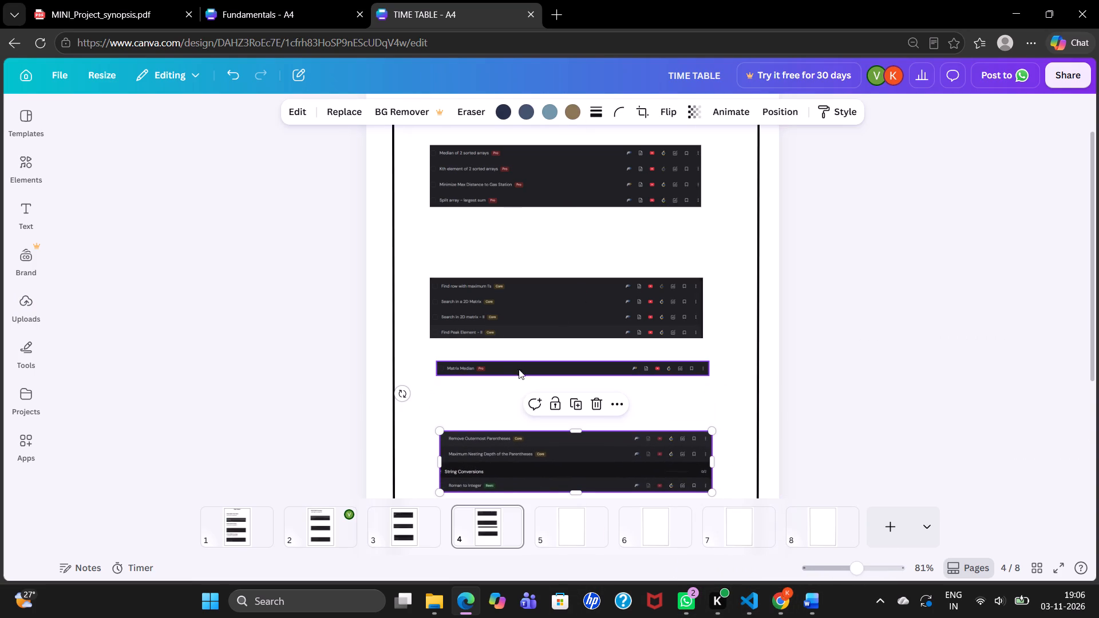
# Move the Matrix Median image down against the upper edge of the Parentheses snip to form page 4's third group.
pyautogui.moveTo(516, 362); pyautogui.dragTo(523, 416)
pyautogui.click(881, 278)
pyautogui.hscroll(2, 844, 291)
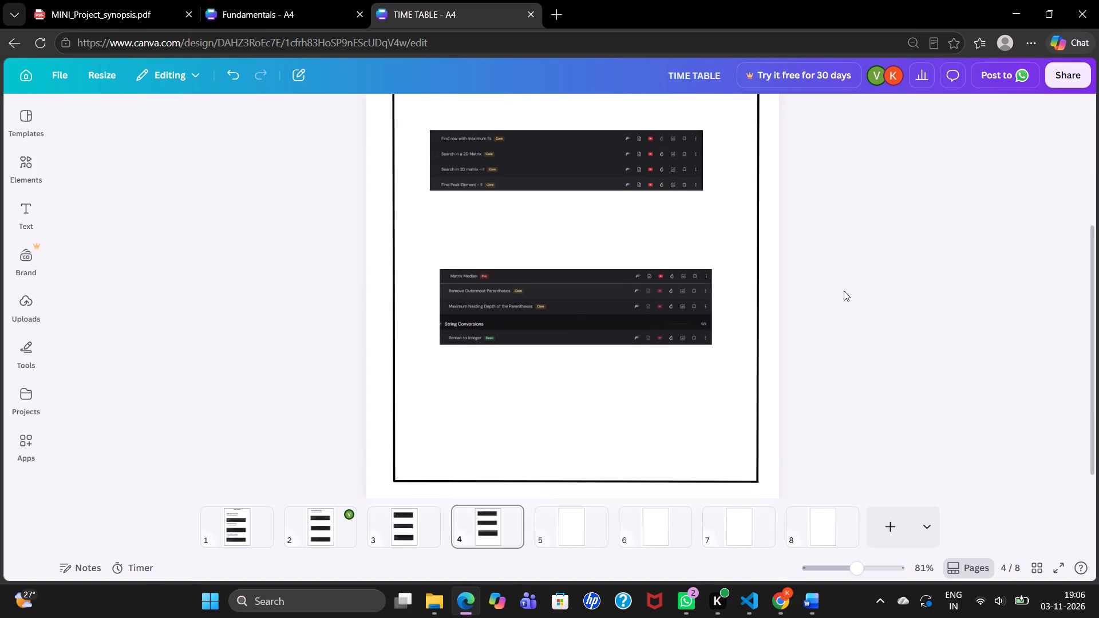
# Open the blank page 5 of the timetable.
pyautogui.click(557, 533)
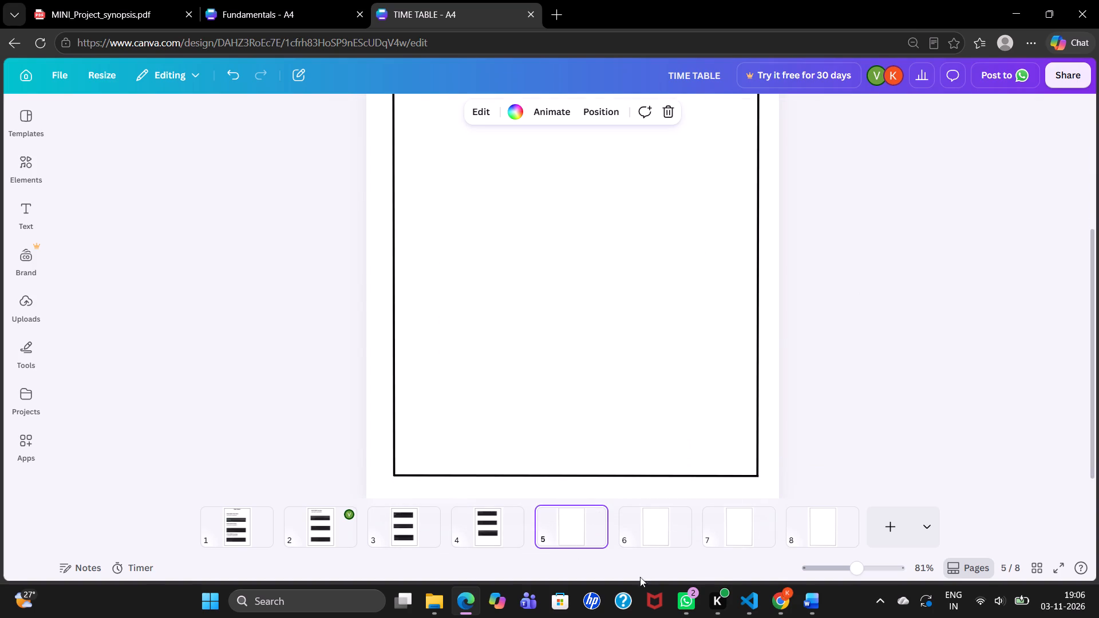
pyautogui.click(488, 536)
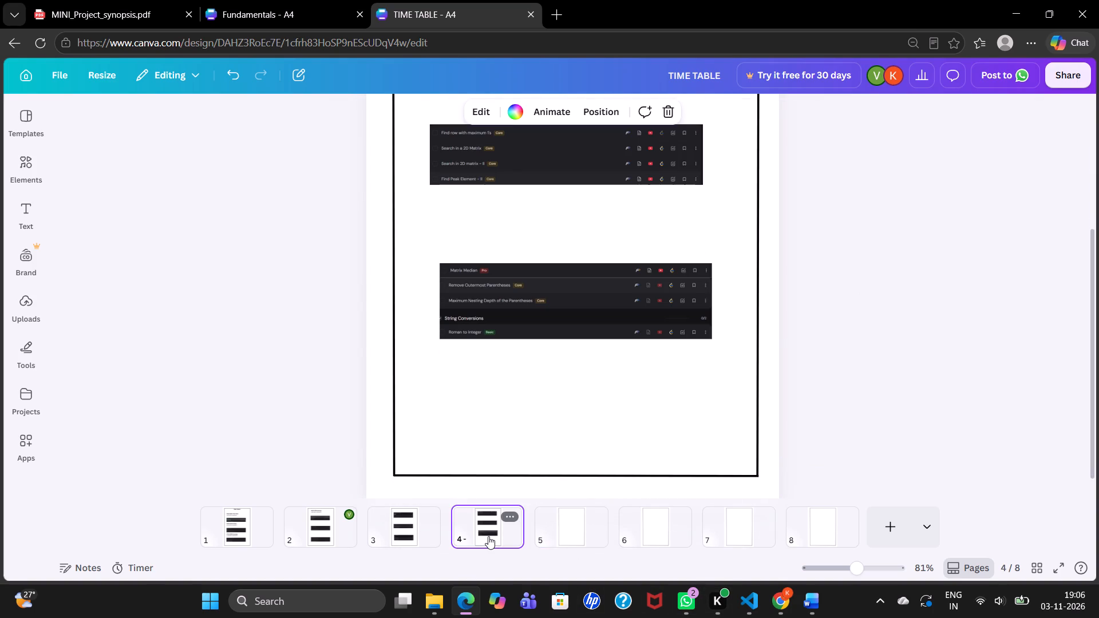
pyautogui.click(582, 520)
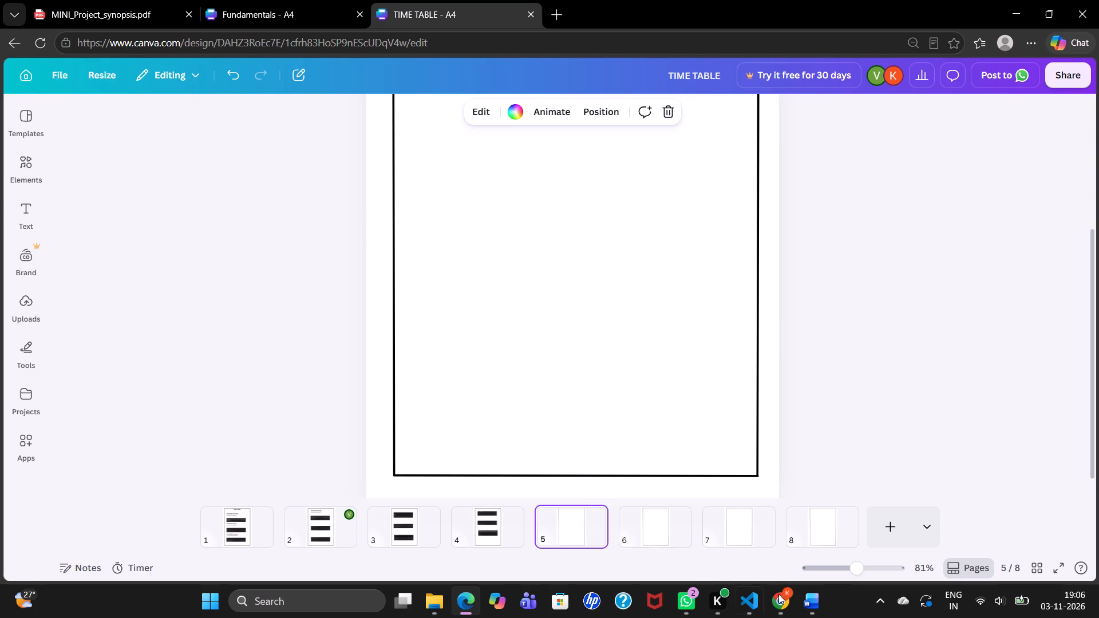
# Switch to Chrome and snip the Strings rows from String to Integer (atoi) through Sum of Beauty of All Substrings.
pyautogui.click(812, 517)
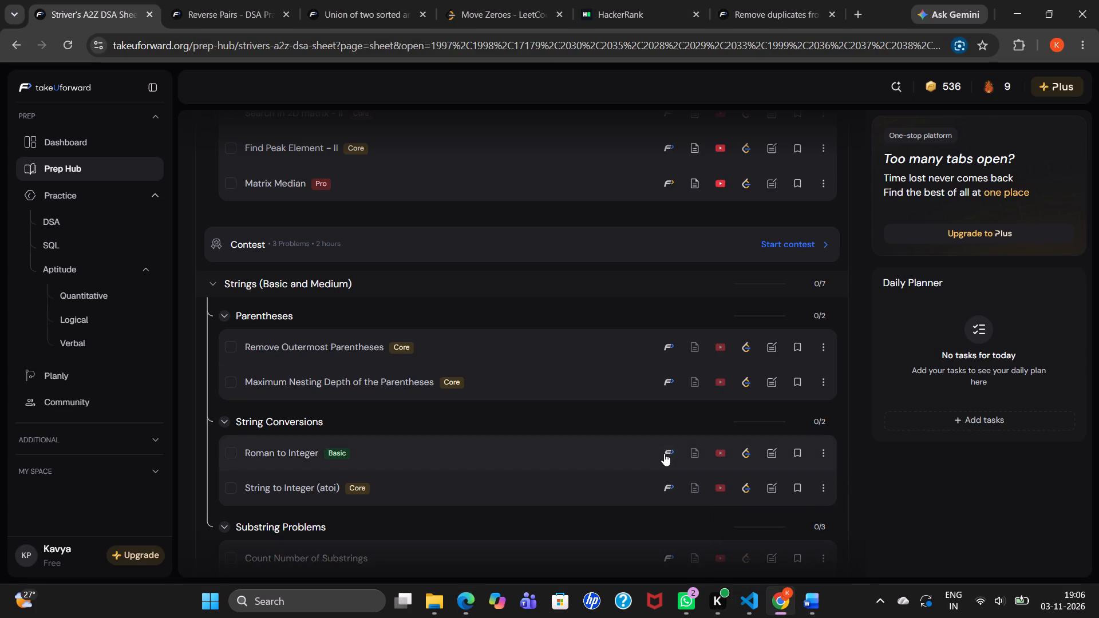
pyautogui.scroll(-2, 664, 453)
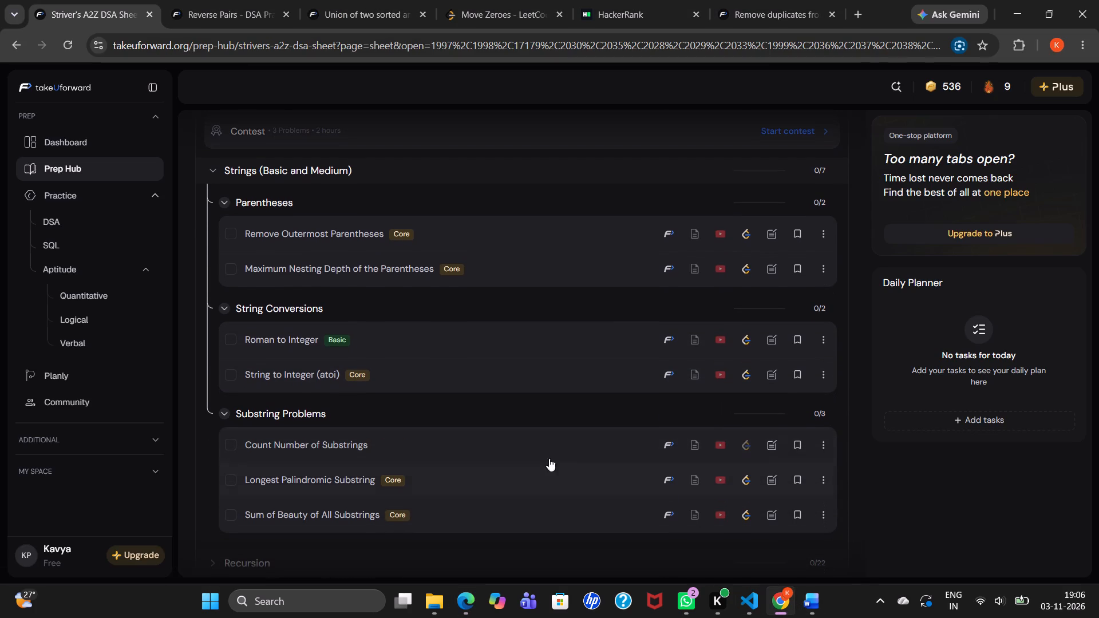
pyautogui.press('Print')
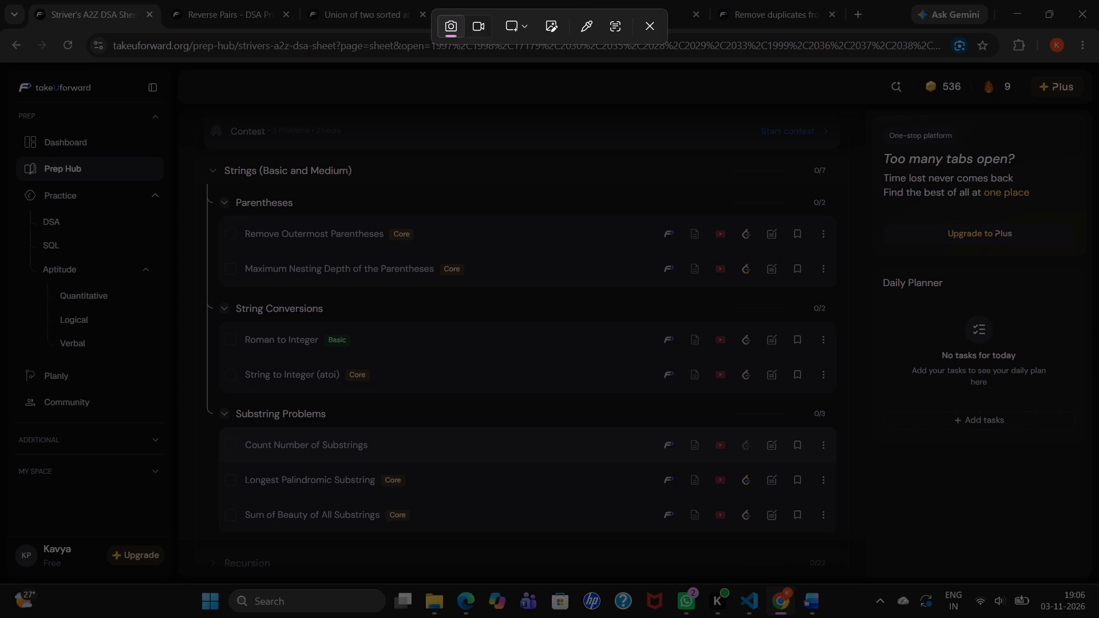
pyautogui.moveTo(222, 359); pyautogui.dragTo(851, 545)
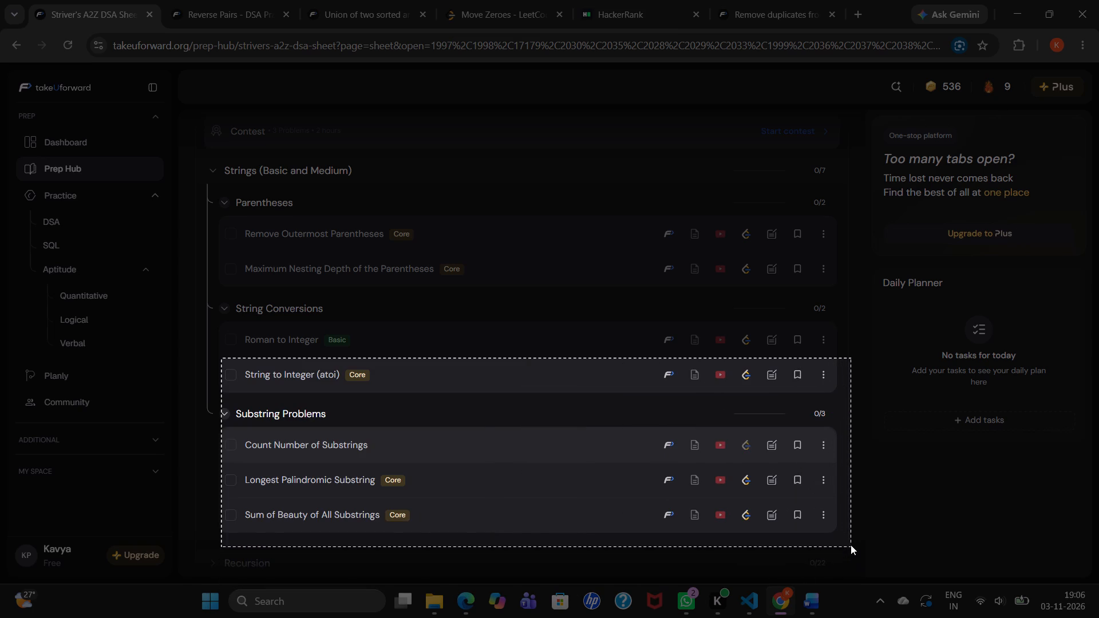
pyautogui.moveTo(851, 545); pyautogui.dragTo(838, 533)
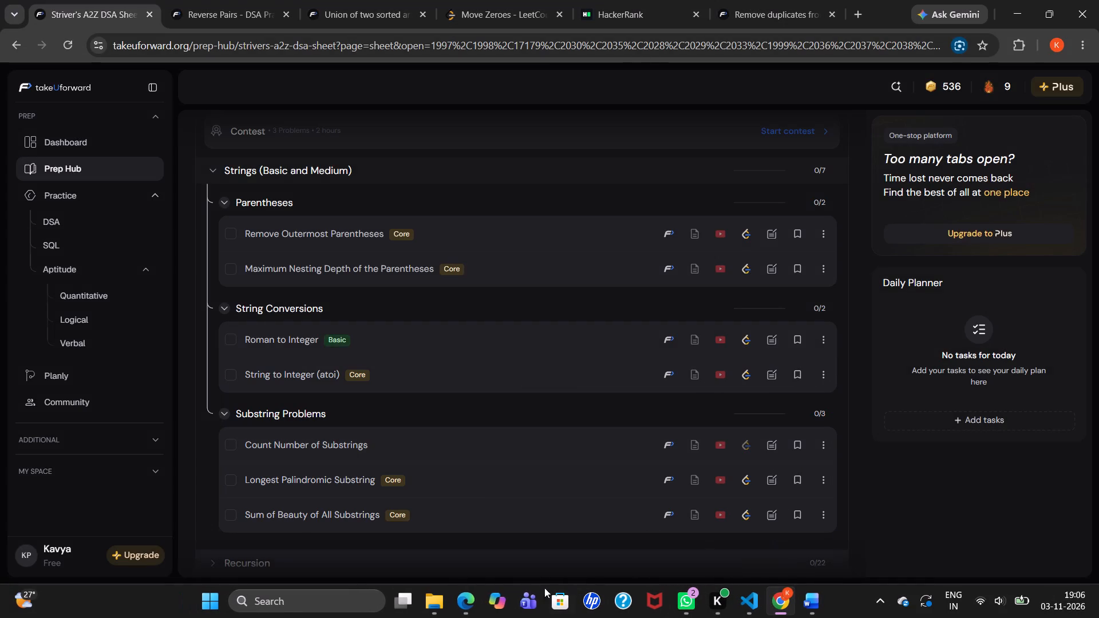
# Switch to Edge, paste the Substring Problems snip onto page 5 and place it near the page's upper border with room above it.
pyautogui.click(467, 600)
pyautogui.scroll(1, 527, 326)
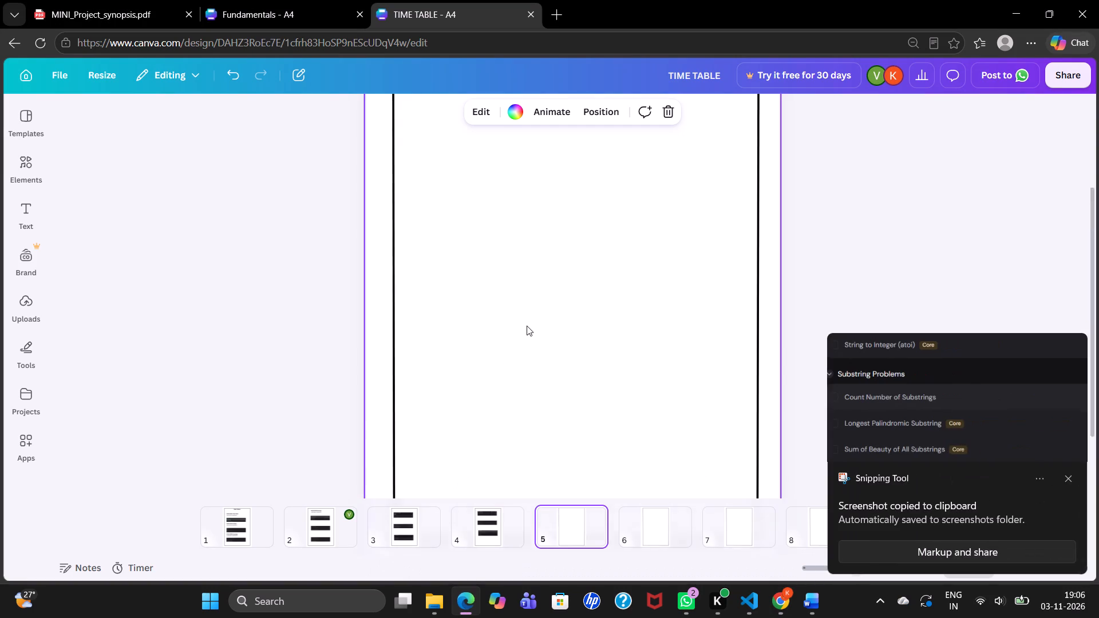
pyautogui.scroll(1, 527, 326)
pyautogui.click(527, 326)
pyautogui.hotkey('ctrl', 'v')
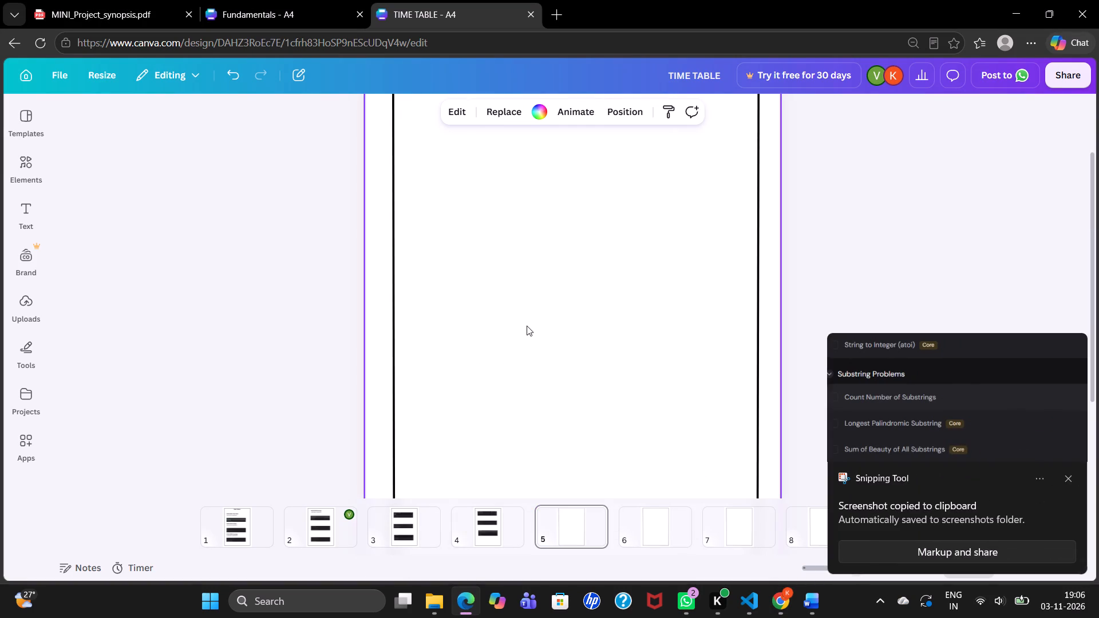
pyautogui.scroll(2, 527, 326)
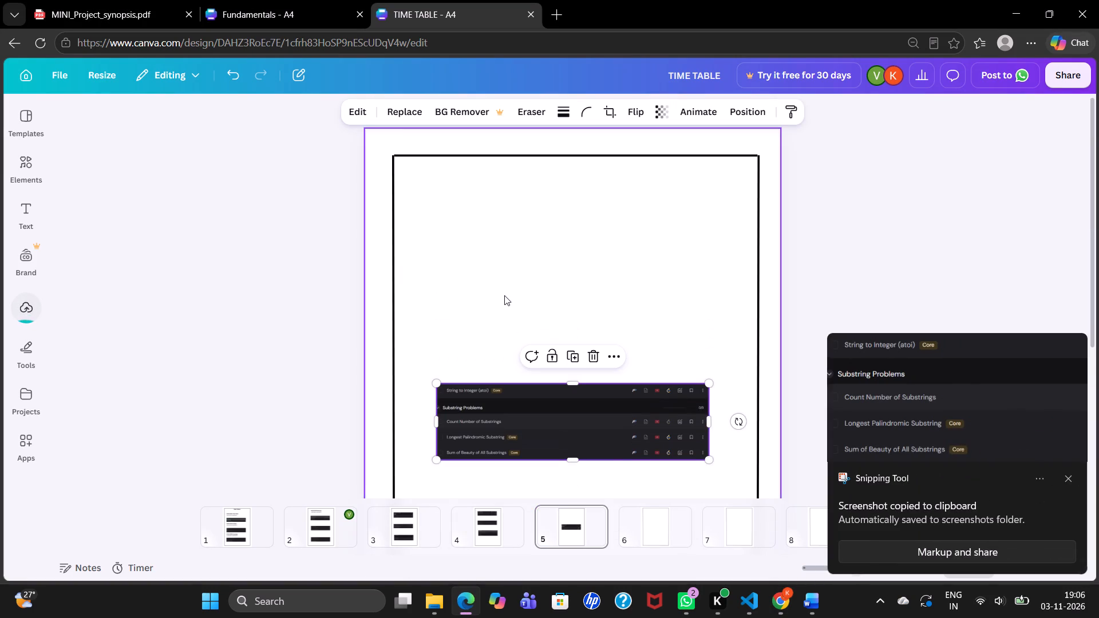
pyautogui.moveTo(487, 427); pyautogui.dragTo(480, 239)
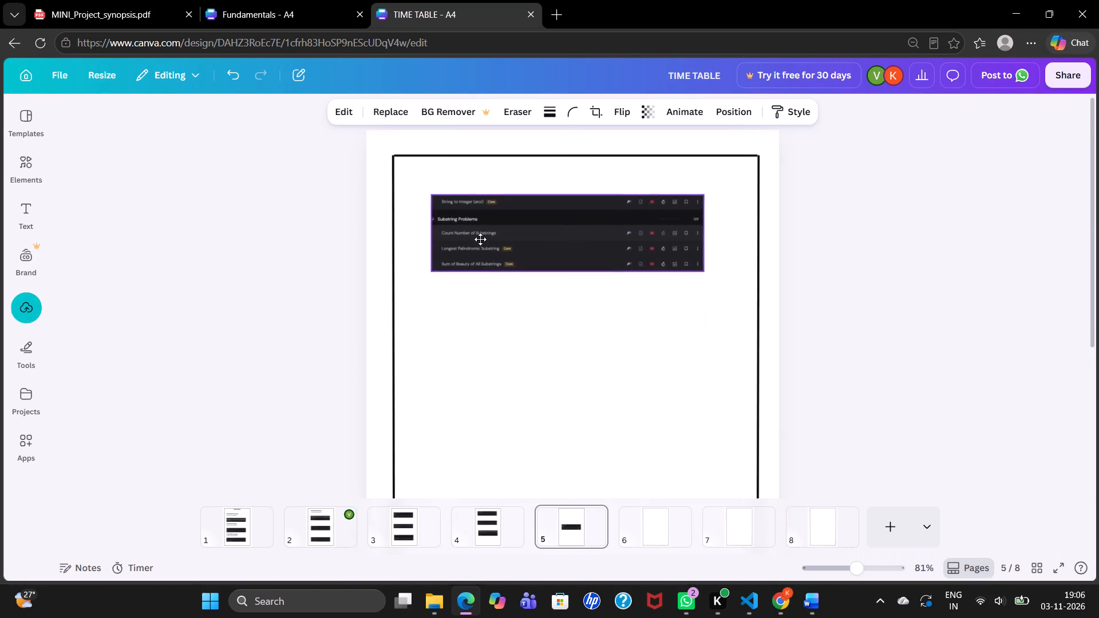
pyautogui.moveTo(480, 239); pyautogui.dragTo(481, 278)
pyautogui.click(485, 399)
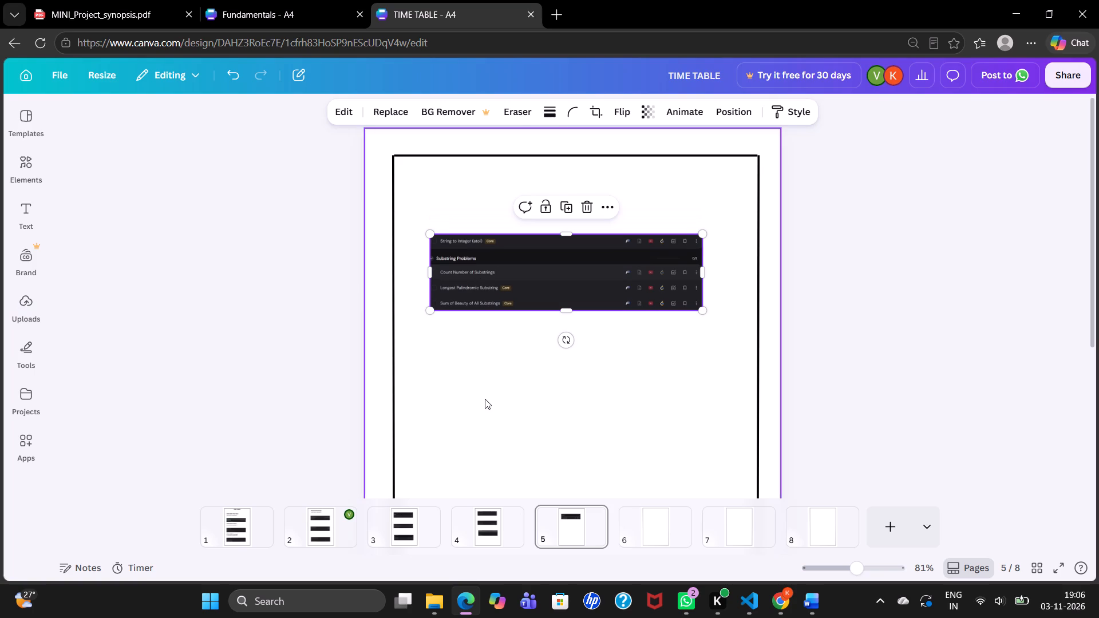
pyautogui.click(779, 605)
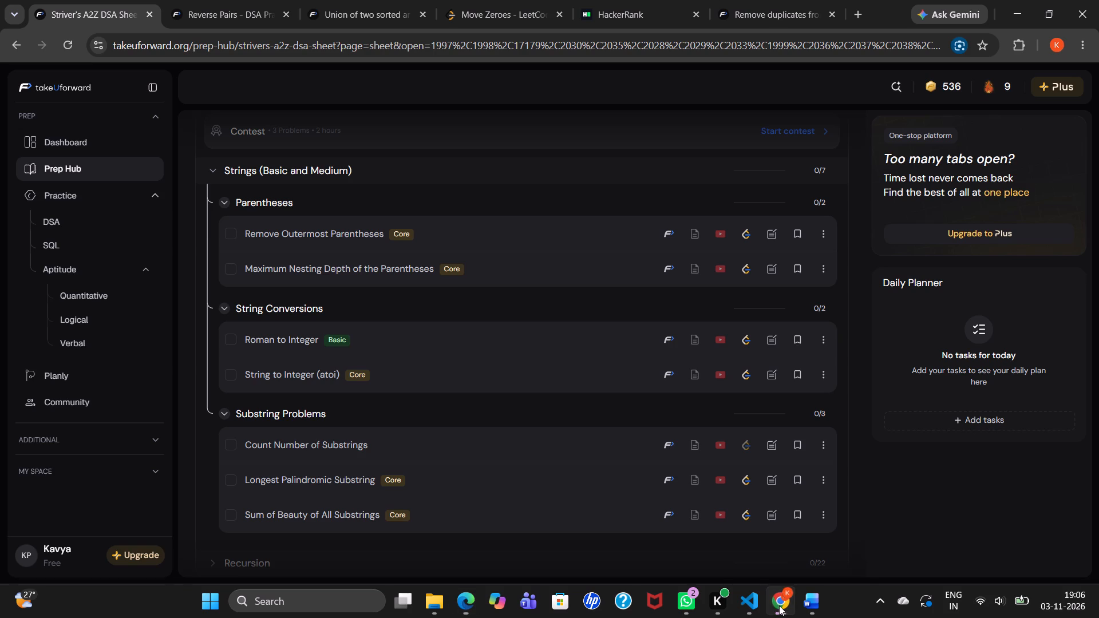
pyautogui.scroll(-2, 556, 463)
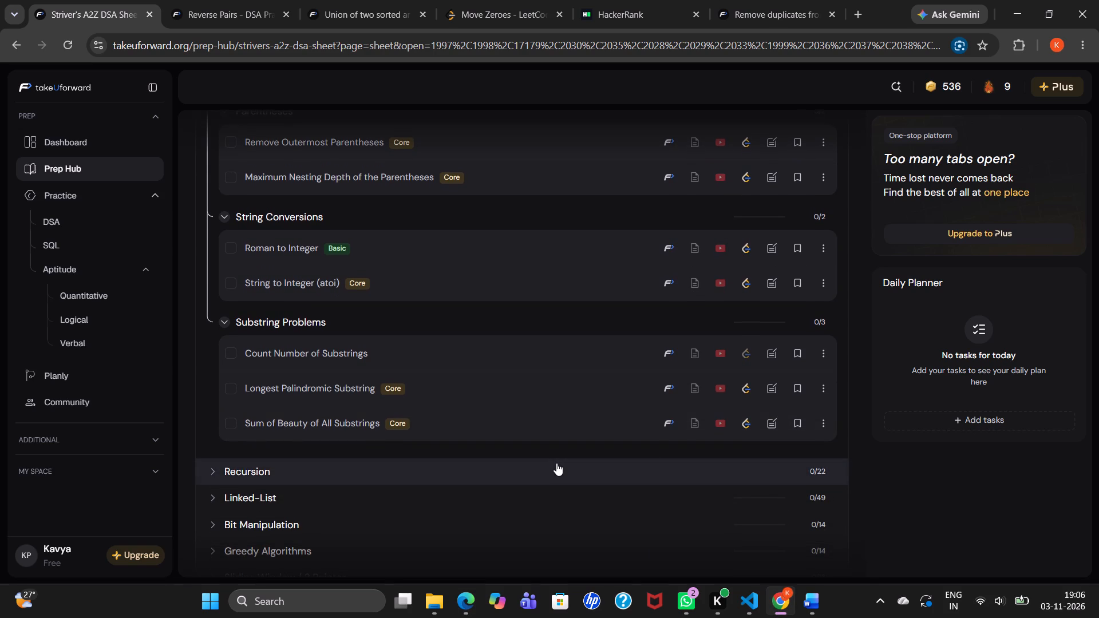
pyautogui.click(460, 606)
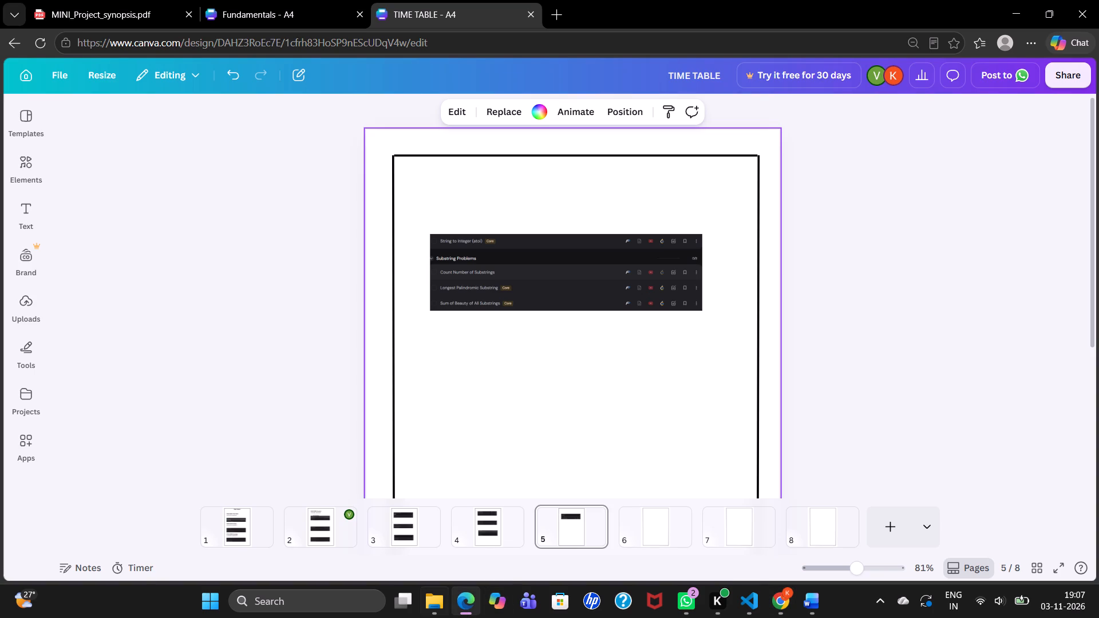
# Review the date headings and their spacing around the problem groups on pages 2 and 1 of the timetable.
pyautogui.click(316, 528)
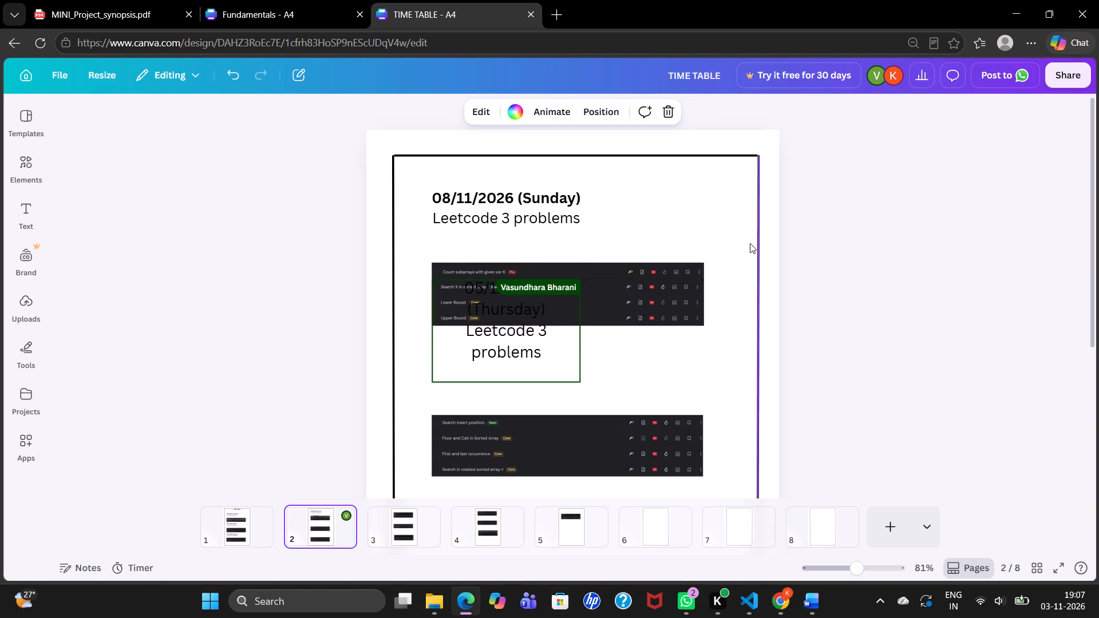
pyautogui.scroll(-1, 659, 346)
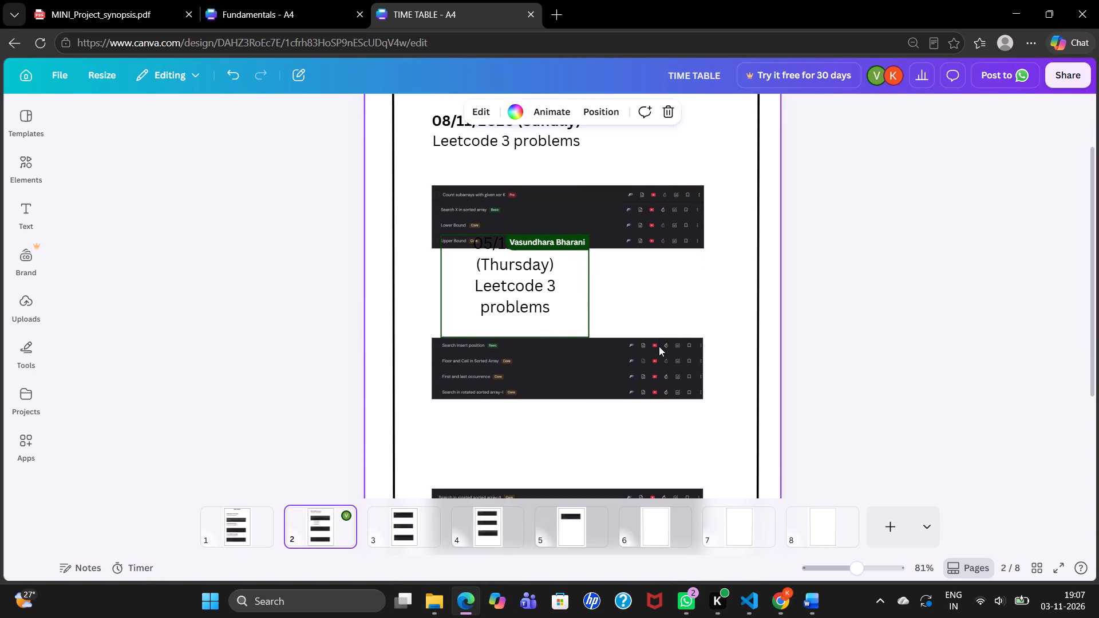
pyautogui.scroll(-1, 659, 346)
pyautogui.scroll(1, 659, 346)
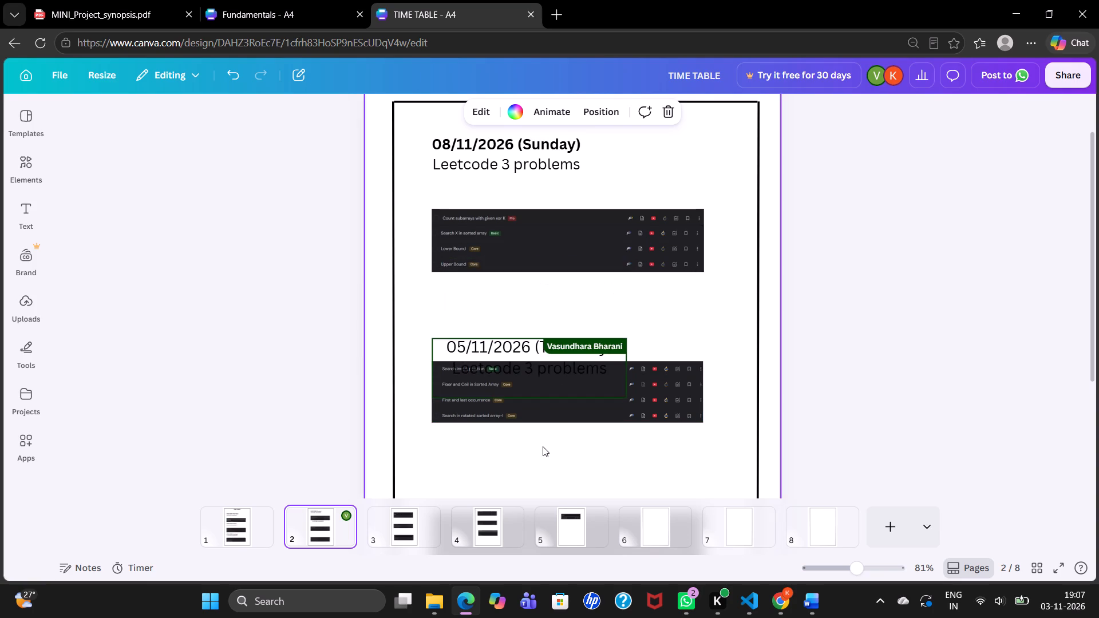
pyautogui.scroll(-1, 543, 446)
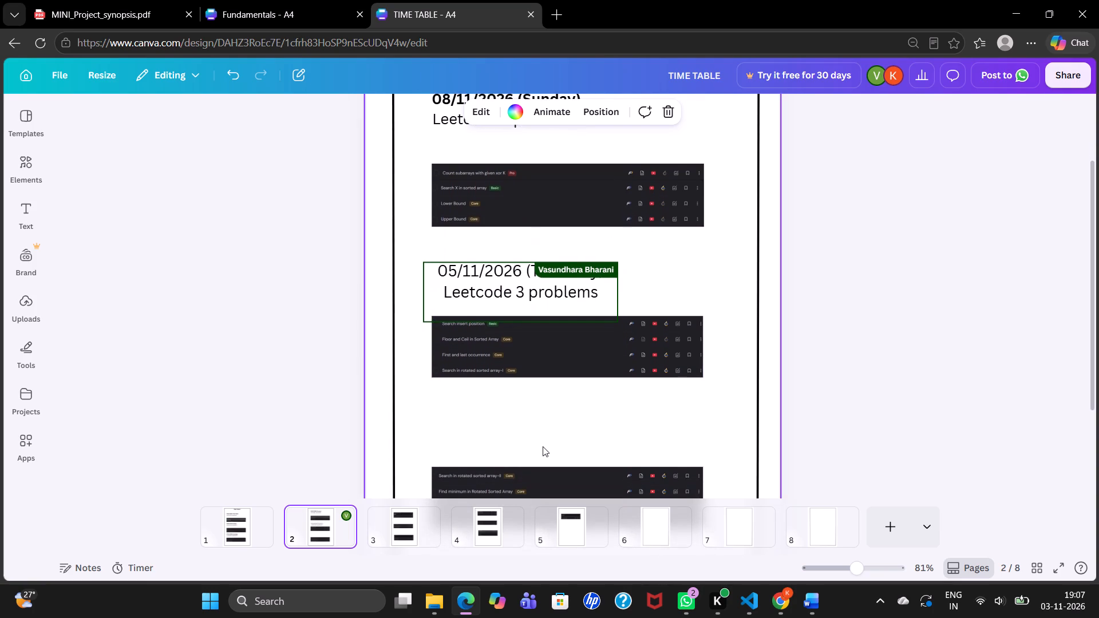
pyautogui.scroll(-1, 543, 446)
pyautogui.scroll(1, 543, 446)
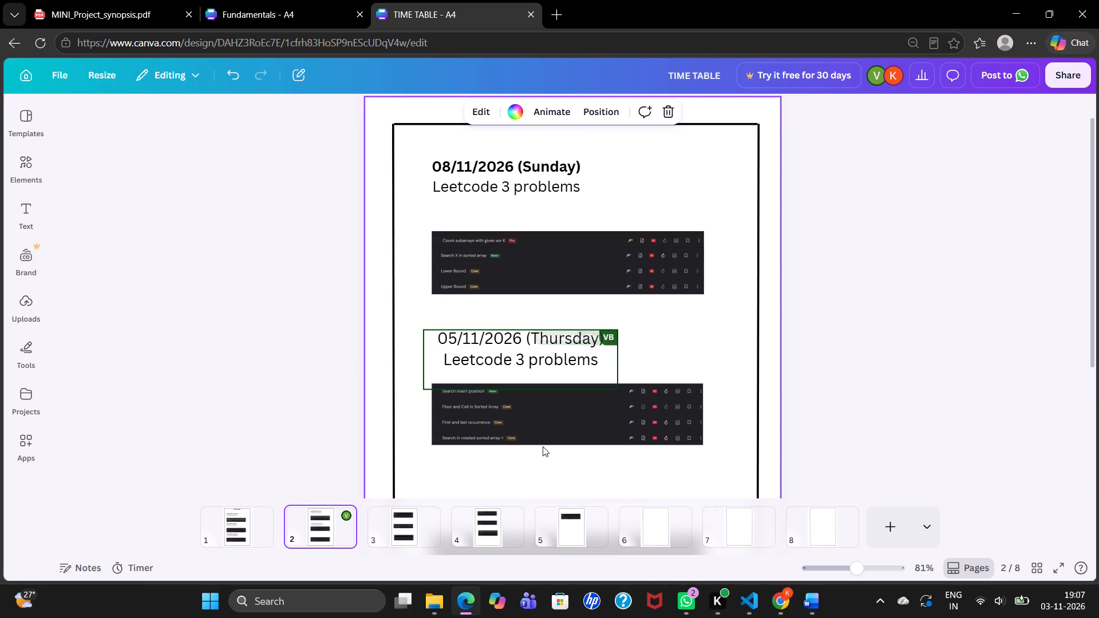
pyautogui.scroll(1, 543, 446)
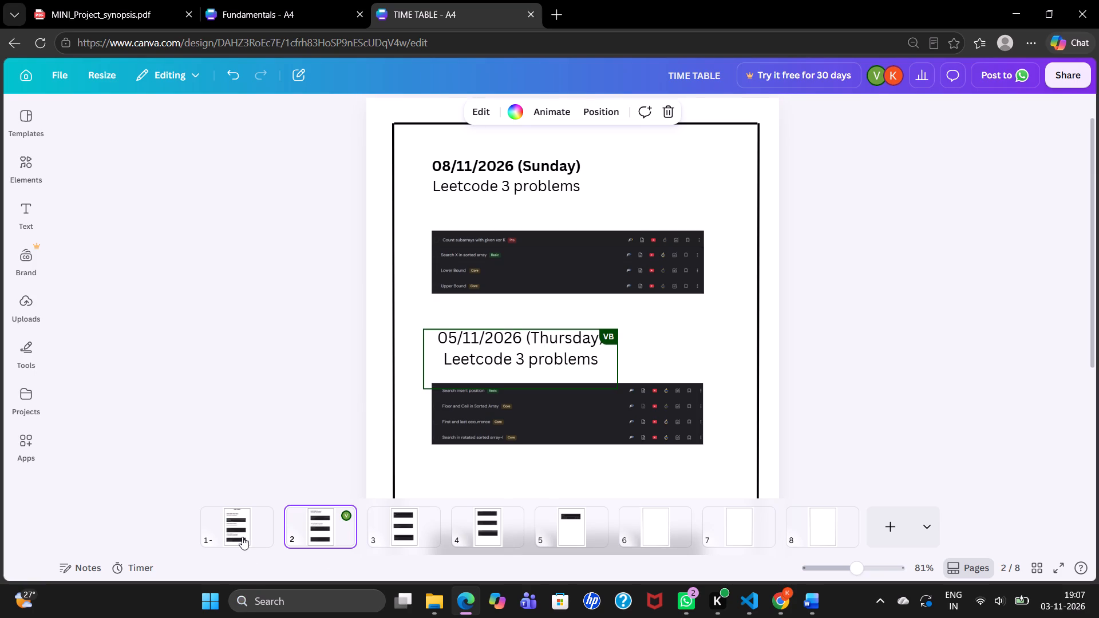
pyautogui.click(242, 537)
pyautogui.scroll(-1, 544, 339)
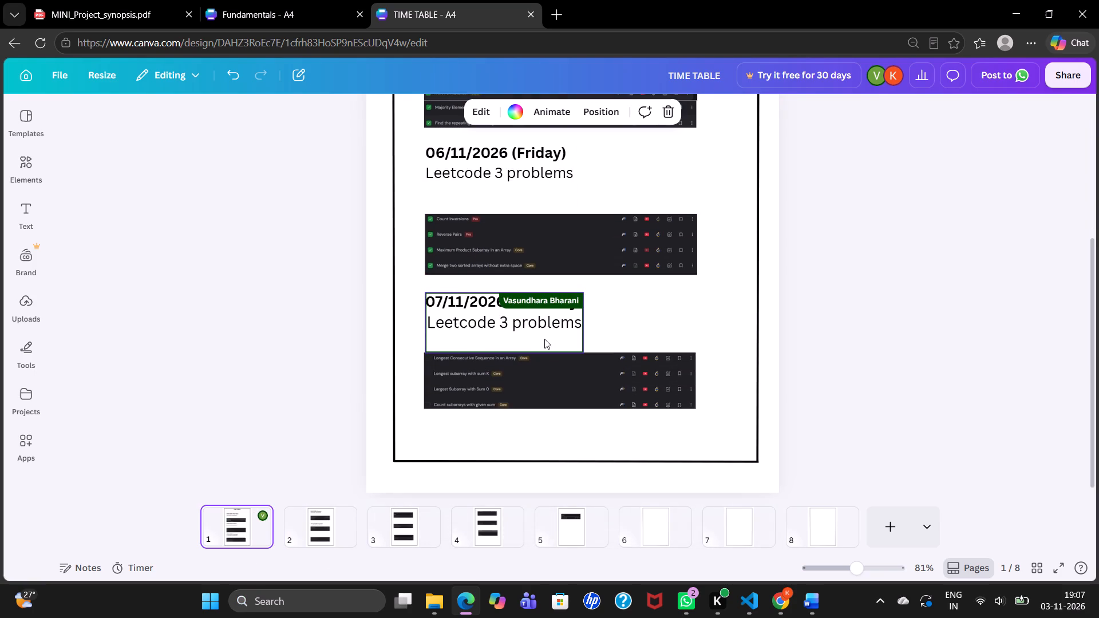
pyautogui.scroll(-1, 544, 339)
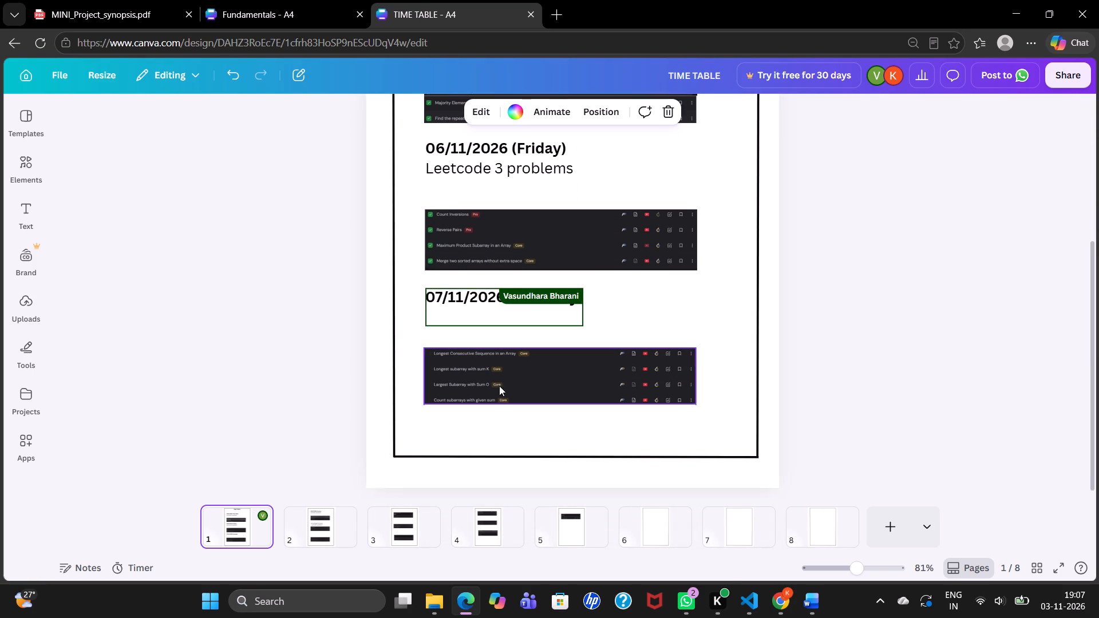
pyautogui.click(340, 526)
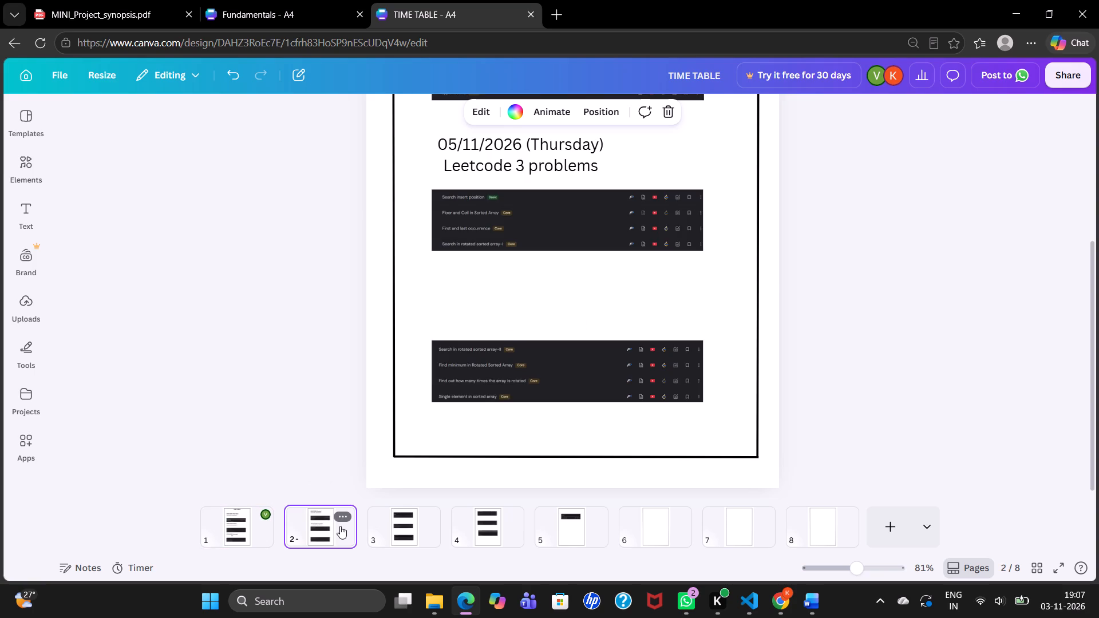
pyautogui.scroll(1, 502, 386)
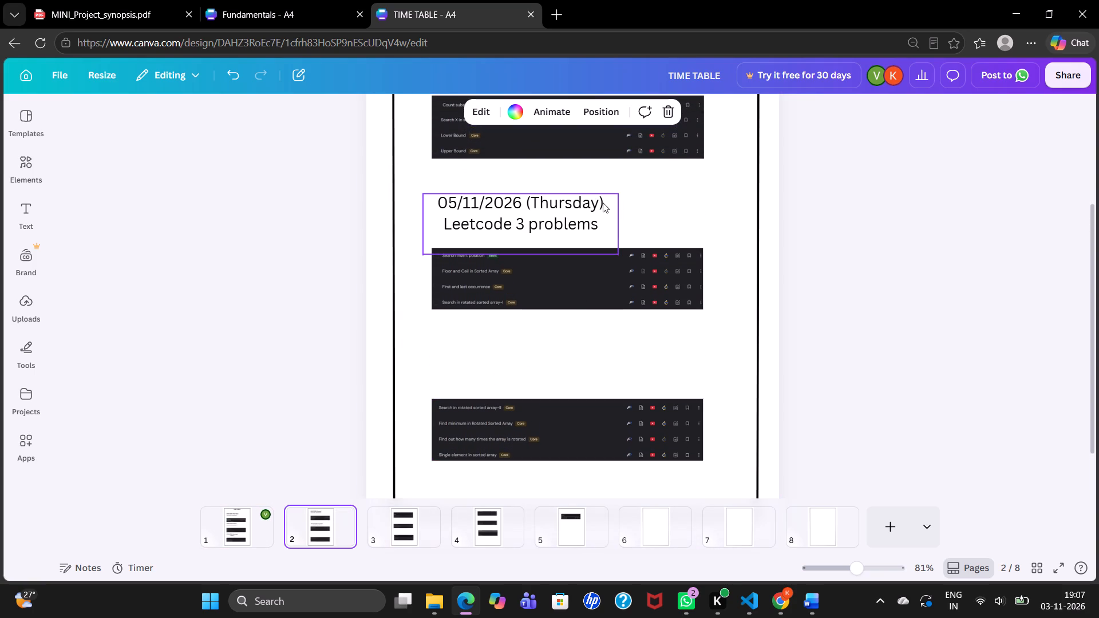
# Replace the "Leetcode 3 problems" line under the 08/11/2026 (Sunday) heading on page 2 with "revision".
pyautogui.scroll(2, 603, 203)
pyautogui.click(515, 218)
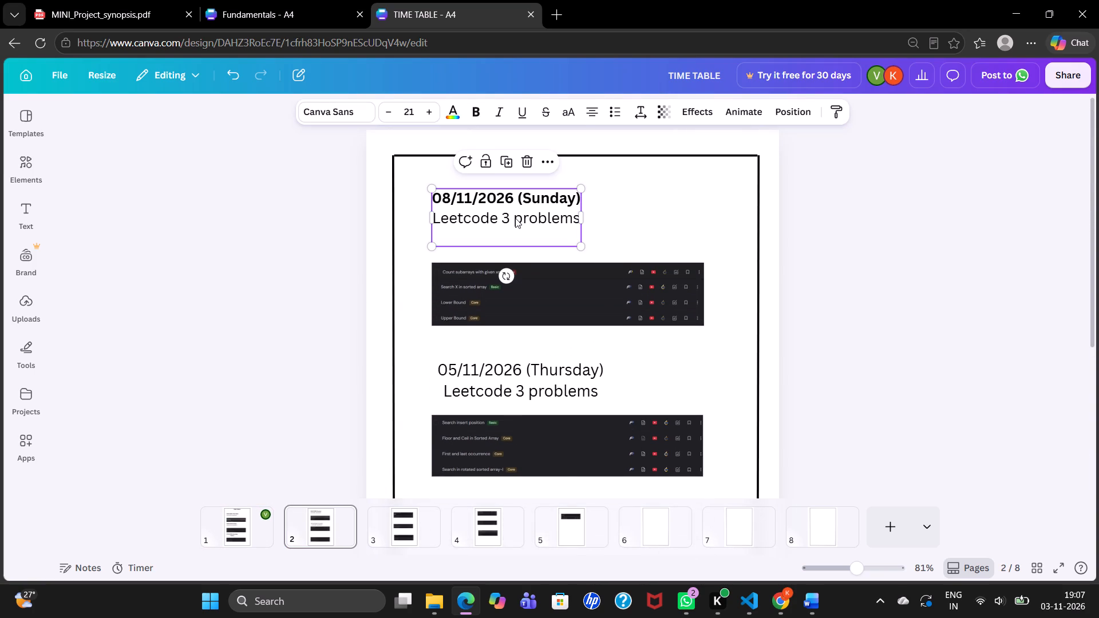
pyautogui.click(571, 215)
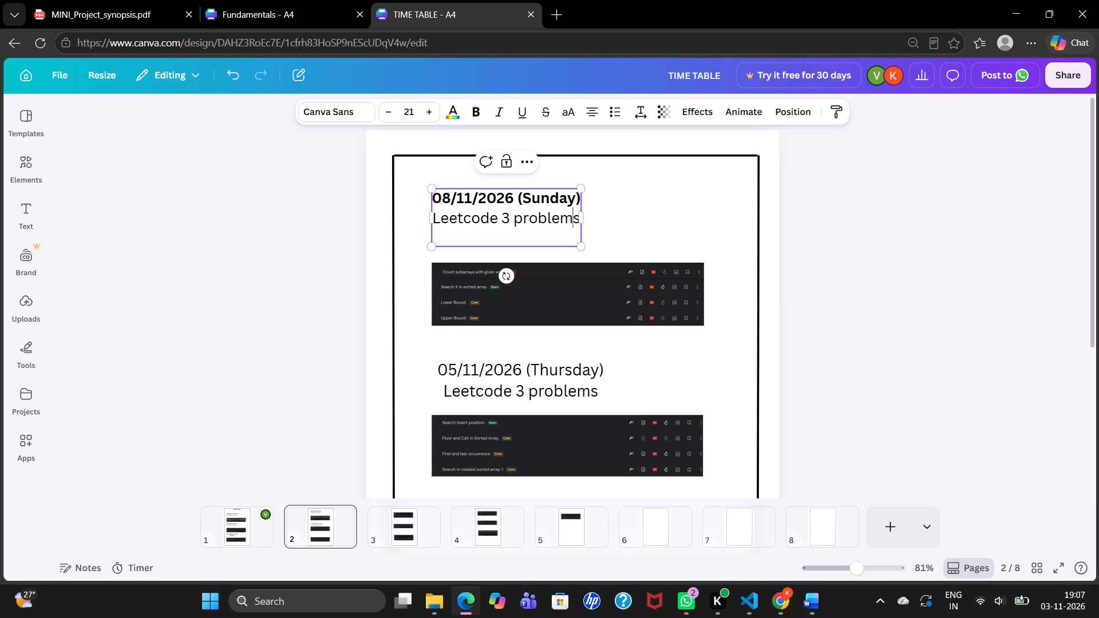
pyautogui.press('Right')
pyautogui.press('BackSpace')
pyautogui.press('BackSpace')
pyautogui.press('BackSpace')
pyautogui.press('BackSpace')
pyautogui.press('BackSpace')
pyautogui.press('BackSpace')
pyautogui.press('BackSpace')
pyautogui.press('BackSpace')
pyautogui.press('BackSpace')
pyautogui.press('BackSpace')
pyautogui.press('BackSpace')
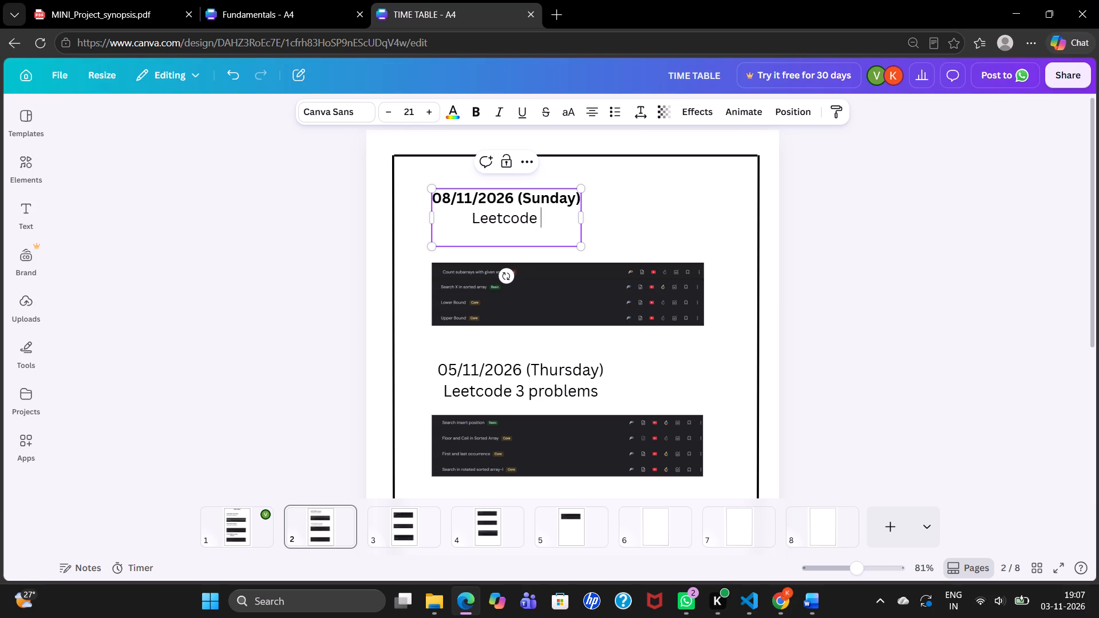
pyautogui.press('BackSpace')
pyautogui.press('BackSpace')
pyautogui.press('BackSpace')
pyautogui.press('BackSpace')
pyautogui.press('BackSpace')
pyautogui.press('BackSpace')
pyautogui.press('BackSpace')
pyautogui.press('BackSpace')
pyautogui.press('BackSpace')
pyautogui.press('BackSpace')
pyautogui.press('BackSpace')
pyautogui.press('BackSpace')
pyautogui.press('BackSpace')
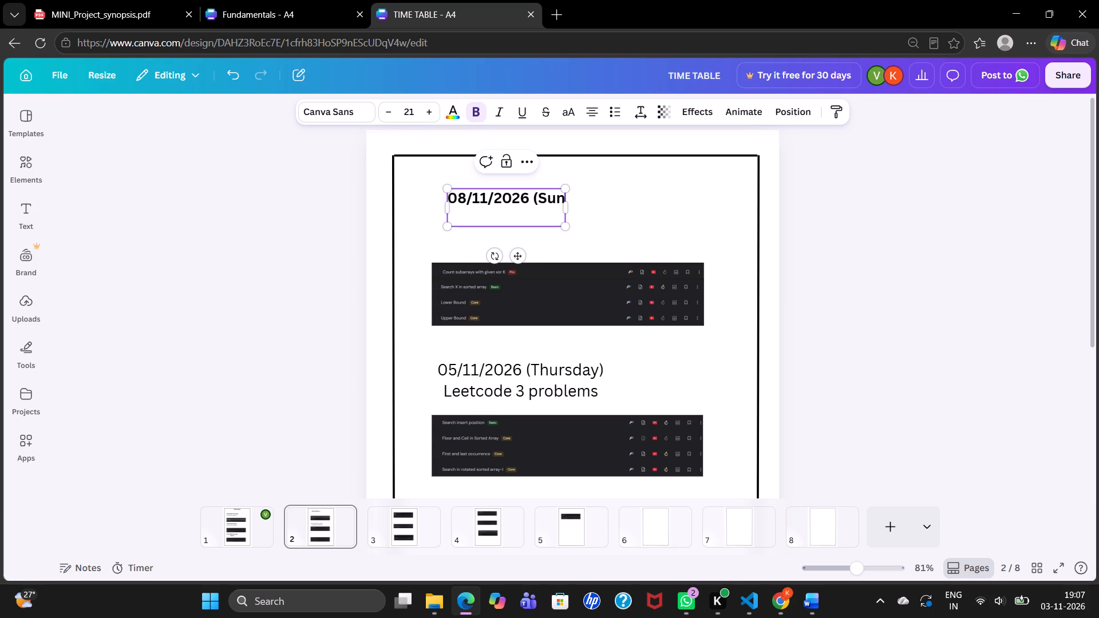
pyautogui.hotkey('ctrl', 'z')
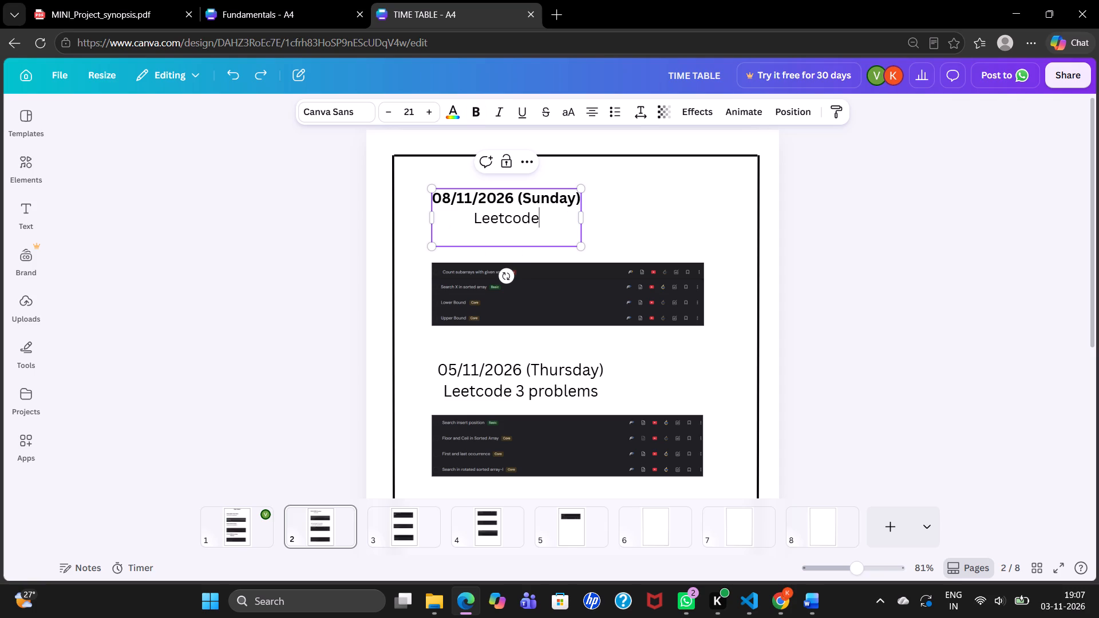
pyautogui.press('BackSpace')
pyautogui.press('BackSpace')
pyautogui.press('BackSpace')
pyautogui.press('BackSpace')
pyautogui.press('BackSpace')
pyautogui.press('BackSpace')
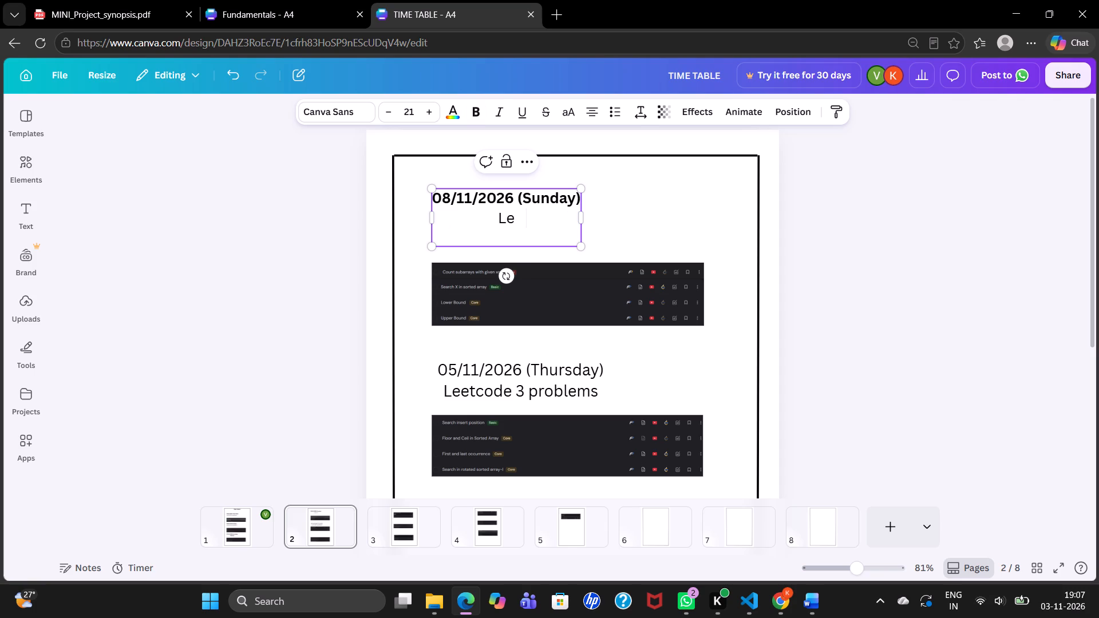
pyautogui.press('BackSpace')
pyautogui.press('BackSpace')
pyautogui.write('revision')
# Capitalize the first letter of the line under the 08/11/2026 (Sunday) heading so it reads "Revision".
pyautogui.press('Left')
pyautogui.press('Left')
pyautogui.press('Left')
pyautogui.press('Left')
pyautogui.press('Left')
pyautogui.press('Left')
pyautogui.press('Left')
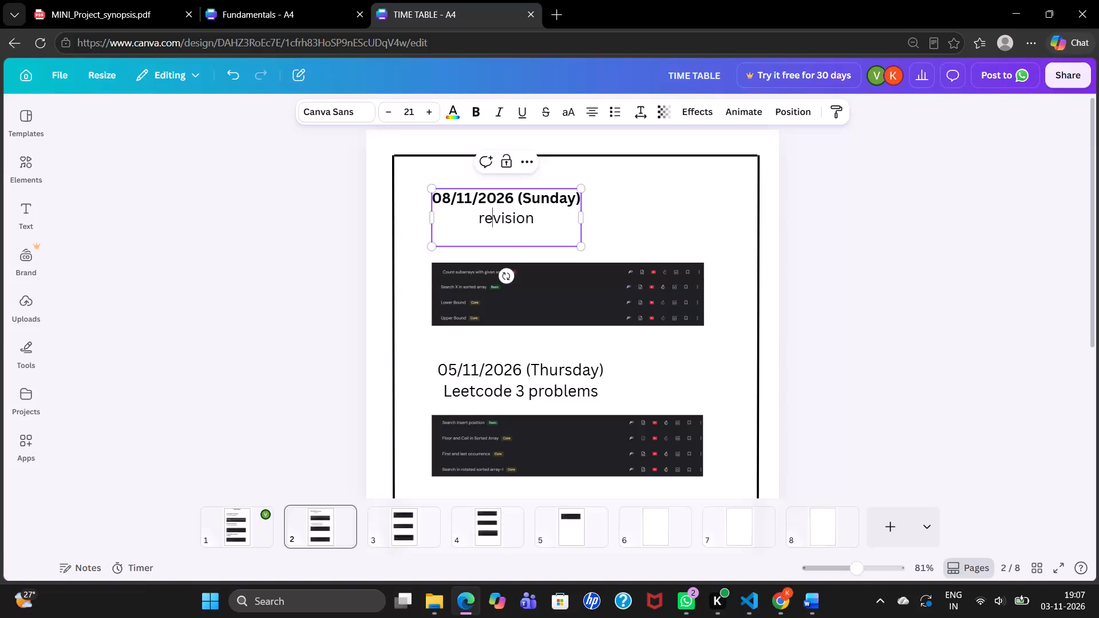
pyautogui.press('BackSpace')
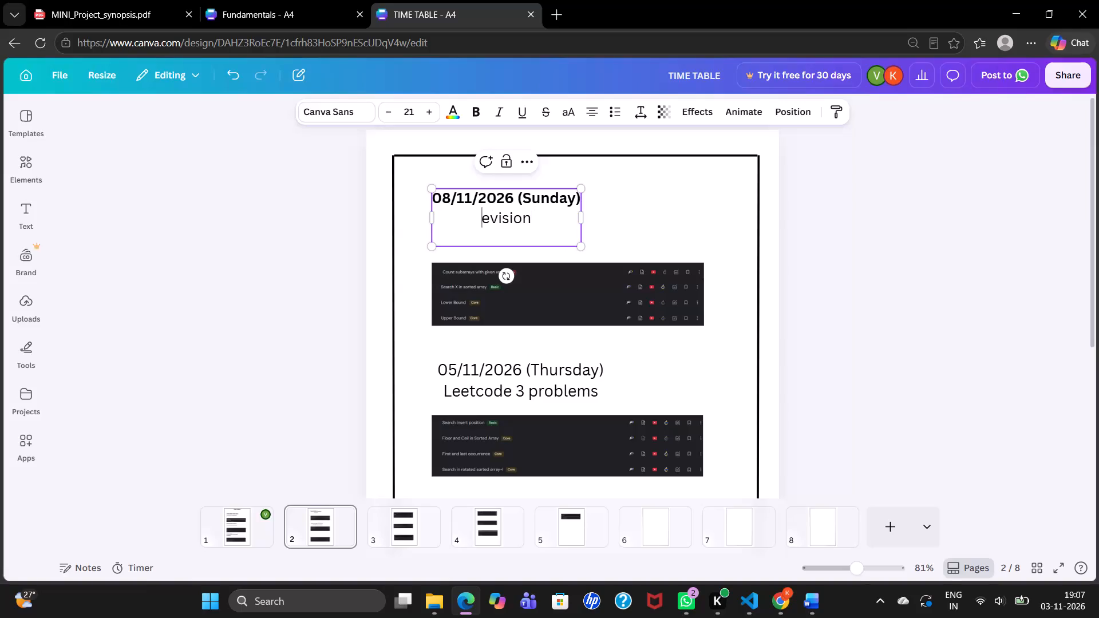
pyautogui.hotkey('shift', 'r')
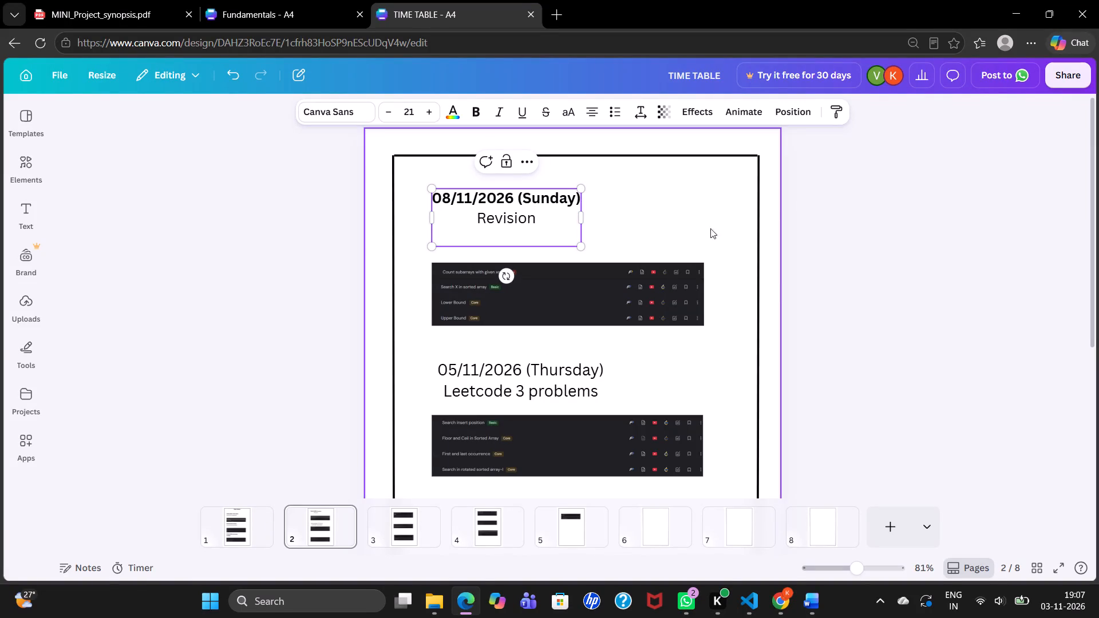
pyautogui.click(935, 226)
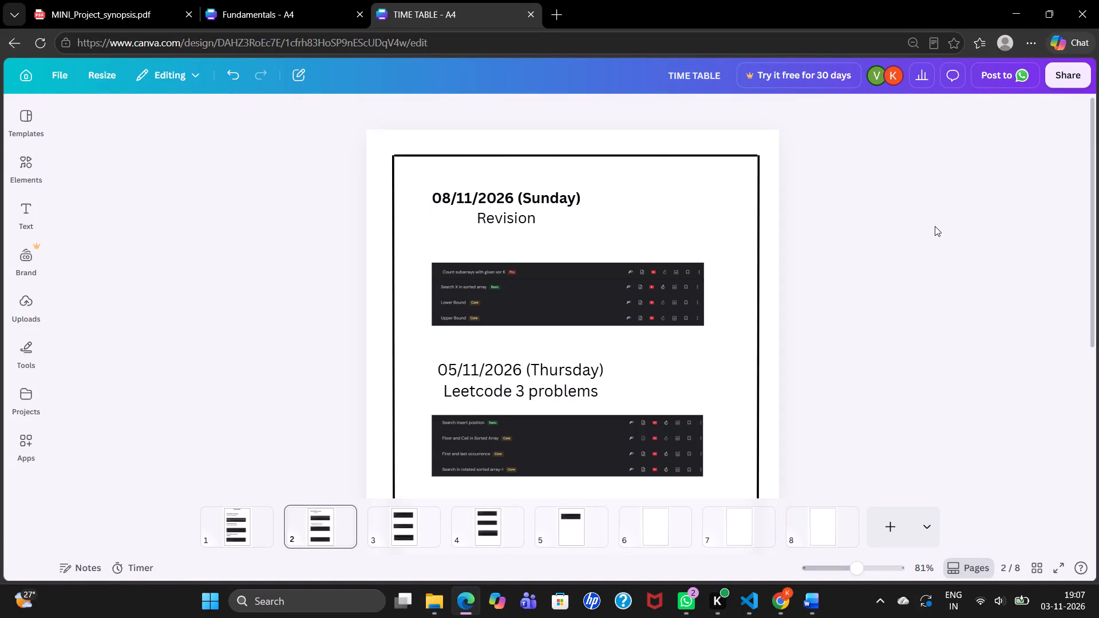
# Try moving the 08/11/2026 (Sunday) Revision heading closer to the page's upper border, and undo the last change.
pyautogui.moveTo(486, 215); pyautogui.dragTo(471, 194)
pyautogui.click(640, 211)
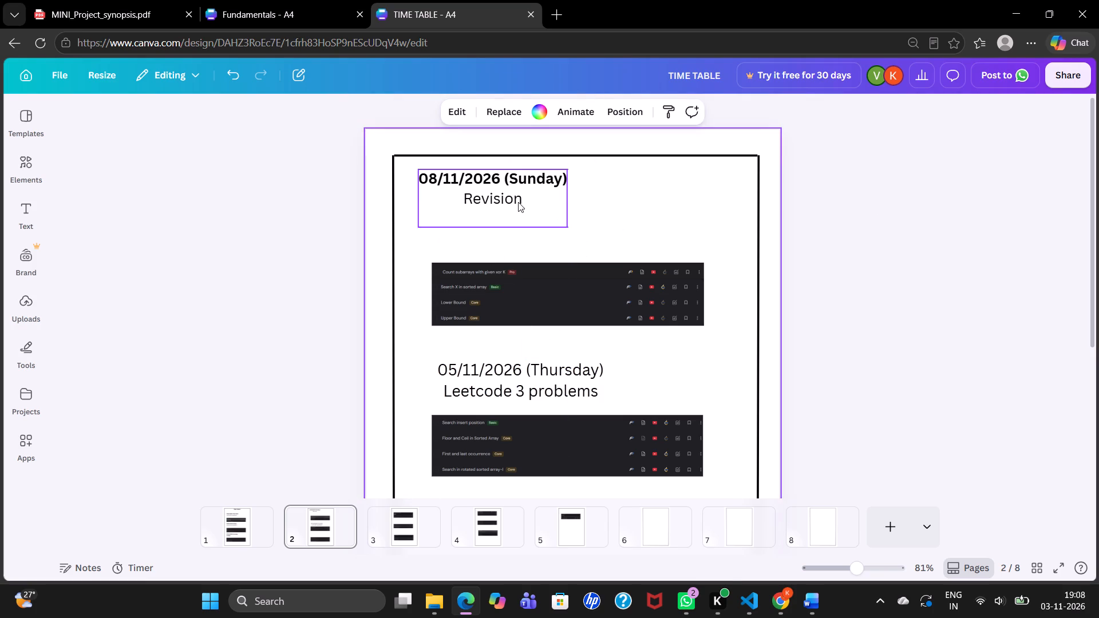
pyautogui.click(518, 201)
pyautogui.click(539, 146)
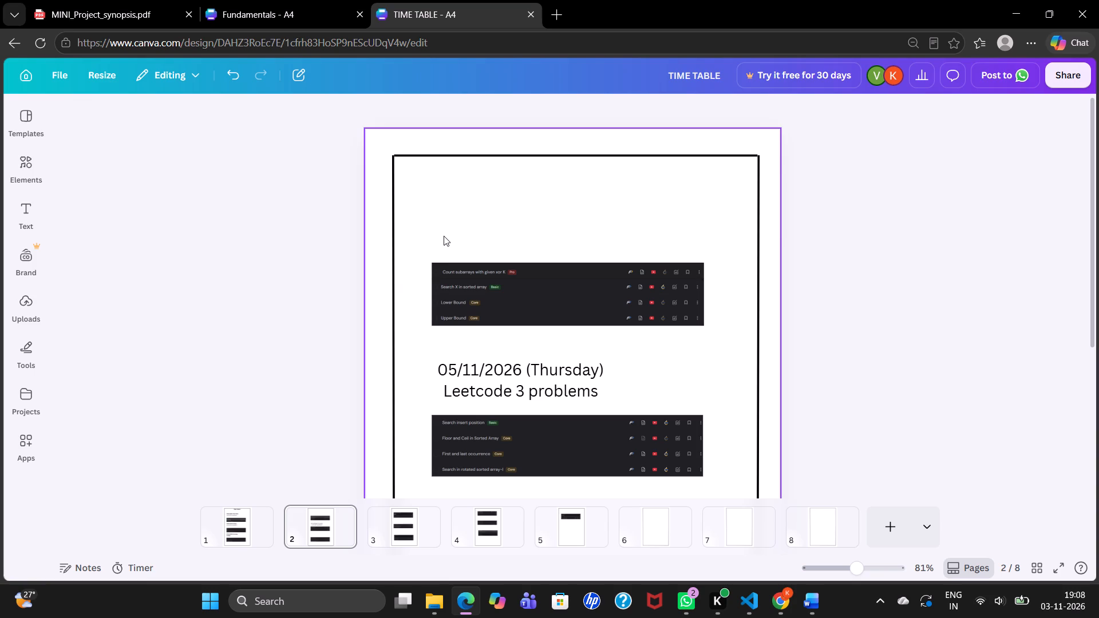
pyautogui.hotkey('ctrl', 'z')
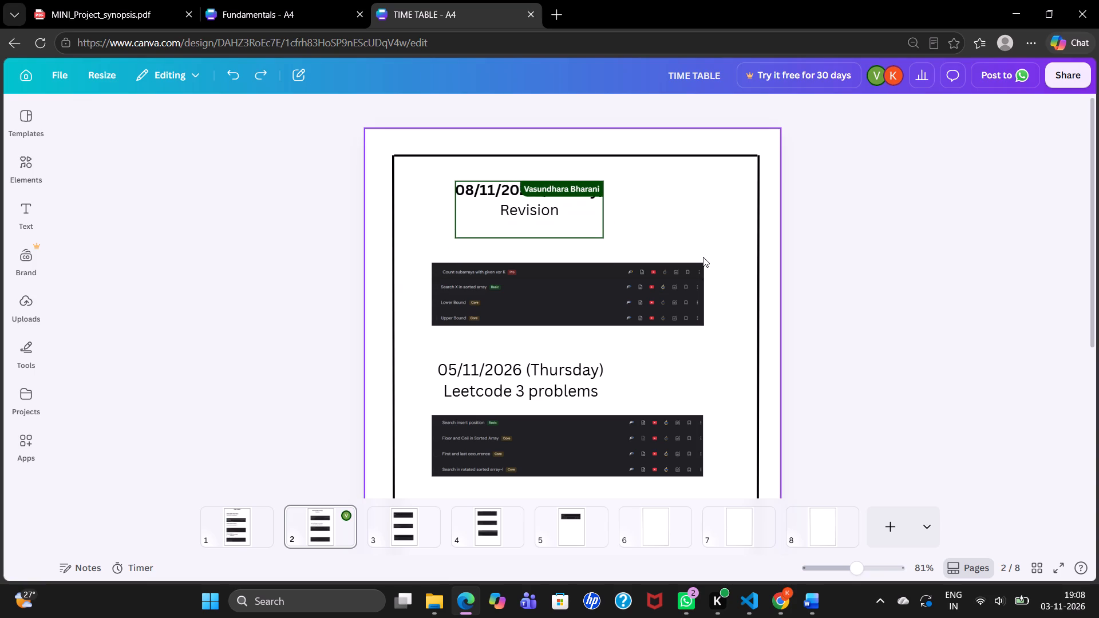
# Change the date heading above the Search Insert Position group on page 2 to 09/11/2026 (Monday).
pyautogui.click(537, 396)
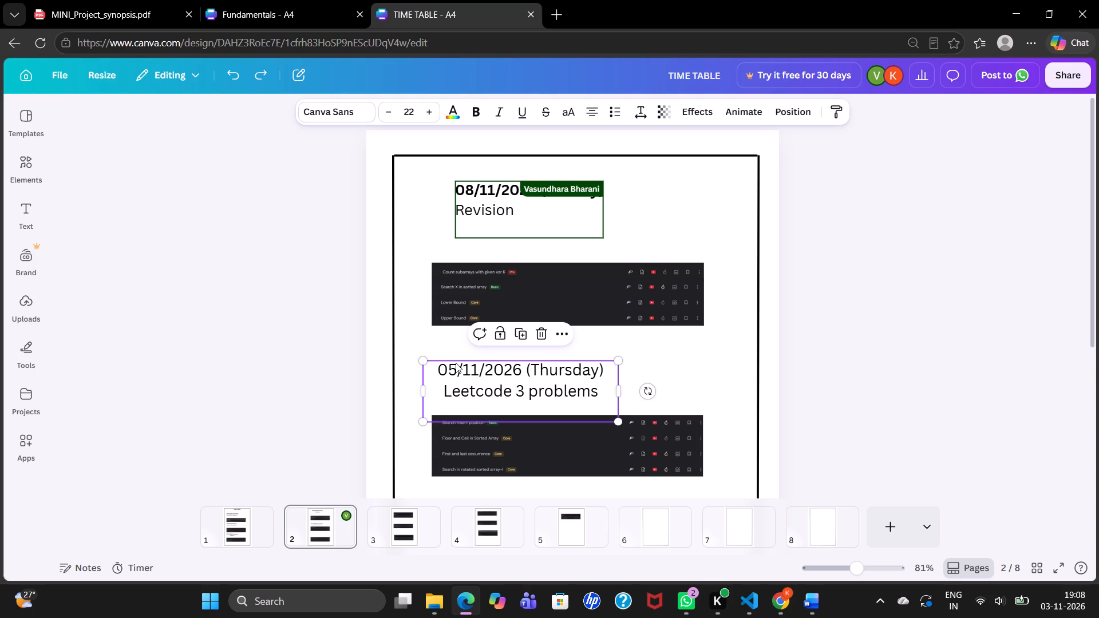
pyautogui.click(456, 363)
pyautogui.press('BackSpace')
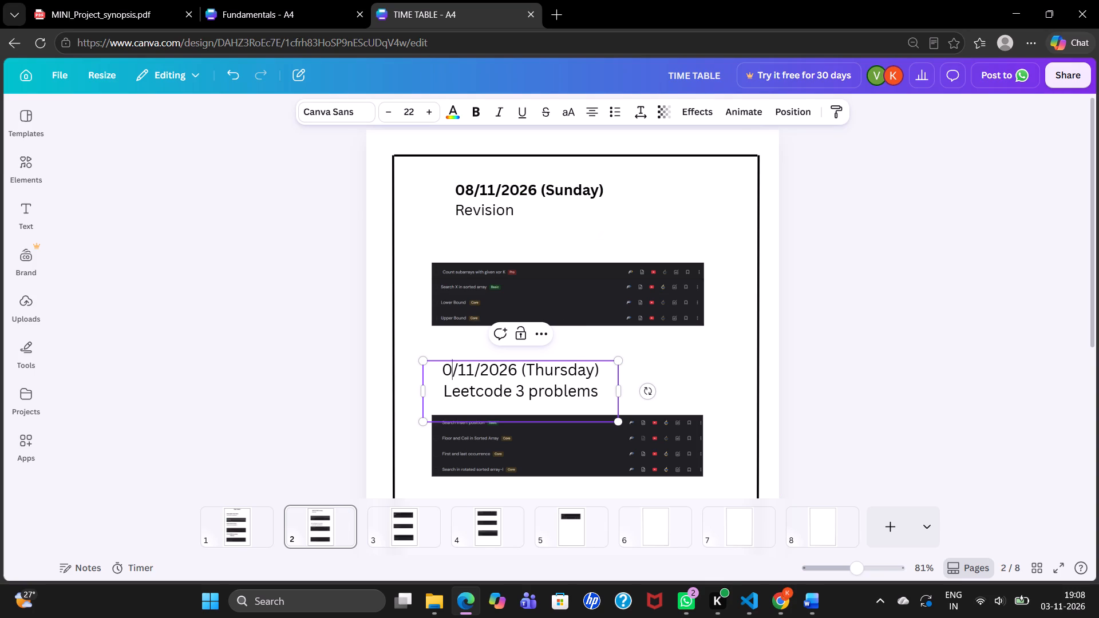
pyautogui.press('9')
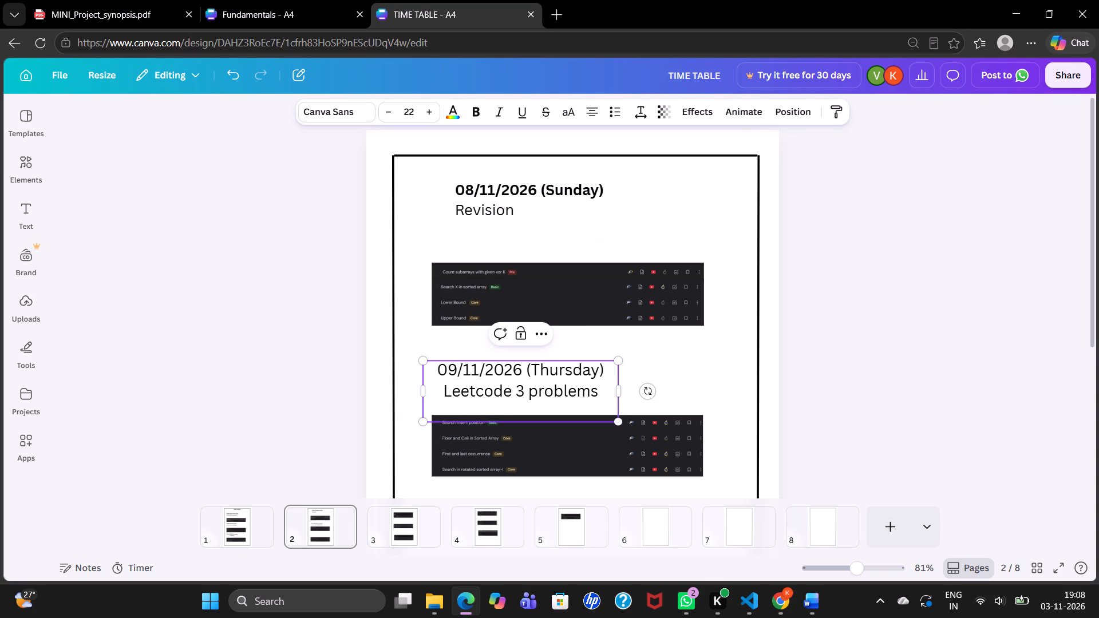
pyautogui.click(574, 371)
pyautogui.press('BackSpace')
pyautogui.press('BackSpace')
pyautogui.press('BackSpace')
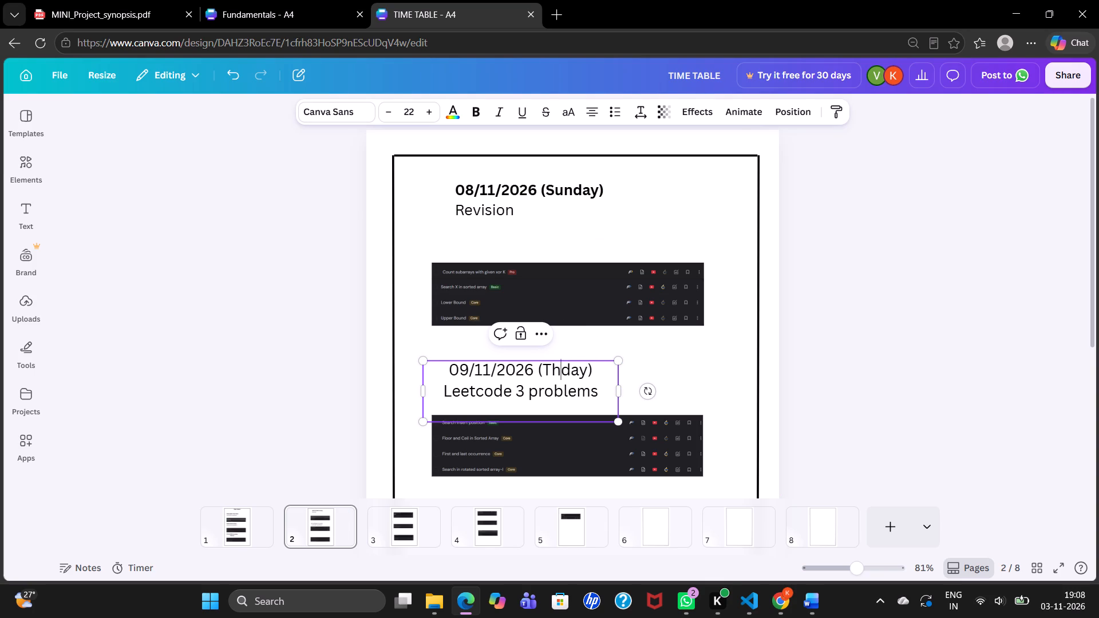
pyautogui.press('BackSpace')
pyautogui.press('BackSpace')
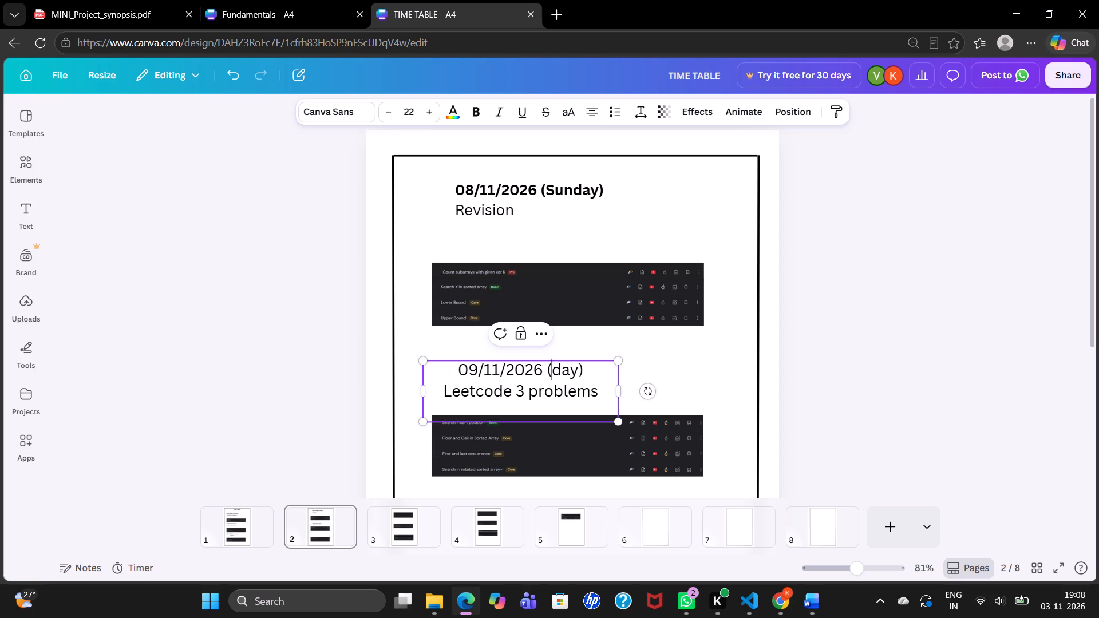
pyautogui.press('m')
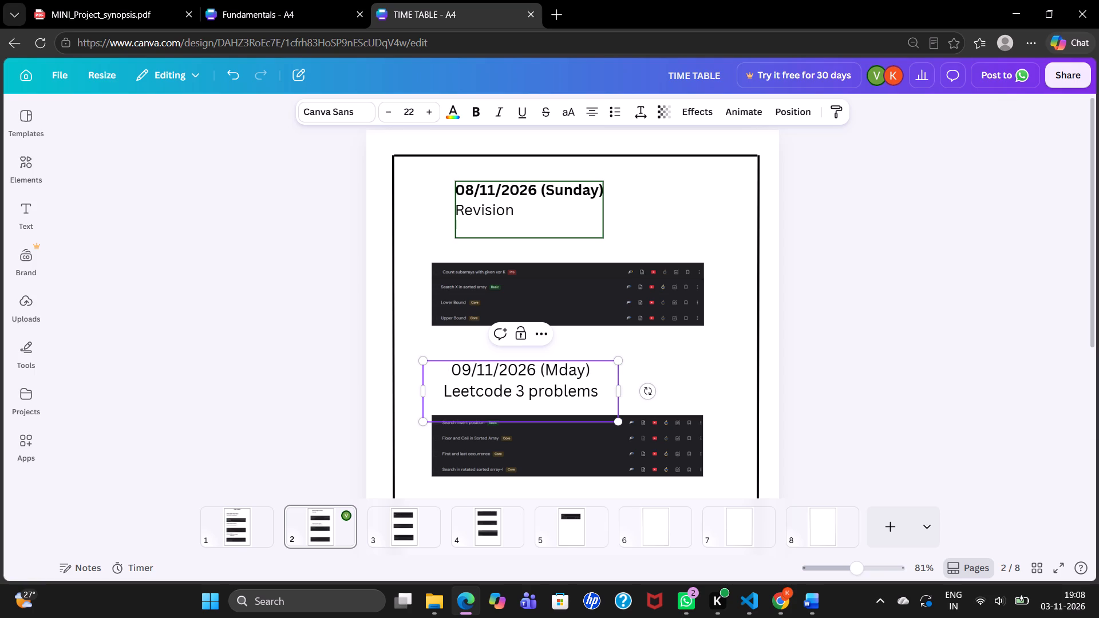
pyautogui.write('onday')
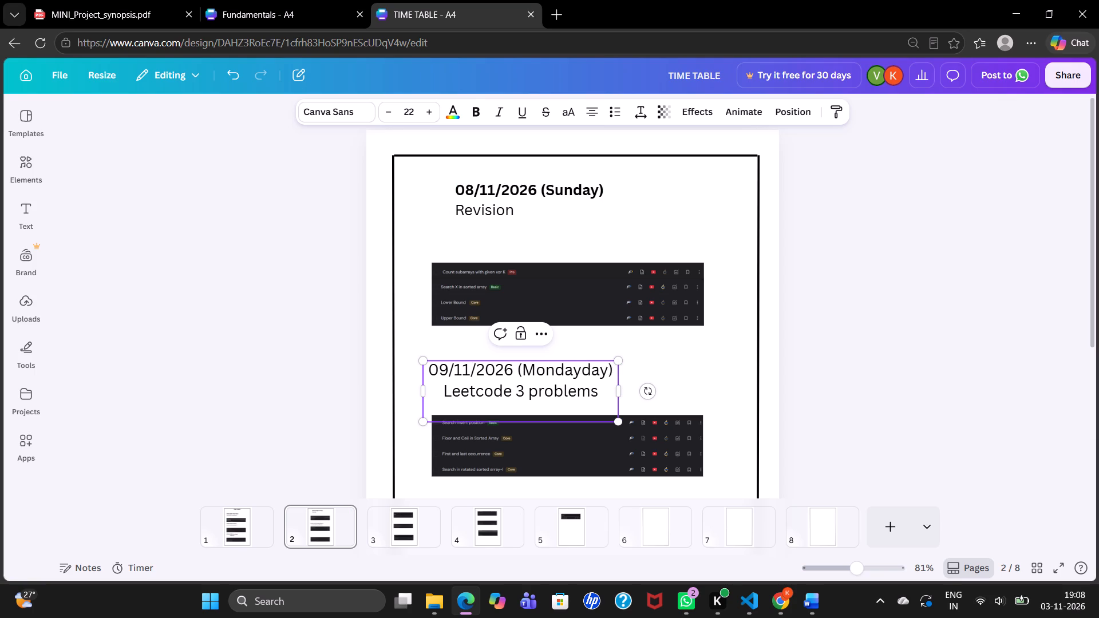
pyautogui.press('BackSpace')
pyautogui.press('BackSpace')
pyautogui.press('BackSpace')
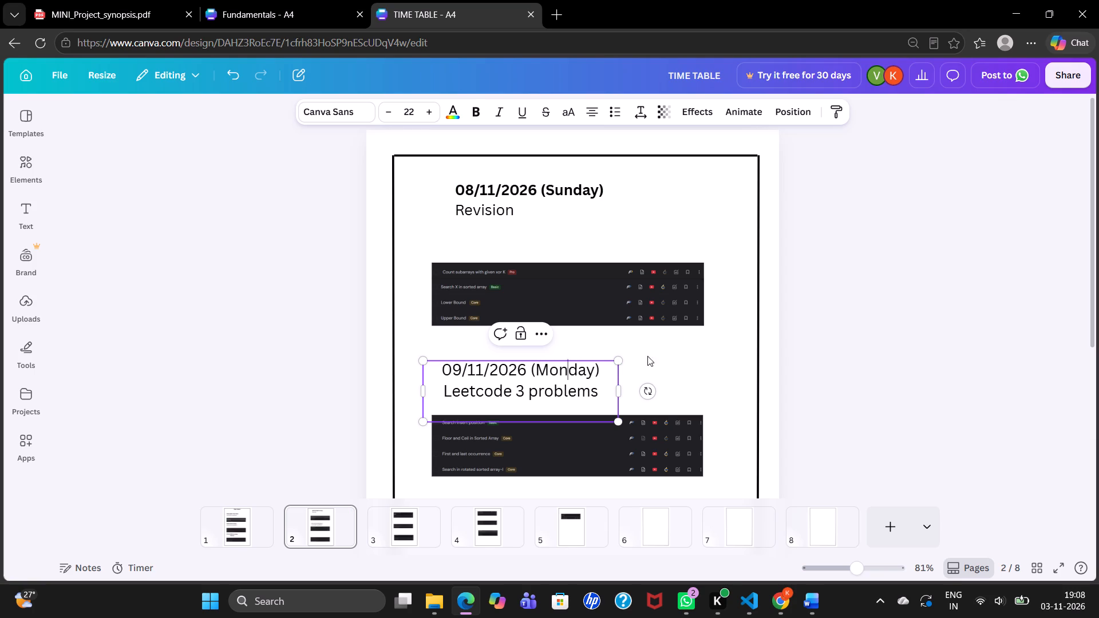
pyautogui.click(744, 360)
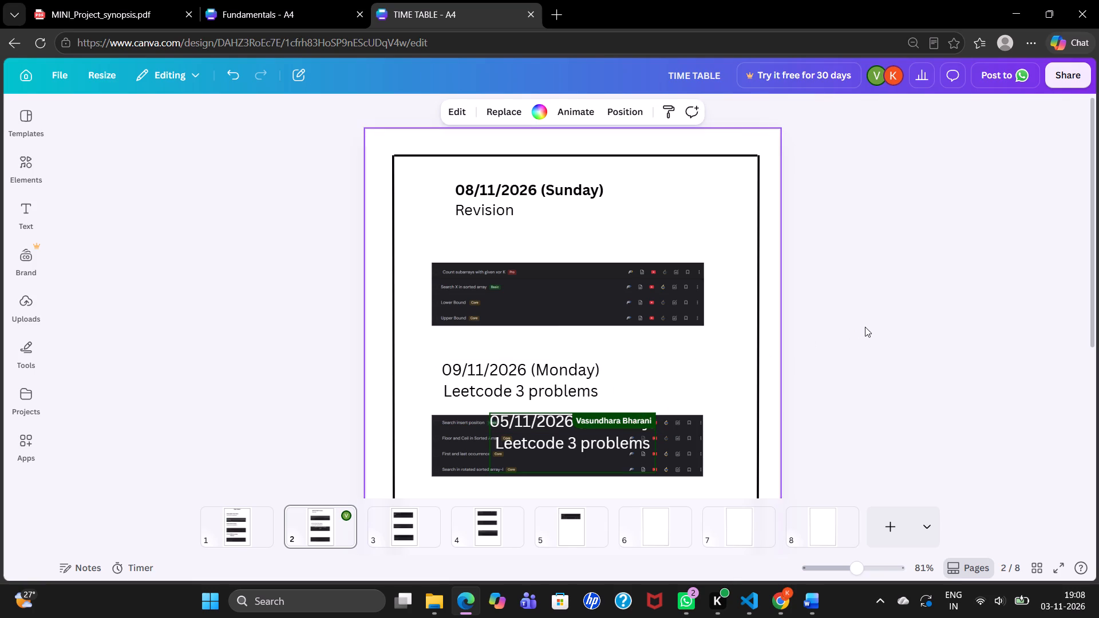
# Review the date headings and problem groups on pages 1, 2 and 3 of the timetable.
pyautogui.click(256, 513)
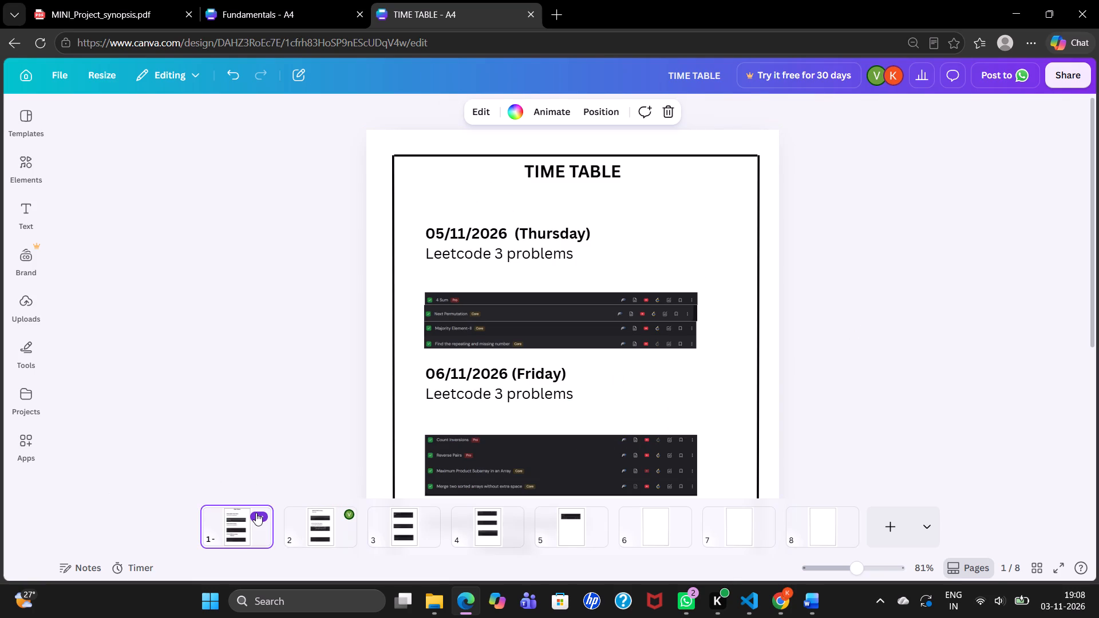
pyautogui.scroll(-1, 462, 431)
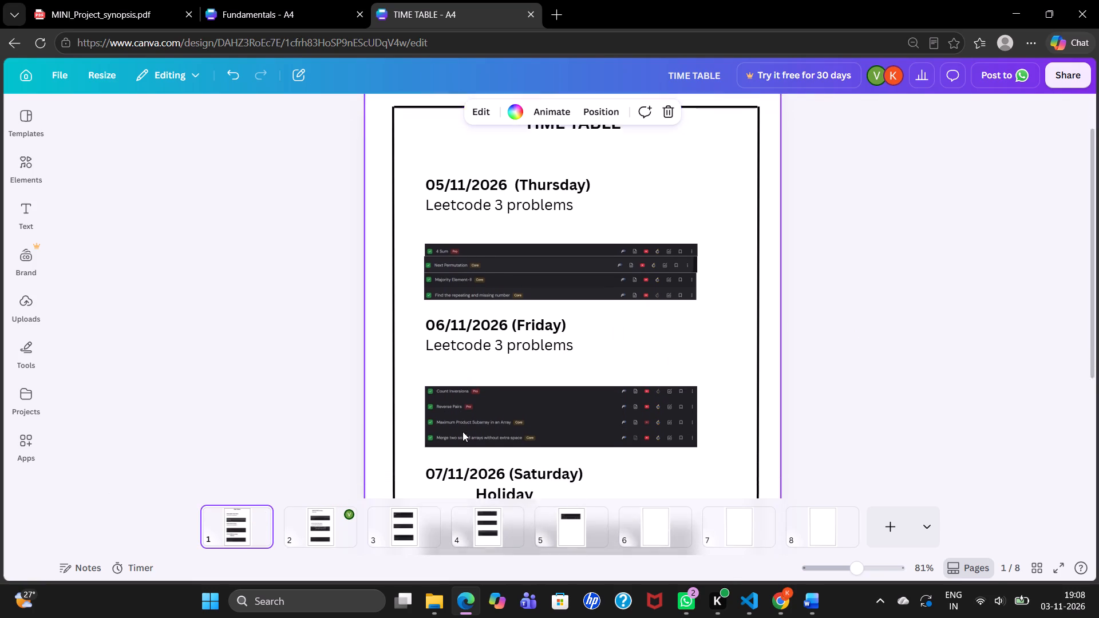
pyautogui.scroll(-2, 462, 431)
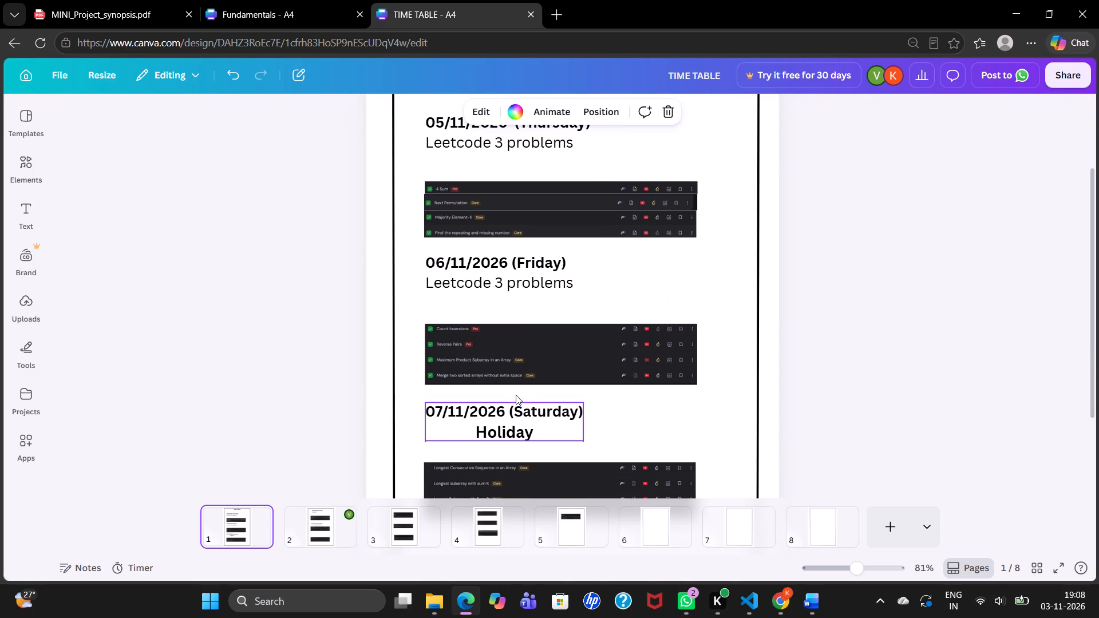
pyautogui.scroll(1, 517, 266)
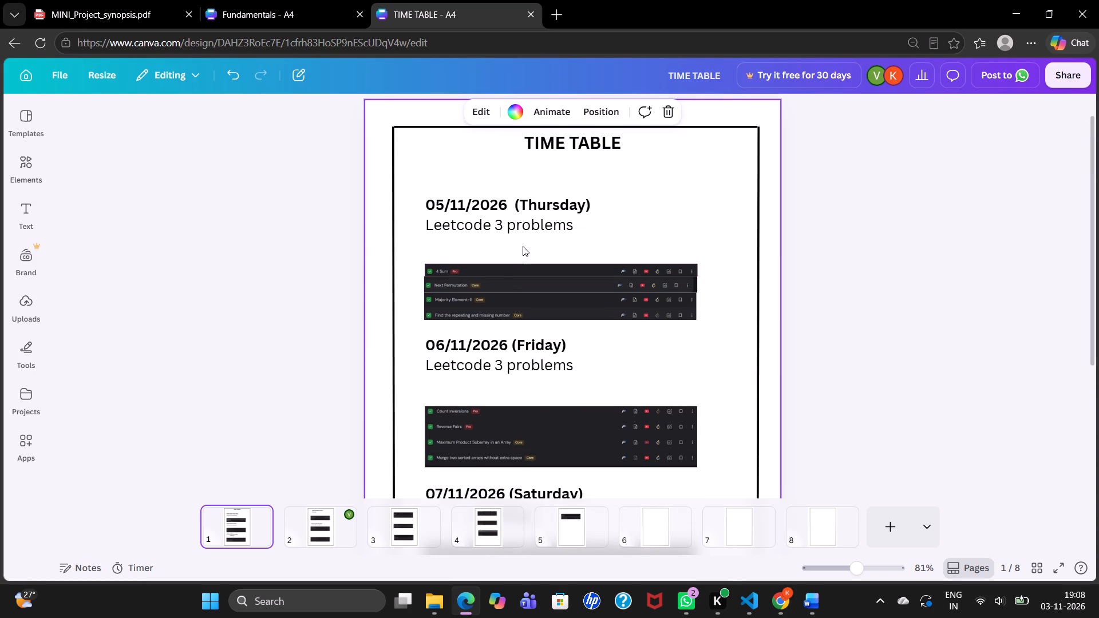
pyautogui.click(541, 223)
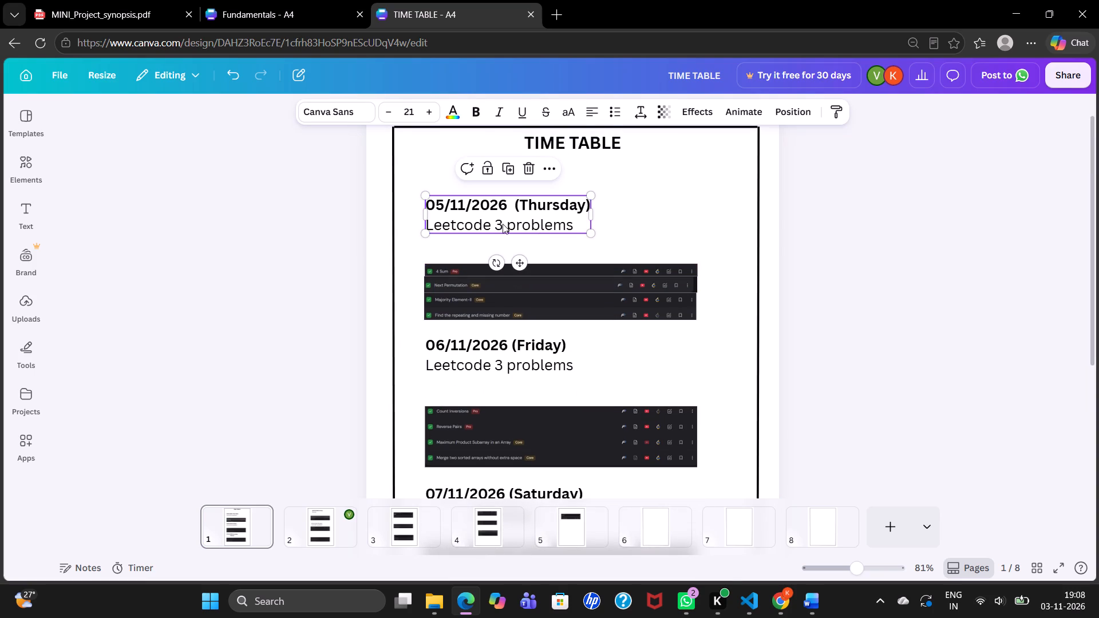
pyautogui.click(504, 224)
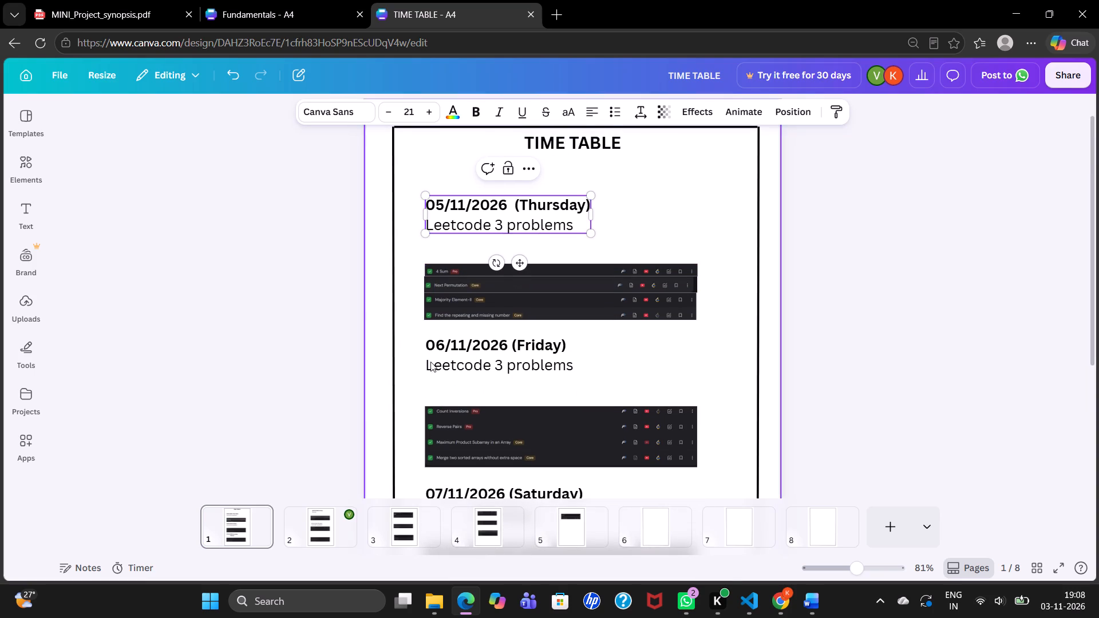
pyautogui.hscroll(4, 461, 429)
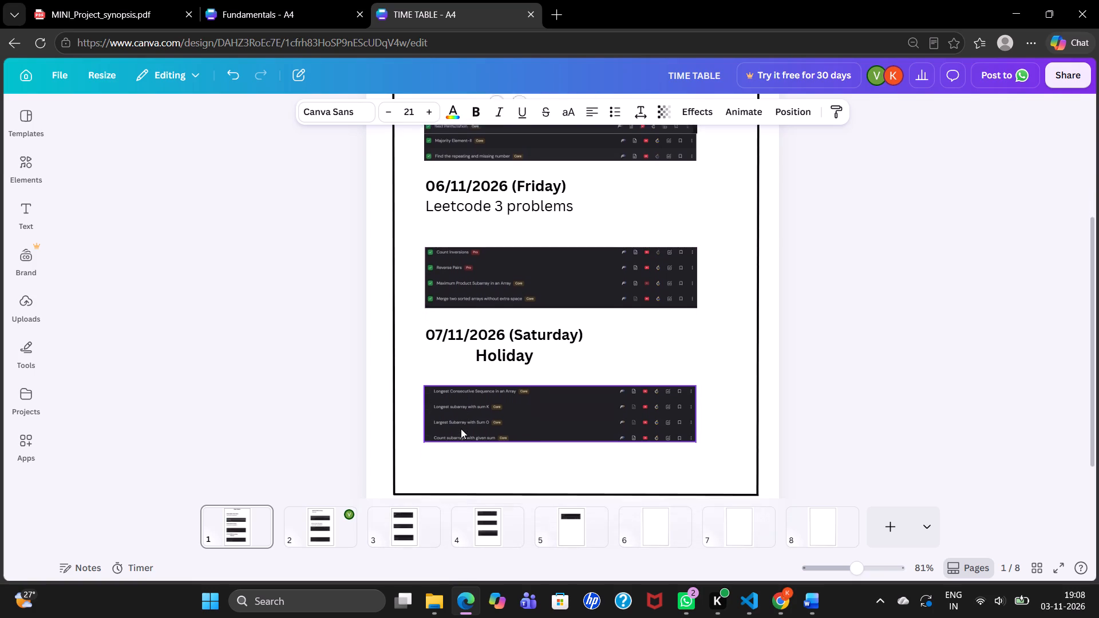
pyautogui.hscroll(1, 461, 429)
pyautogui.click(414, 533)
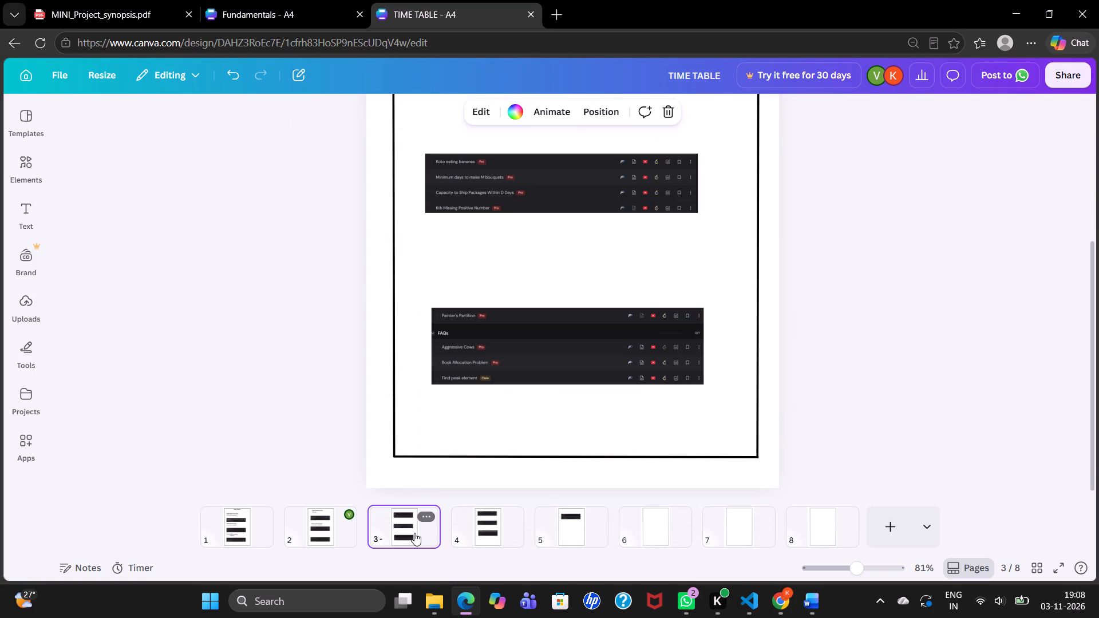
pyautogui.click(234, 526)
pyautogui.click(346, 532)
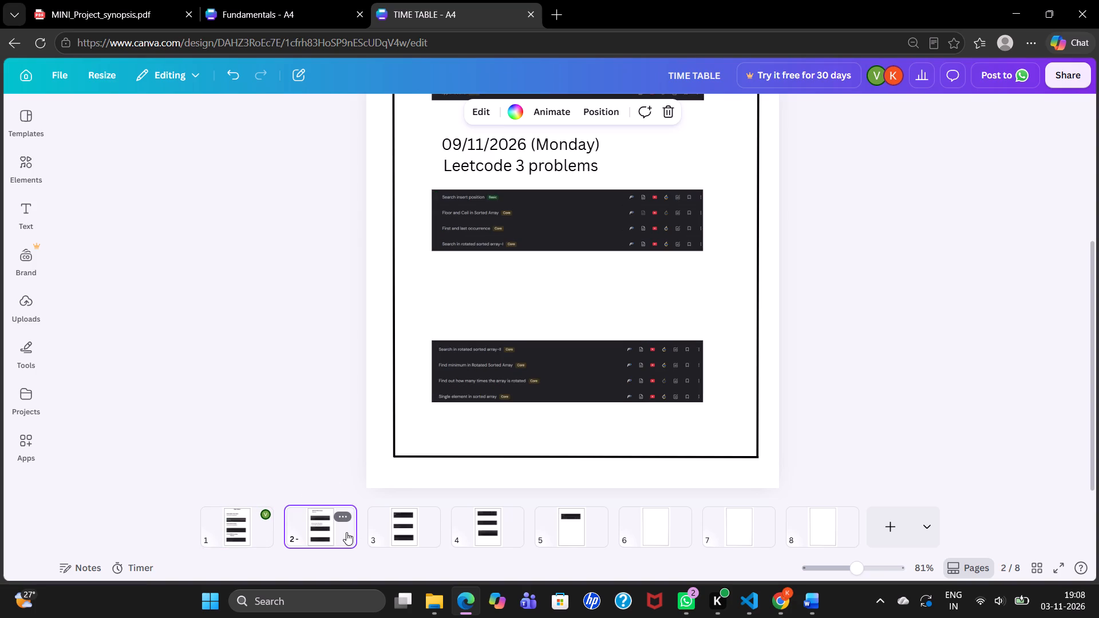
pyautogui.click(431, 526)
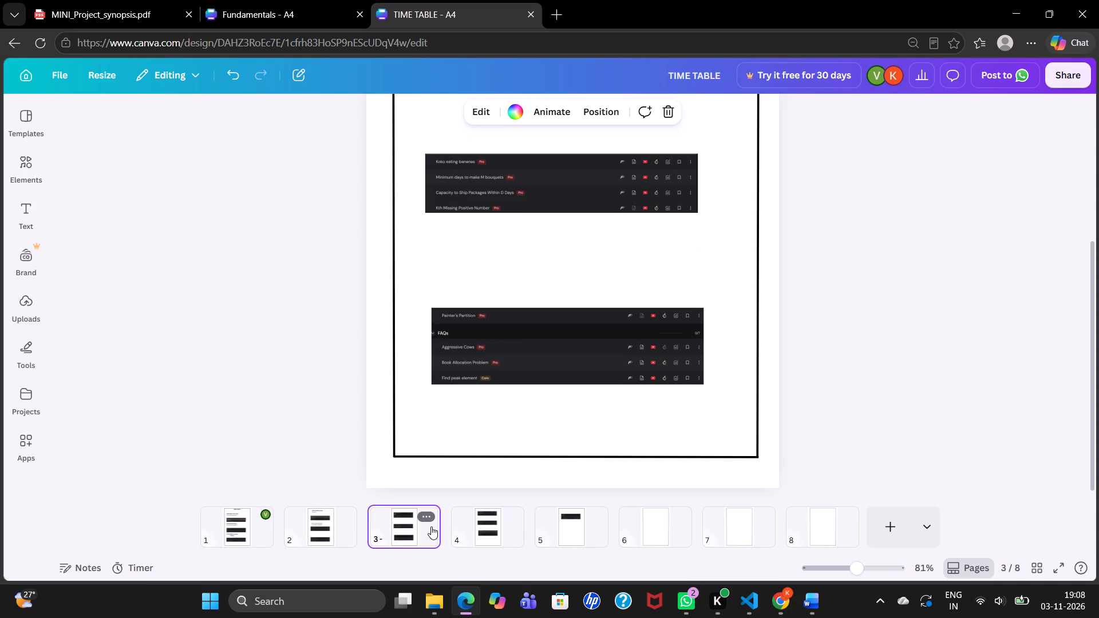
# Review the problem groups placed on pages 4 and 5 of the timetable.
pyautogui.click(501, 518)
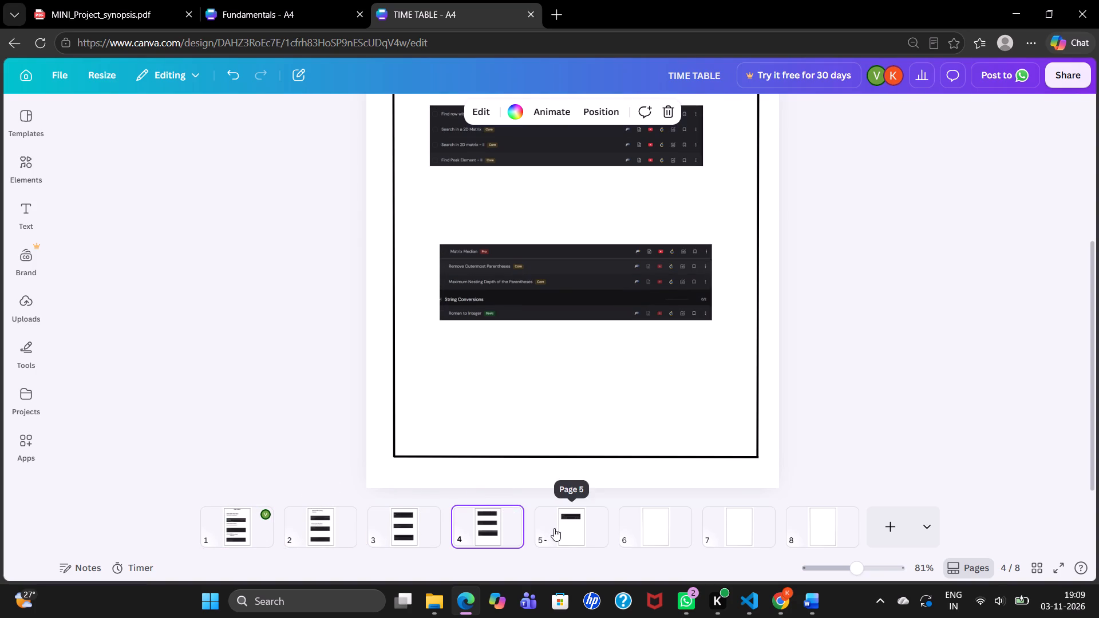
pyautogui.click(554, 528)
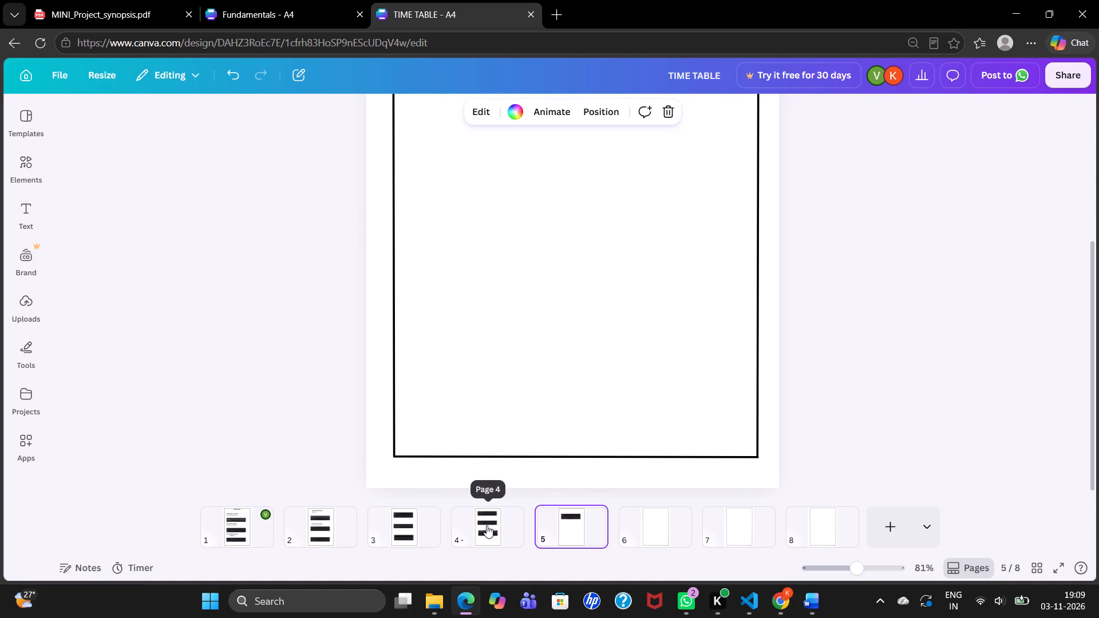
pyautogui.scroll(2, 697, 334)
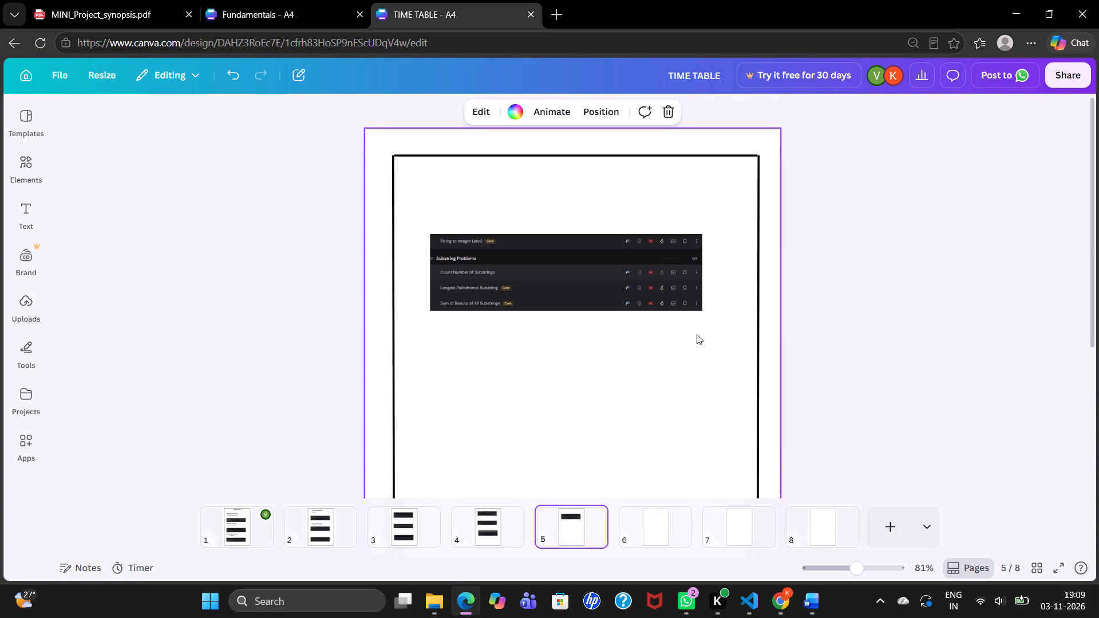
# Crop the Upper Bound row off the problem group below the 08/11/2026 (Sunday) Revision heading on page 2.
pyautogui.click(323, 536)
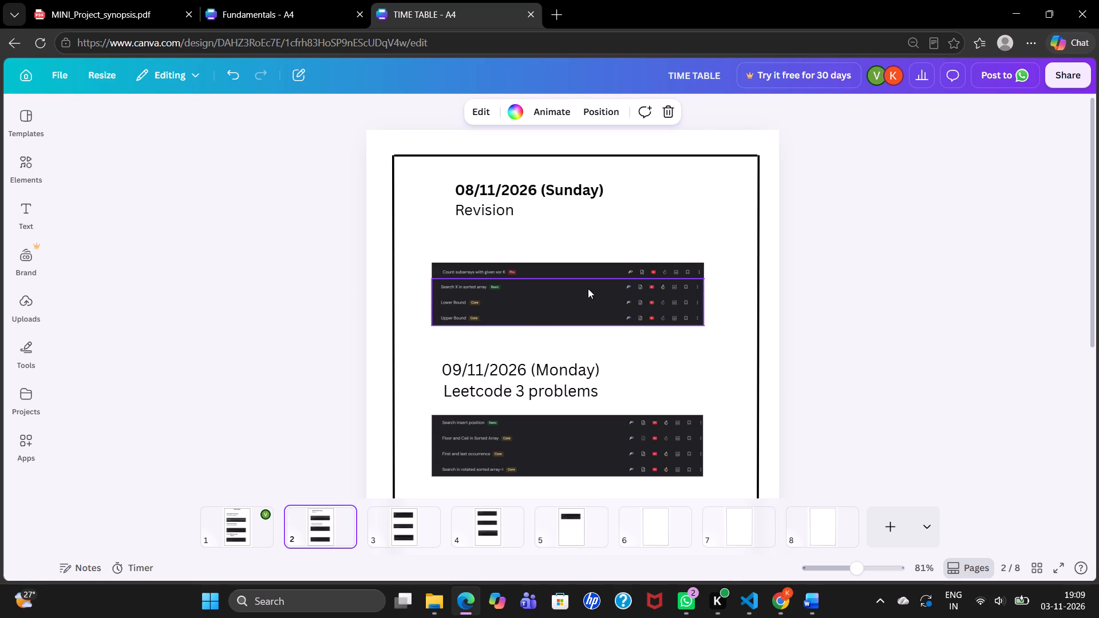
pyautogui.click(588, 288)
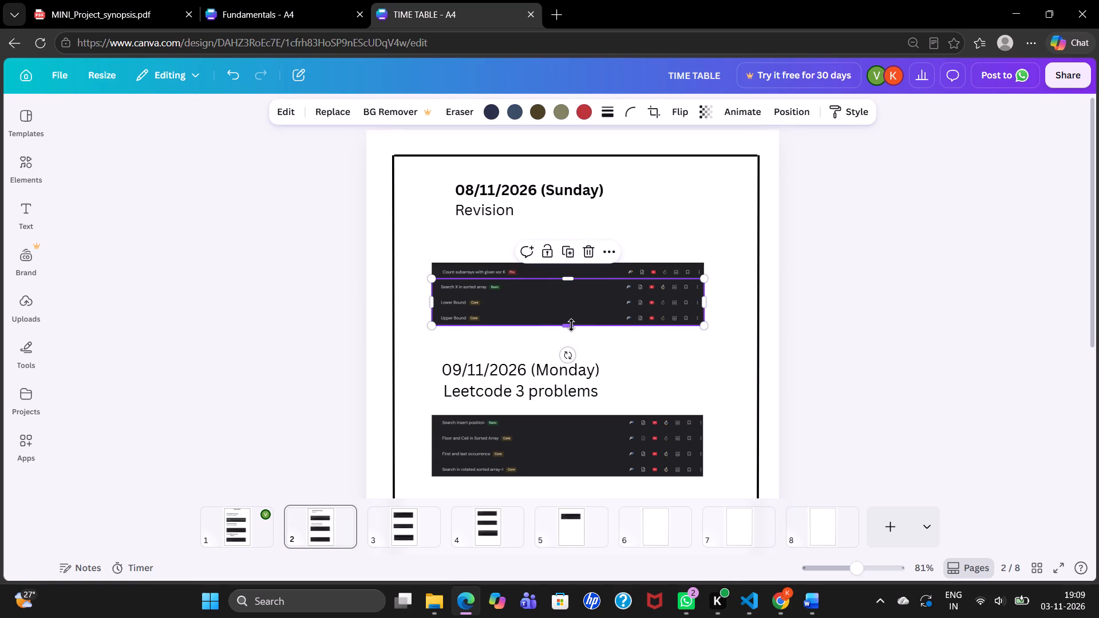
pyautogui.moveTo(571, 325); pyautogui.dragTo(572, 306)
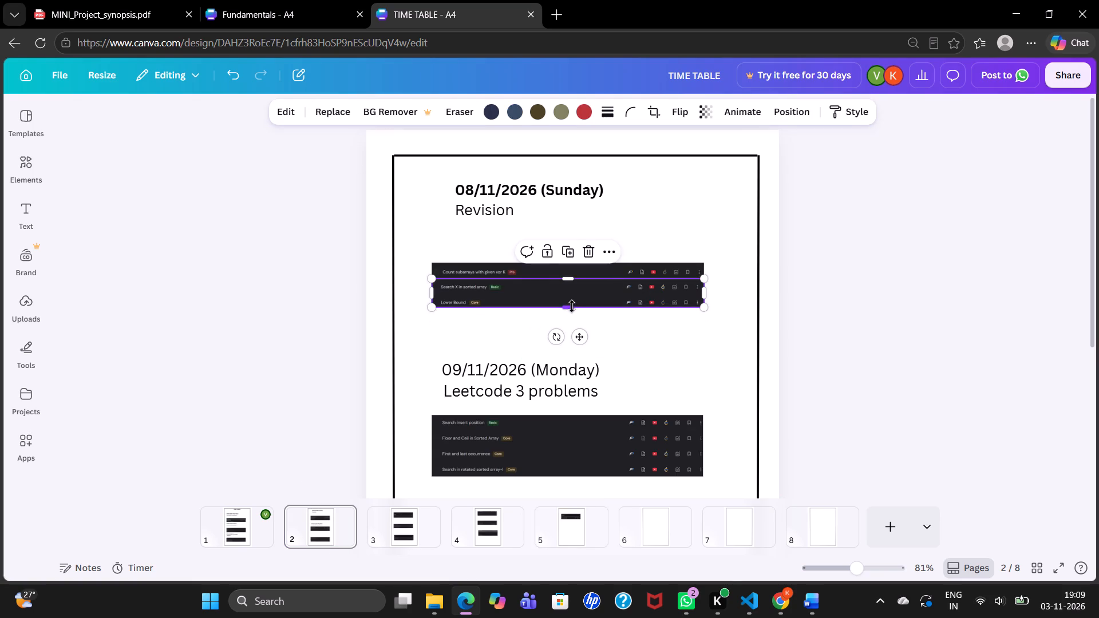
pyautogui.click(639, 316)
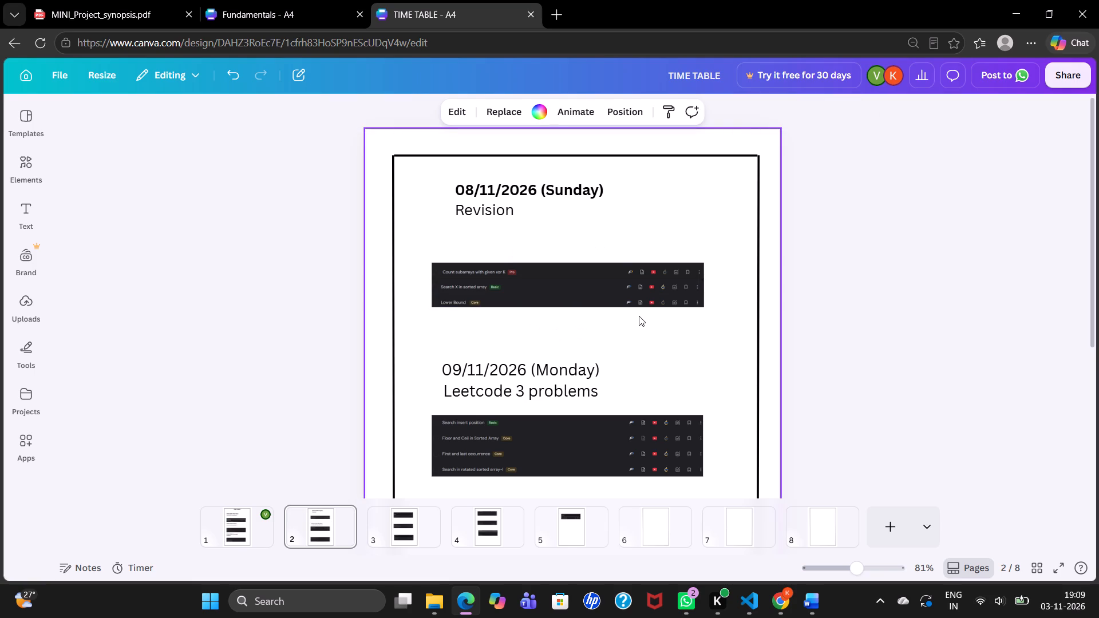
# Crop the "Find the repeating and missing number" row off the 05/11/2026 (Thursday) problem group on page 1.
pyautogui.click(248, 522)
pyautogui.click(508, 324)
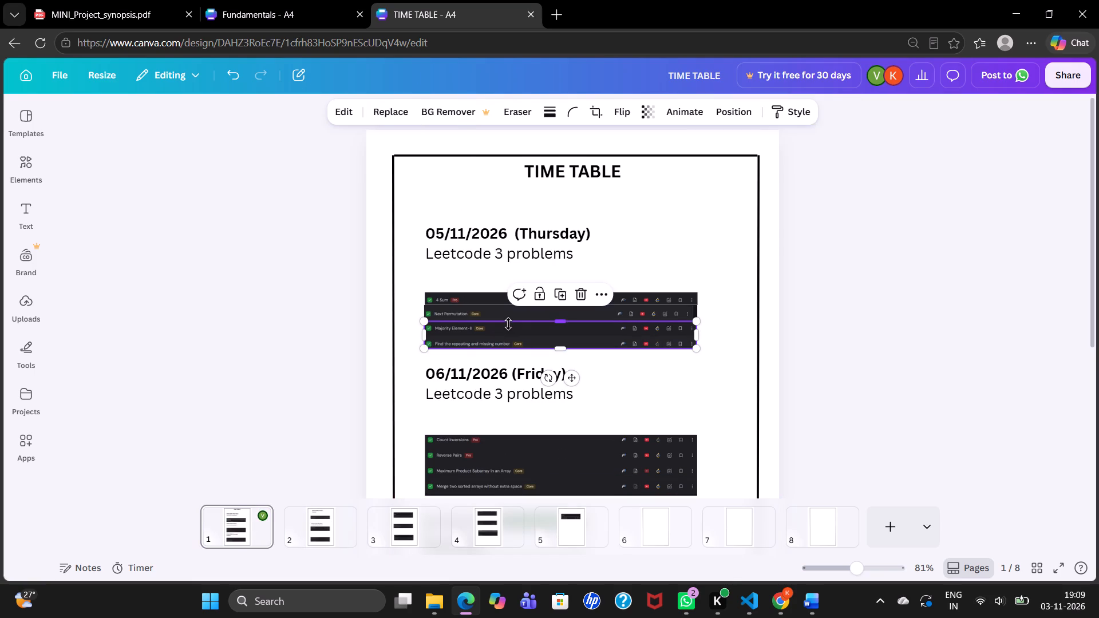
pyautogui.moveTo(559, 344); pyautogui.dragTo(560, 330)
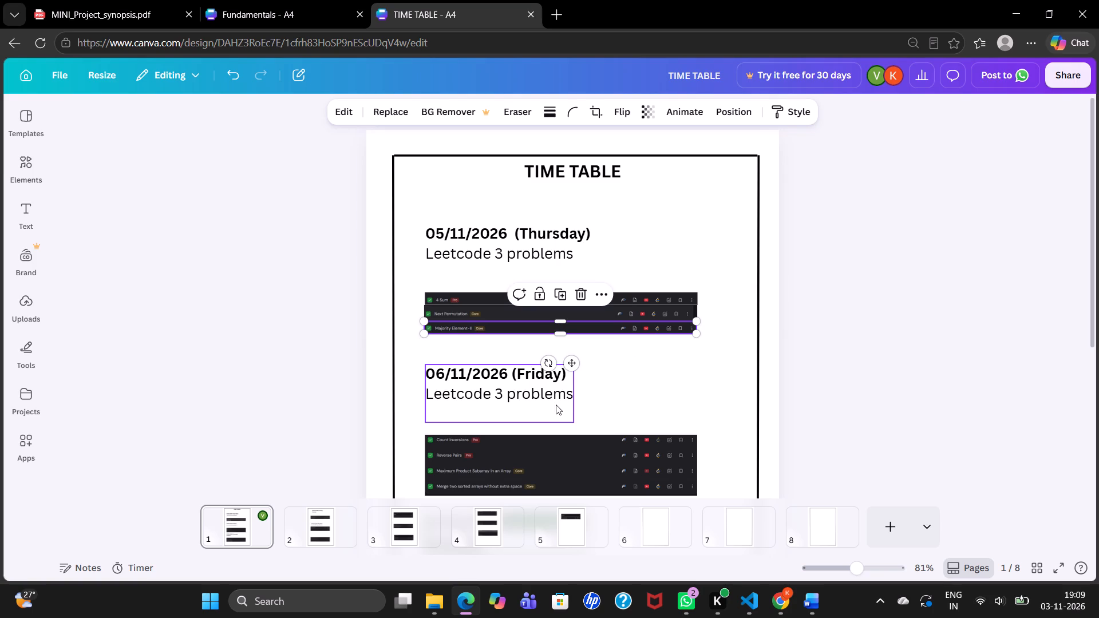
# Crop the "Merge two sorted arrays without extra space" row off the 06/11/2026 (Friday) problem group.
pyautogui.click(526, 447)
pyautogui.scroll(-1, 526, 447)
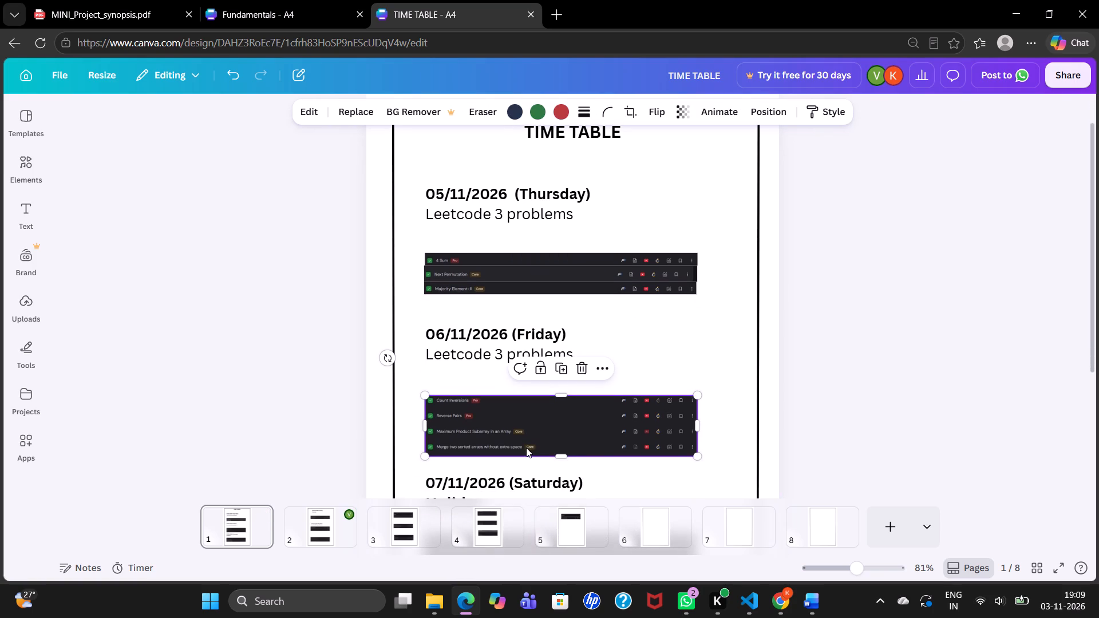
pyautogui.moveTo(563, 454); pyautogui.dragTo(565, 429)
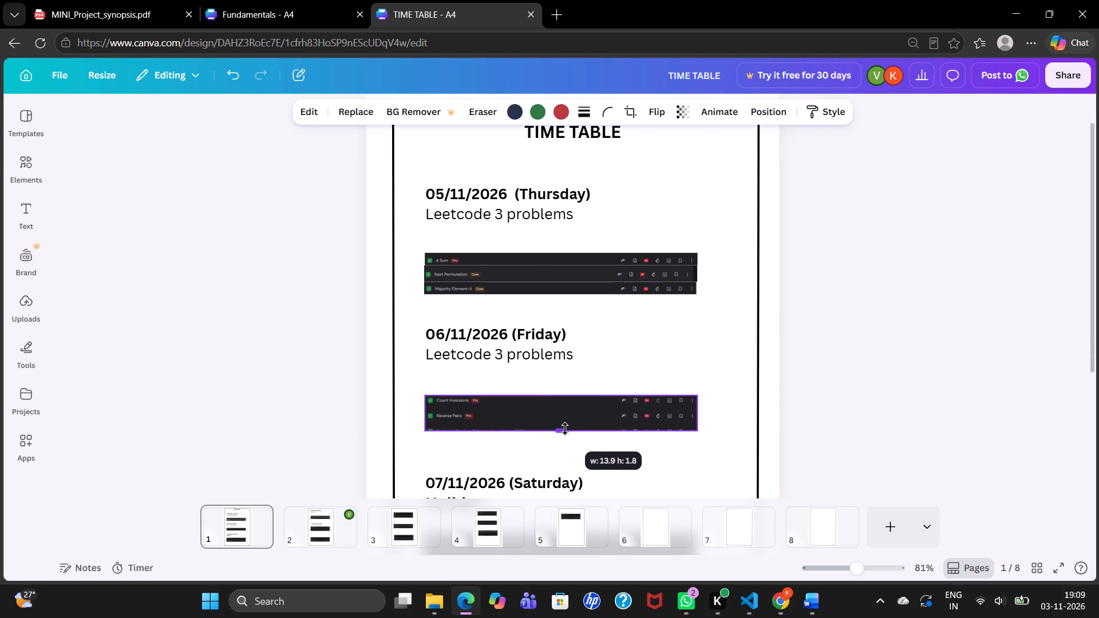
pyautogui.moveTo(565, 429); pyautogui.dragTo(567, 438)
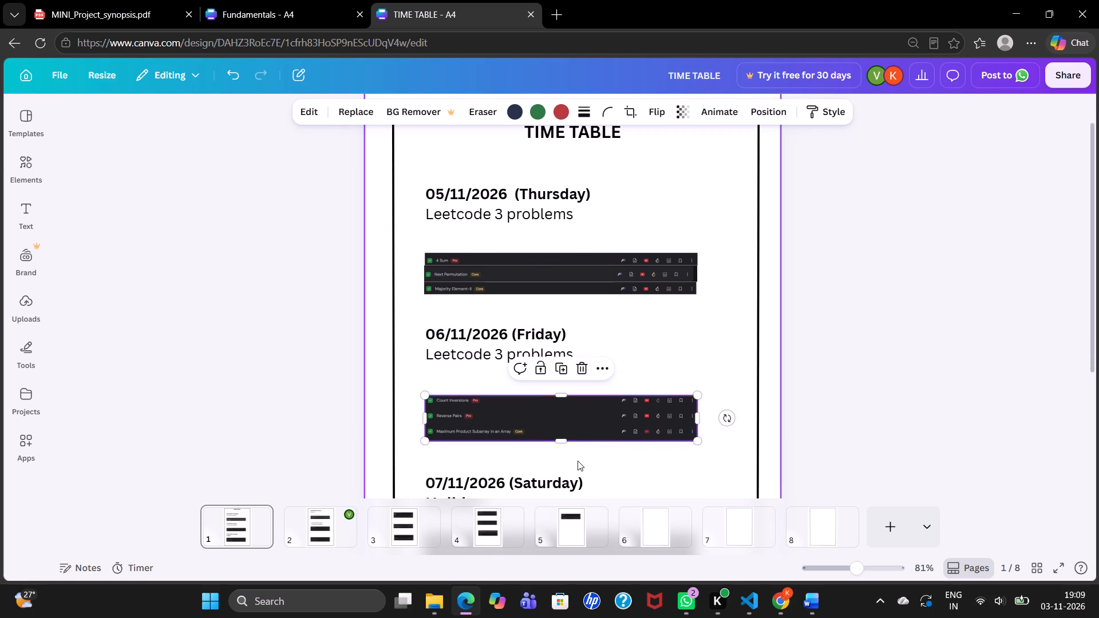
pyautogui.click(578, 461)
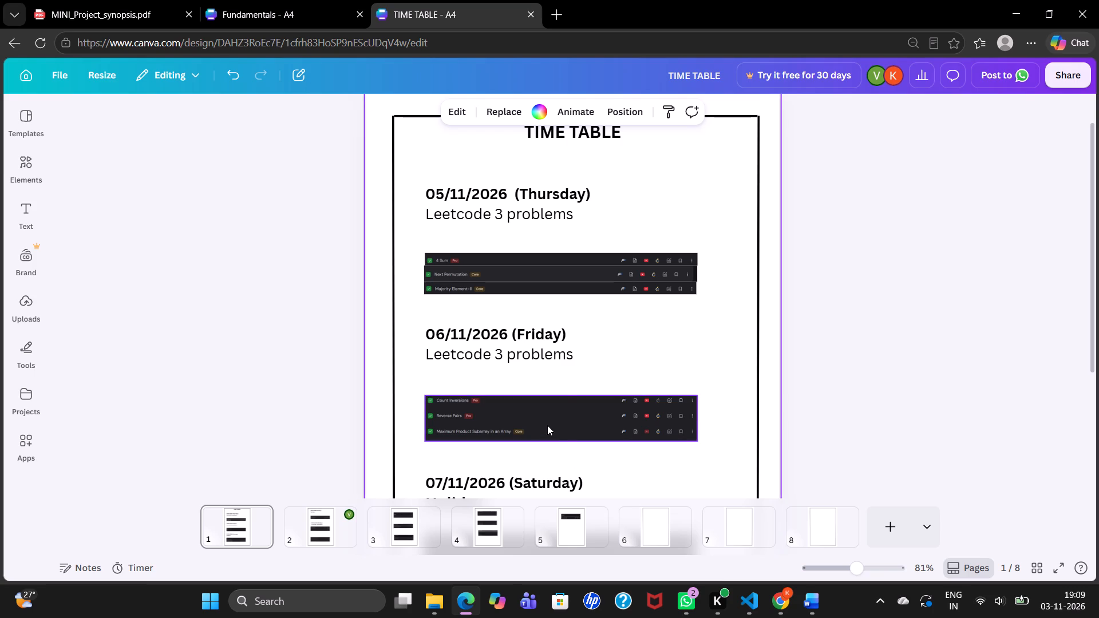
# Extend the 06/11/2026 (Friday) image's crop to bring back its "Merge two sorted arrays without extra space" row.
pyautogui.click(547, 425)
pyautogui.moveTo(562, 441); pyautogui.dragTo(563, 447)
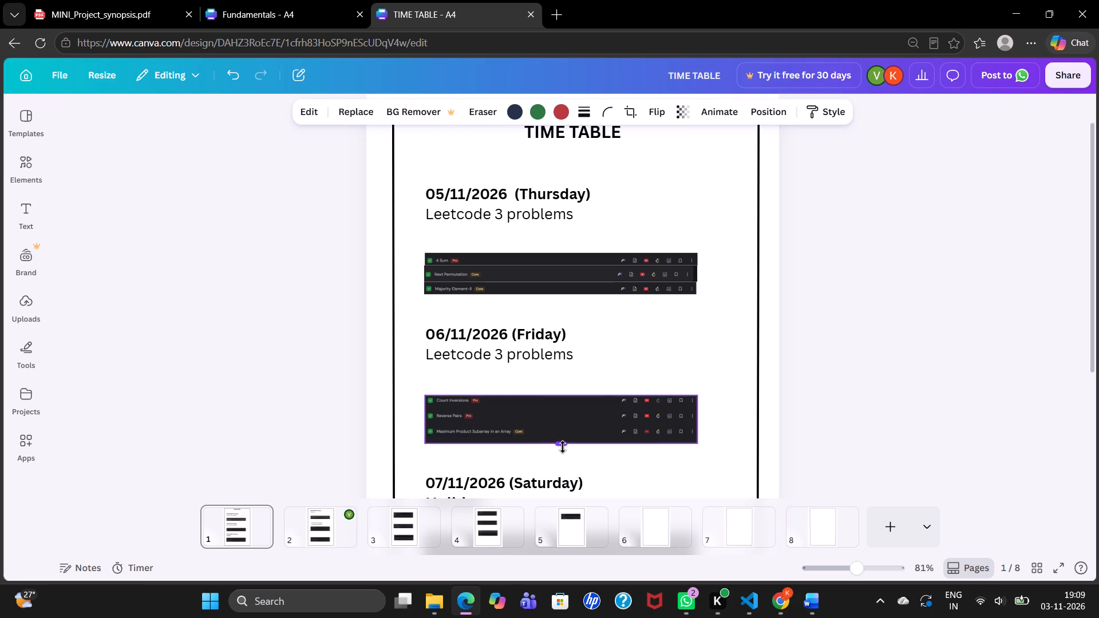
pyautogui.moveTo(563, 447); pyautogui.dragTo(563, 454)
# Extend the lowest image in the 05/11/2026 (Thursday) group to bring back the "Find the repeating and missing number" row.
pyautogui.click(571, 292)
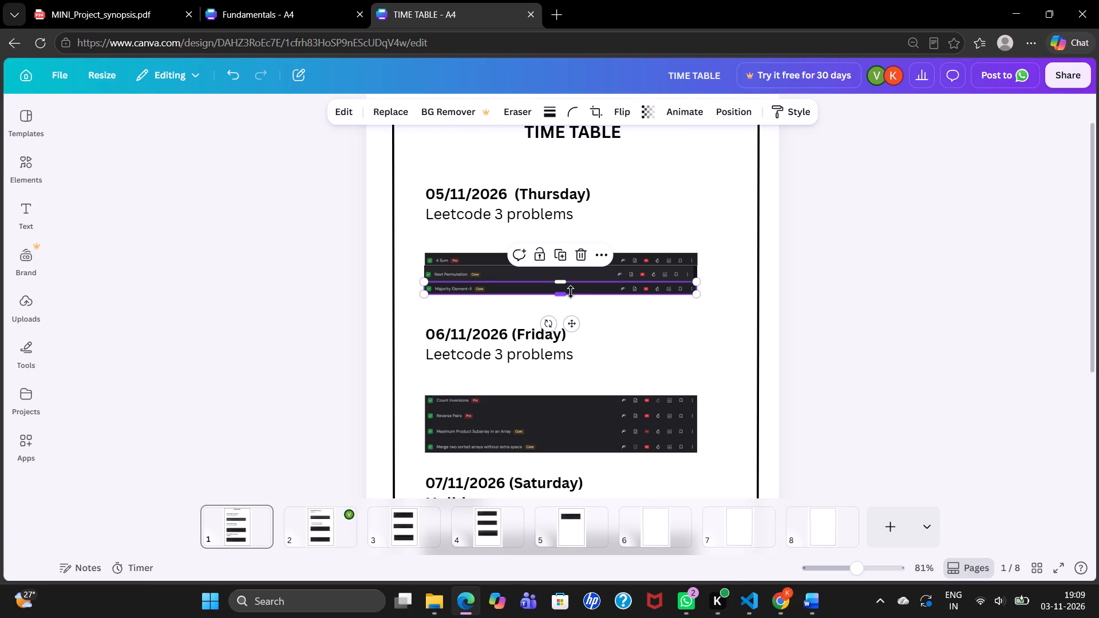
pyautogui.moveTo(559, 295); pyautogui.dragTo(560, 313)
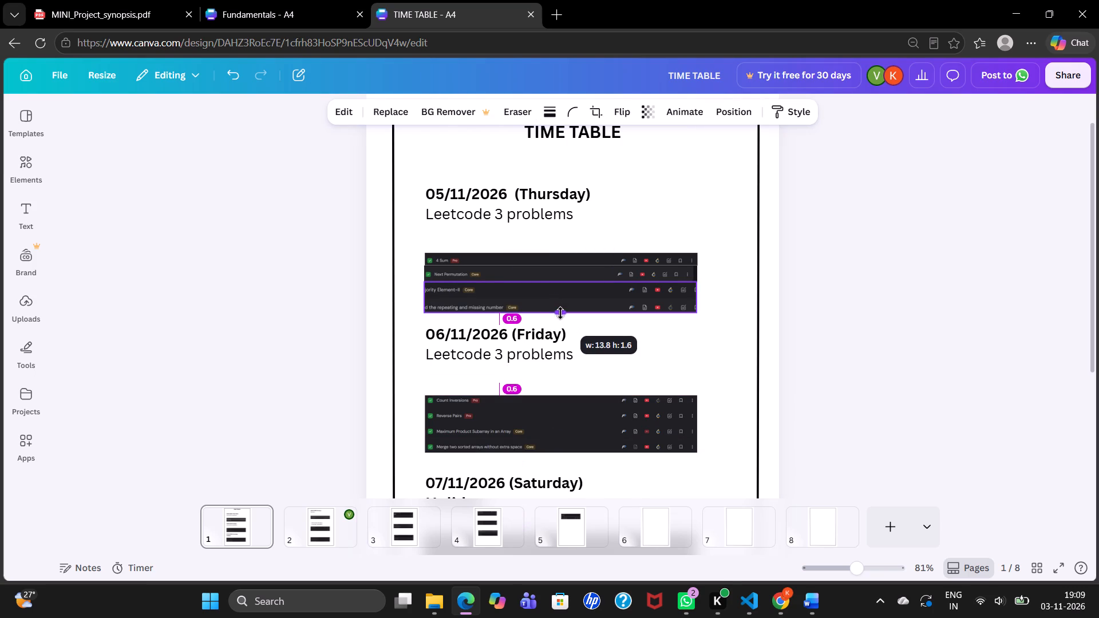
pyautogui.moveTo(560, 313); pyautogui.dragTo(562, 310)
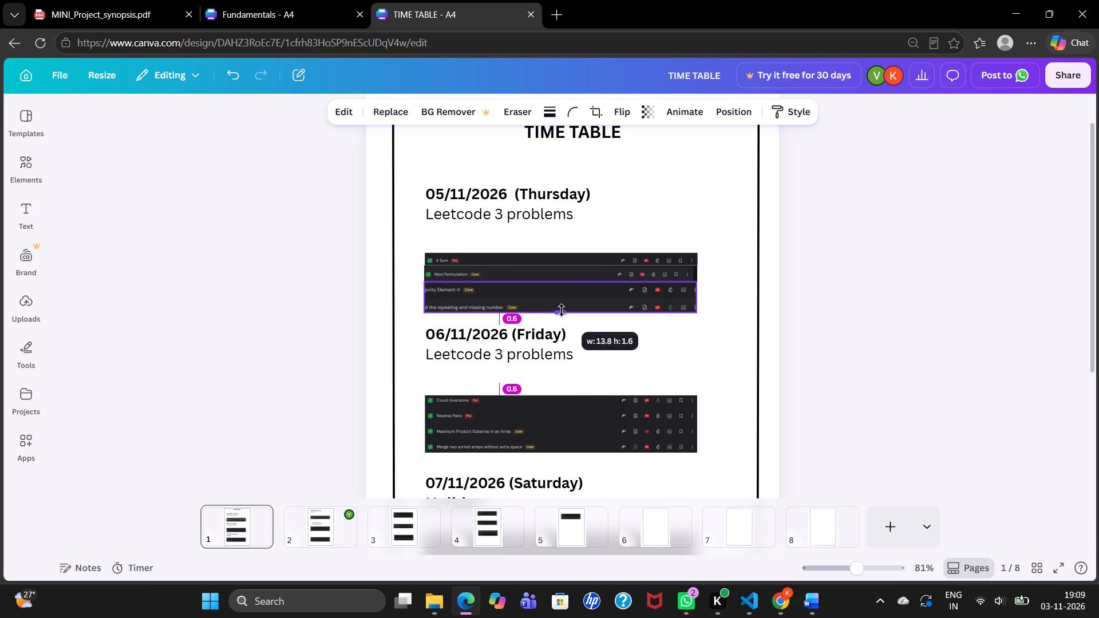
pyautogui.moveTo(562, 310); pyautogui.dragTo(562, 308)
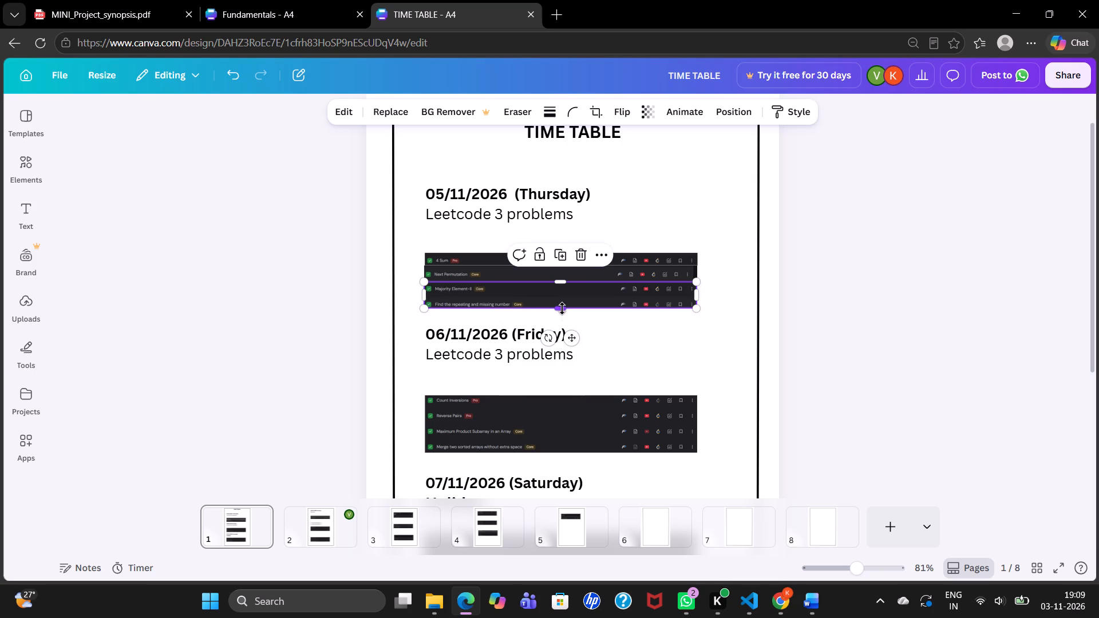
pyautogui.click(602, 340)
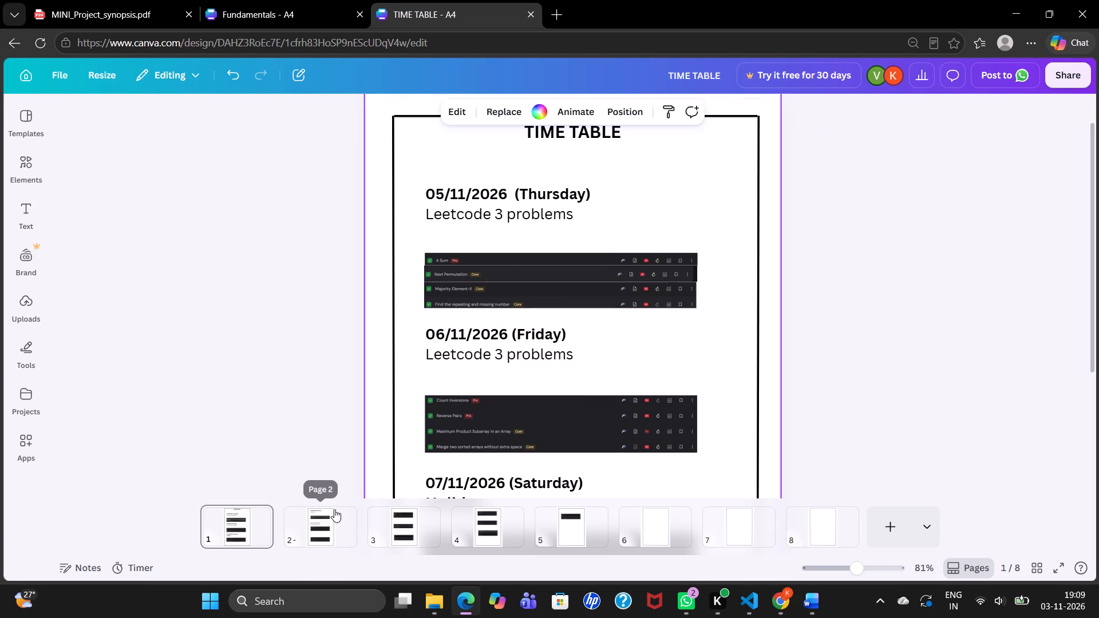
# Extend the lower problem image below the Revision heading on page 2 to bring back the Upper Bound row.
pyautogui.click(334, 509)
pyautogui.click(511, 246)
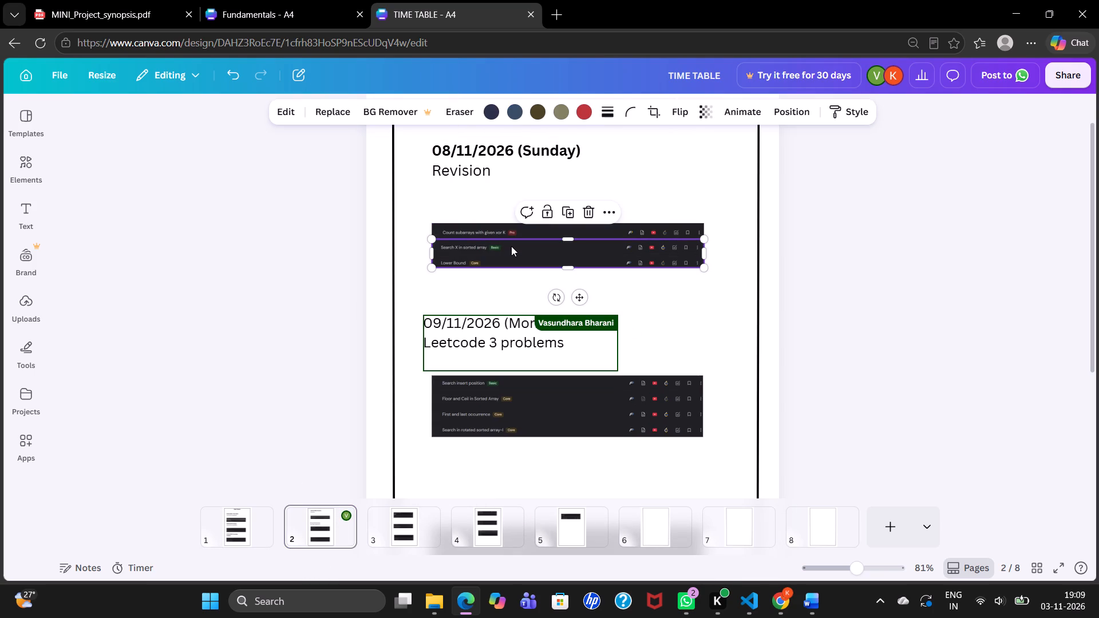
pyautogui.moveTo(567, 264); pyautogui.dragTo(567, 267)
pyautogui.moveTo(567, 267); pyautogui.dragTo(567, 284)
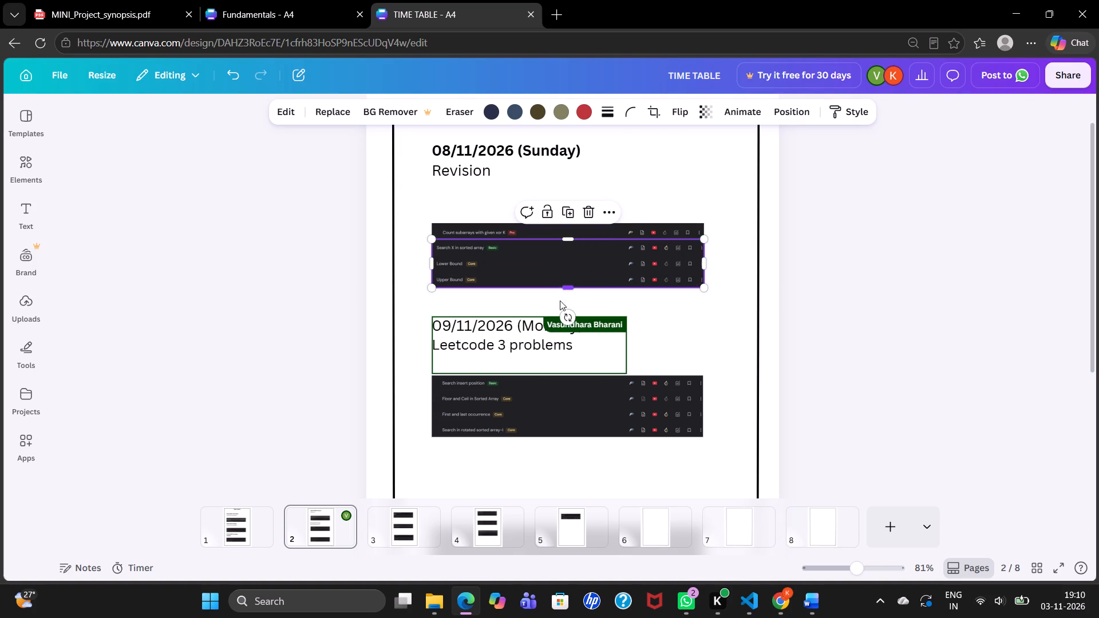
# Duplicate the 09/11/2026 (Monday) Leetcode heading and place the copy just above the Search in rotated sorted array-II group on page 2.
pyautogui.hscroll(1, 535, 372)
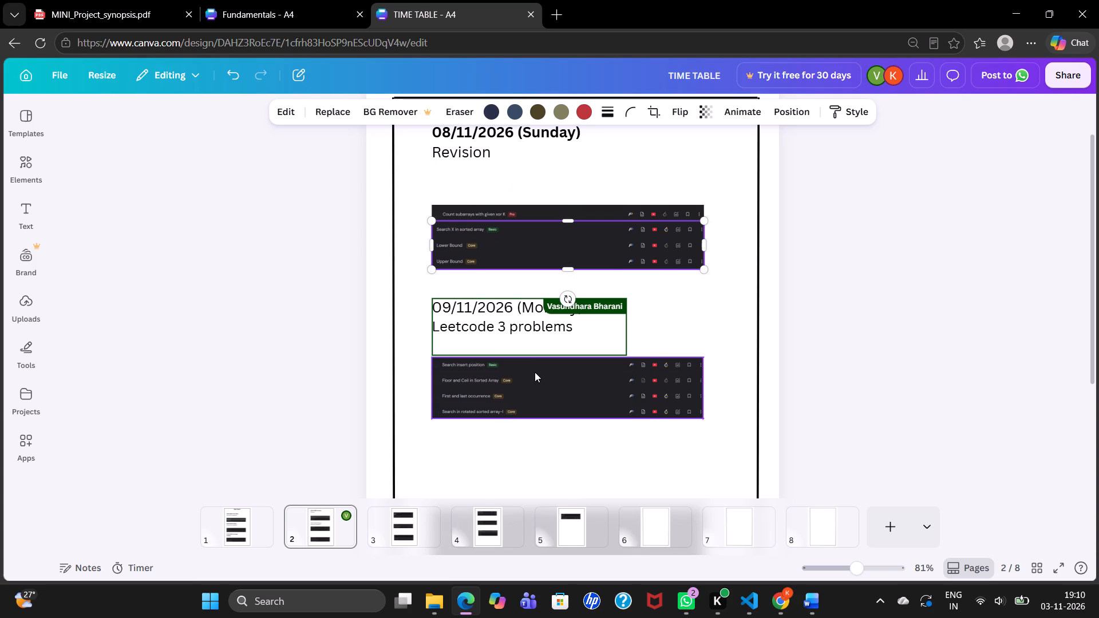
pyautogui.hscroll(2, 535, 372)
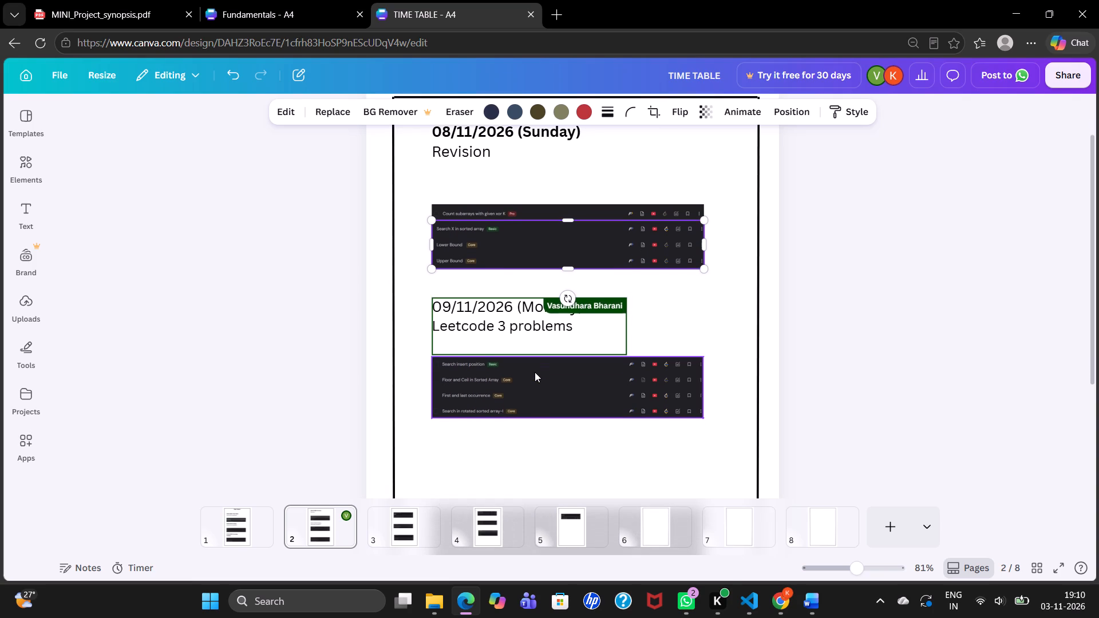
pyautogui.scroll(-1, 524, 431)
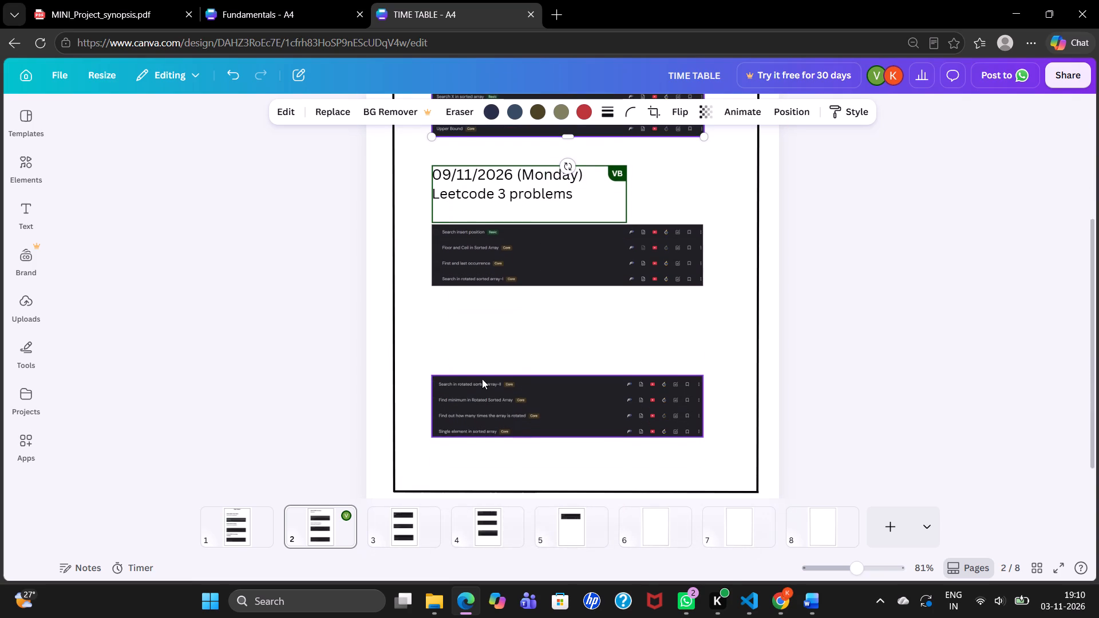
pyautogui.click(560, 208)
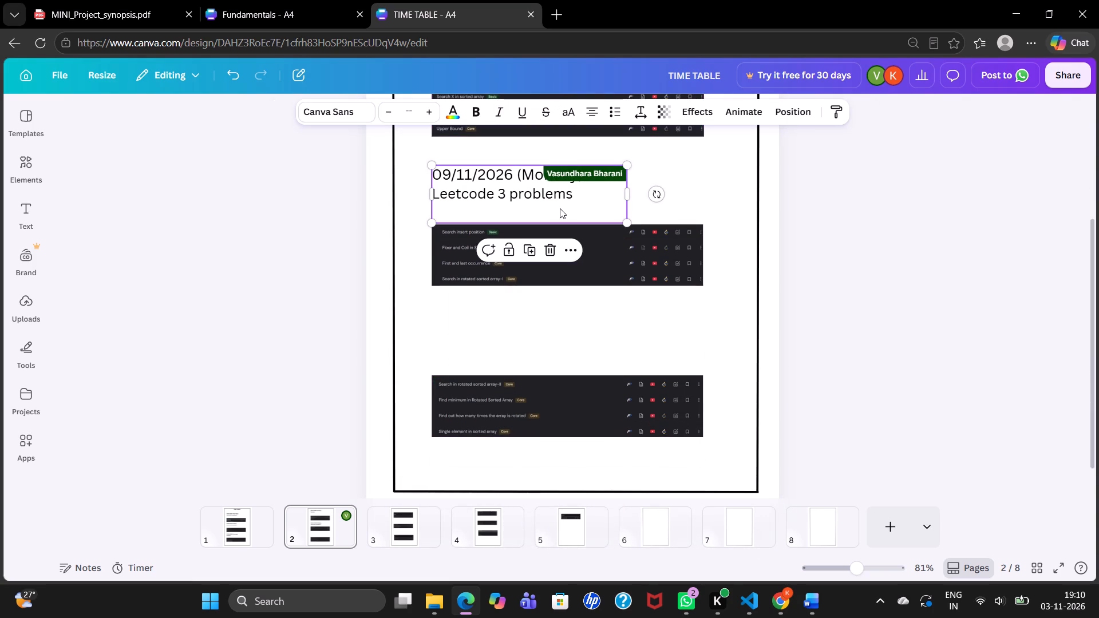
pyautogui.hotkey('ctrl', 'c')
pyautogui.click(515, 319)
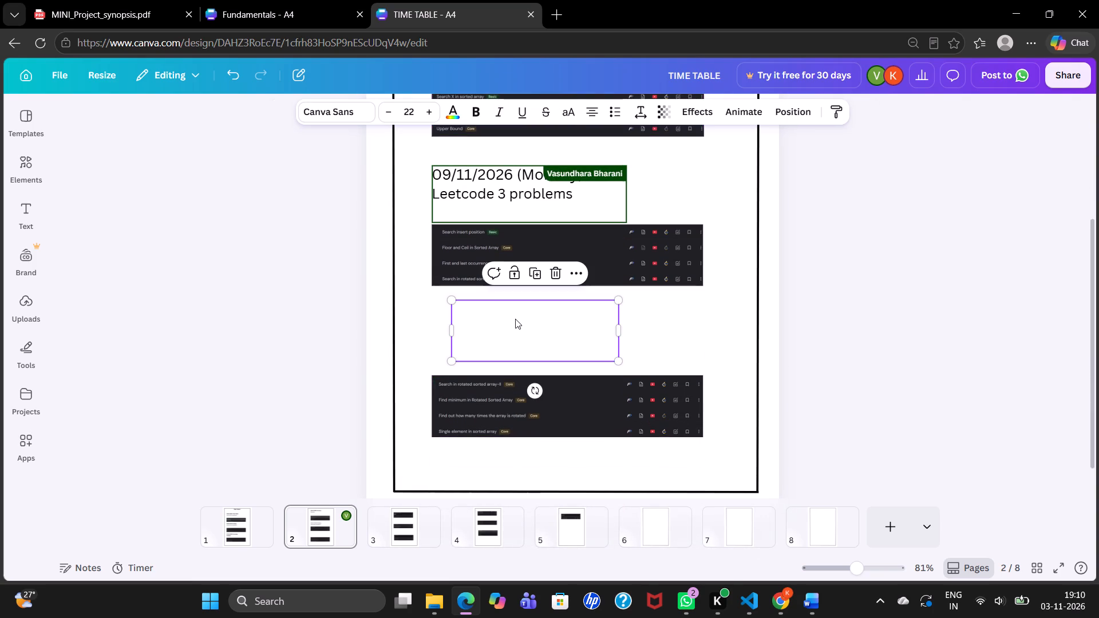
pyautogui.hotkey('ctrl', 'v')
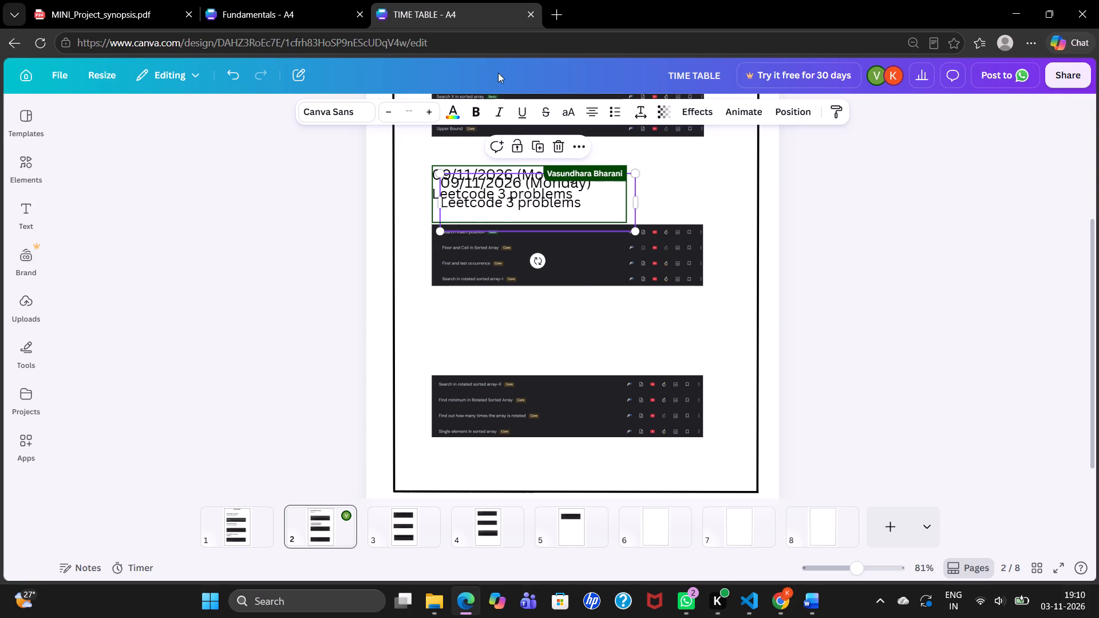
pyautogui.moveTo(483, 208); pyautogui.dragTo(488, 344)
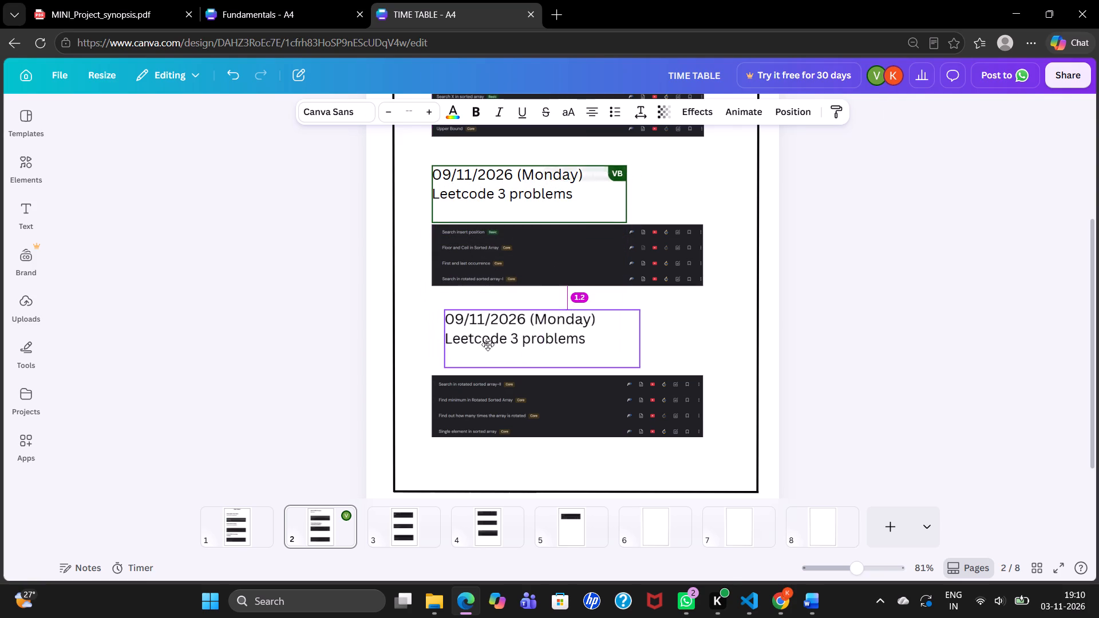
pyautogui.moveTo(488, 344); pyautogui.dragTo(479, 348)
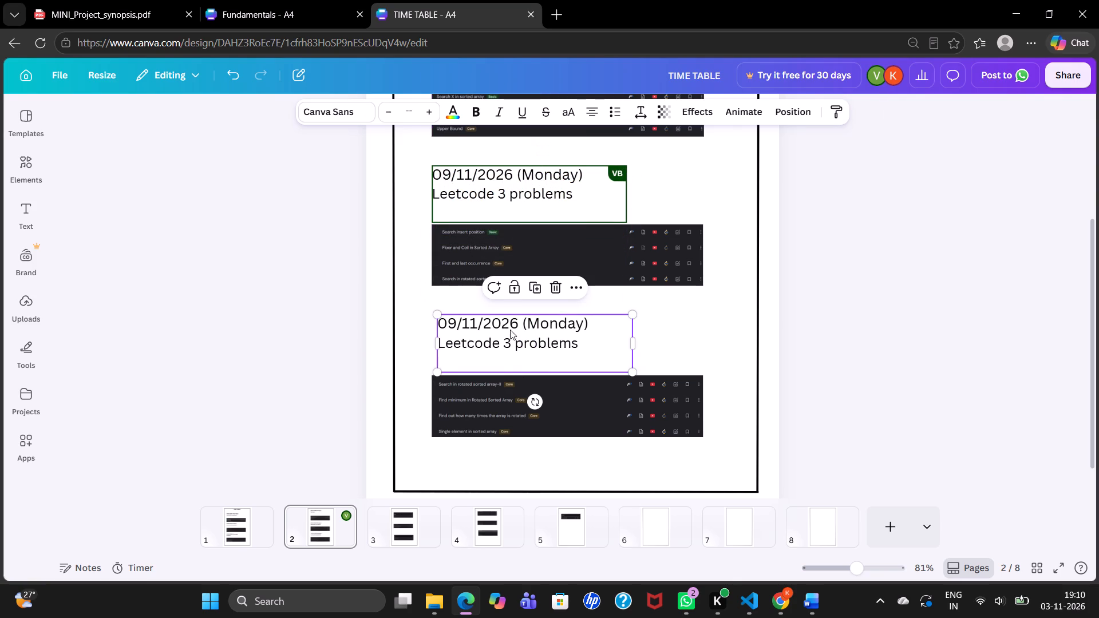
# Change the copied heading's date line to 10/11/2026 (Tuesday).
pyautogui.click(453, 319)
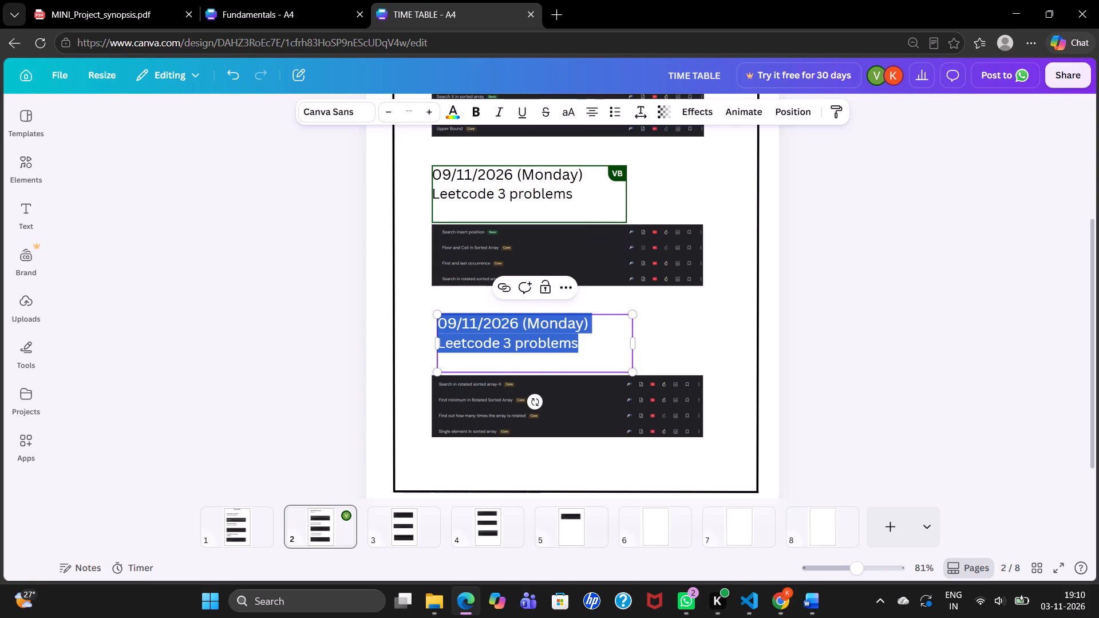
pyautogui.click(456, 320)
pyautogui.press('BackSpace')
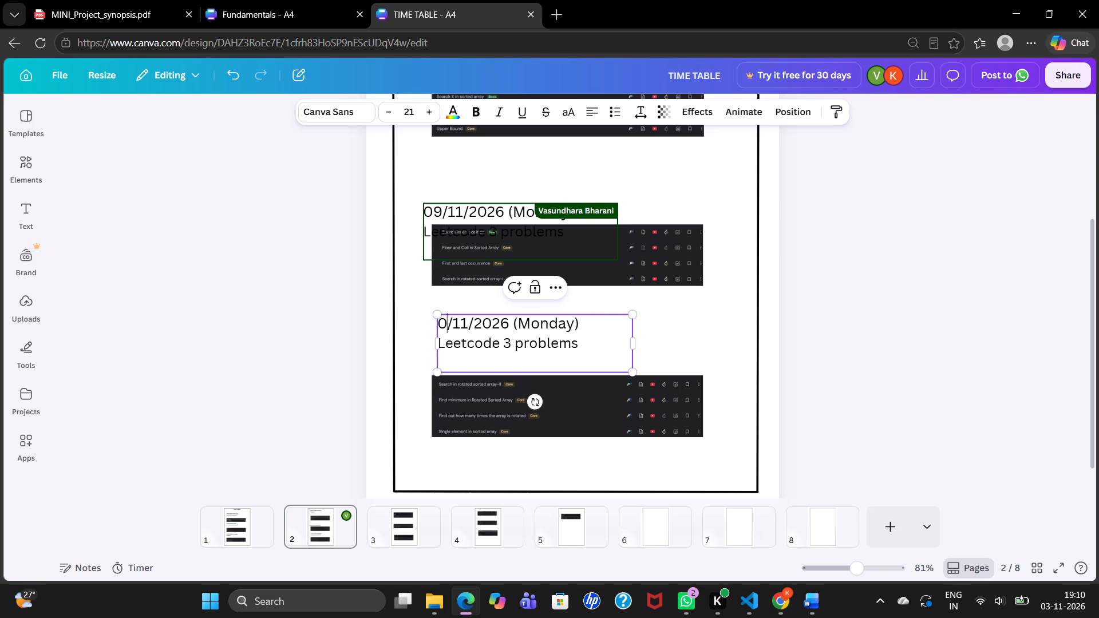
pyautogui.press('Left')
pyautogui.press('1')
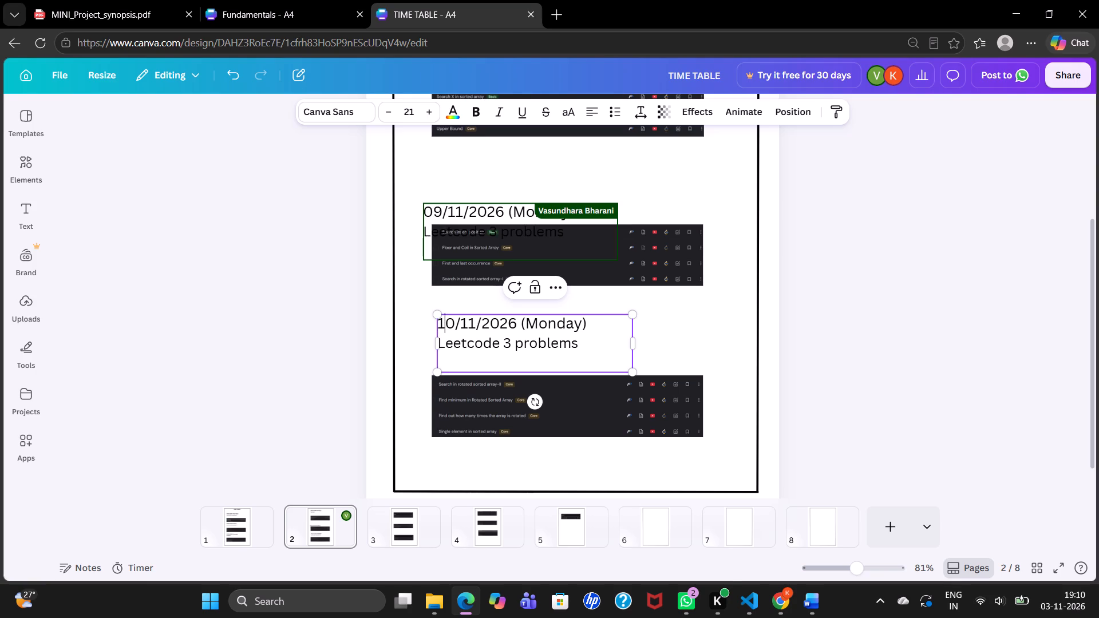
pyautogui.click(558, 323)
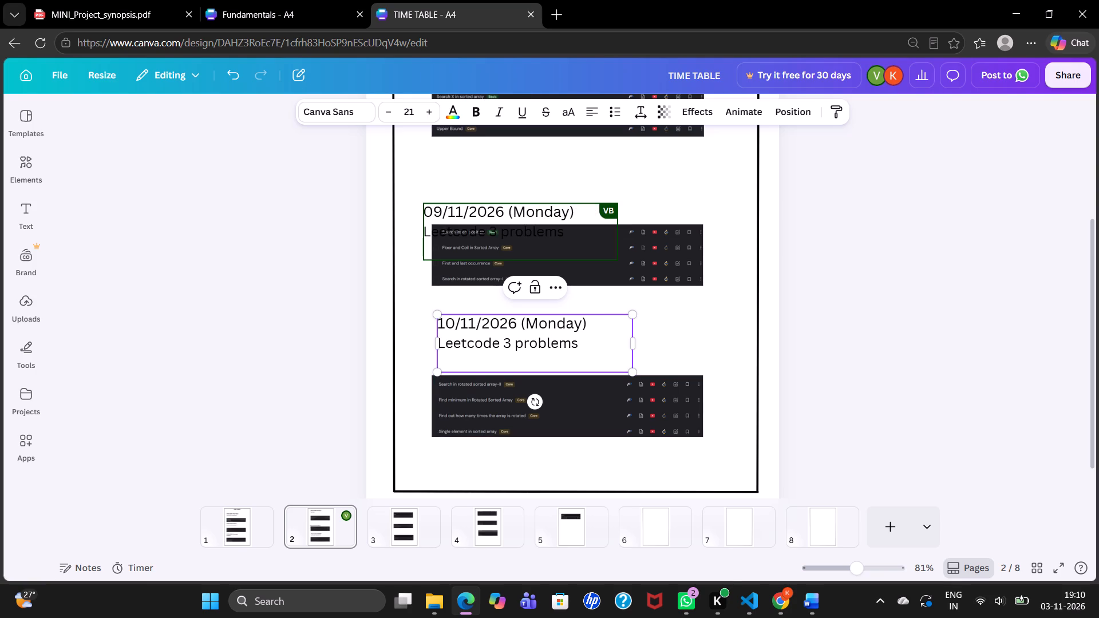
pyautogui.press('BackSpace')
pyautogui.press('BackSpace')
pyautogui.press('BackSpace')
pyautogui.write('Tues')
# Open the date line of the 10/11/2026 (Tuesday) heading on page 2 for text editing.
pyautogui.click(234, 520)
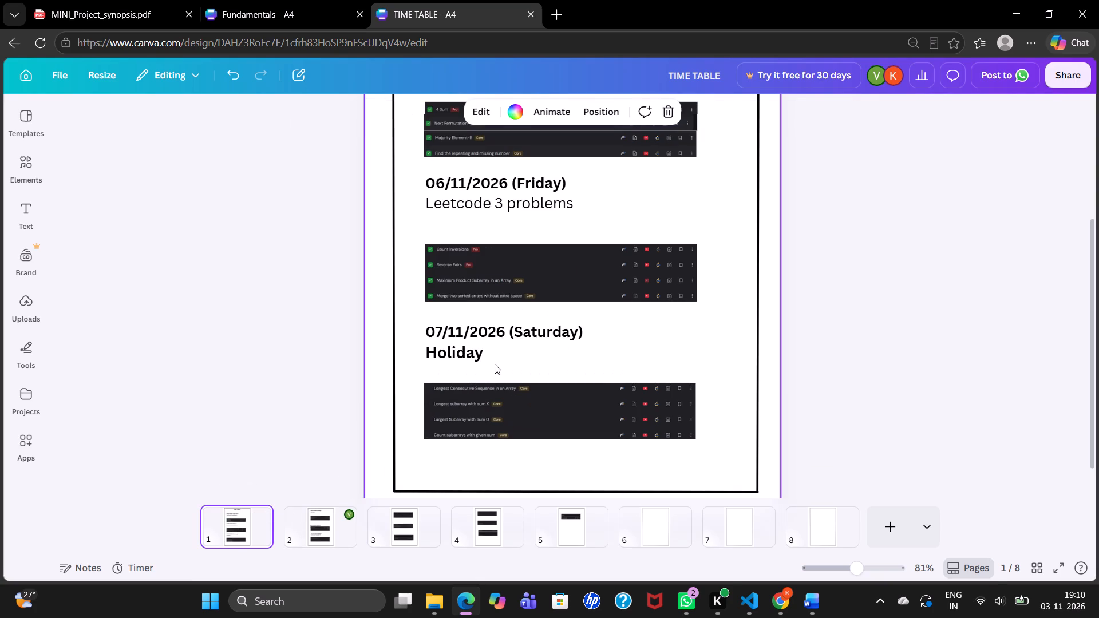
pyautogui.click(330, 510)
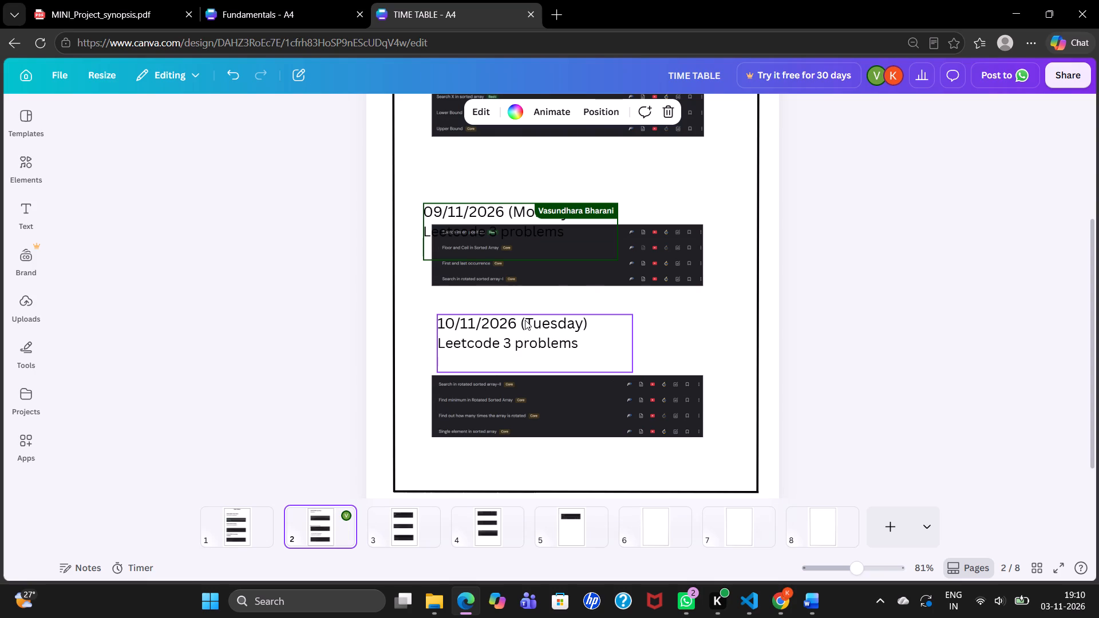
pyautogui.click(525, 320)
pyautogui.click(594, 323)
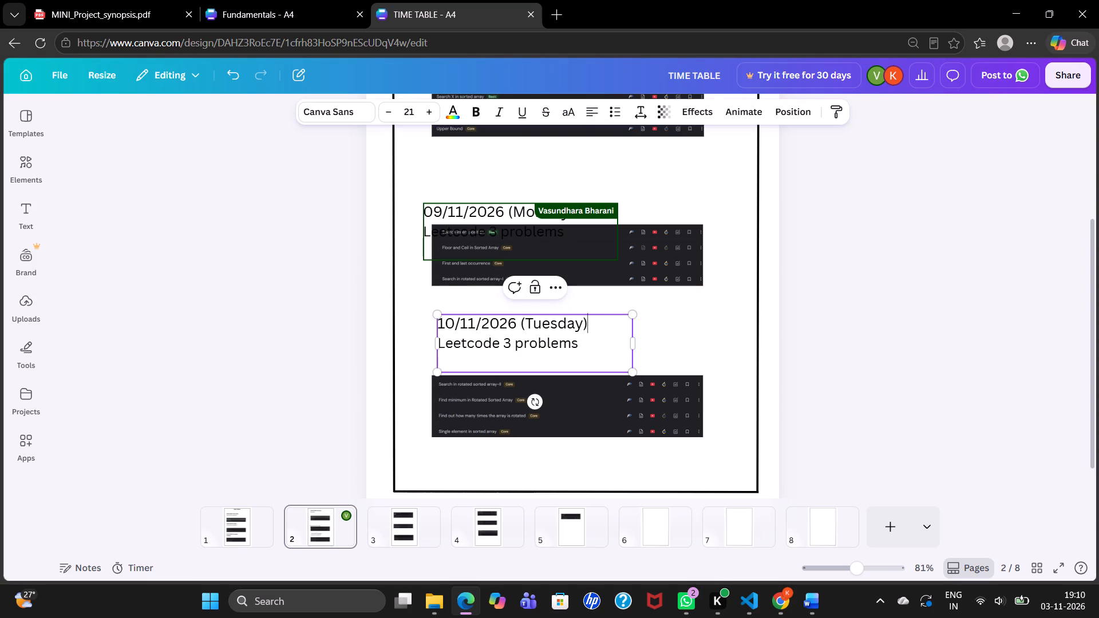
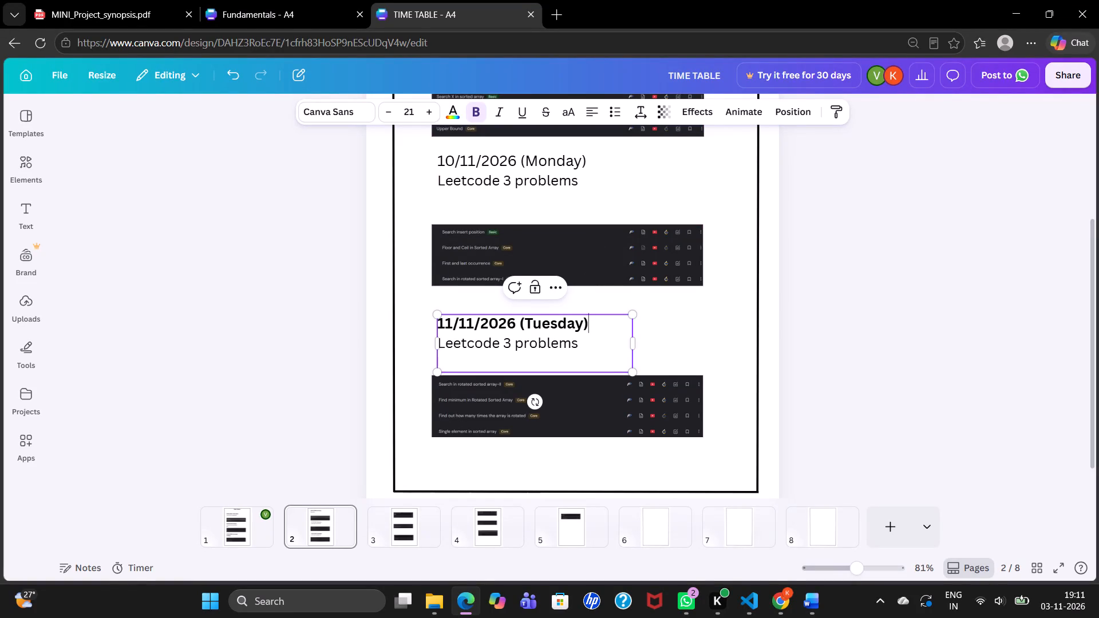
# Make the date line of the 10/11/2026 (Monday) heading on page 2 bold.
pyautogui.click(672, 321)
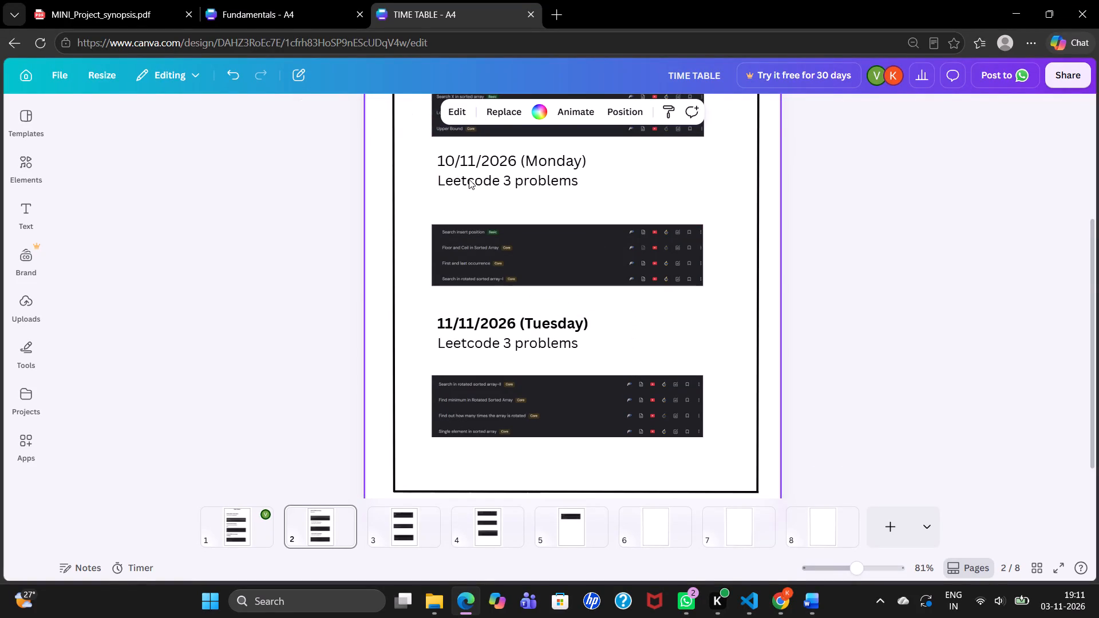
pyautogui.click(469, 181)
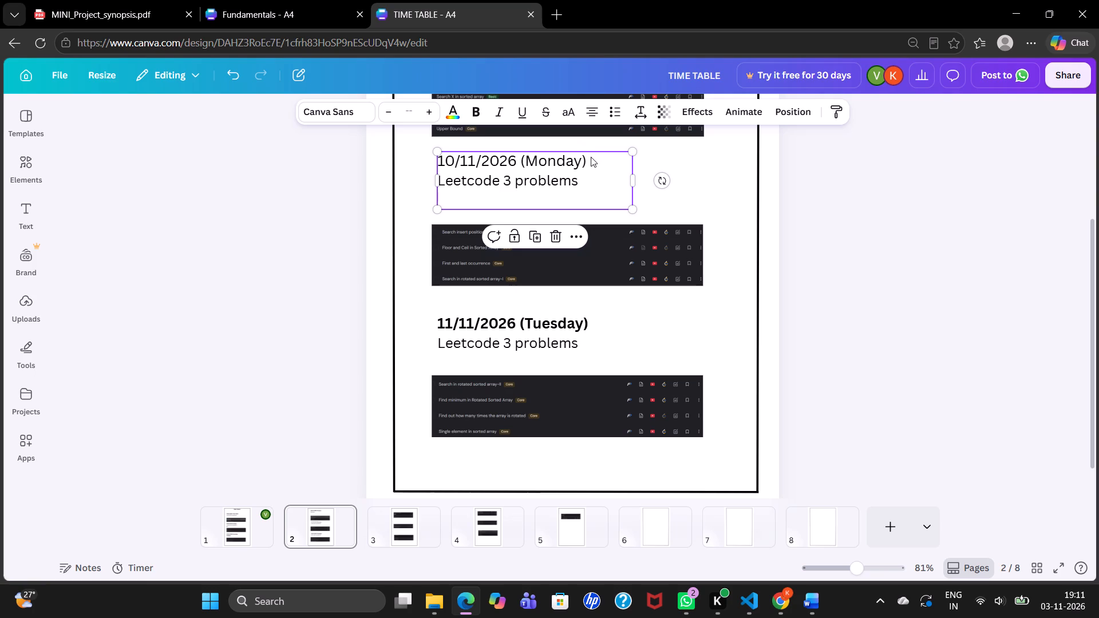
pyautogui.click(591, 157)
pyautogui.click(591, 157)
pyautogui.moveTo(591, 157); pyautogui.dragTo(442, 157)
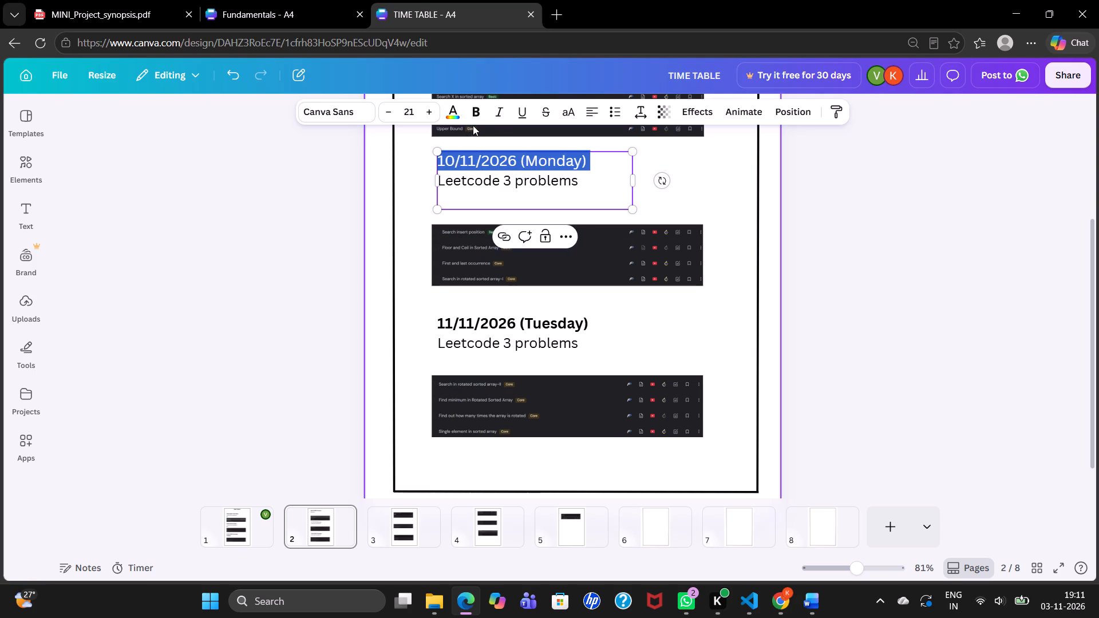
pyautogui.click(473, 121)
pyautogui.click(355, 263)
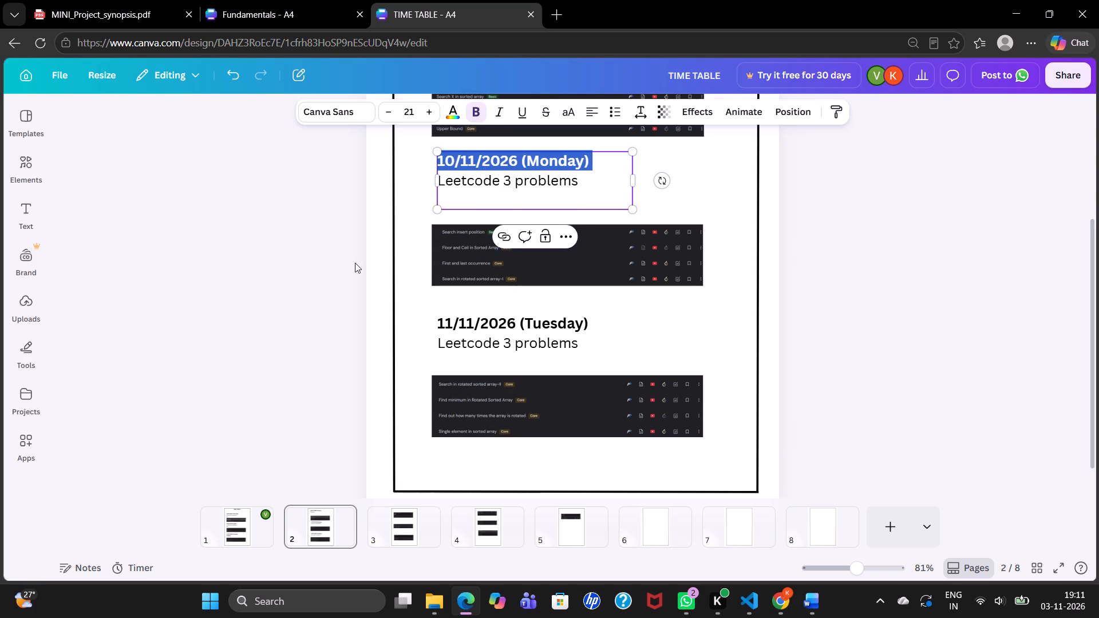
# Change the text alignment of the 10/11/2026 (Monday) heading on page 2 to justified.
pyautogui.scroll(2, 627, 177)
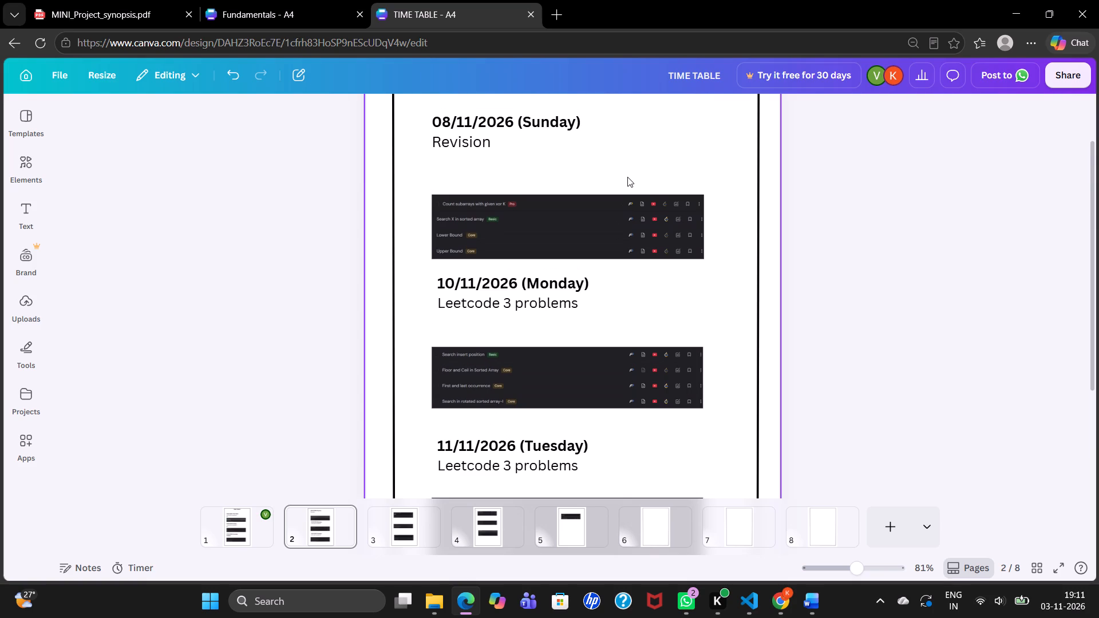
pyautogui.scroll(1, 627, 177)
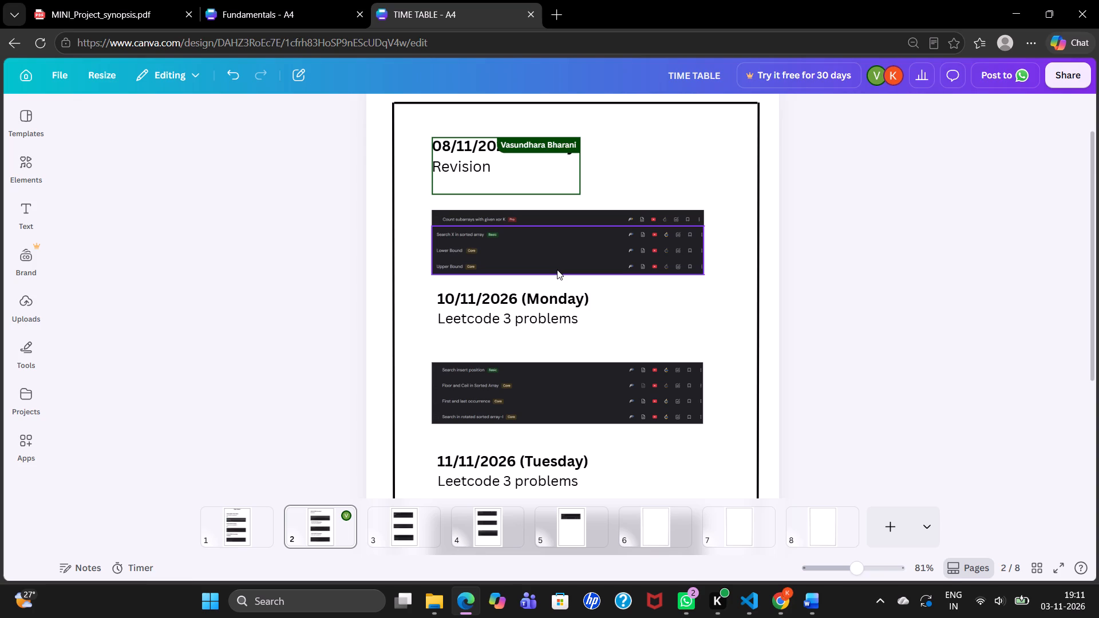
pyautogui.click(584, 295)
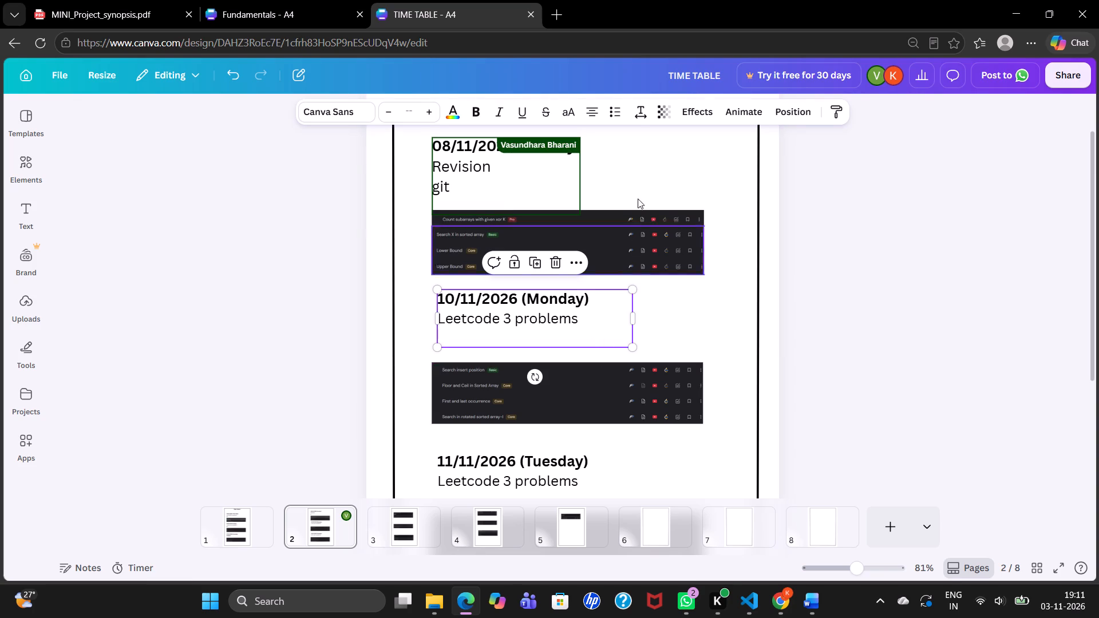
pyautogui.click(591, 120)
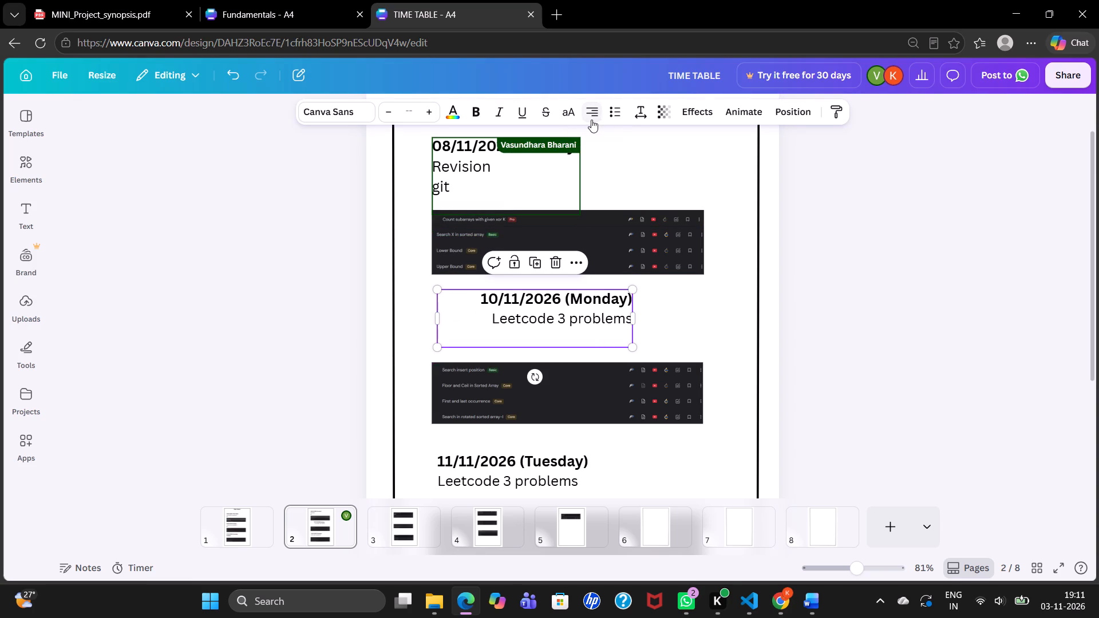
pyautogui.click(591, 120)
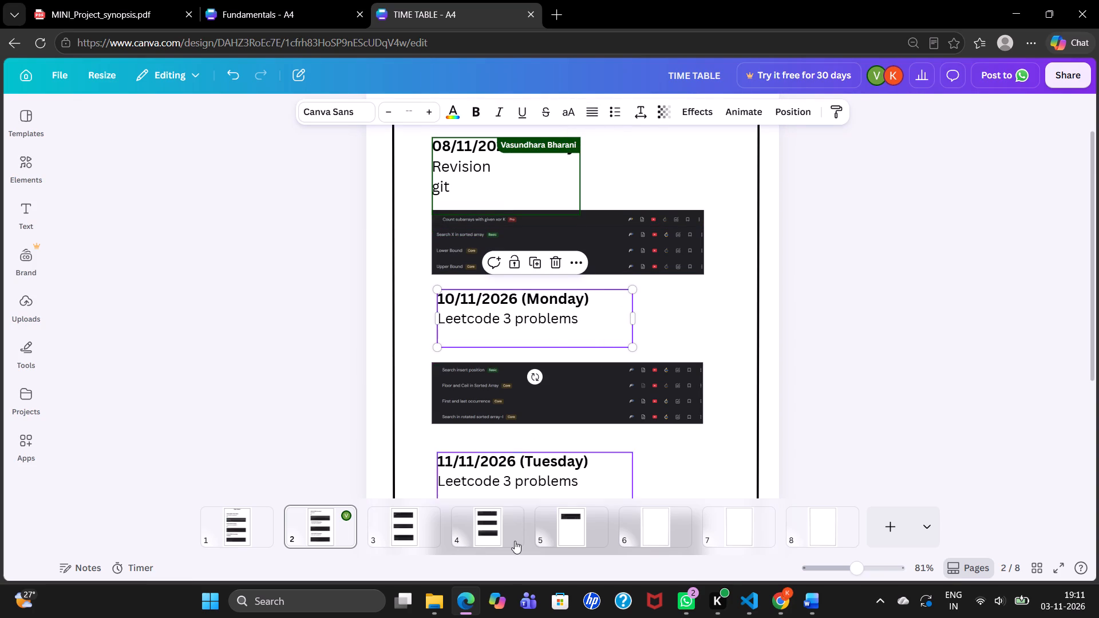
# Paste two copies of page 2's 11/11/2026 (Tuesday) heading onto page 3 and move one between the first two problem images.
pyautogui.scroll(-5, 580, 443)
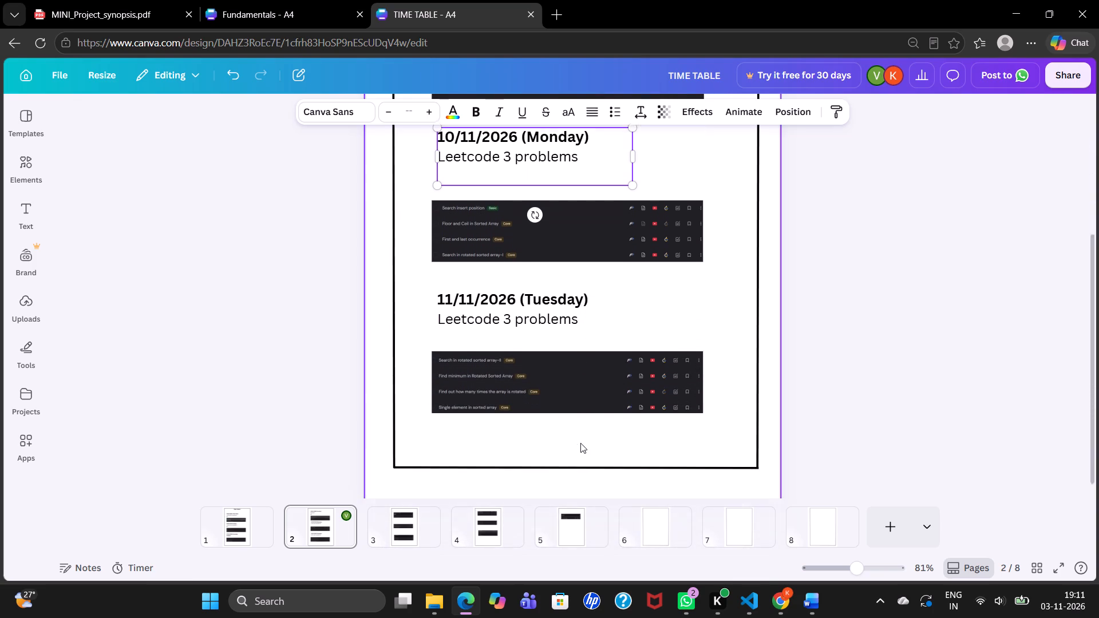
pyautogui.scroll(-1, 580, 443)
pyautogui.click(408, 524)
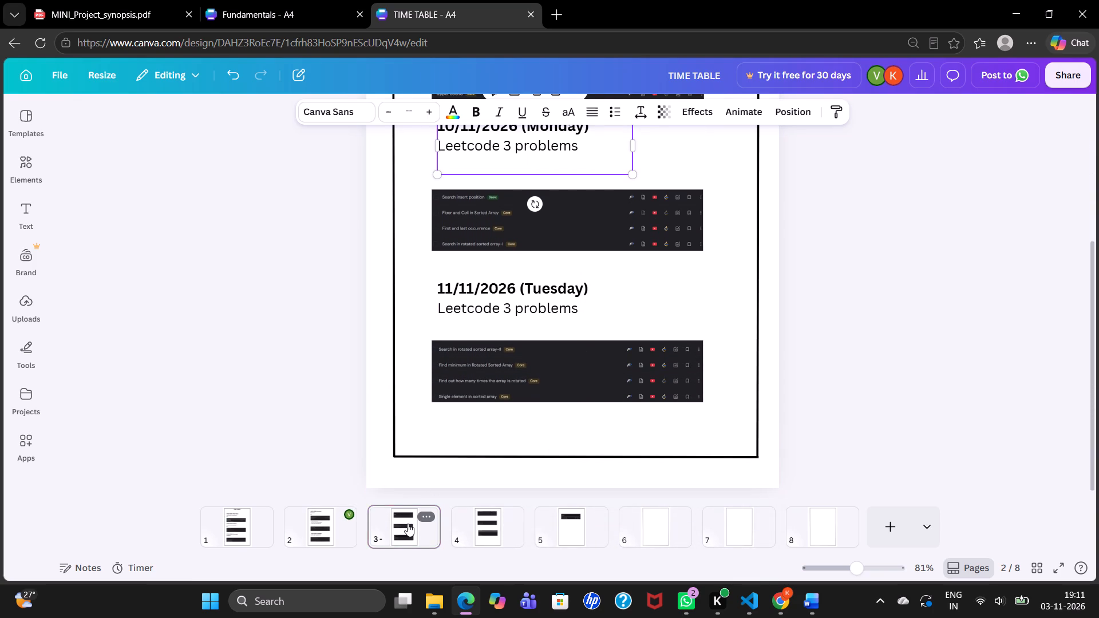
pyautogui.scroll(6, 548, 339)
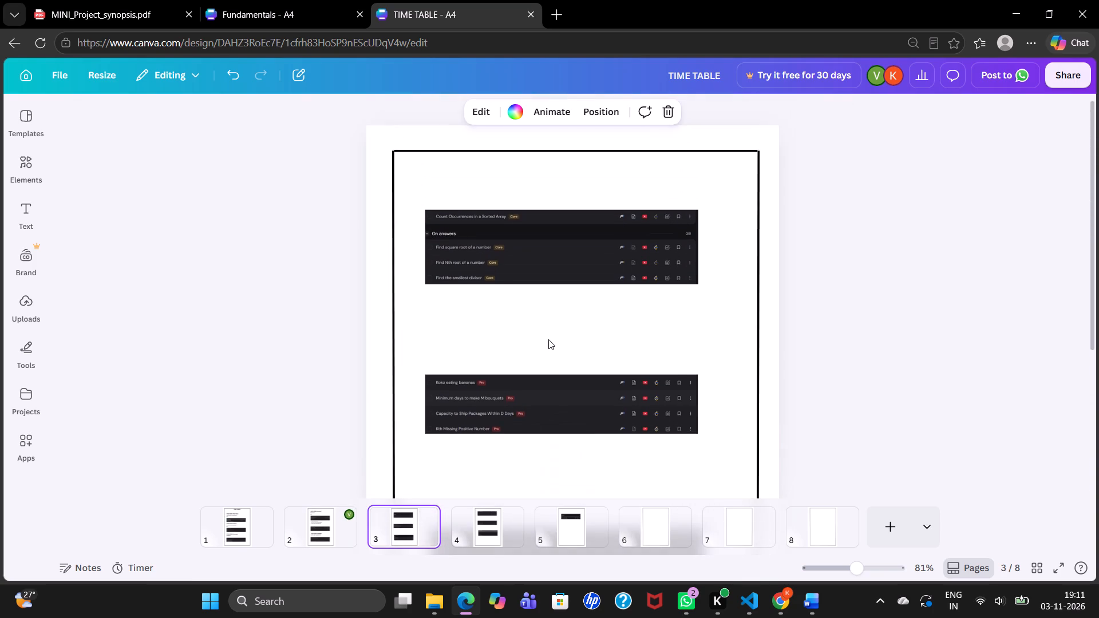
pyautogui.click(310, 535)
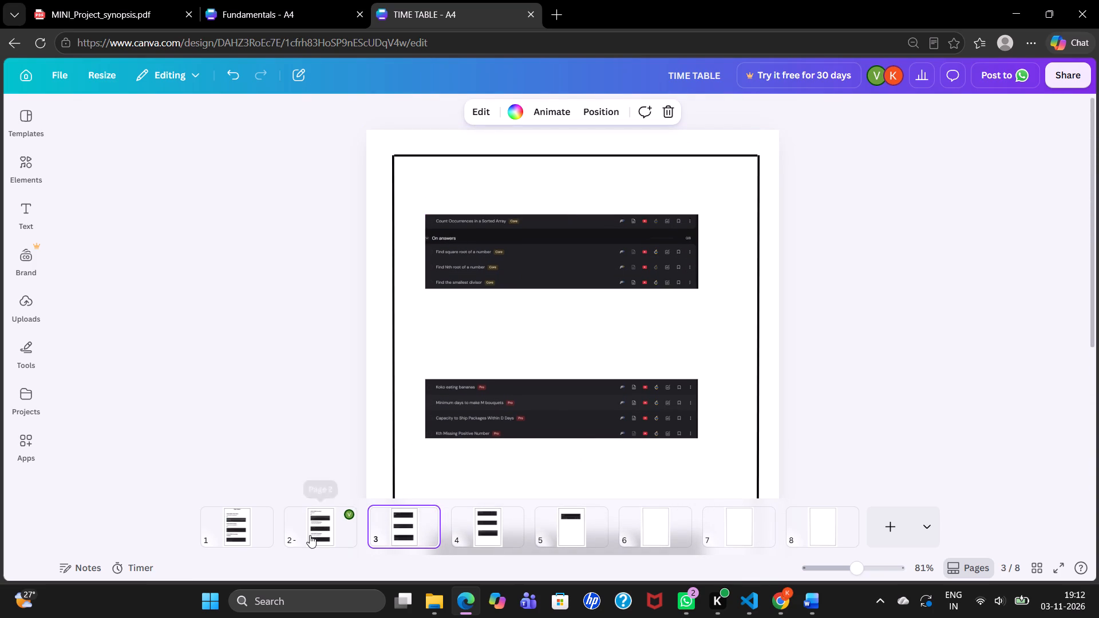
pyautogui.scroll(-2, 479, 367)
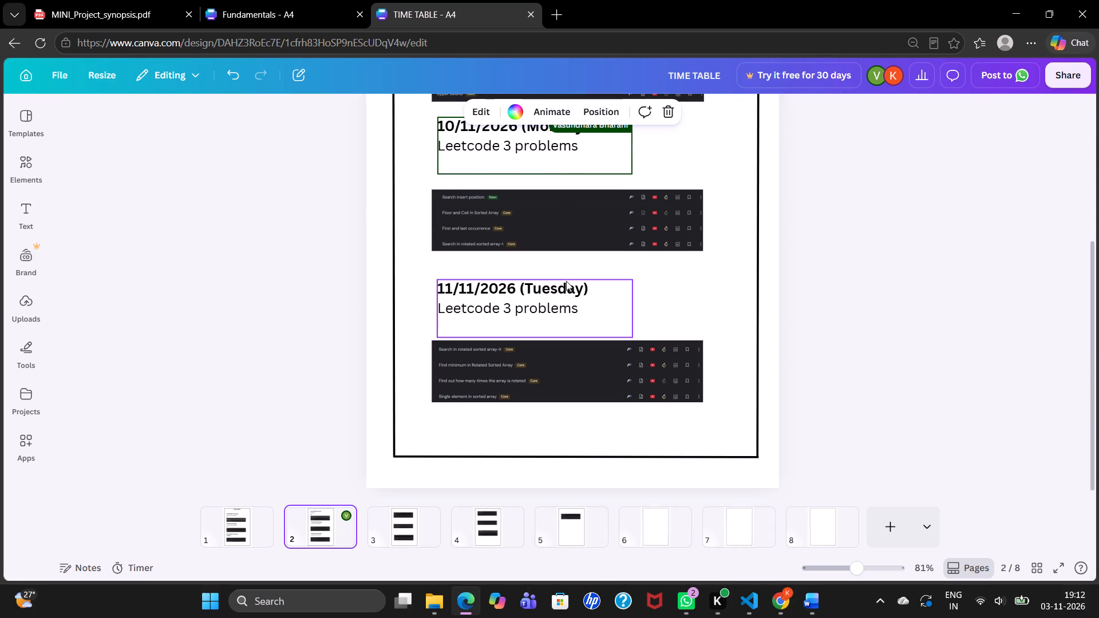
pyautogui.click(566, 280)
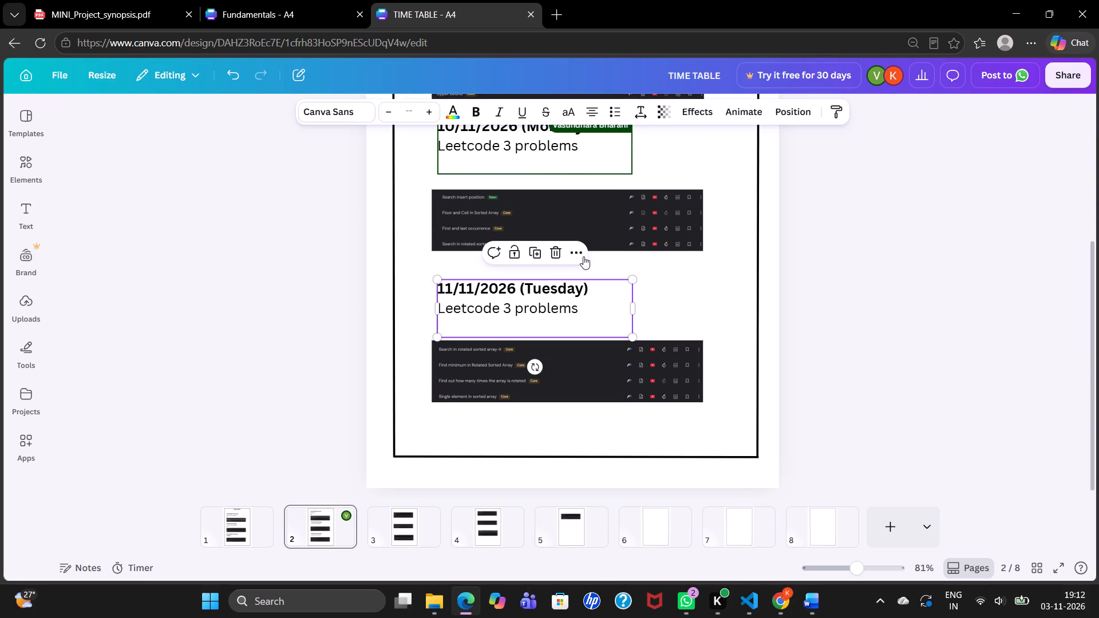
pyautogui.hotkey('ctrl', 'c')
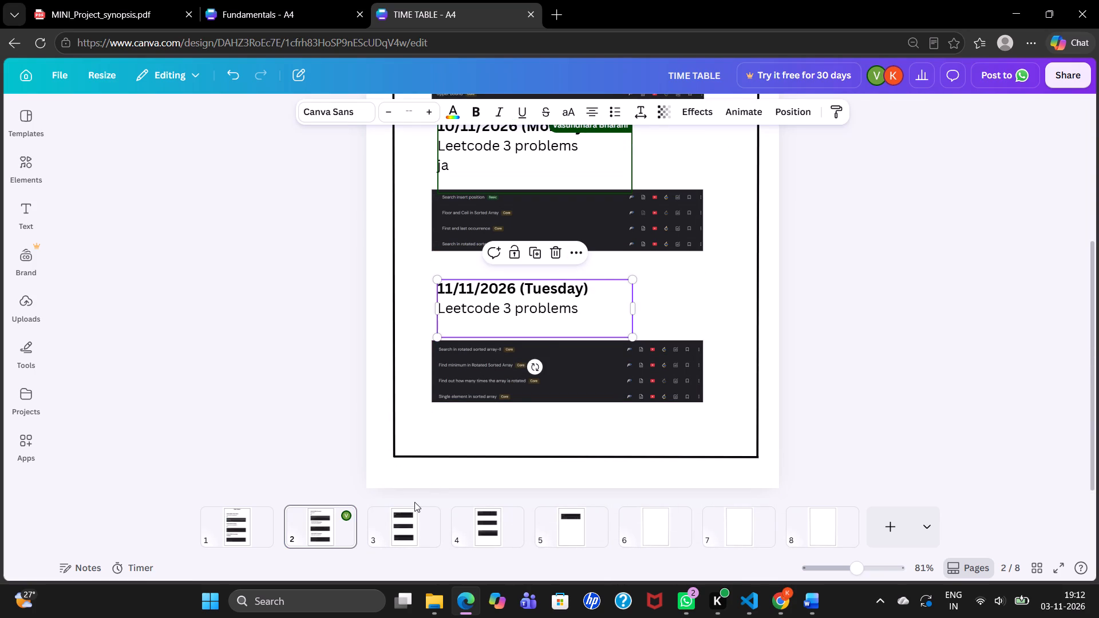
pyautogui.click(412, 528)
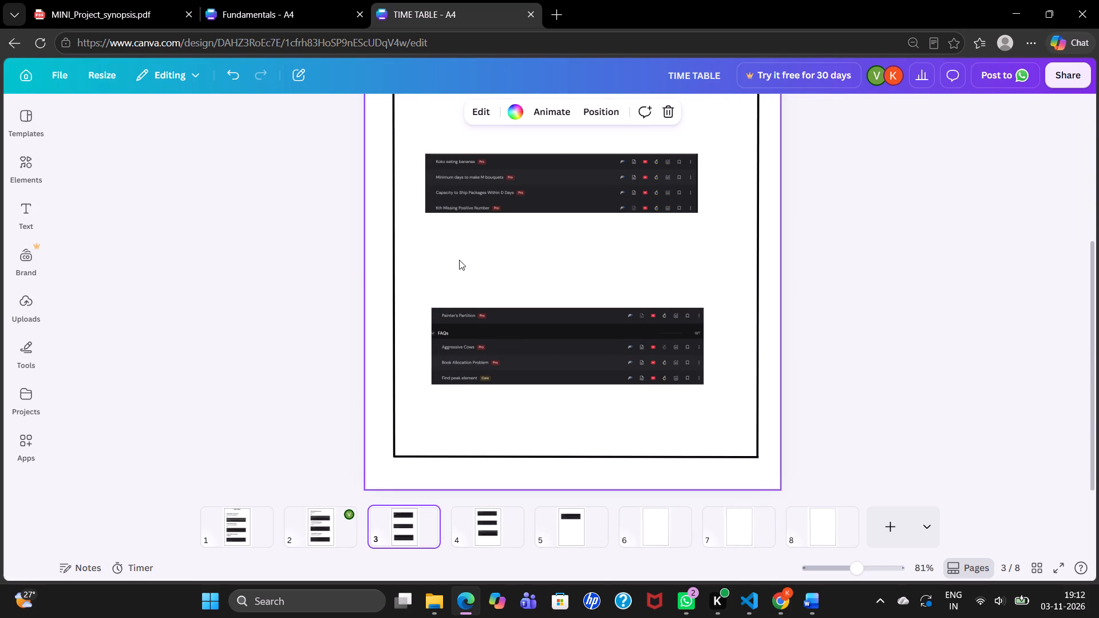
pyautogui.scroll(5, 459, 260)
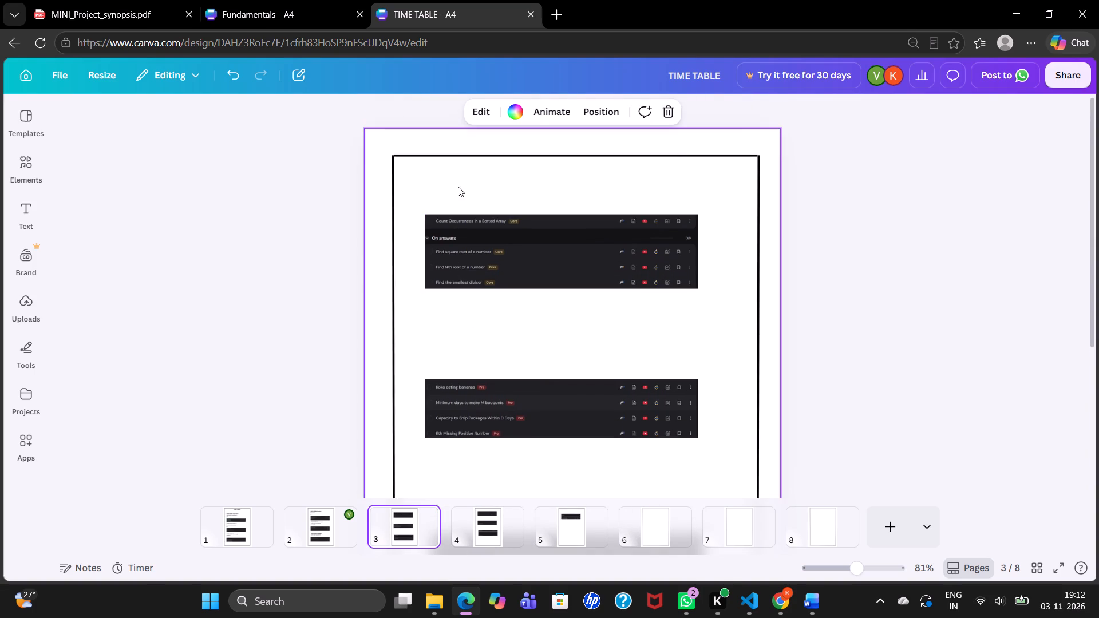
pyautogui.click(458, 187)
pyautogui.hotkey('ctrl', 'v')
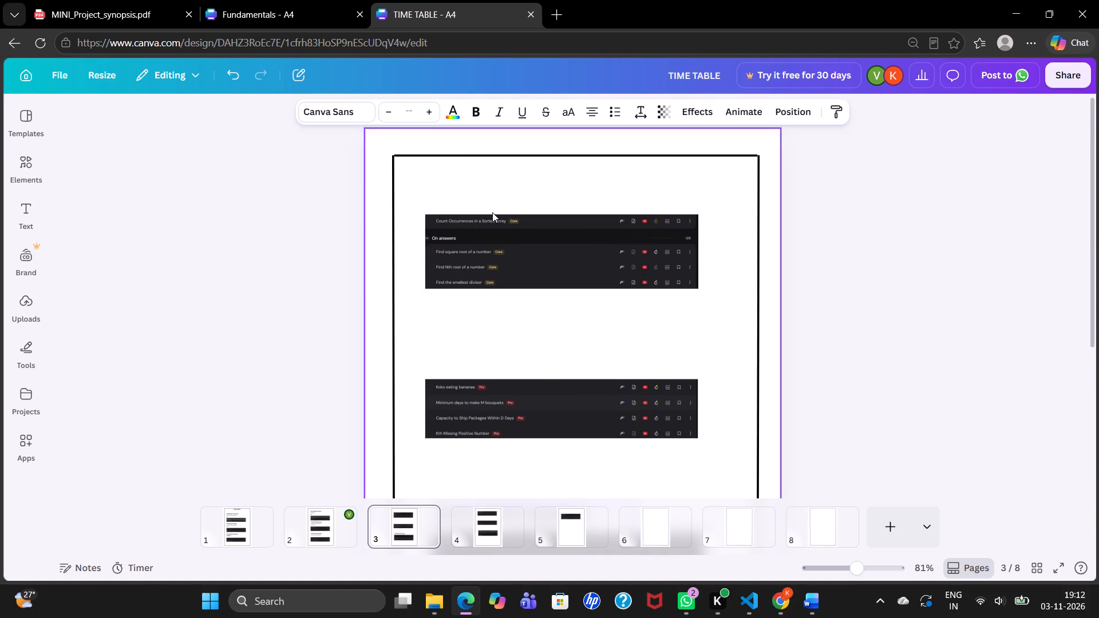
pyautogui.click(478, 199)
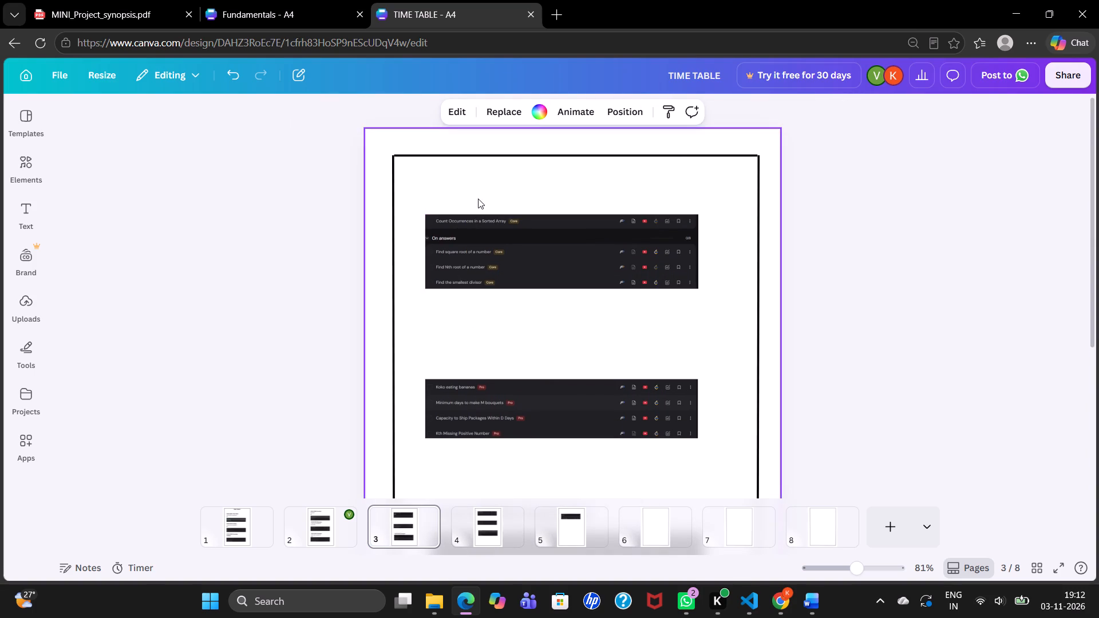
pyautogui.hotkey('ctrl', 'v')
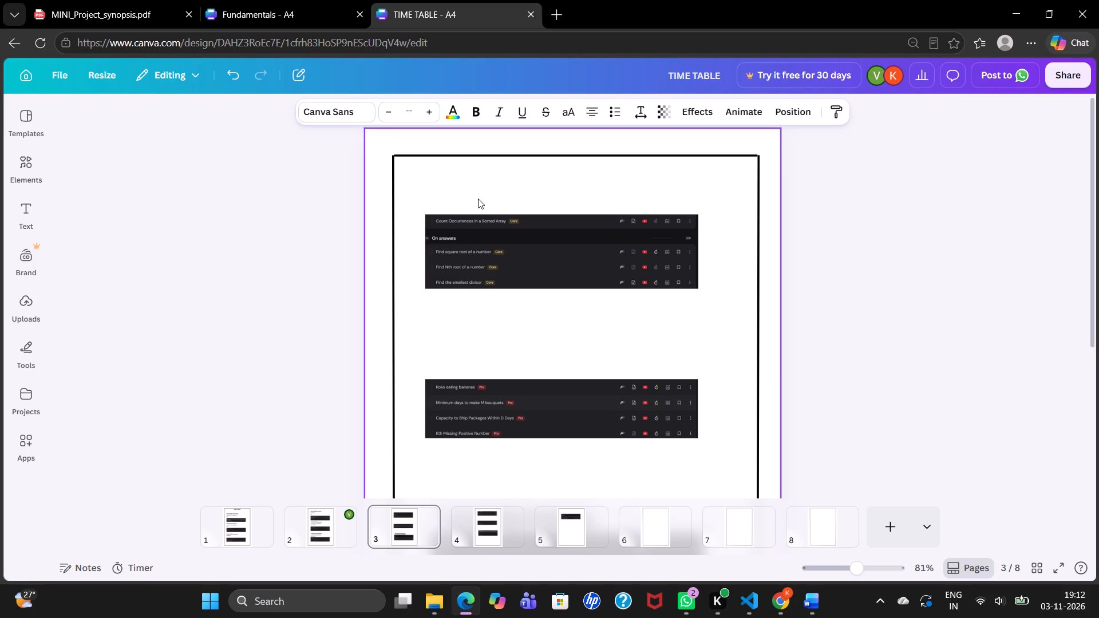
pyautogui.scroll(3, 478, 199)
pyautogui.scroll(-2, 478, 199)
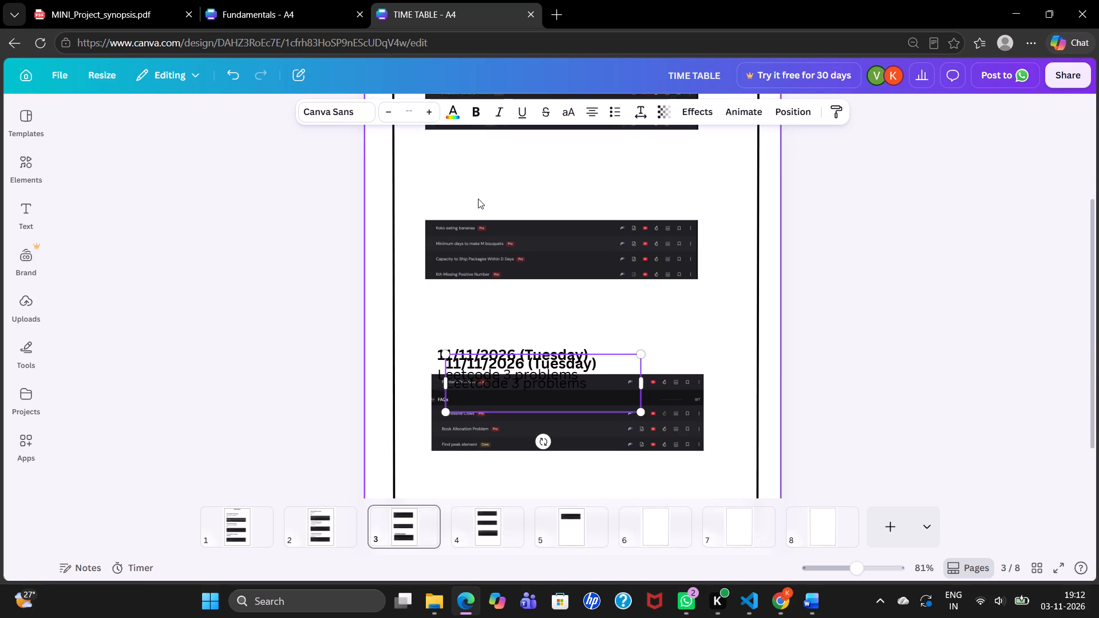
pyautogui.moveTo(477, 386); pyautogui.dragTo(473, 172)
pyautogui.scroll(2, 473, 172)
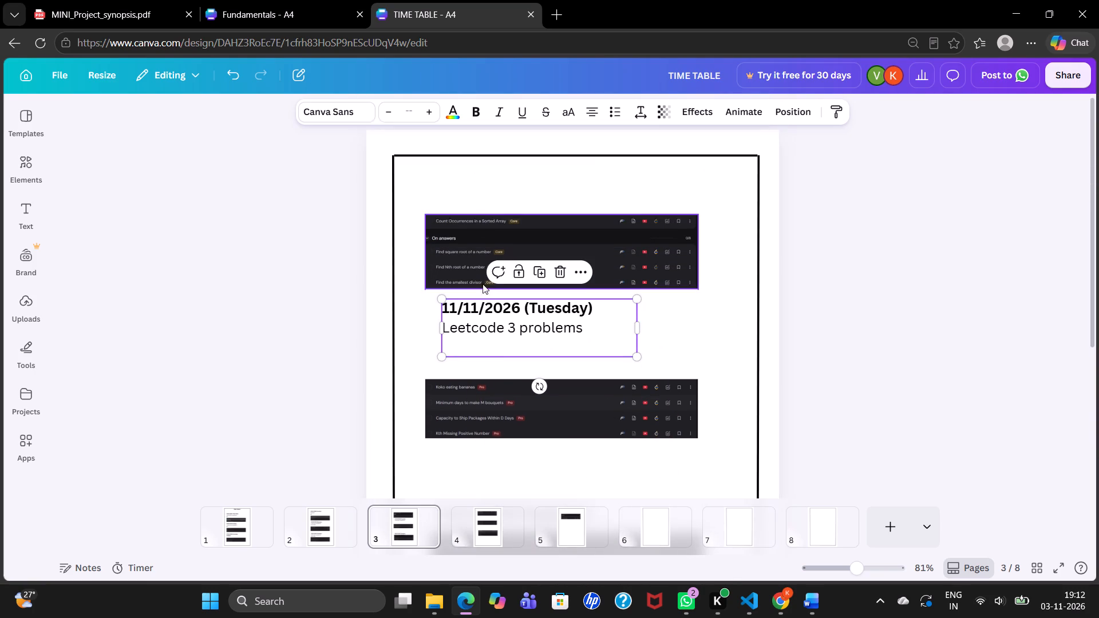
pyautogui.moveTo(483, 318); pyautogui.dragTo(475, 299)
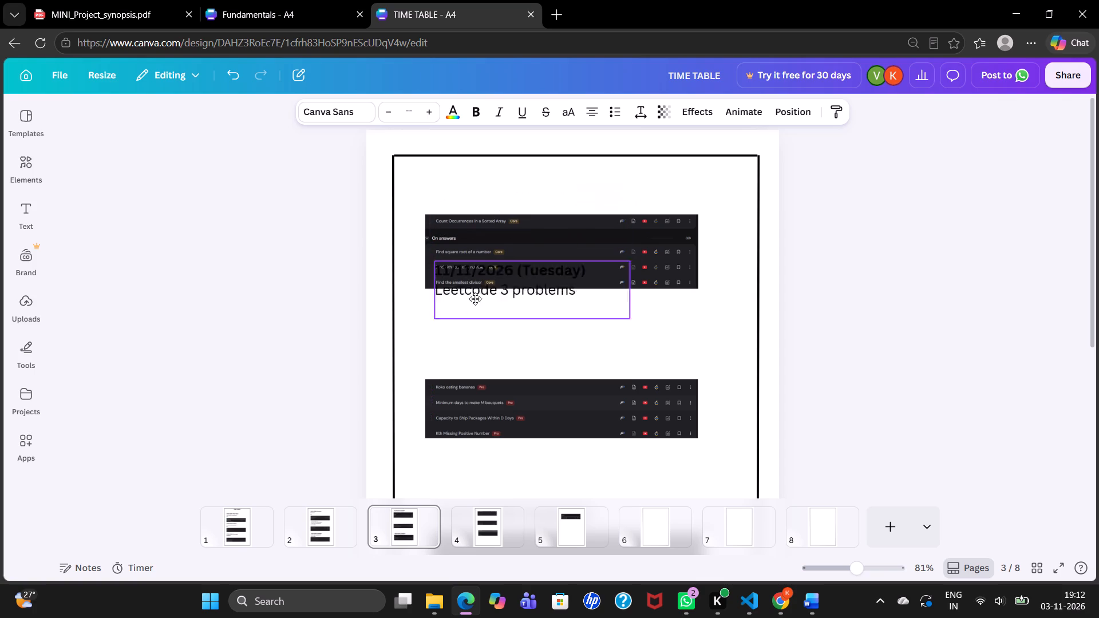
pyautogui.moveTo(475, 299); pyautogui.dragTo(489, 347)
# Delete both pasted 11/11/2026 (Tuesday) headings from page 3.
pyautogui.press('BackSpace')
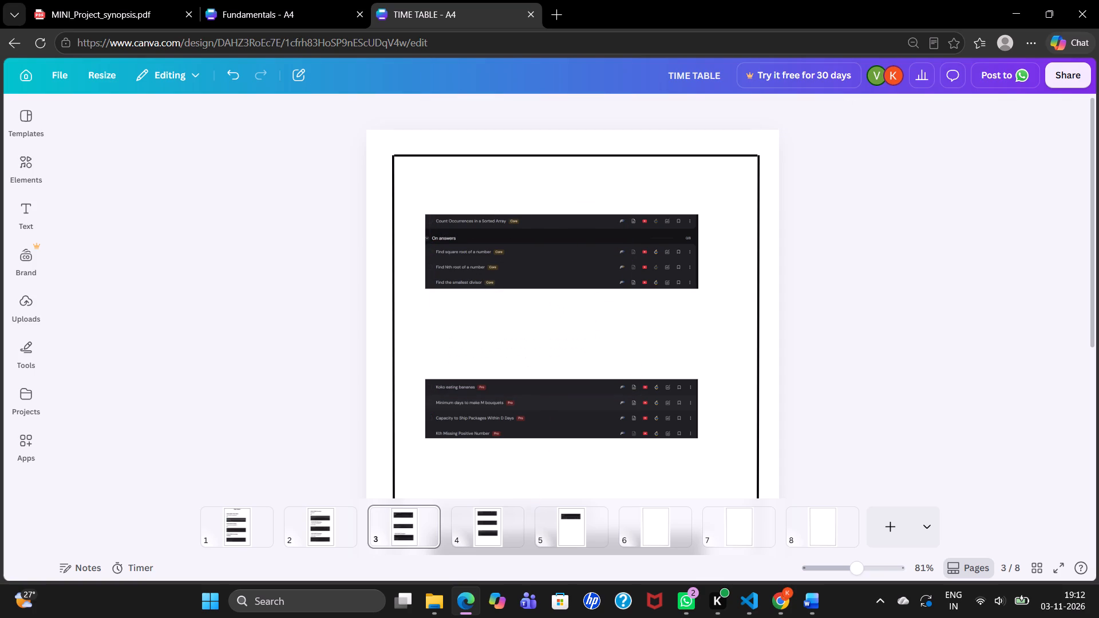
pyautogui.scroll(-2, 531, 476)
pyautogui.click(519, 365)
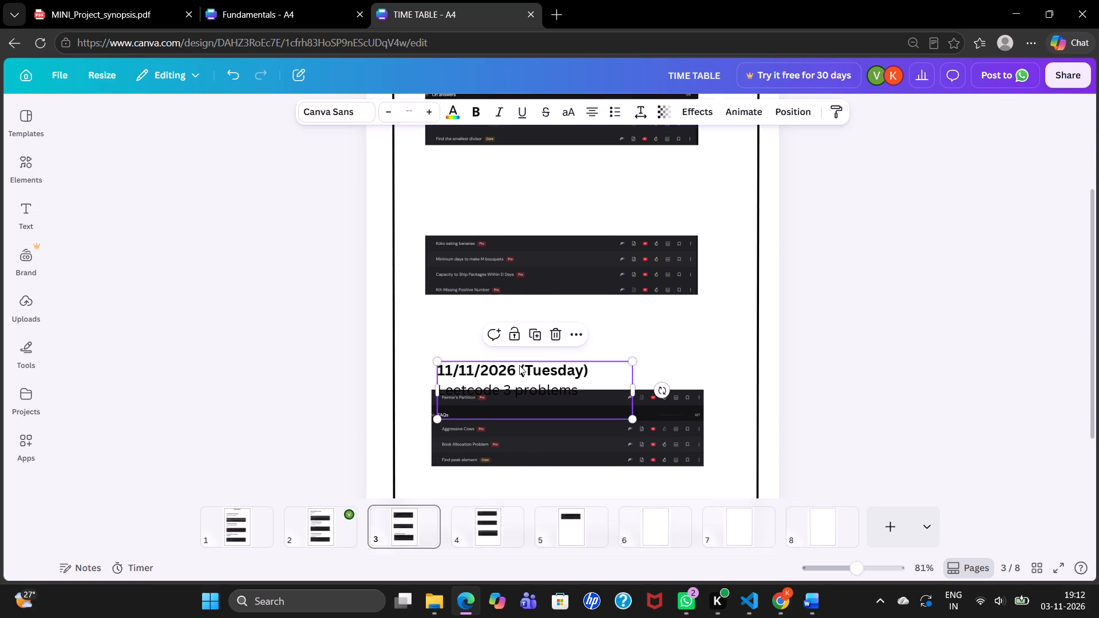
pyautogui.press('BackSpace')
# Copy page 2's 10/11/2026 (Monday) heading with its javascript line onto page 3, just above the Koko eating bananas group.
pyautogui.click(326, 543)
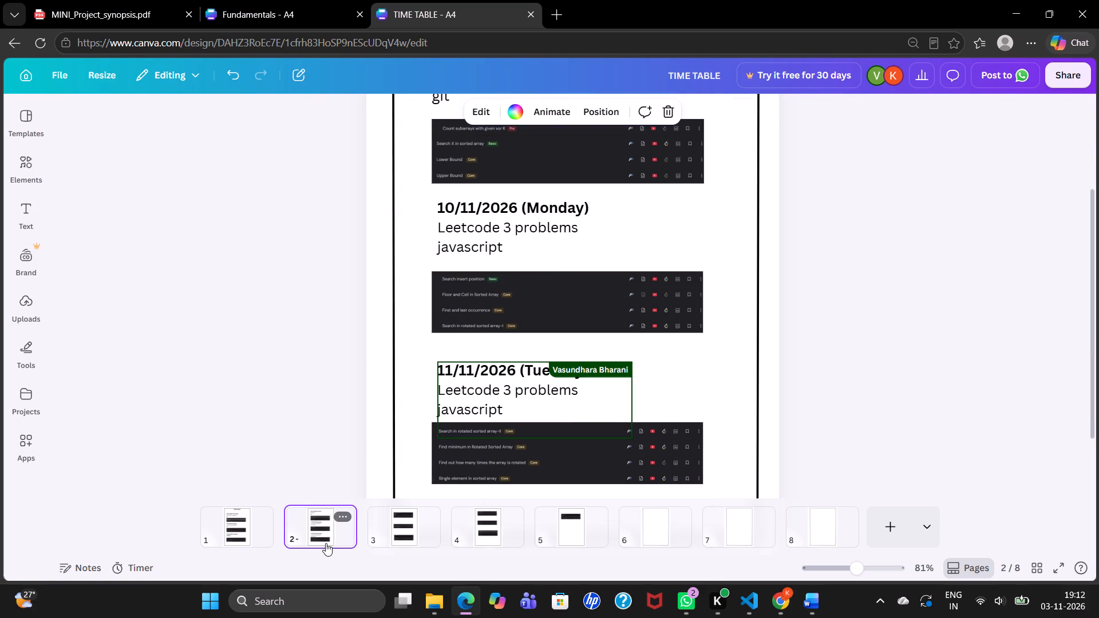
pyautogui.click(545, 259)
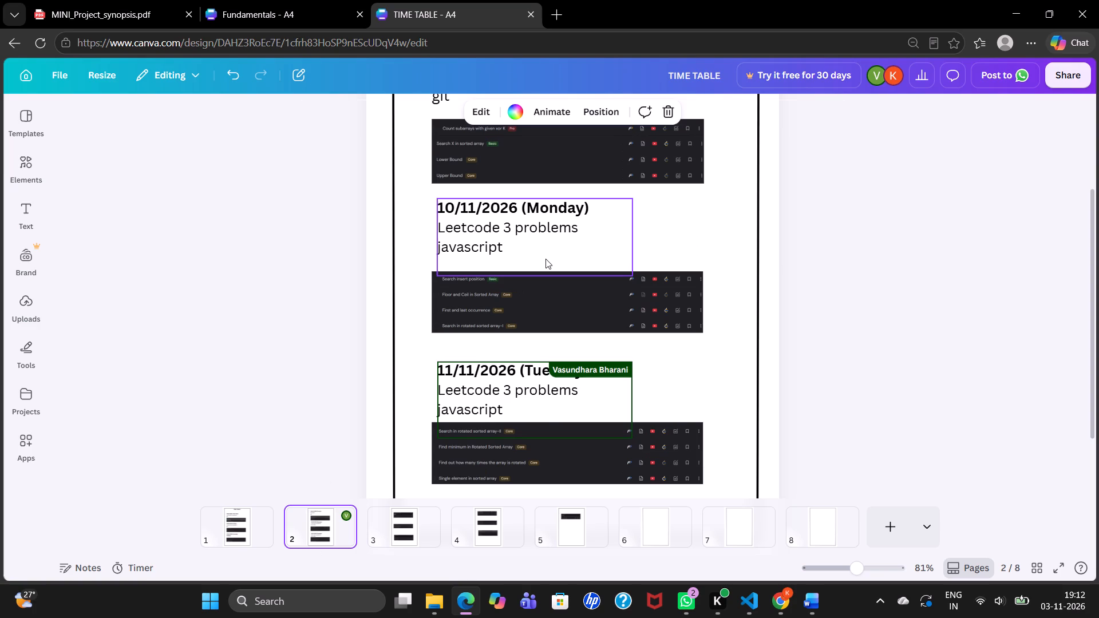
pyautogui.hotkey('ctrl', 'c')
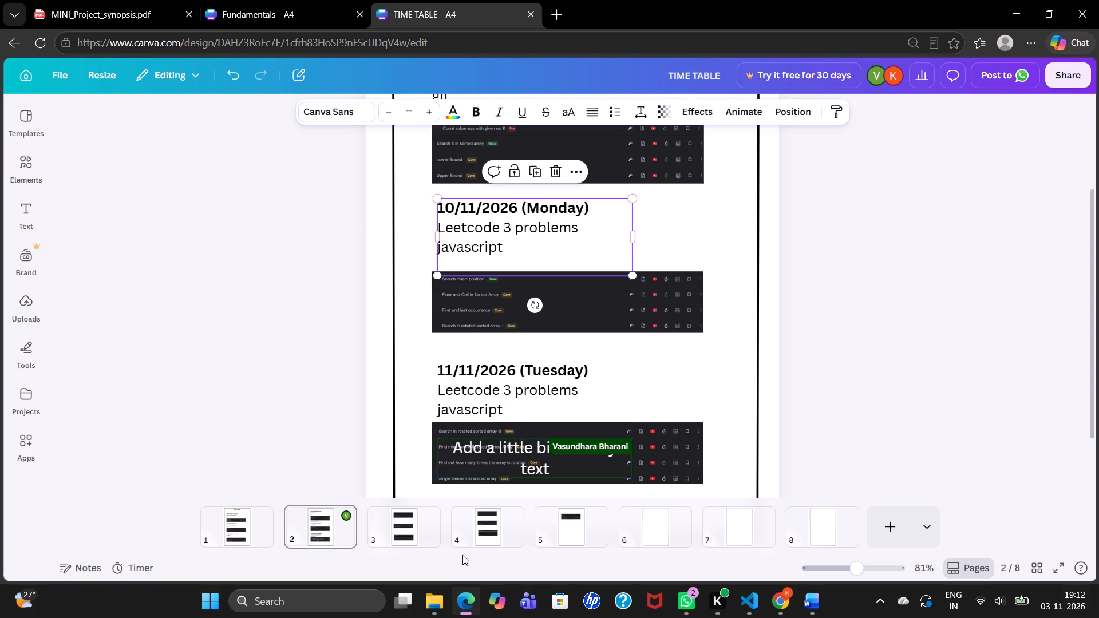
pyautogui.click(408, 539)
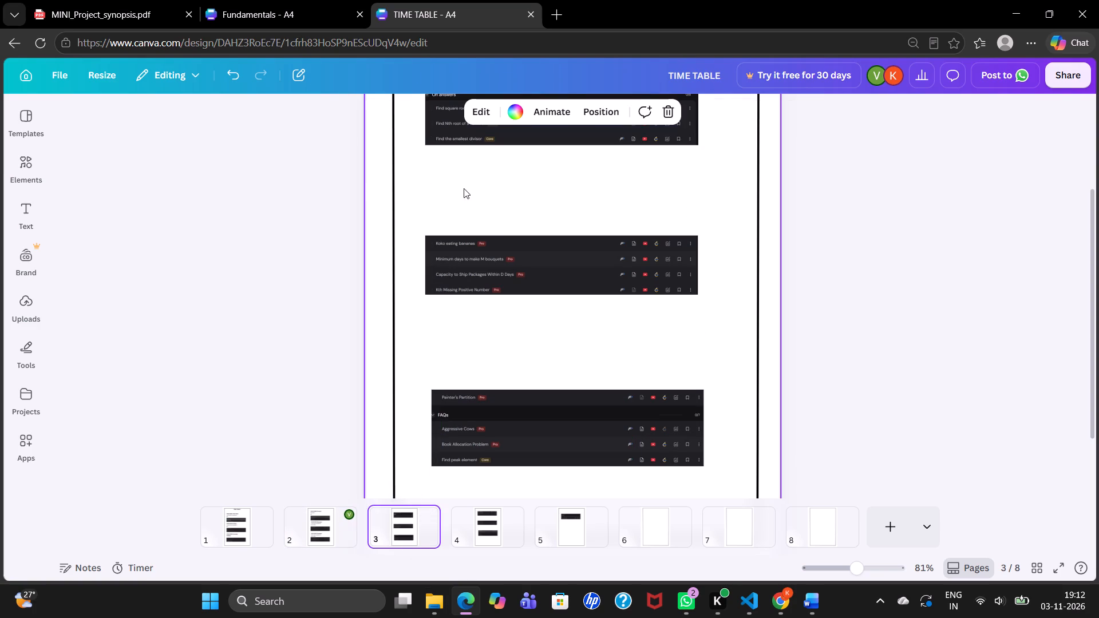
pyautogui.click(464, 188)
pyautogui.hotkey('ctrl', 'v')
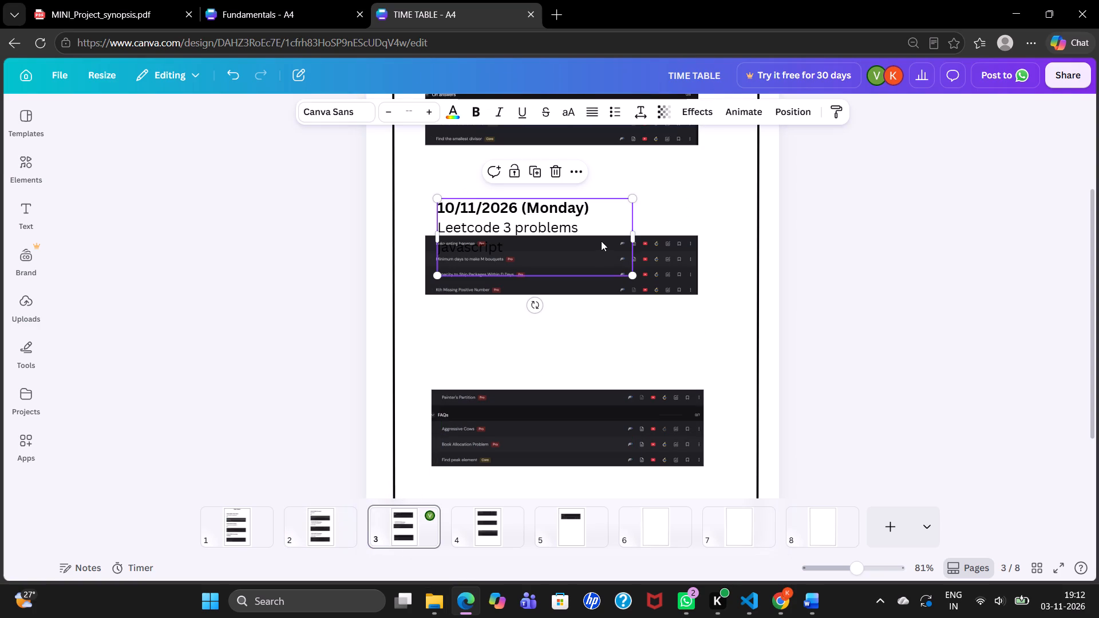
pyautogui.moveTo(580, 233); pyautogui.dragTo(586, 192)
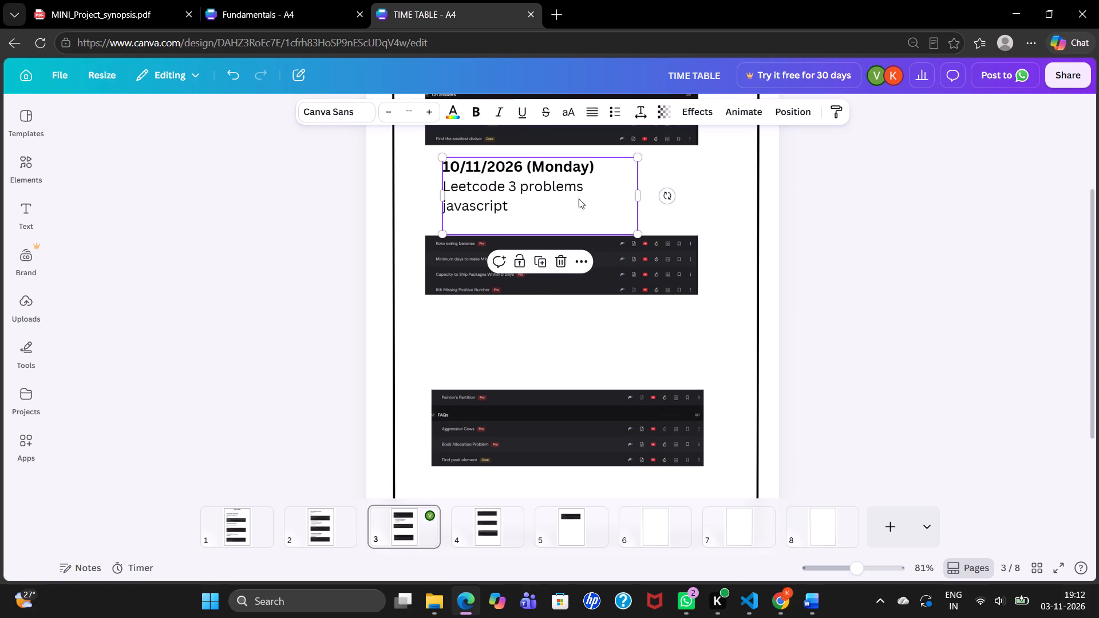
pyautogui.scroll(4, 573, 205)
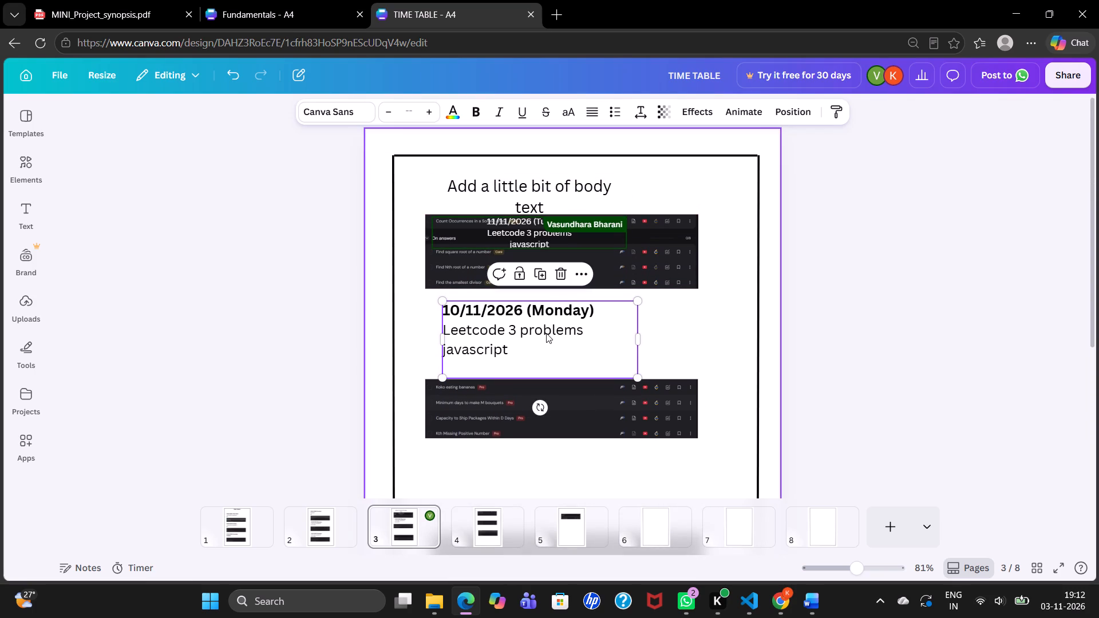
pyautogui.moveTo(544, 342); pyautogui.dragTo(540, 352)
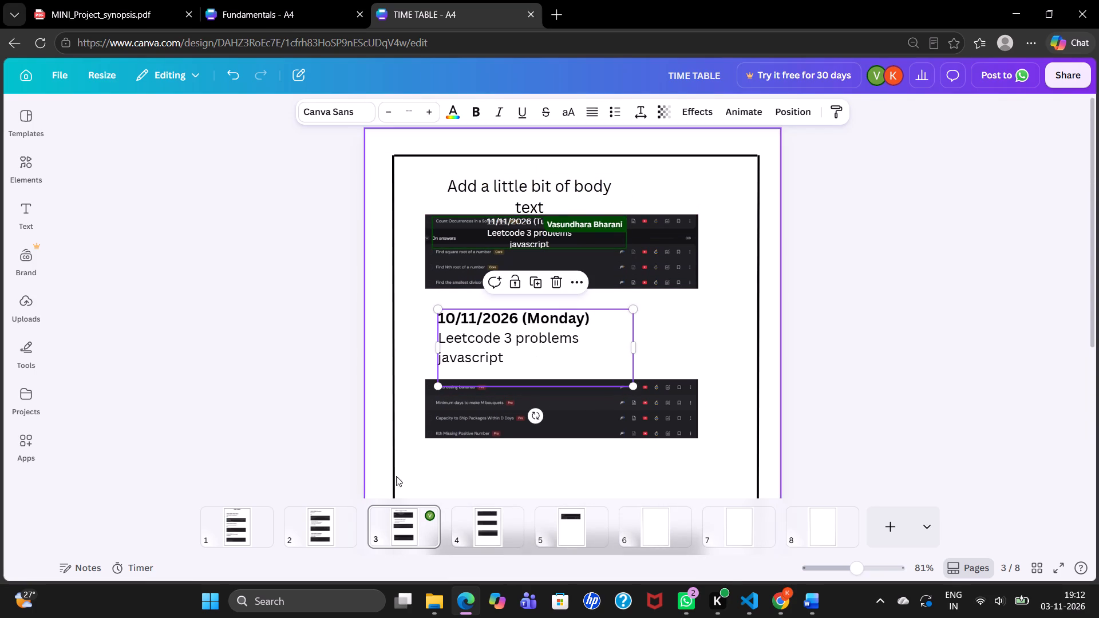
# Change the date in page 3's copied 10/11/2026 (Monday) heading to 13/11/2026.
pyautogui.click(339, 534)
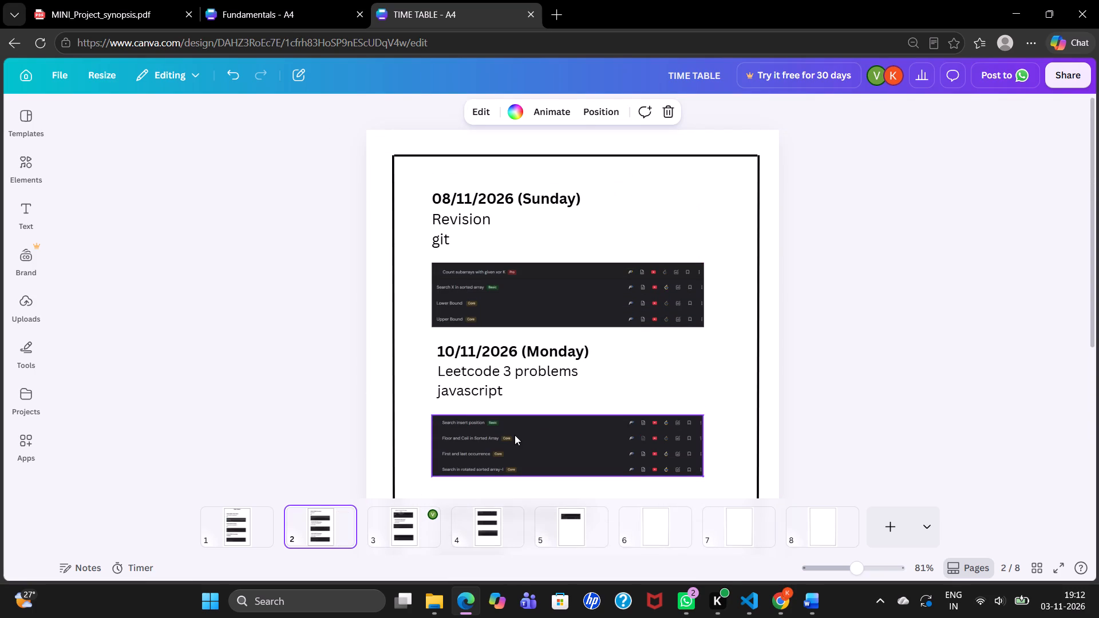
pyautogui.hscroll(2, 517, 433)
pyautogui.click(422, 522)
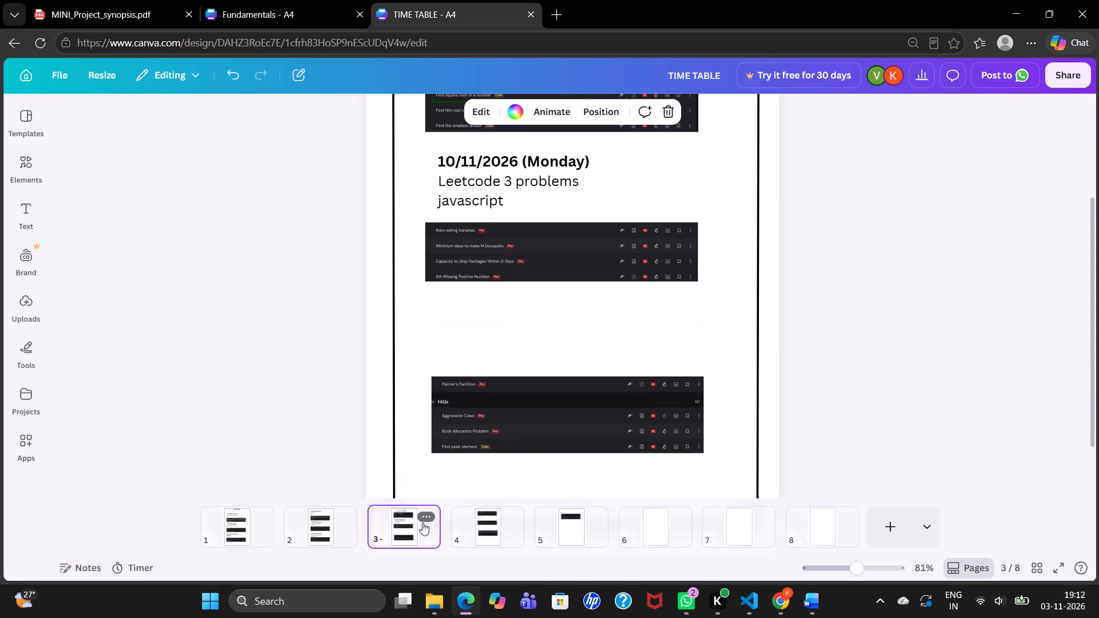
pyautogui.scroll(1, 554, 190)
pyautogui.click(554, 190)
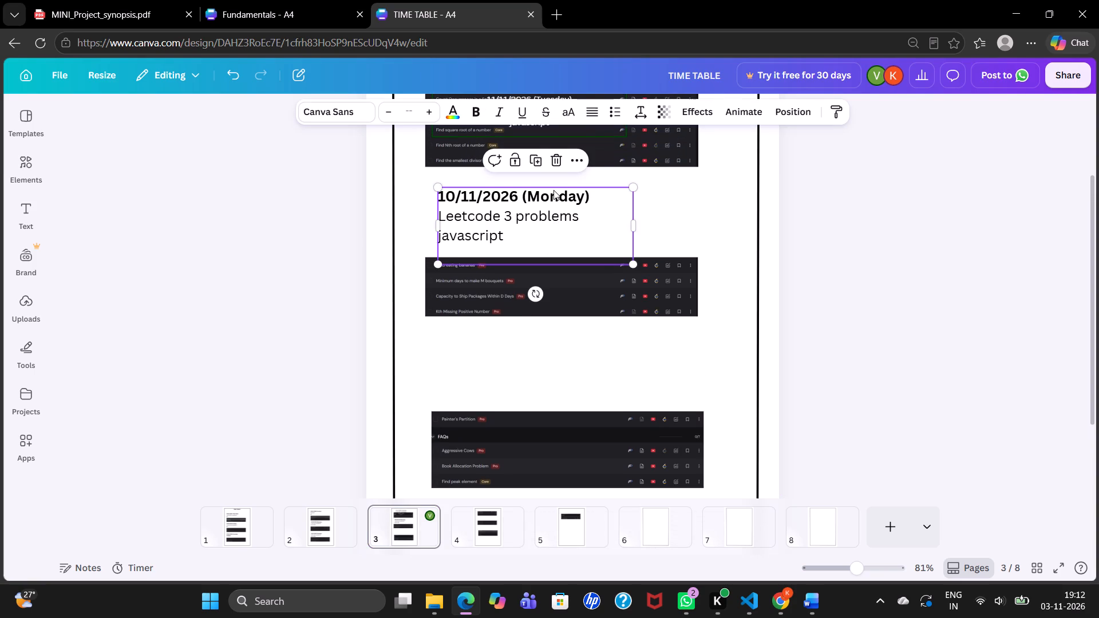
pyautogui.click(456, 196)
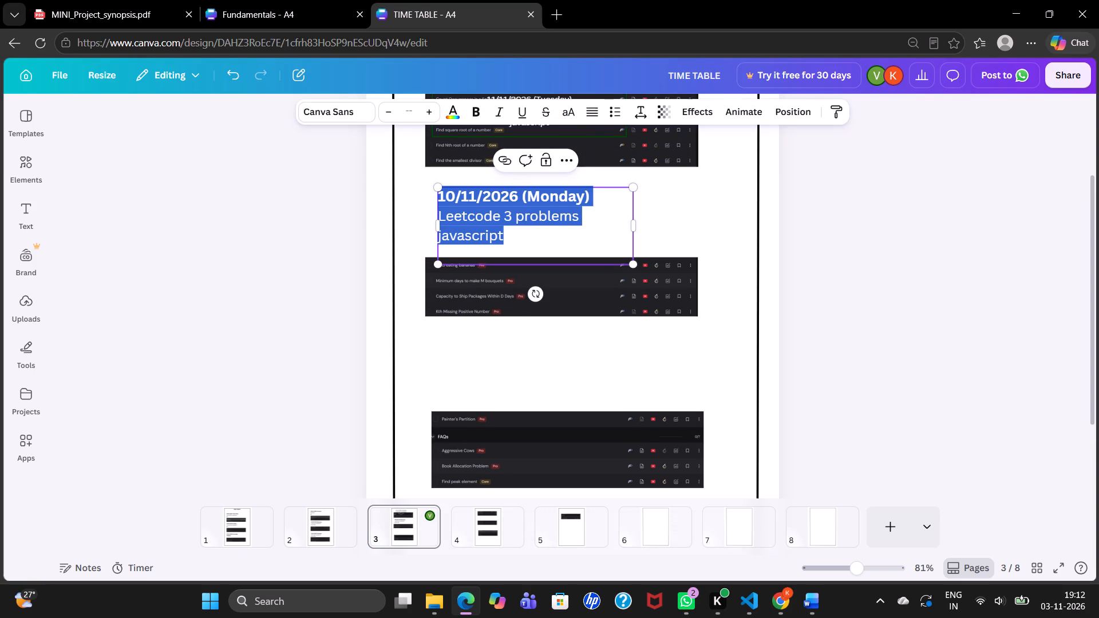
pyautogui.click(456, 196)
pyautogui.press('BackSpace')
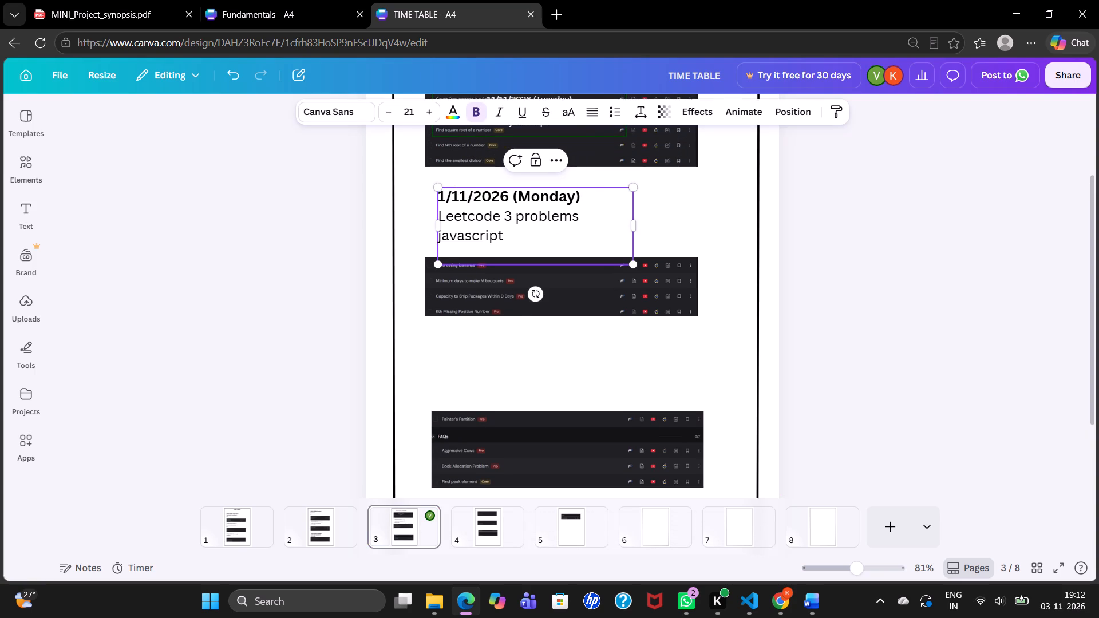
pyautogui.press('3')
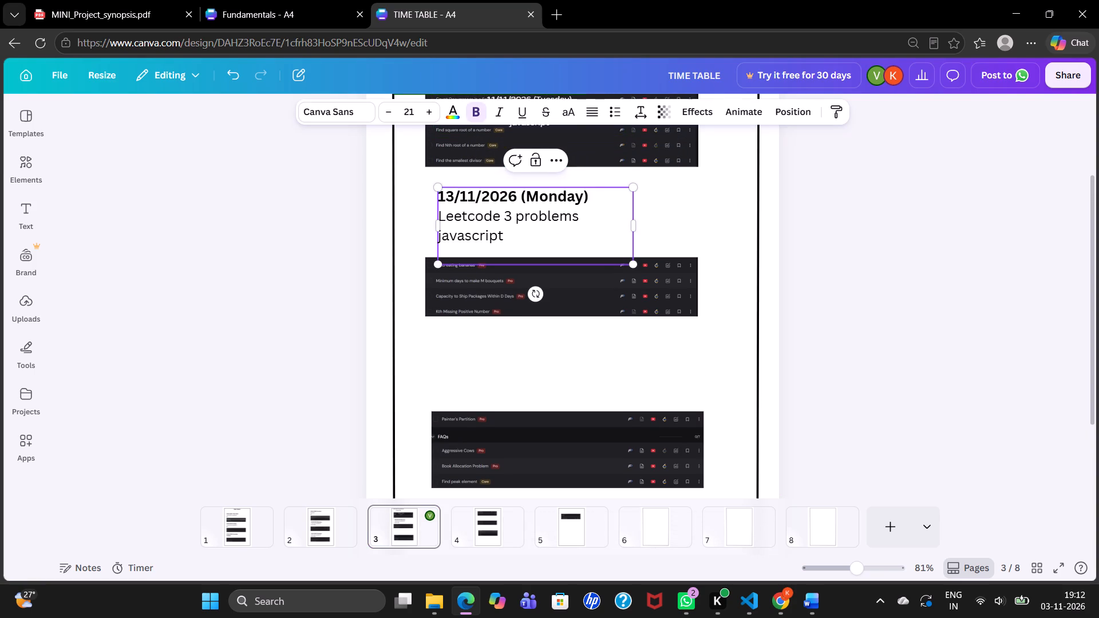
pyautogui.click(556, 197)
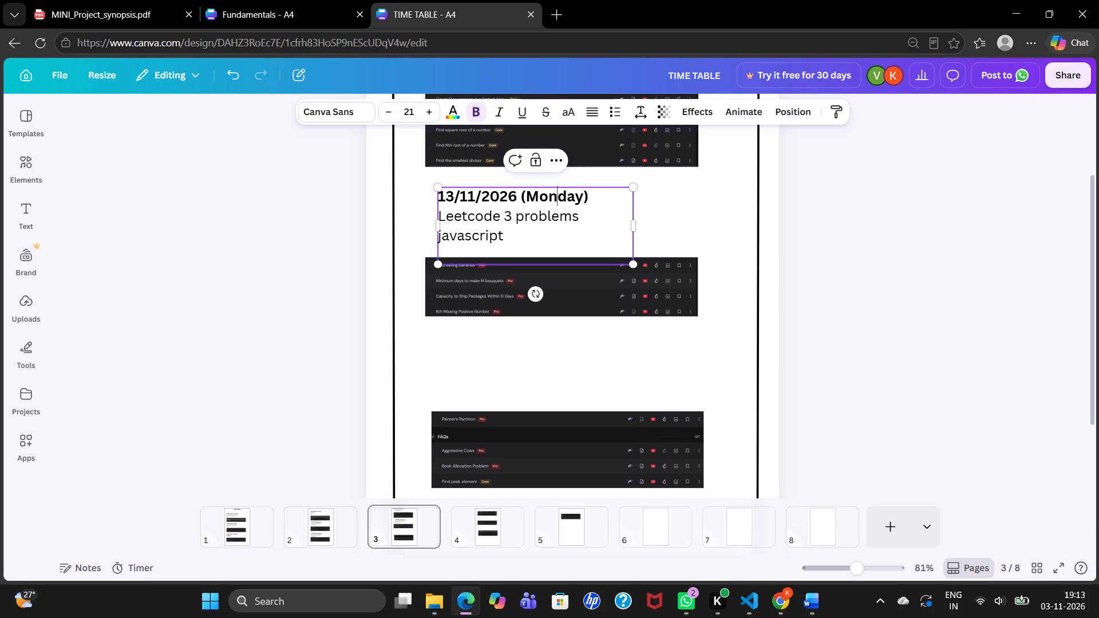
# Compare page 2's dated headings with the headings and problem images on page 3.
pyautogui.scroll(1, 556, 197)
pyautogui.click(311, 546)
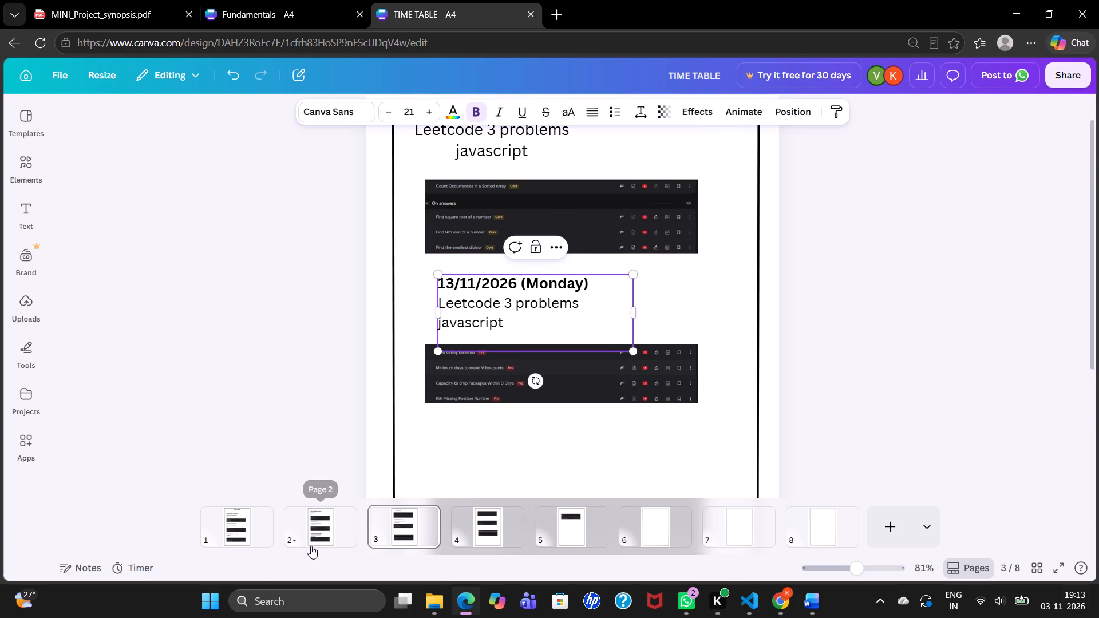
pyautogui.scroll(-3, 569, 394)
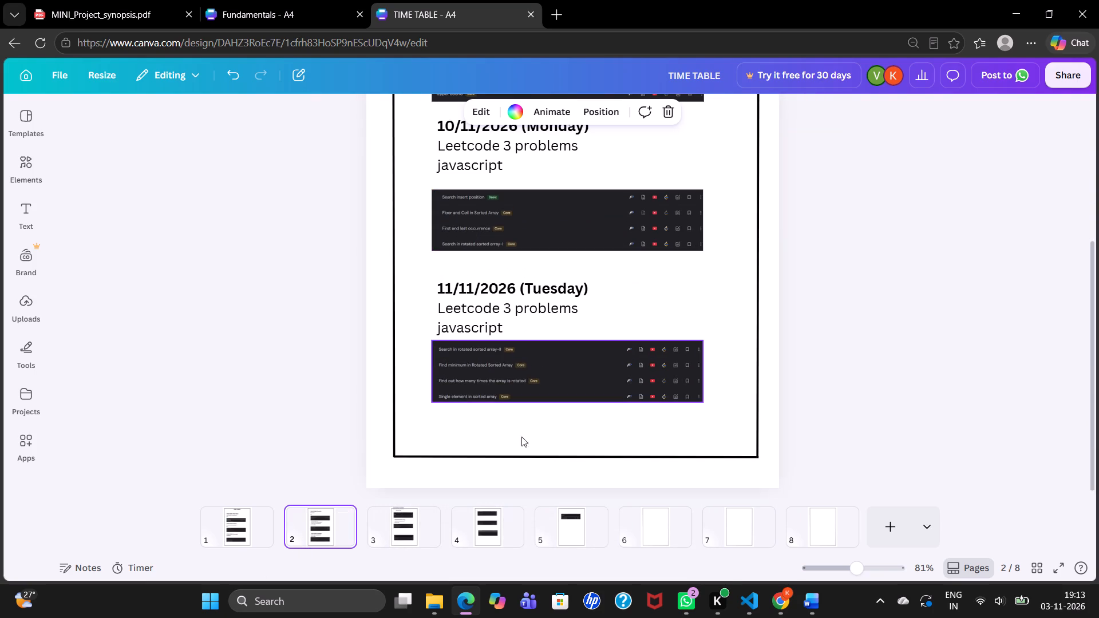
pyautogui.click(409, 532)
pyautogui.scroll(1, 409, 532)
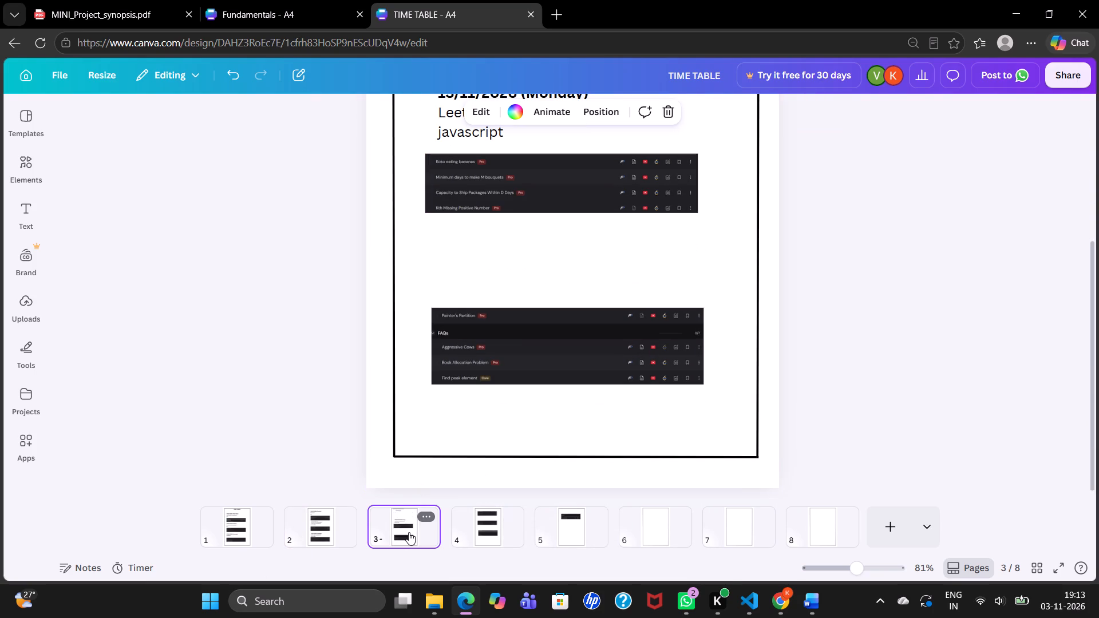
pyautogui.scroll(1, 409, 532)
pyautogui.scroll(6, 629, 189)
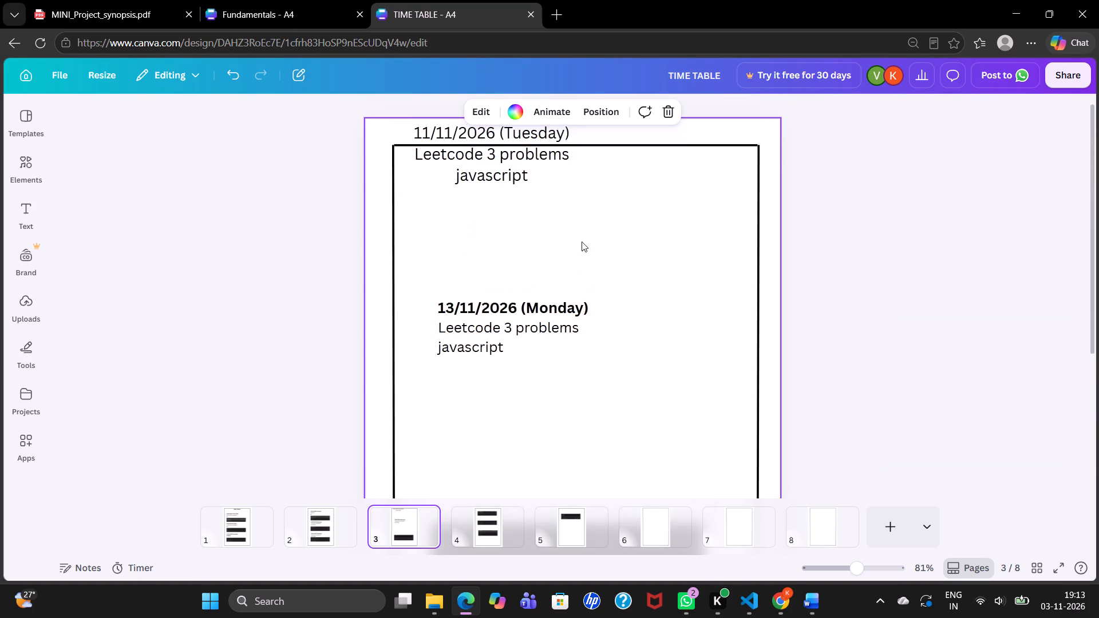
pyautogui.scroll(-2, 543, 316)
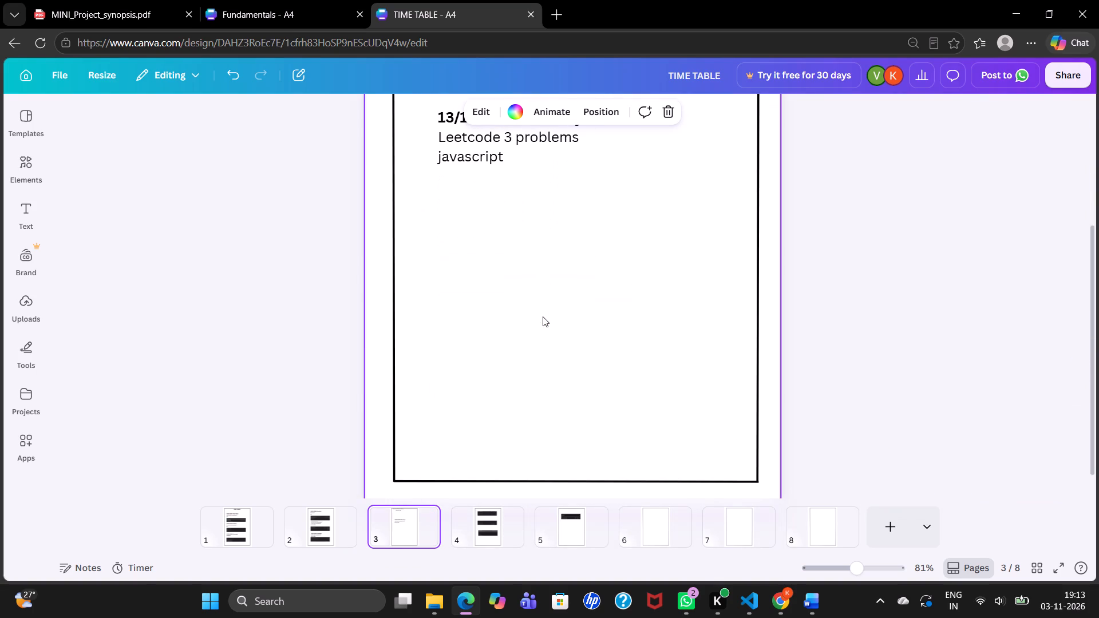
pyautogui.scroll(1, 543, 316)
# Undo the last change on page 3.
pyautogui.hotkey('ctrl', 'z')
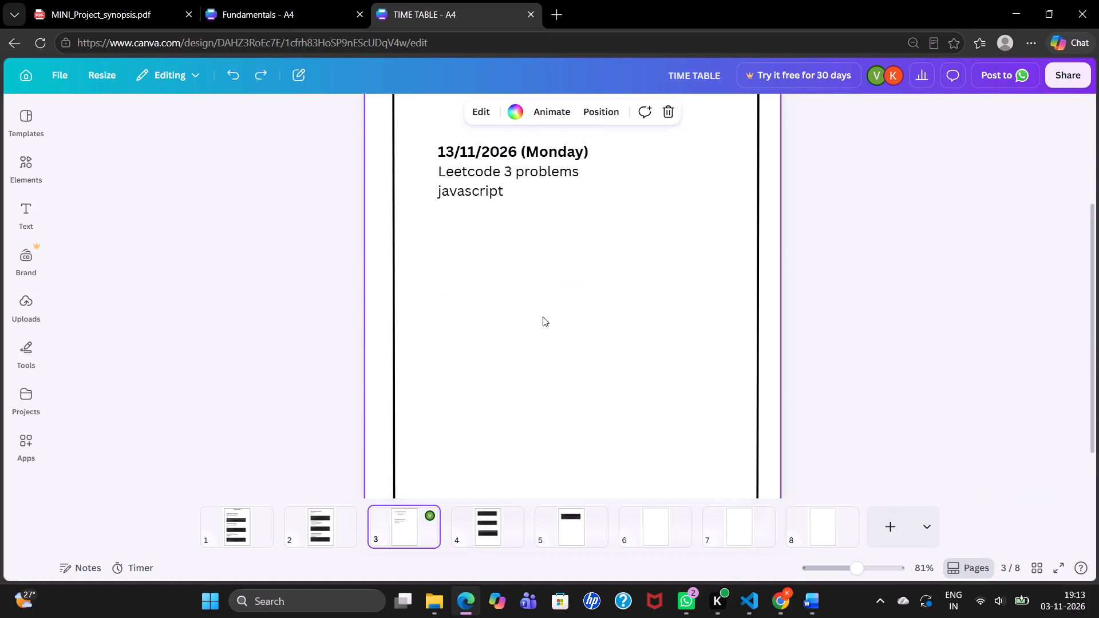
# Move page 3's 13/11/2026 heading block further down, leaving a wider gap below the heading above it.
pyautogui.scroll(3, 544, 346)
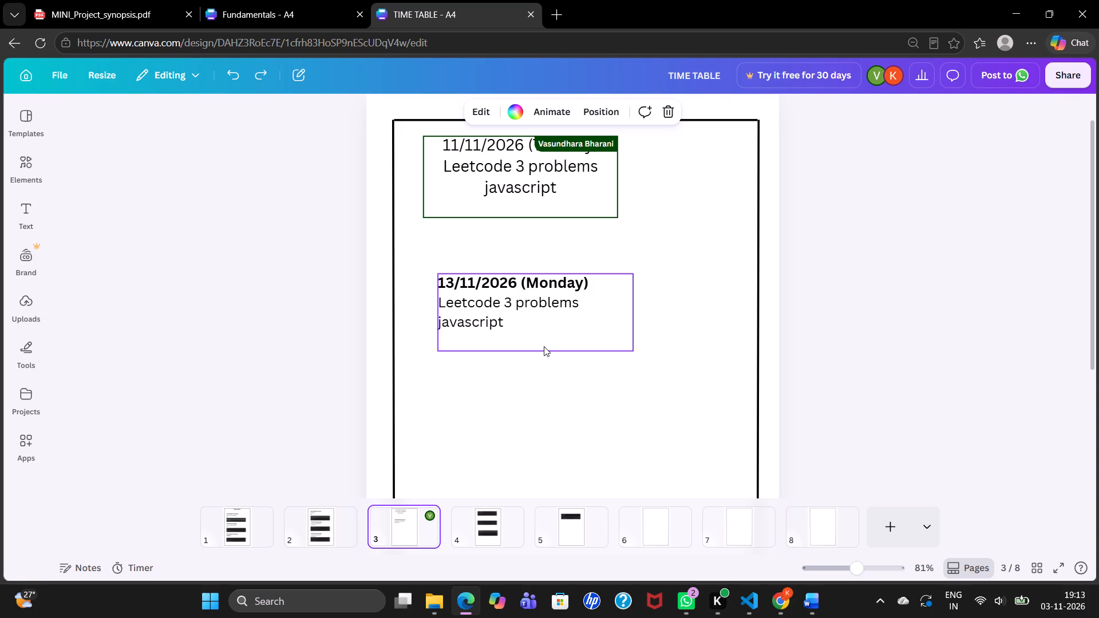
pyautogui.moveTo(539, 316); pyautogui.dragTo(537, 323)
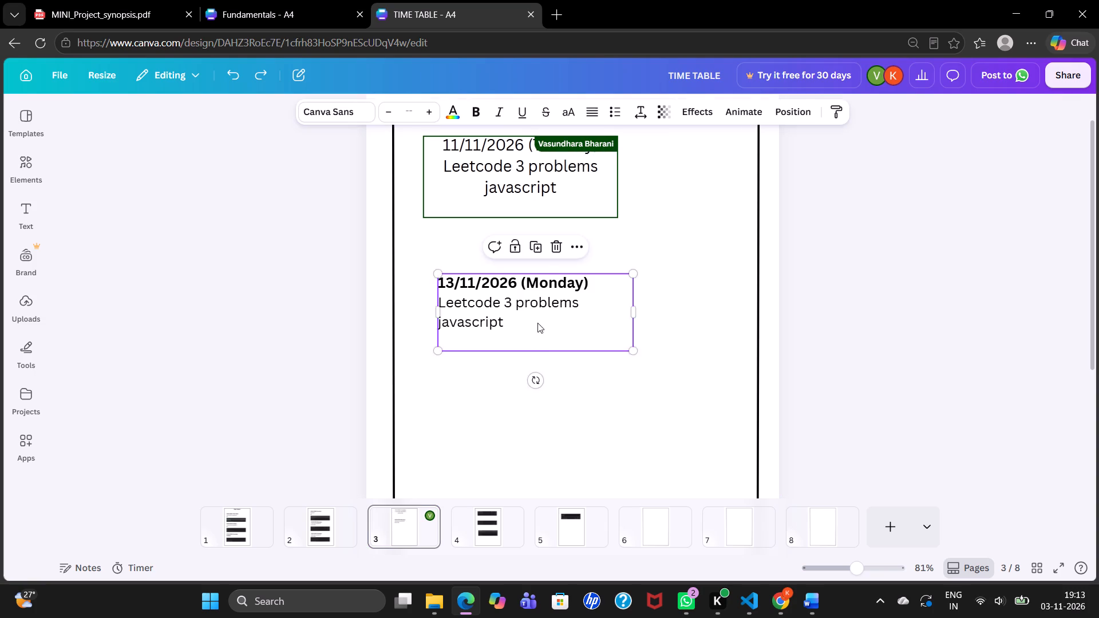
pyautogui.moveTo(537, 323); pyautogui.dragTo(535, 385)
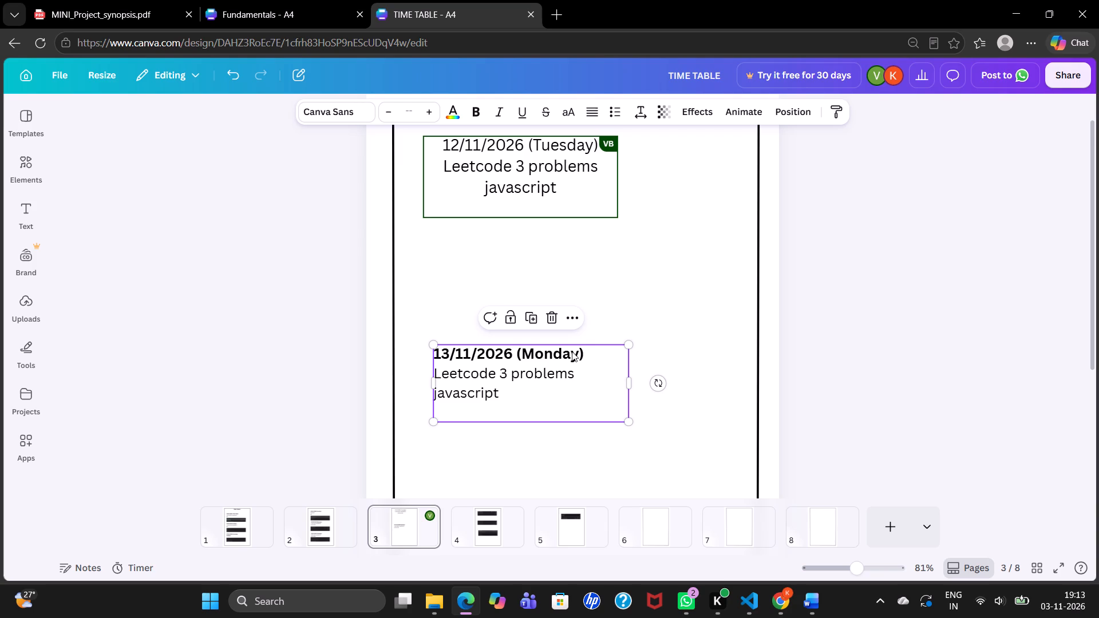
# Replace the weekday in page 3's 13/11/2026 heading with "Thrusday", checking page 1's Thursday heading for reference.
pyautogui.click(554, 352)
pyautogui.press('BackSpace')
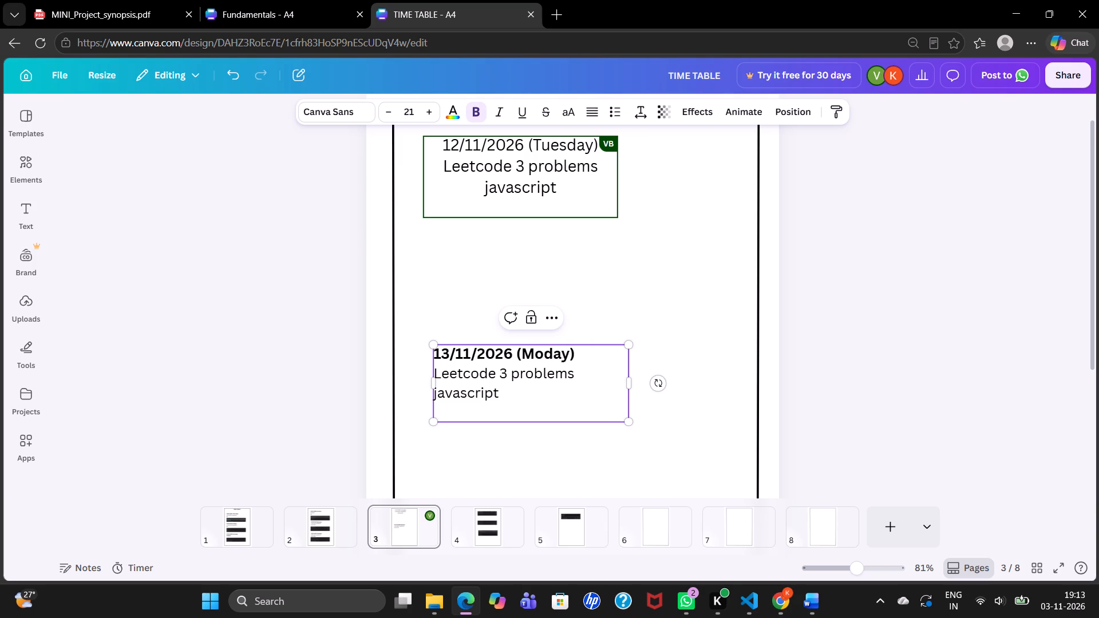
pyautogui.press('BackSpace')
pyautogui.press('BackSpace')
pyautogui.write('Thr')
pyautogui.press('u')
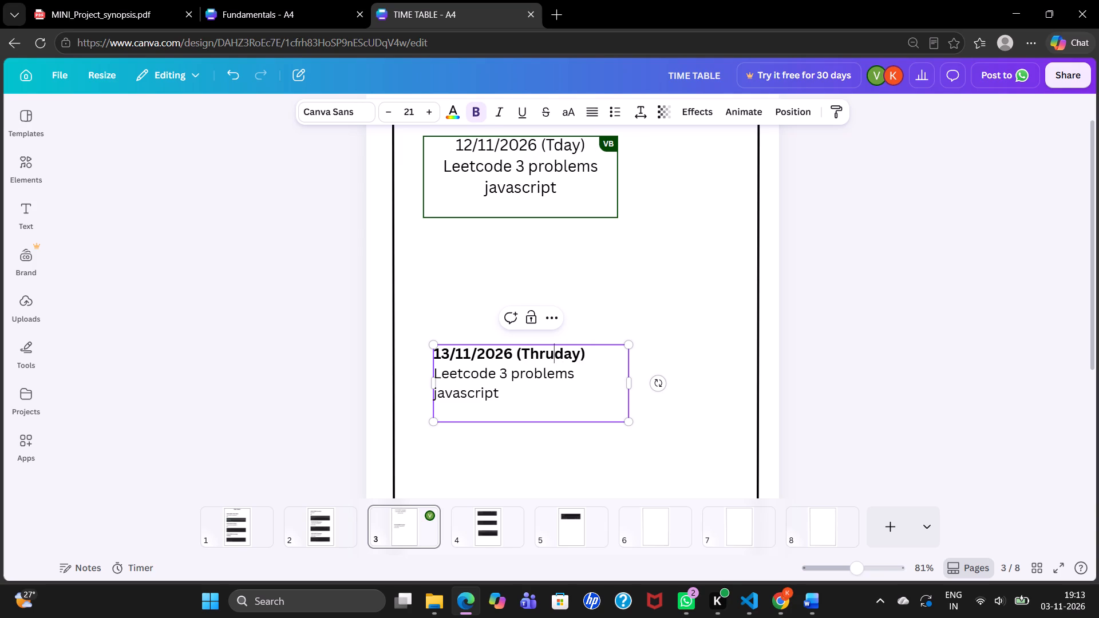
pyautogui.press('e')
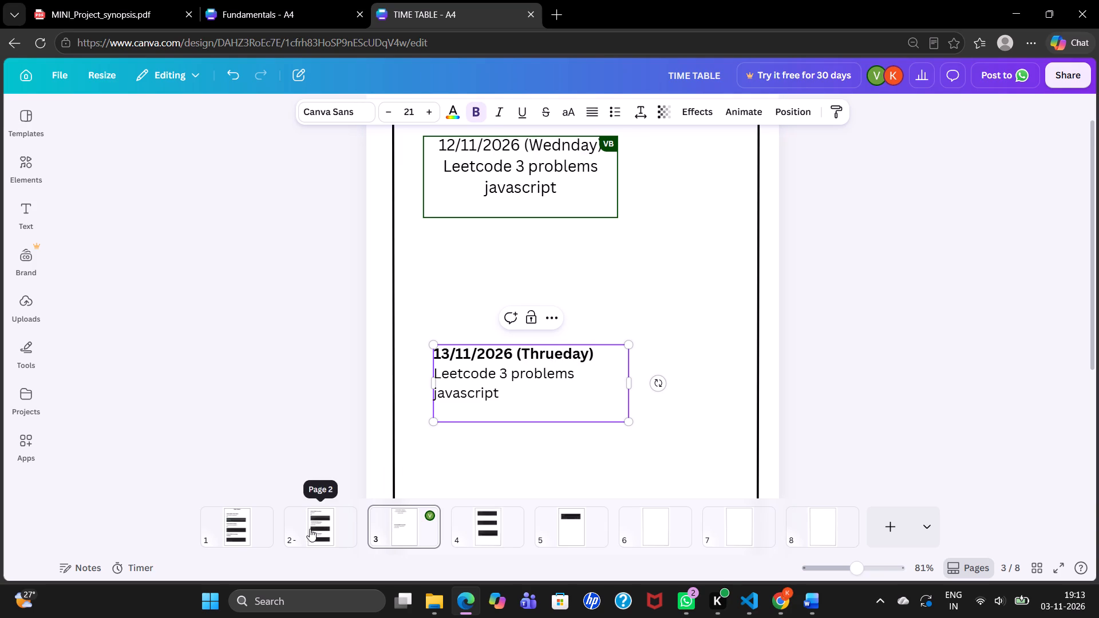
pyautogui.click(311, 532)
pyautogui.click(254, 537)
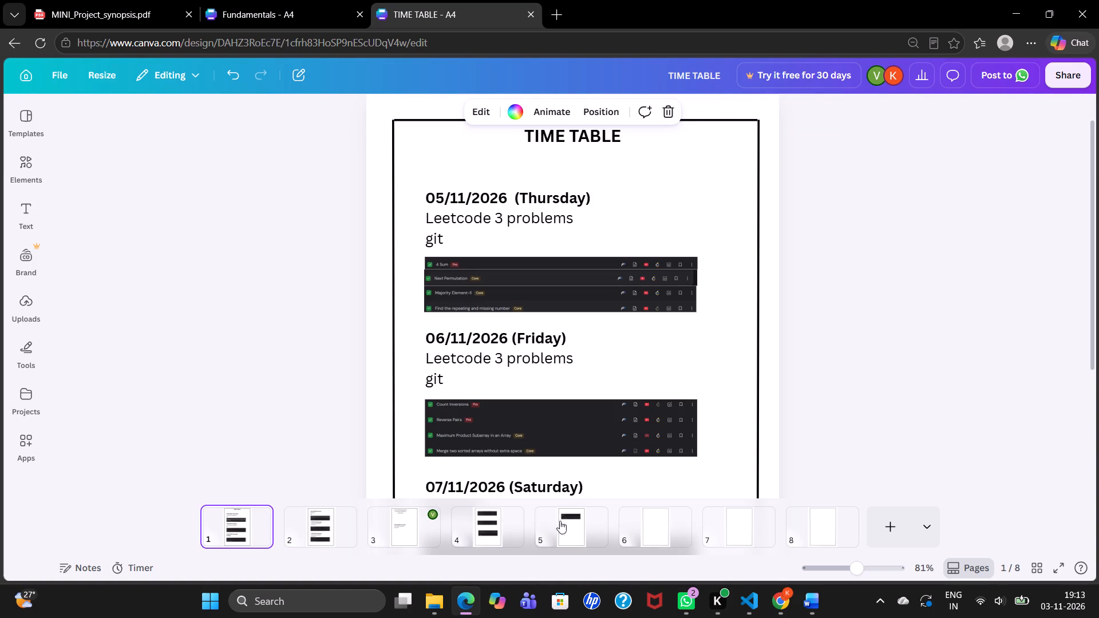
pyautogui.click(406, 546)
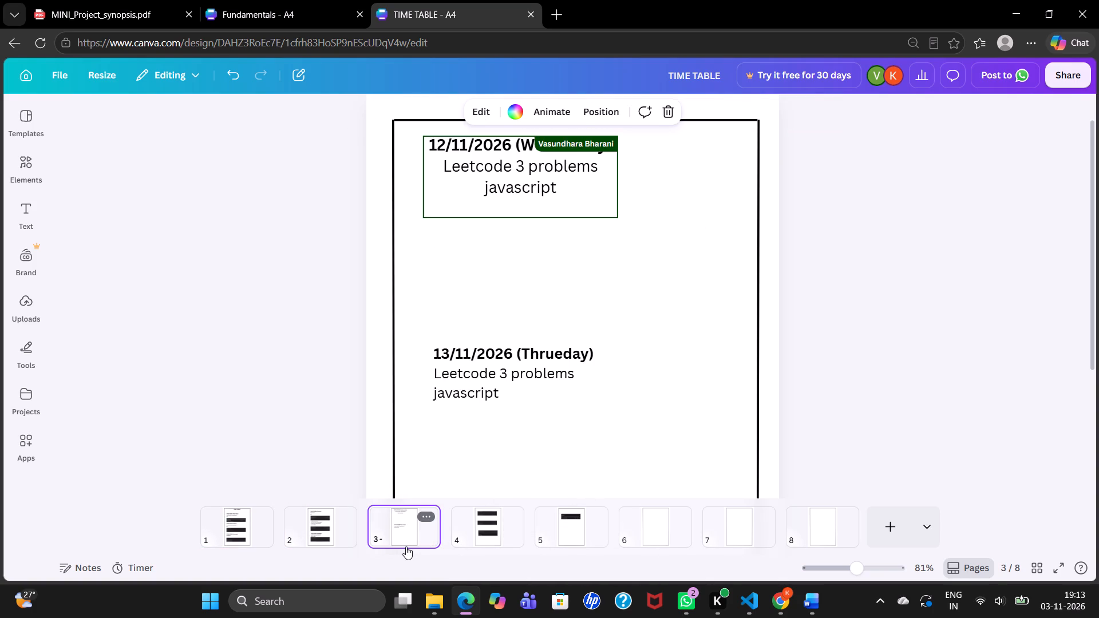
pyautogui.click(559, 353)
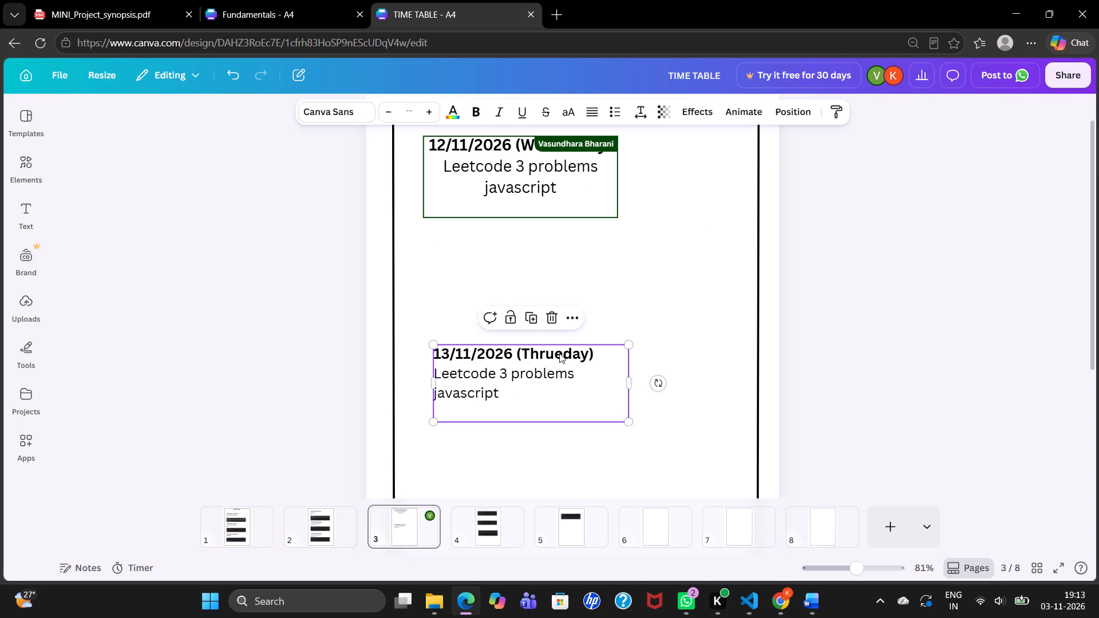
pyautogui.click(559, 353)
pyautogui.press('BackSpace')
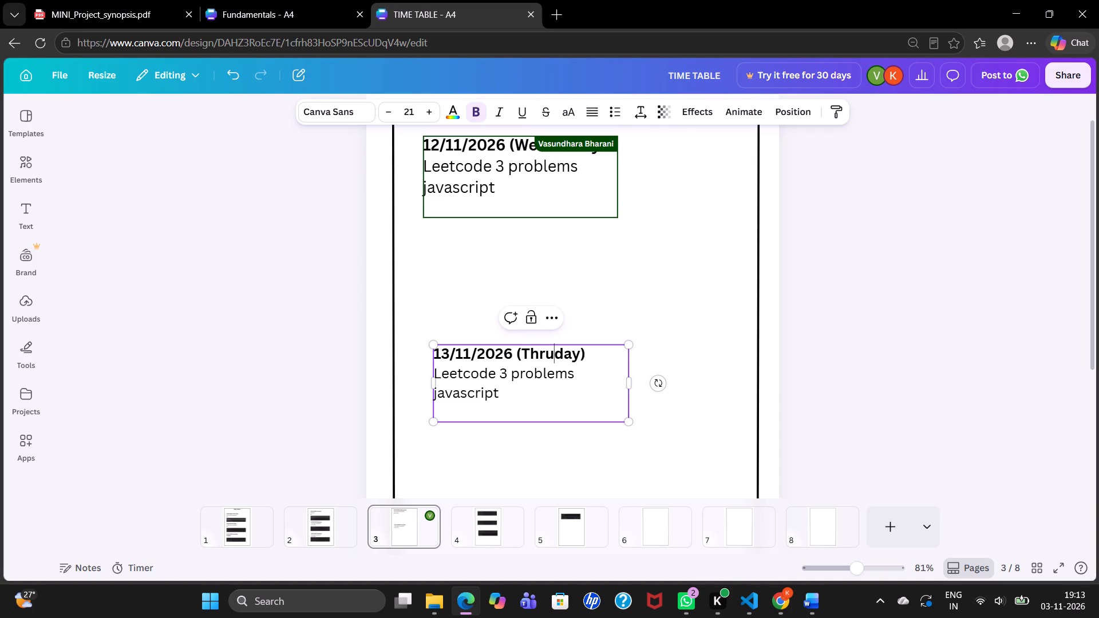
pyautogui.press('s')
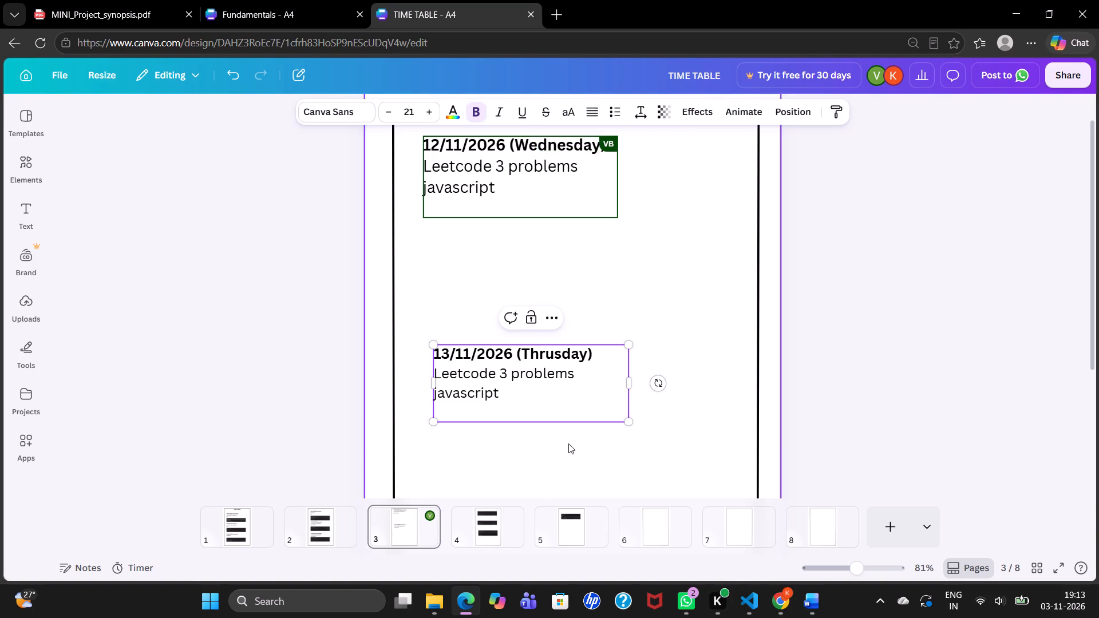
pyautogui.click(568, 443)
pyautogui.scroll(-3, 568, 443)
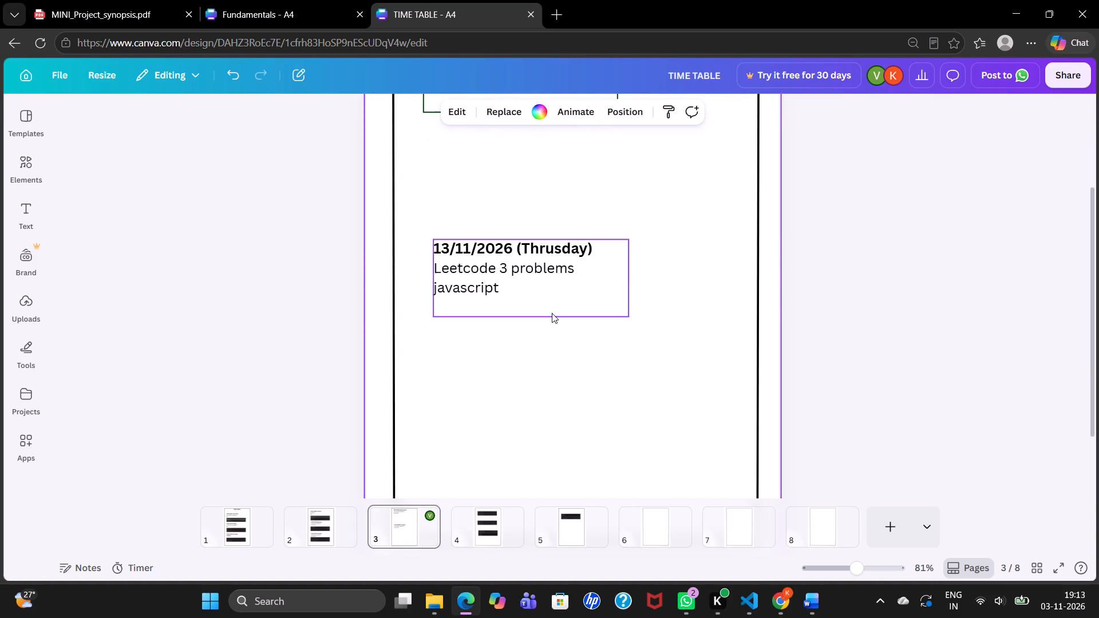
pyautogui.click(552, 313)
pyautogui.hotkey('ctrl', 'c')
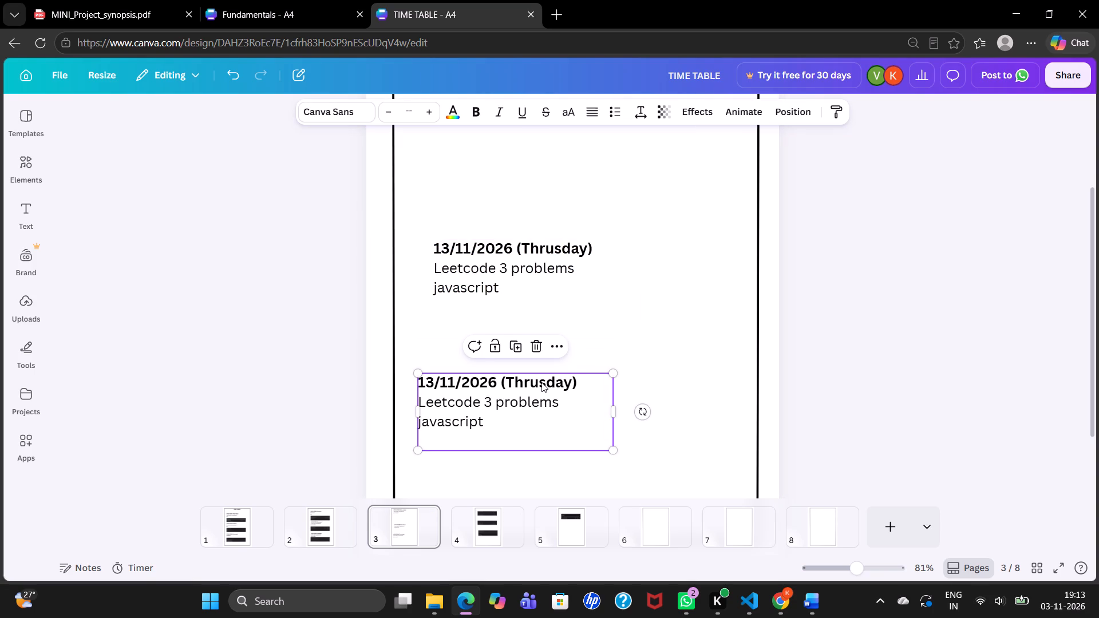
pyautogui.click(541, 382)
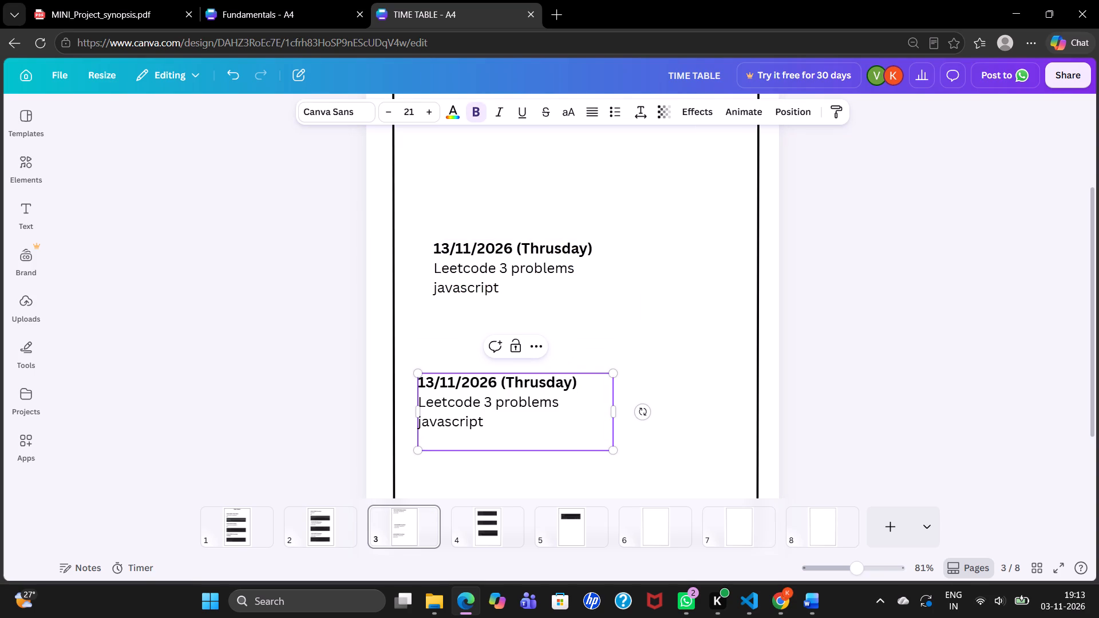
pyautogui.press('Right')
pyautogui.press('BackSpace')
pyautogui.press('BackSpace')
pyautogui.press('BackSpace')
pyautogui.press('BackSpace')
pyautogui.press('BackSpace')
pyautogui.write('Fri')
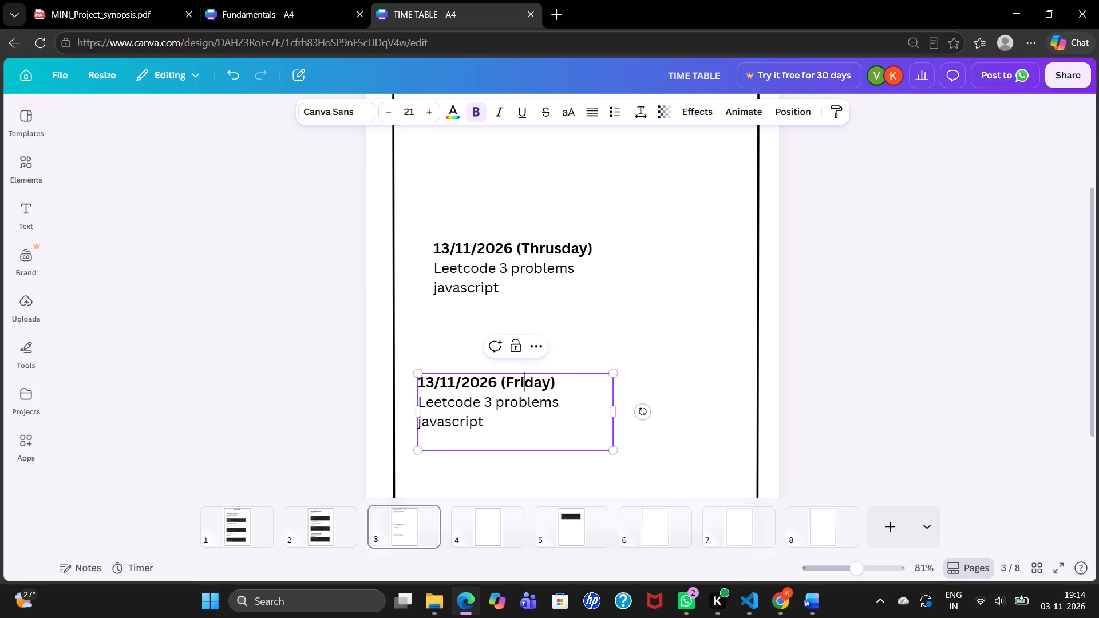
pyautogui.click(748, 289)
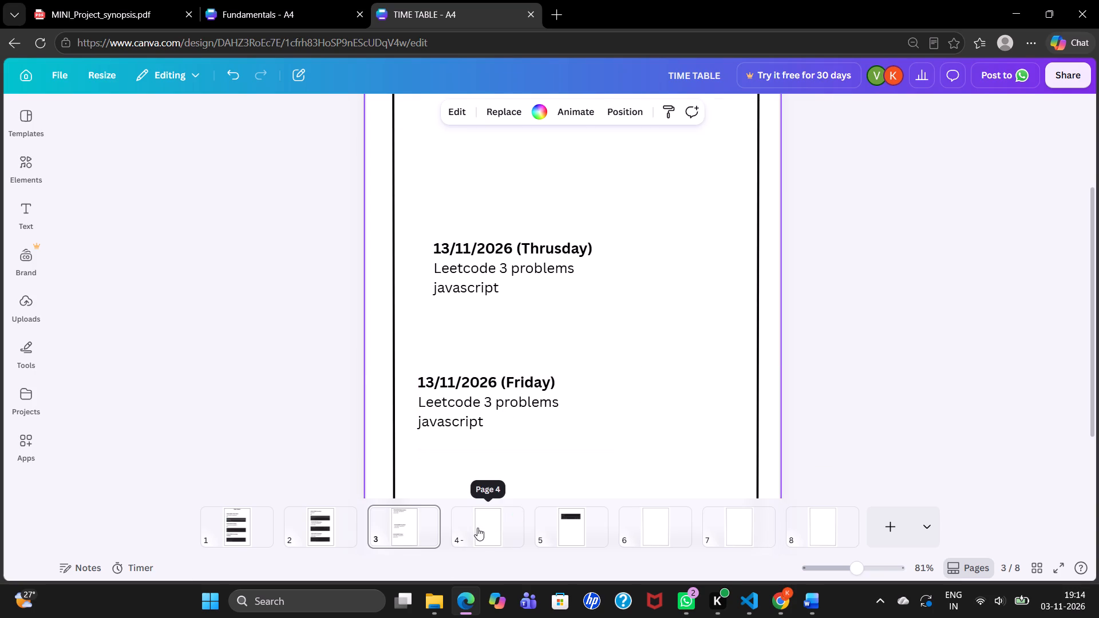
# Paste the copied 13/11/2026 (Thrusday) heading block onto page 4.
pyautogui.click(477, 528)
pyautogui.click(477, 235)
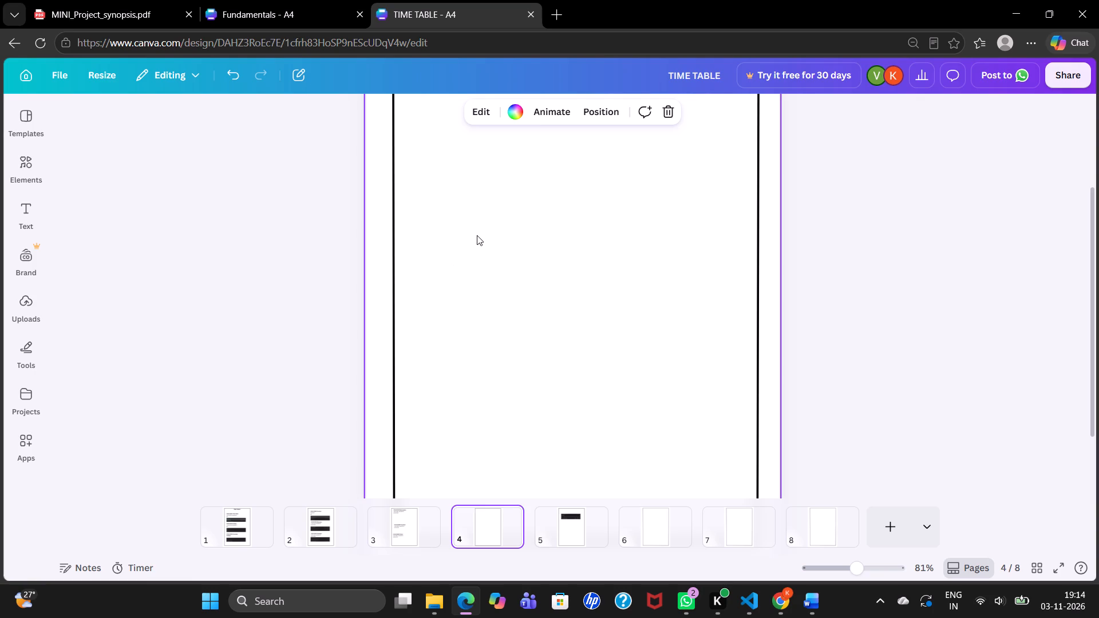
pyautogui.hotkey('ctrl', 'v')
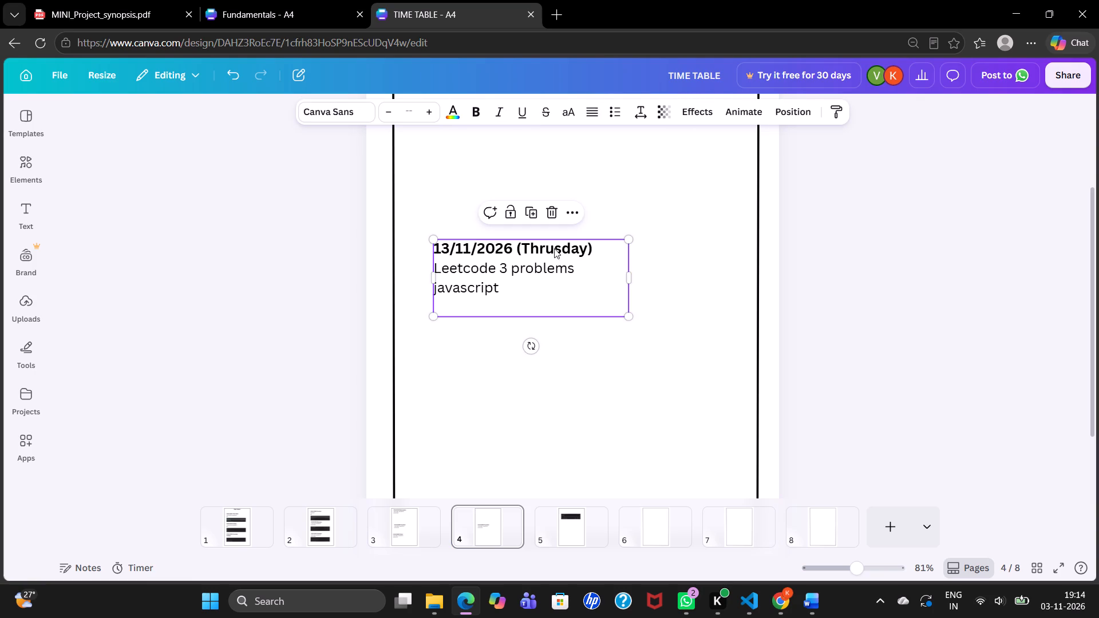
# Change the date of the Friday heading on page 3 to 14/11/2026.
pyautogui.click(423, 516)
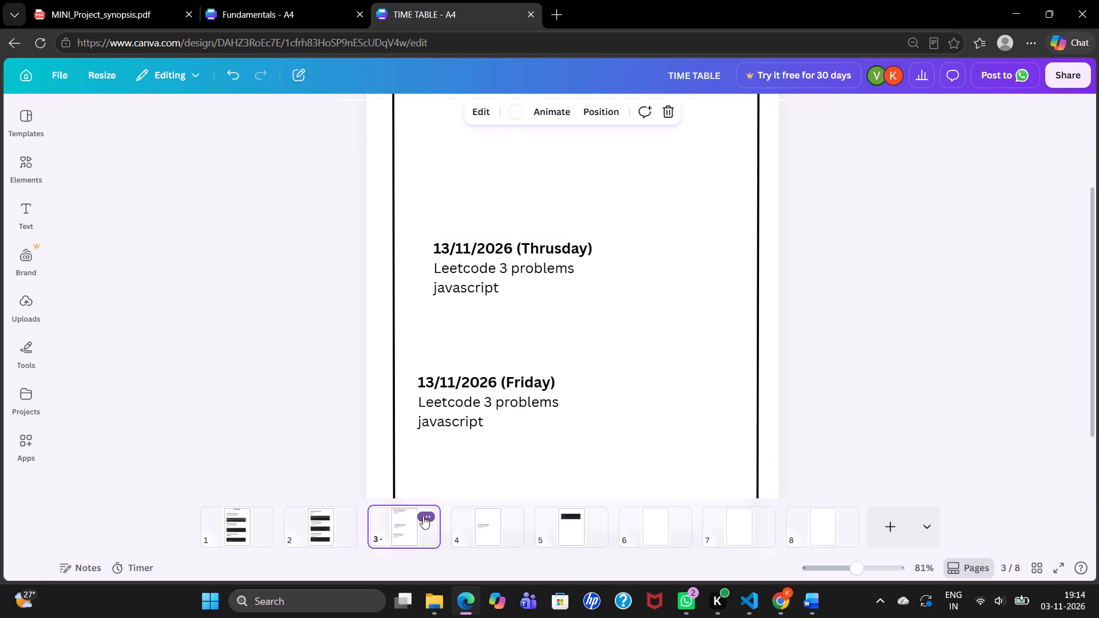
pyautogui.click(430, 382)
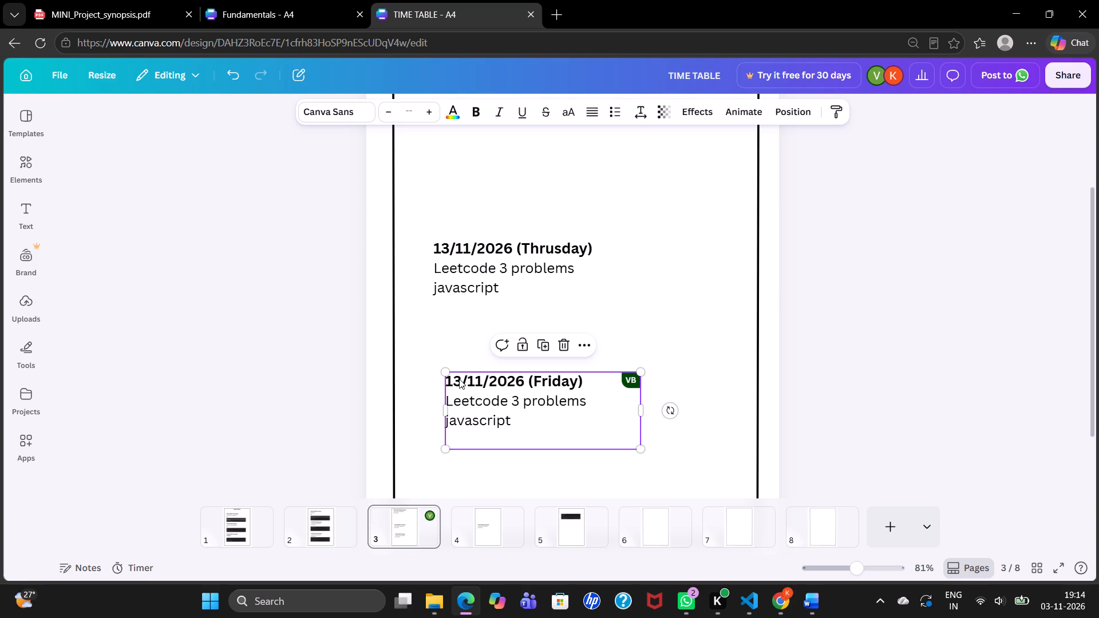
pyautogui.click(459, 379)
pyautogui.press('BackSpace')
pyautogui.press('4')
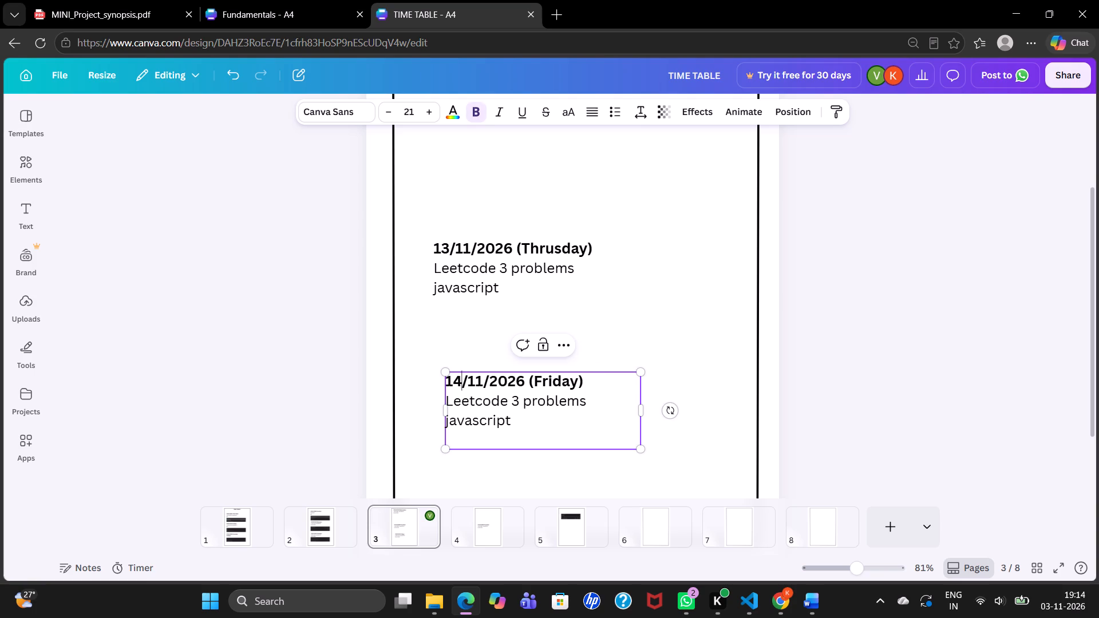
pyautogui.scroll(3, 459, 379)
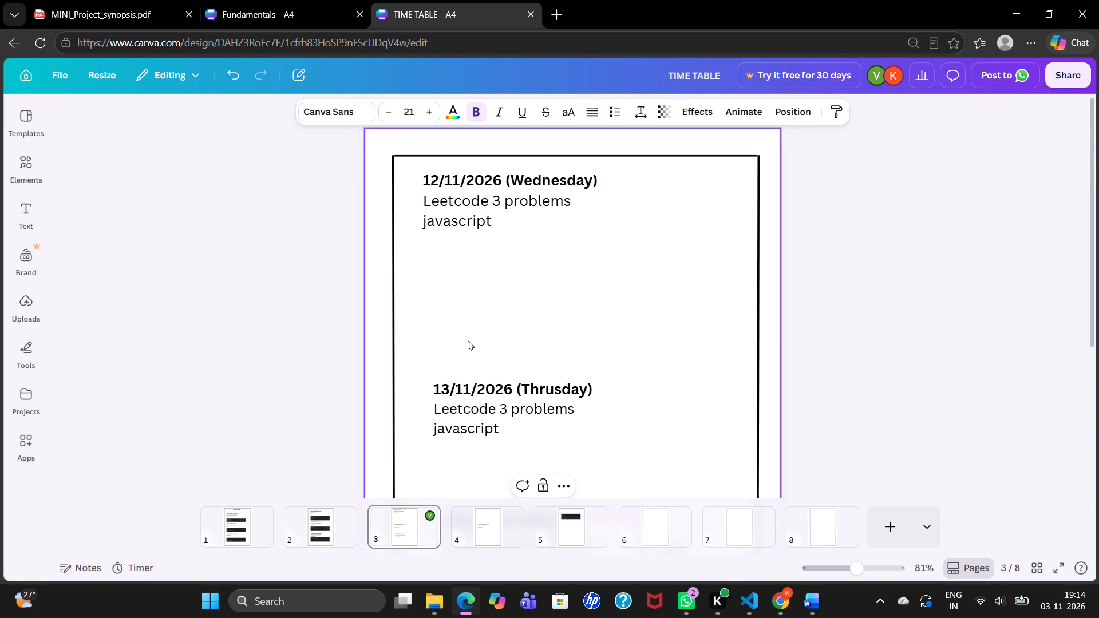
pyautogui.scroll(-3, 468, 340)
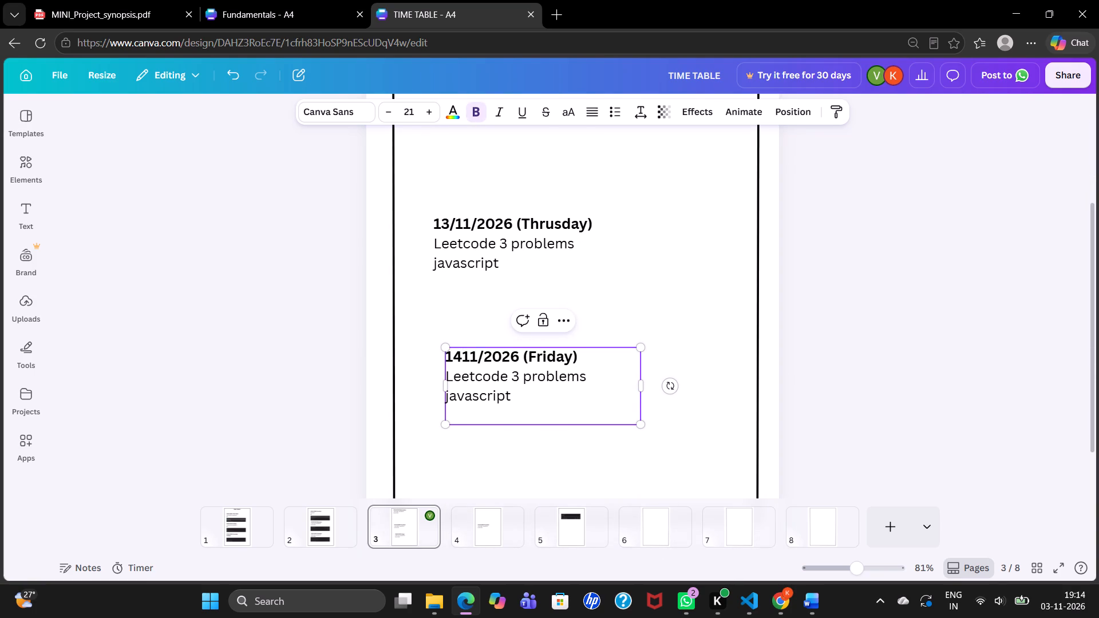
pyautogui.click(479, 363)
pyautogui.click(479, 363)
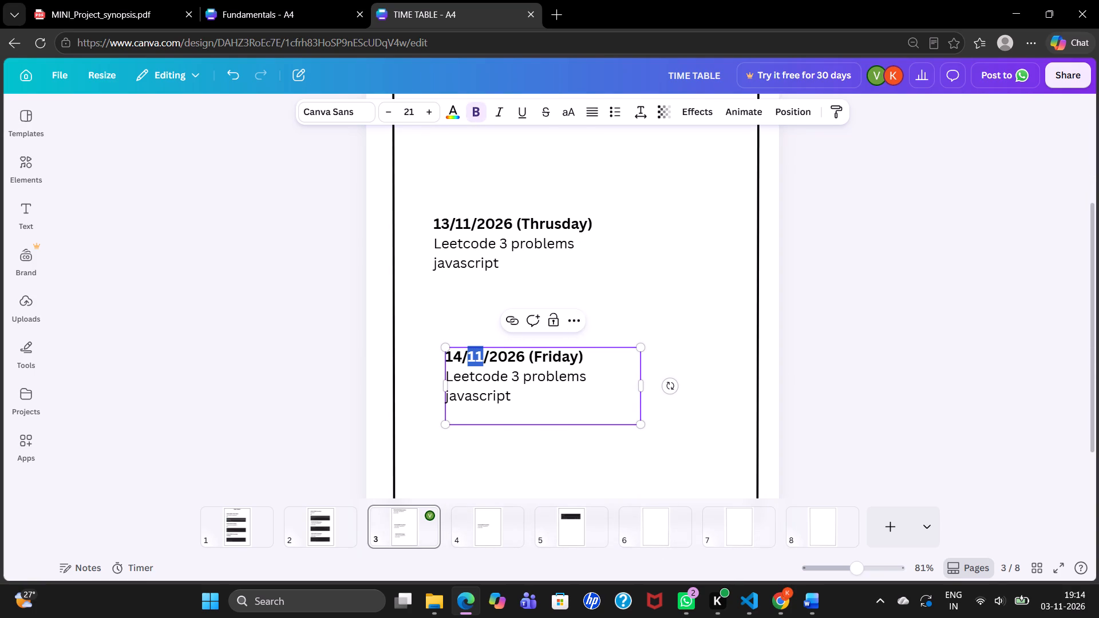
pyautogui.click(500, 408)
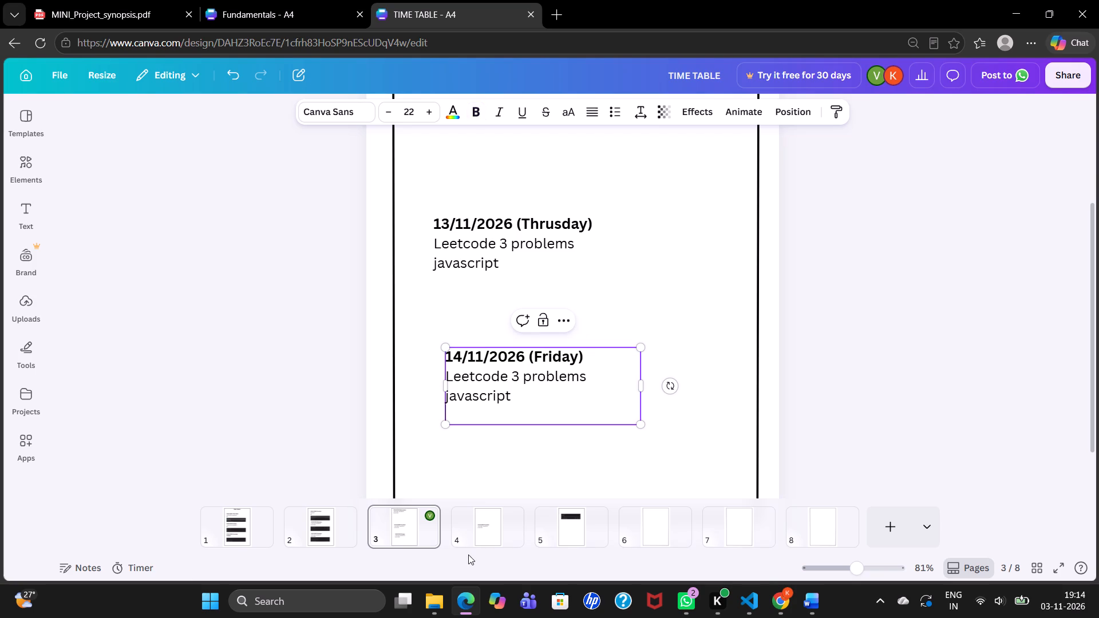
# Change the date in page 4's pasted heading to 15/11/2026, checking page 3's headings for the date sequence.
pyautogui.click(487, 538)
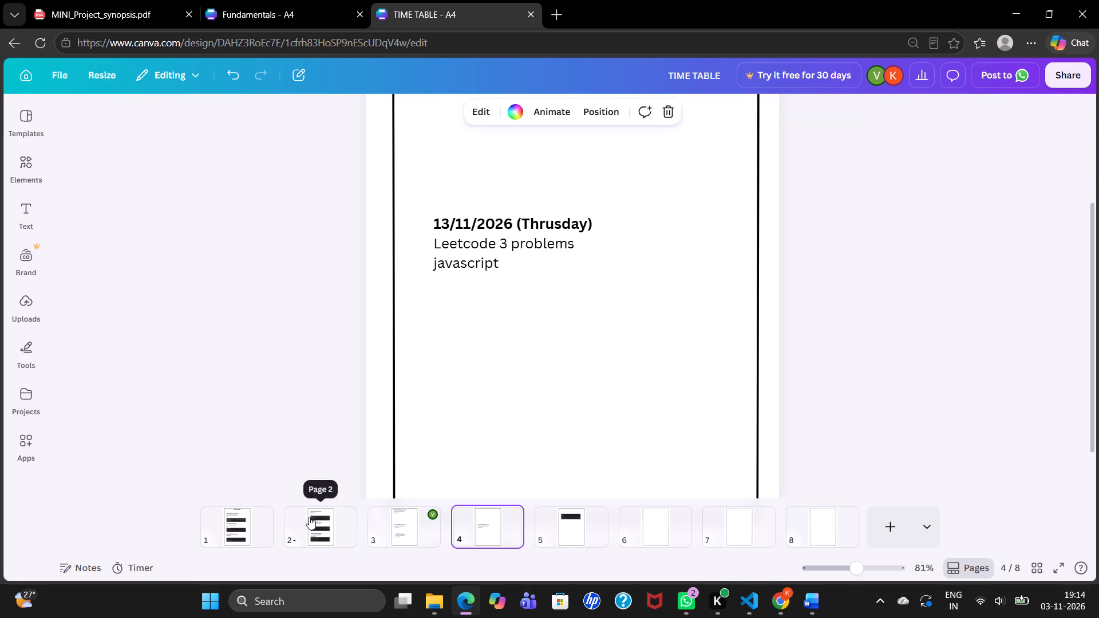
pyautogui.click(309, 517)
pyautogui.click(401, 517)
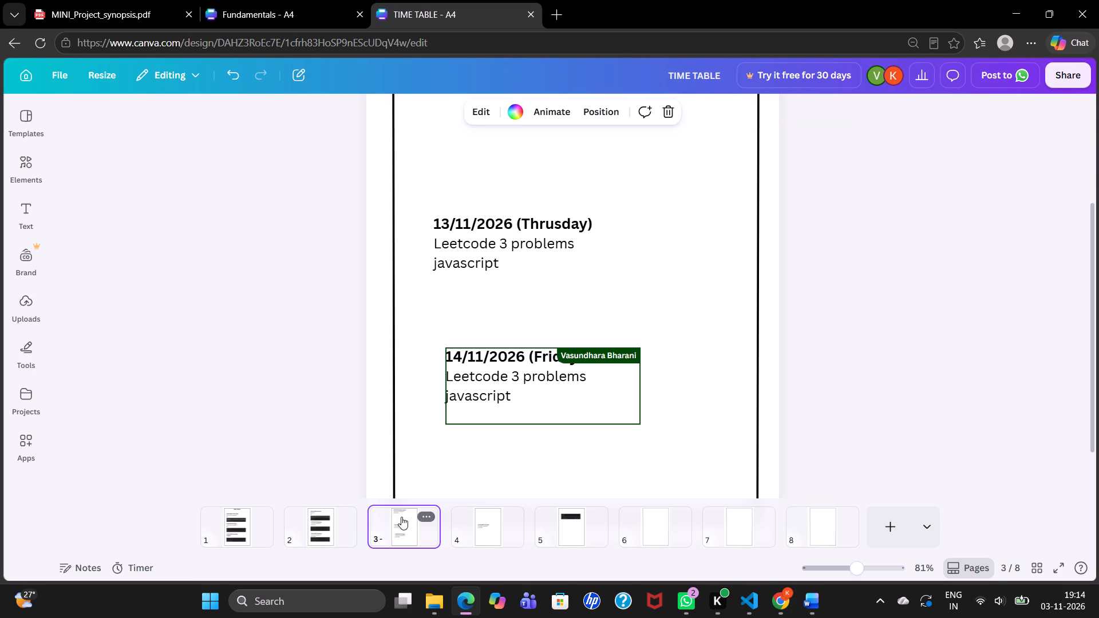
pyautogui.scroll(2, 498, 401)
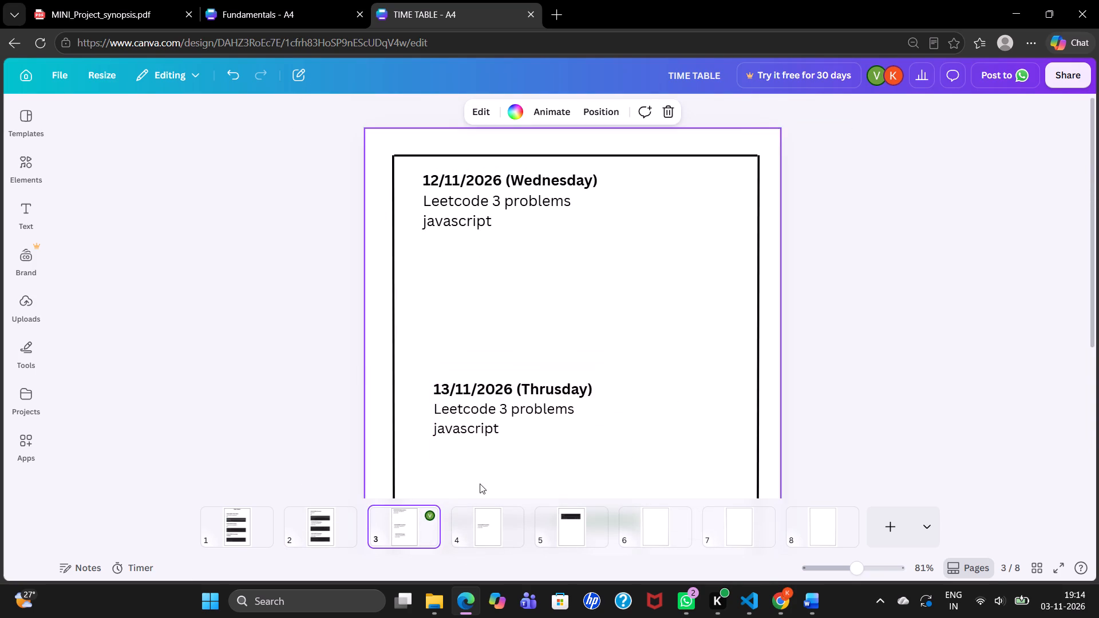
pyautogui.click(485, 541)
pyautogui.click(449, 391)
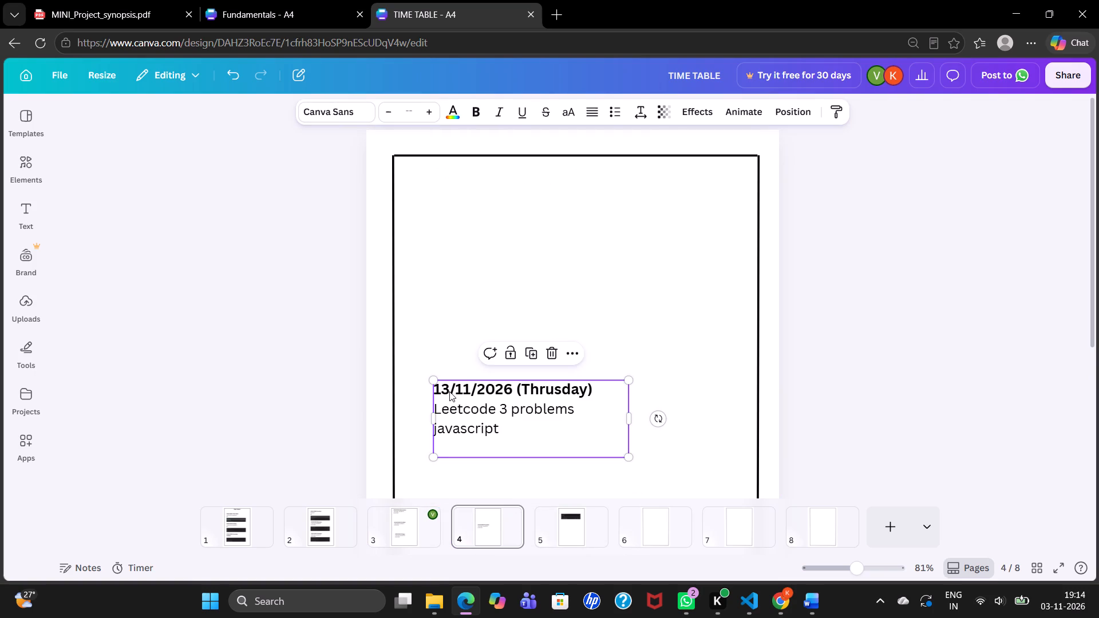
pyautogui.click(448, 389)
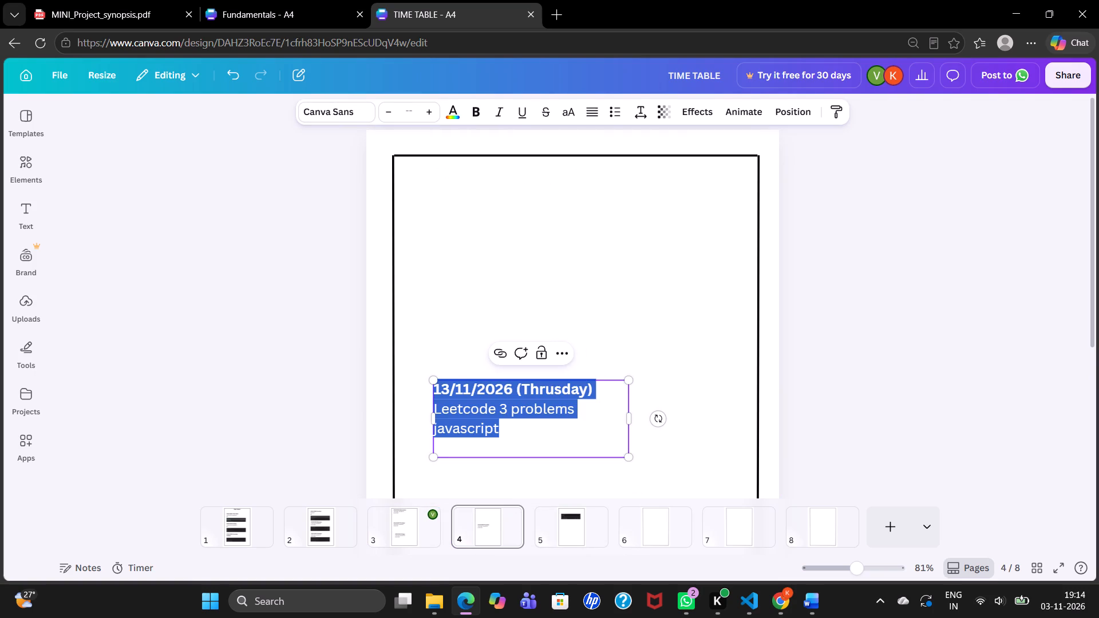
pyautogui.click(448, 389)
pyautogui.press('BackSpace')
pyautogui.press('5')
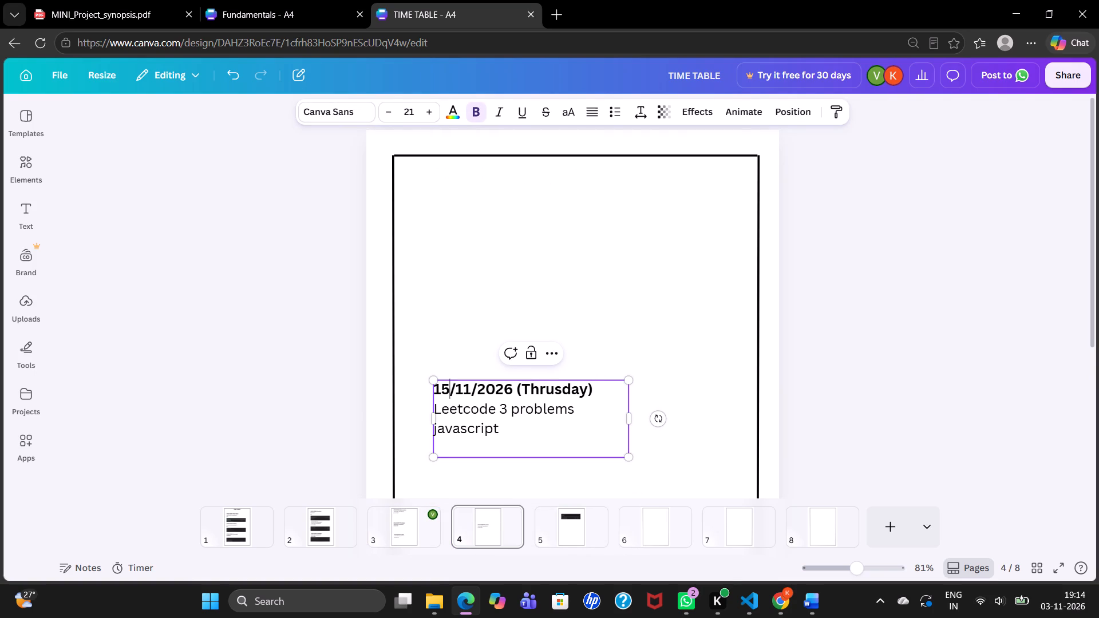
pyautogui.click(649, 324)
# Move the 15/11/2026 heading block to the upper left inside page 4's border.
pyautogui.moveTo(509, 435); pyautogui.dragTo(493, 221)
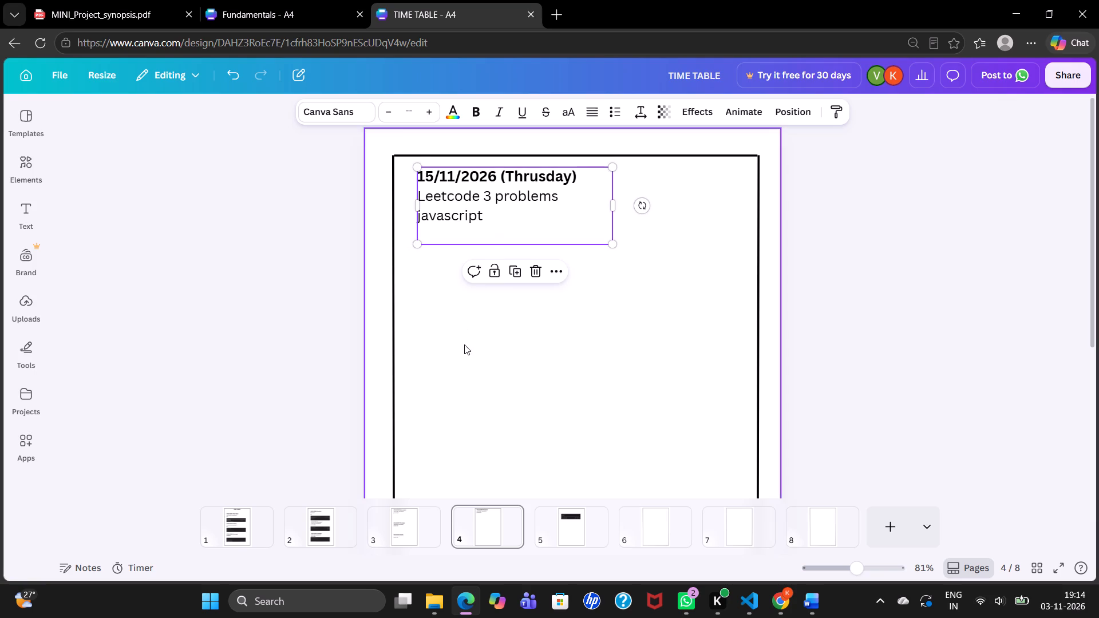
# Paste another 13/11/2026 (Thrusday) heading block on page 4 and align it below the 15/11/2026 block.
pyautogui.click(464, 347)
pyautogui.hotkey('ctrl', 'v')
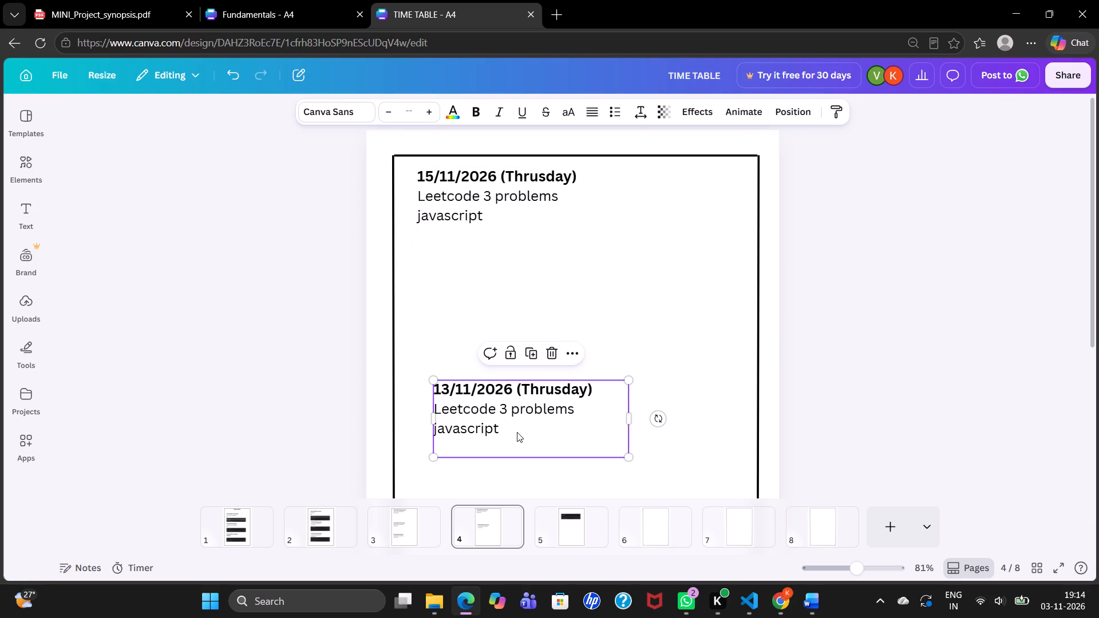
pyautogui.moveTo(517, 432); pyautogui.dragTo(501, 359)
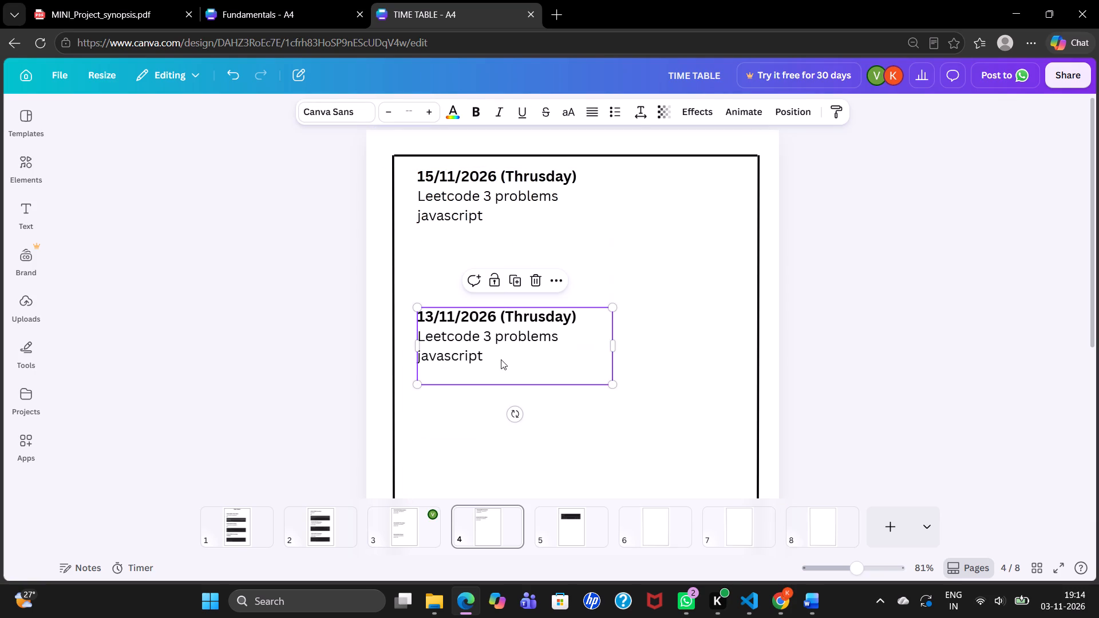
# Change the date in the lower heading on page 4 to 16/11/2026.
pyautogui.click(431, 315)
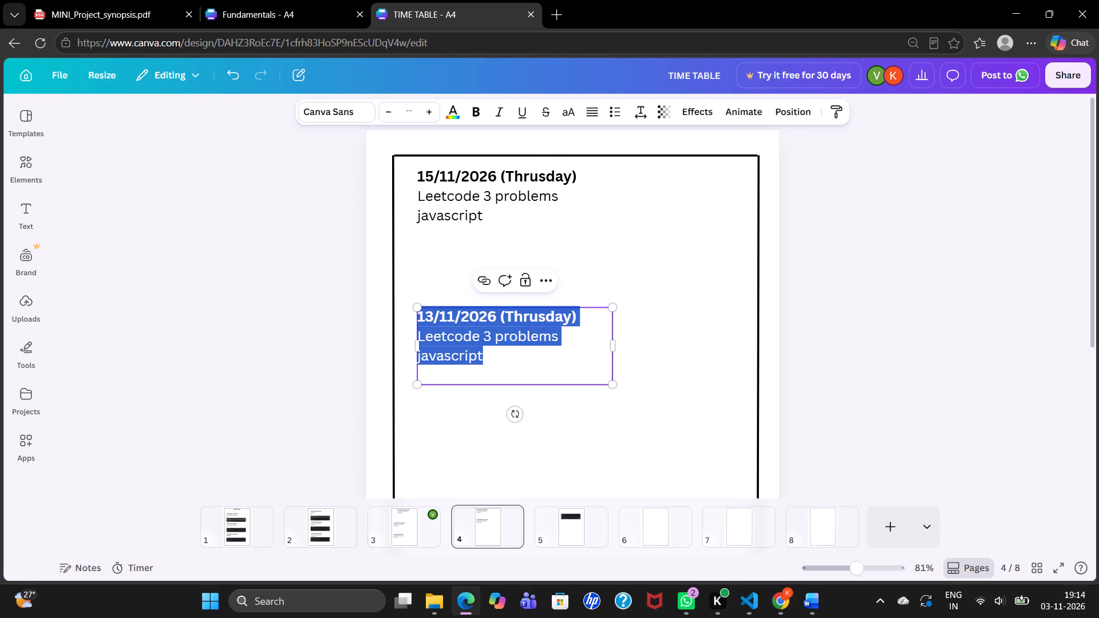
pyautogui.click(431, 315)
pyautogui.press('BackSpace')
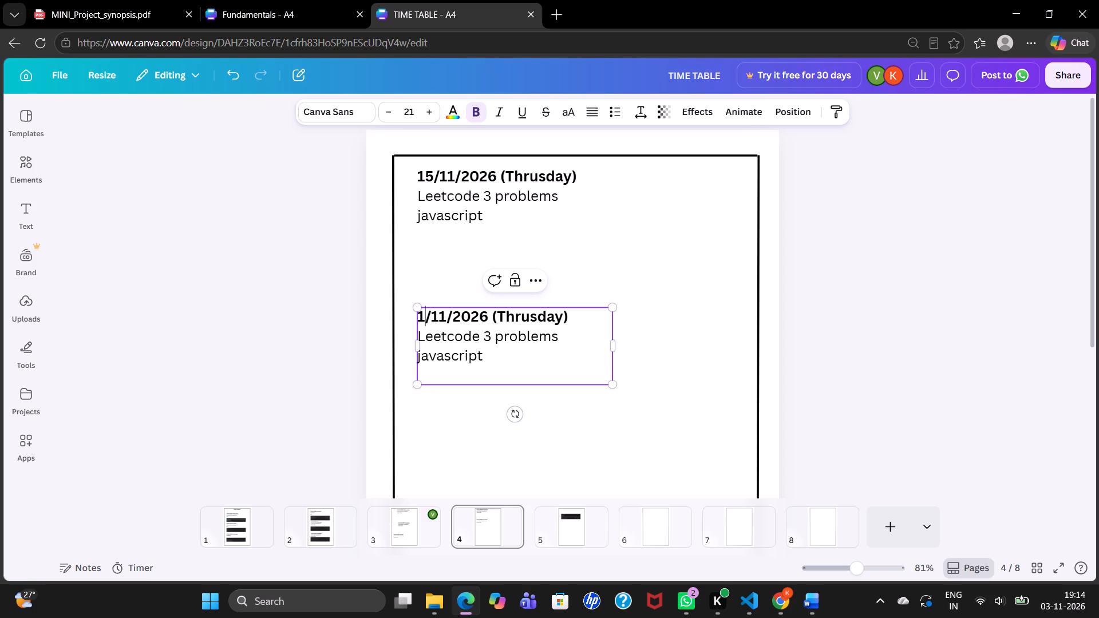
pyautogui.press('6')
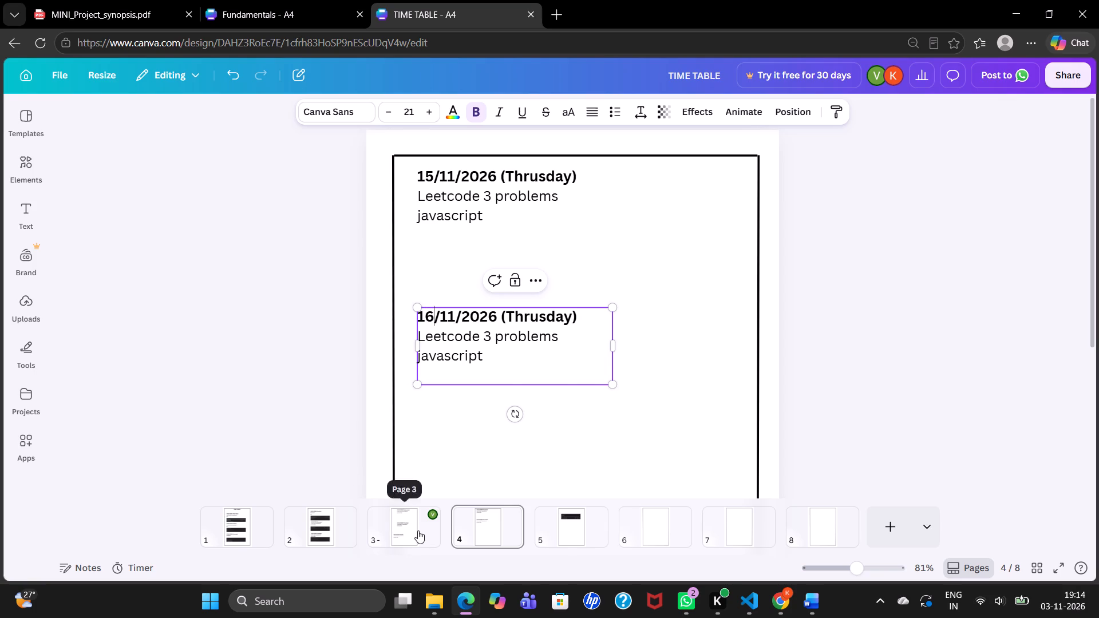
pyautogui.click(418, 530)
pyautogui.scroll(-2, 583, 413)
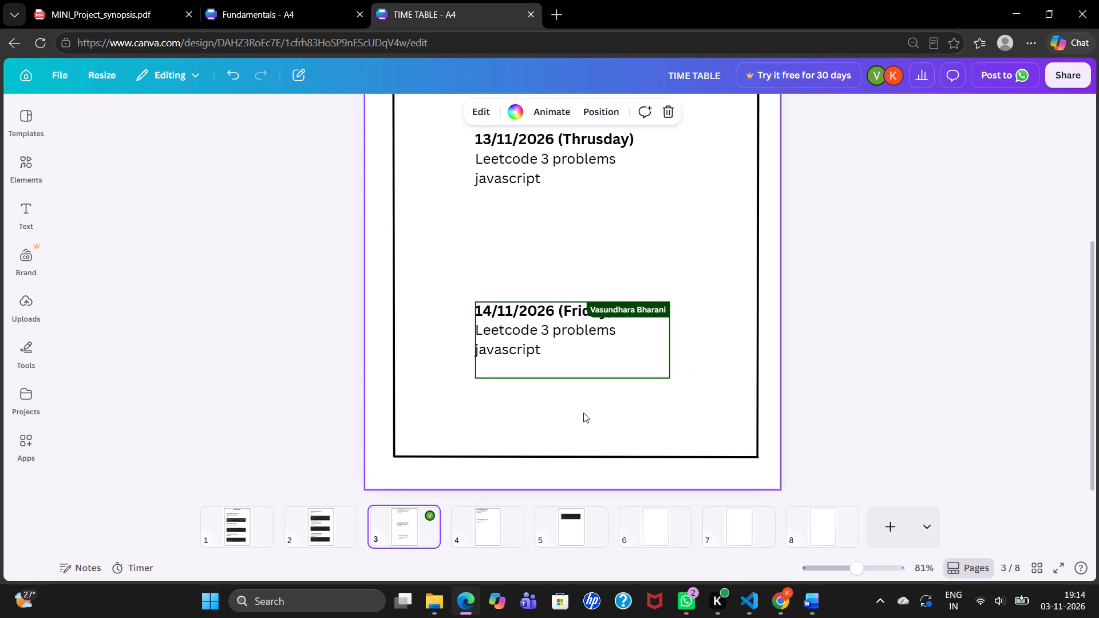
pyautogui.click(479, 549)
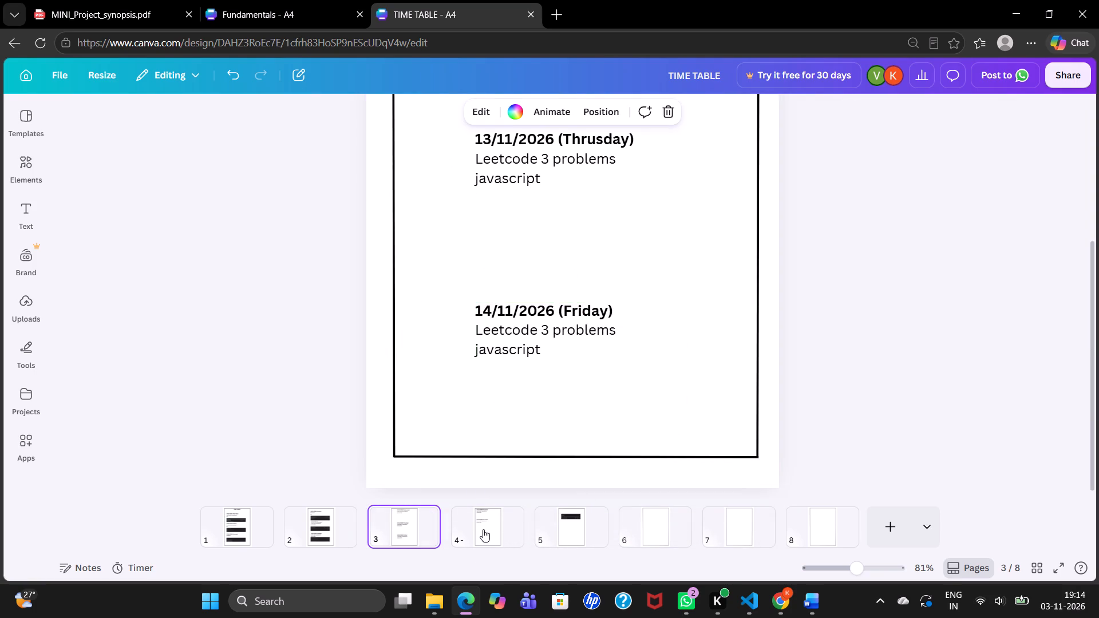
pyautogui.click(483, 529)
pyautogui.scroll(3, 578, 175)
pyautogui.scroll(1, 570, 221)
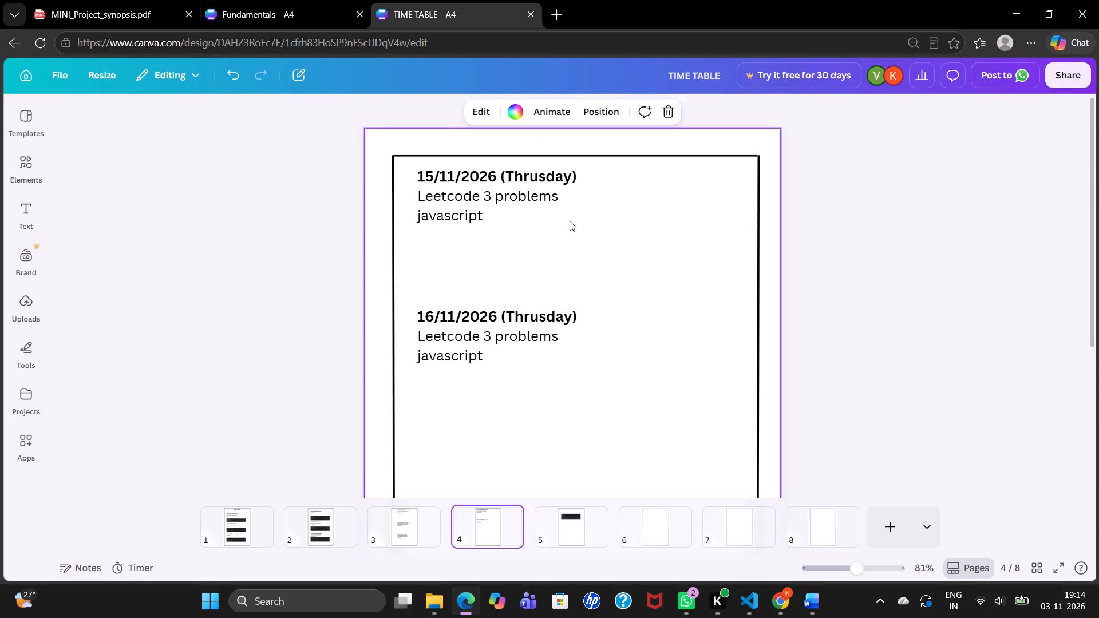
pyautogui.scroll(1, 570, 221)
pyautogui.click(547, 180)
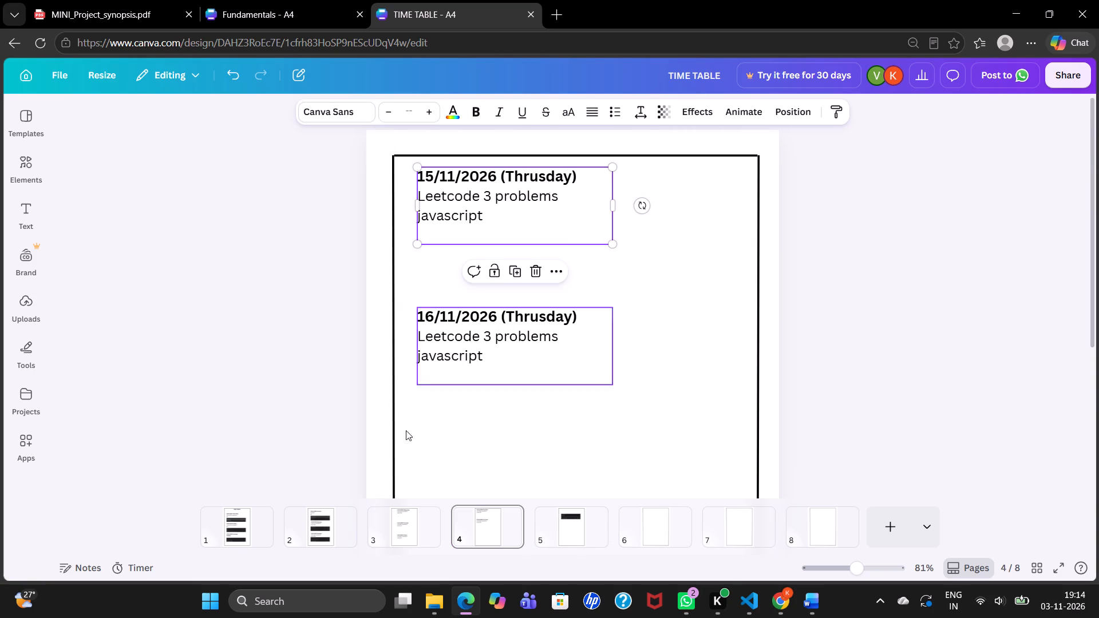
pyautogui.click(252, 523)
pyautogui.scroll(-3, 536, 361)
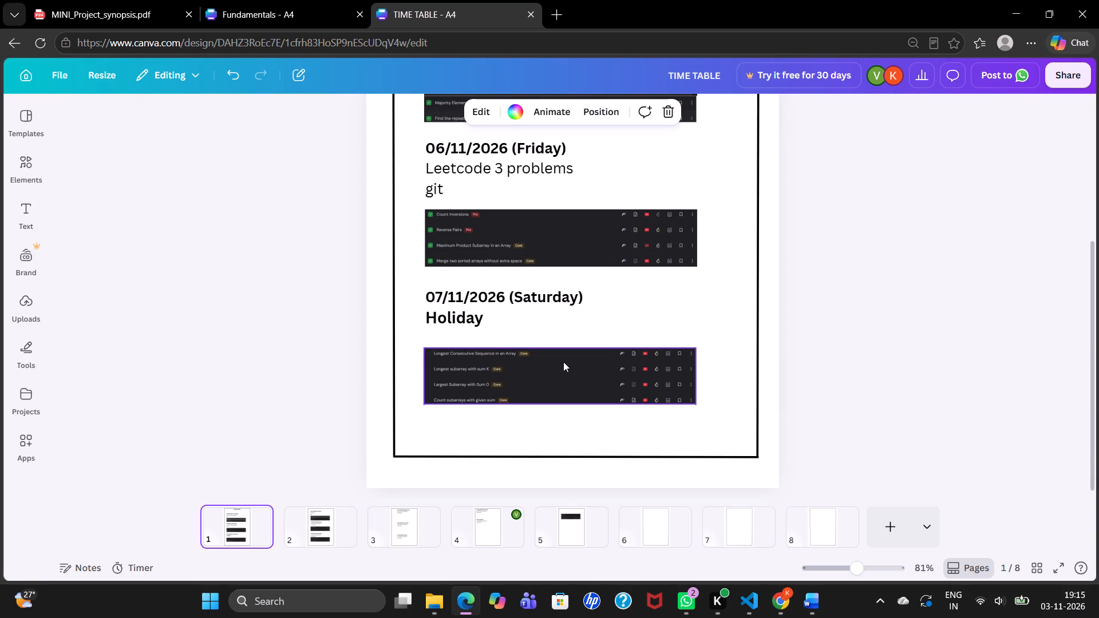
pyautogui.click(473, 534)
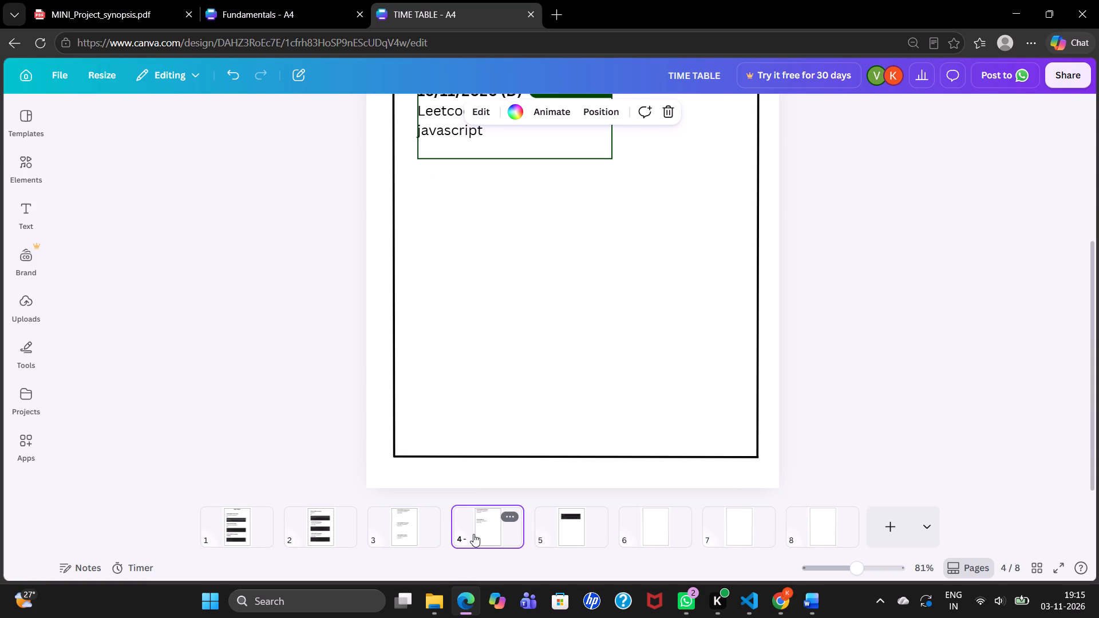
pyautogui.scroll(4, 602, 327)
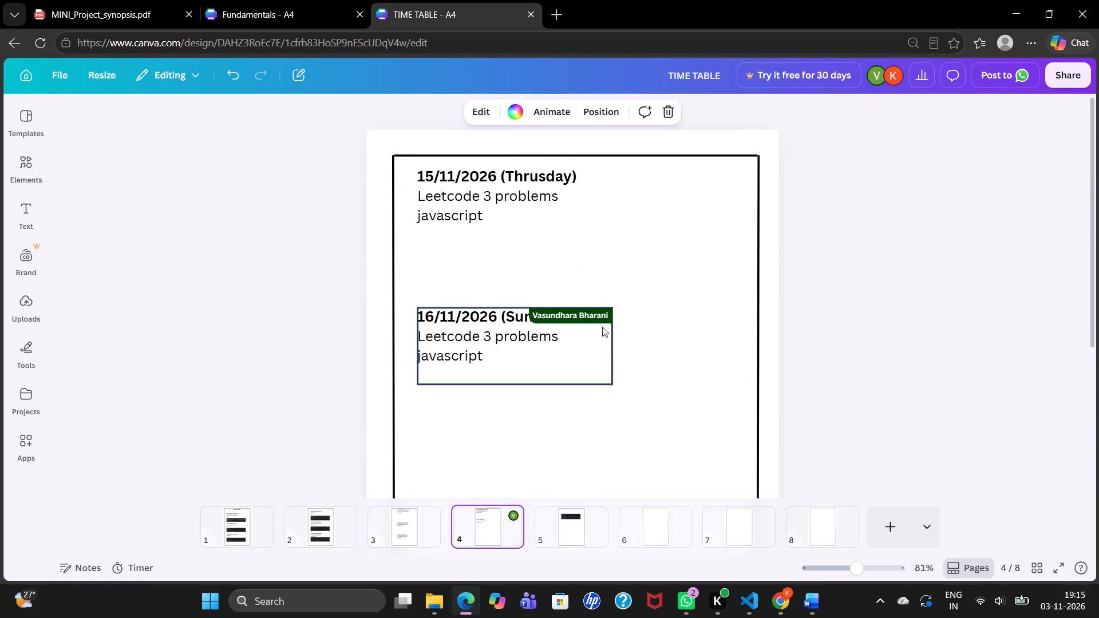
# Replace the weekday in page 4's 15/11/2026 heading with Saturday.
pyautogui.click(568, 212)
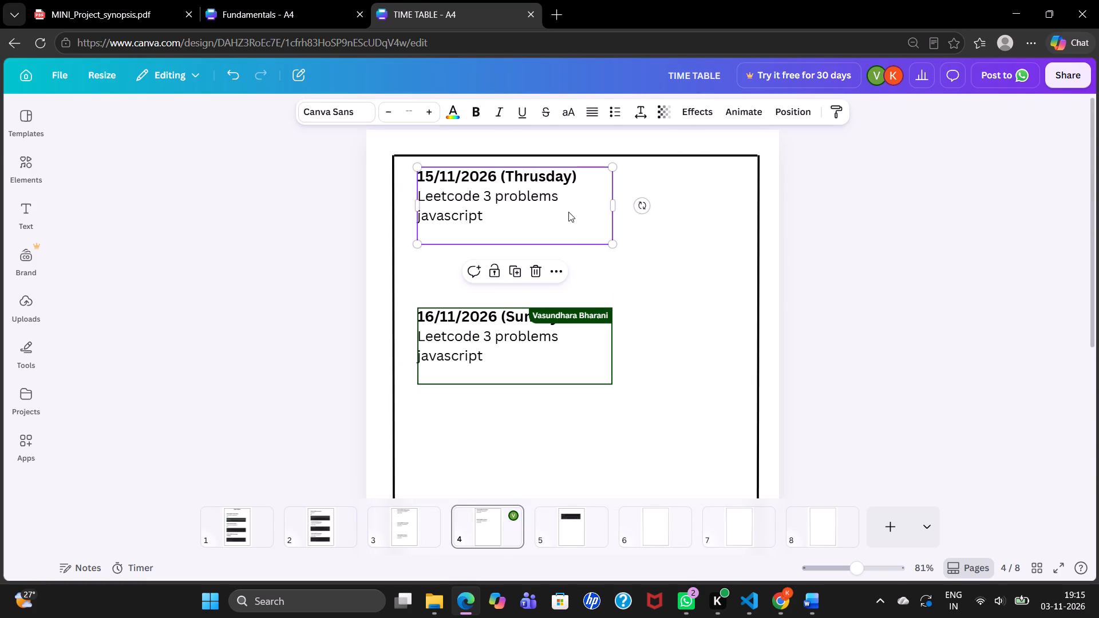
pyautogui.click(547, 179)
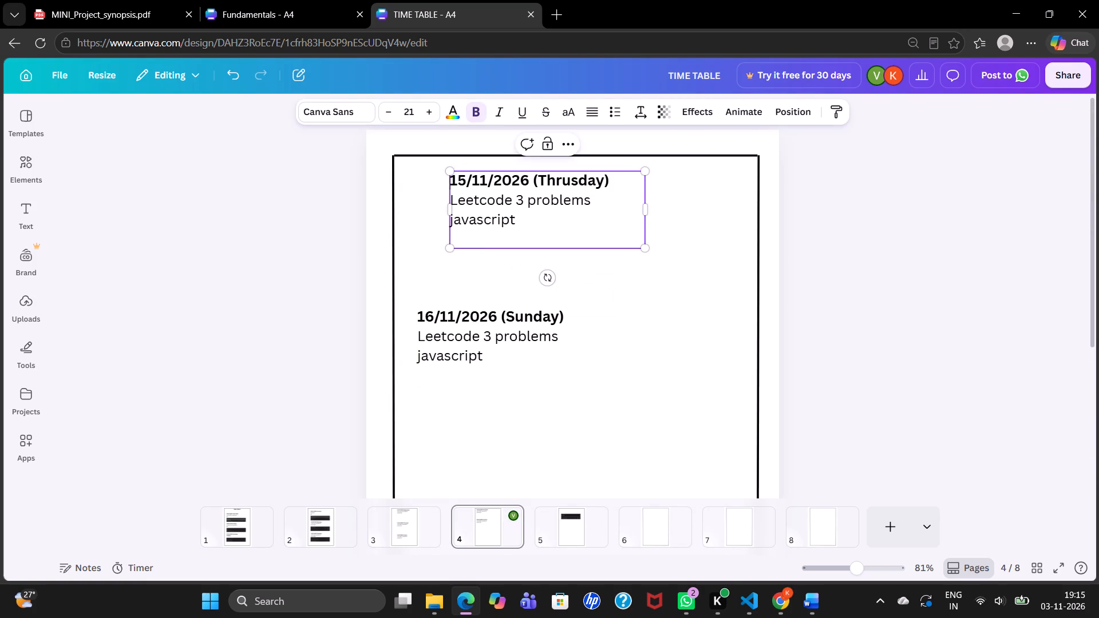
pyautogui.click(602, 184)
pyautogui.press('BackSpace')
pyautogui.press('BackSpace')
pyautogui.press('BackSpace')
pyautogui.press('BackSpace')
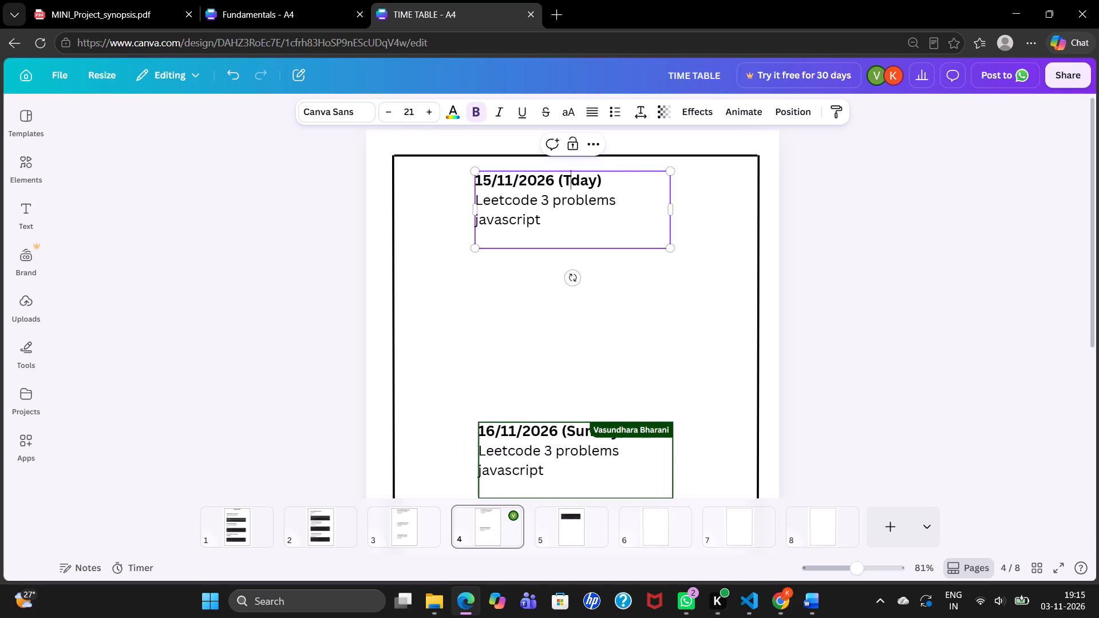
pyautogui.press('BackSpace')
pyautogui.write('Satur')
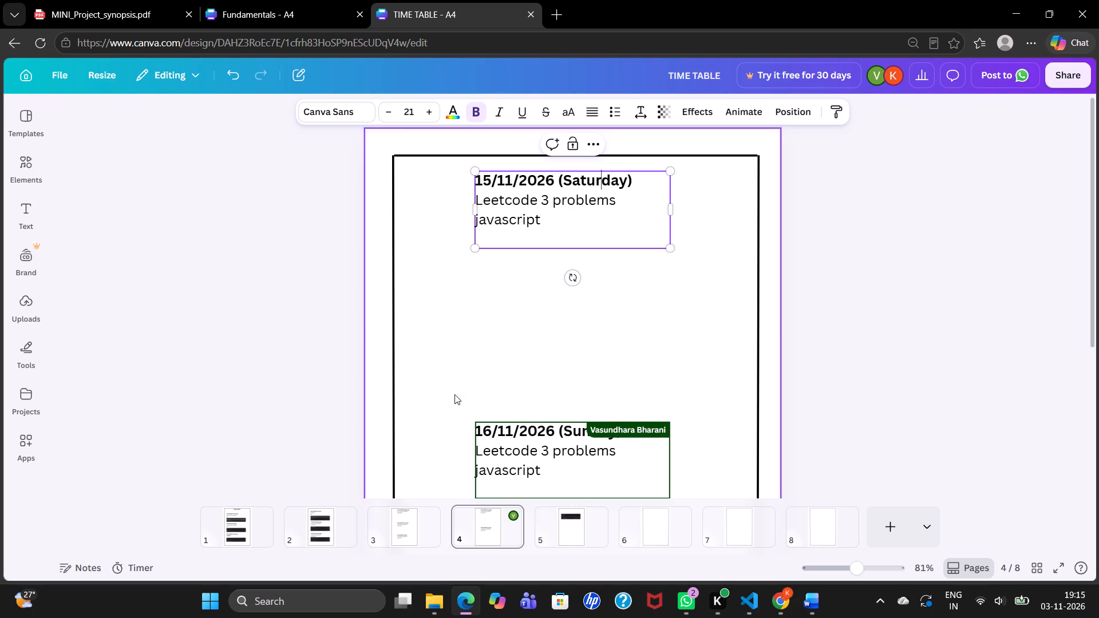
# Copy page 4's 15/11/2026 (Saturday) block and place the copy below the 16/11/2026 block on the same page.
pyautogui.click(255, 533)
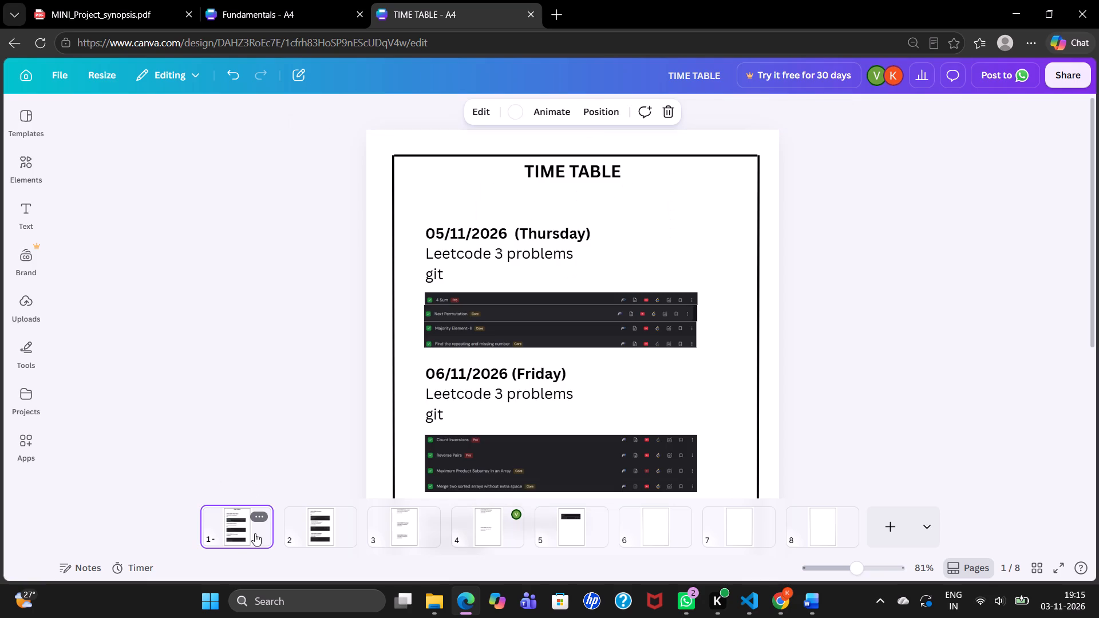
pyautogui.scroll(-2, 573, 342)
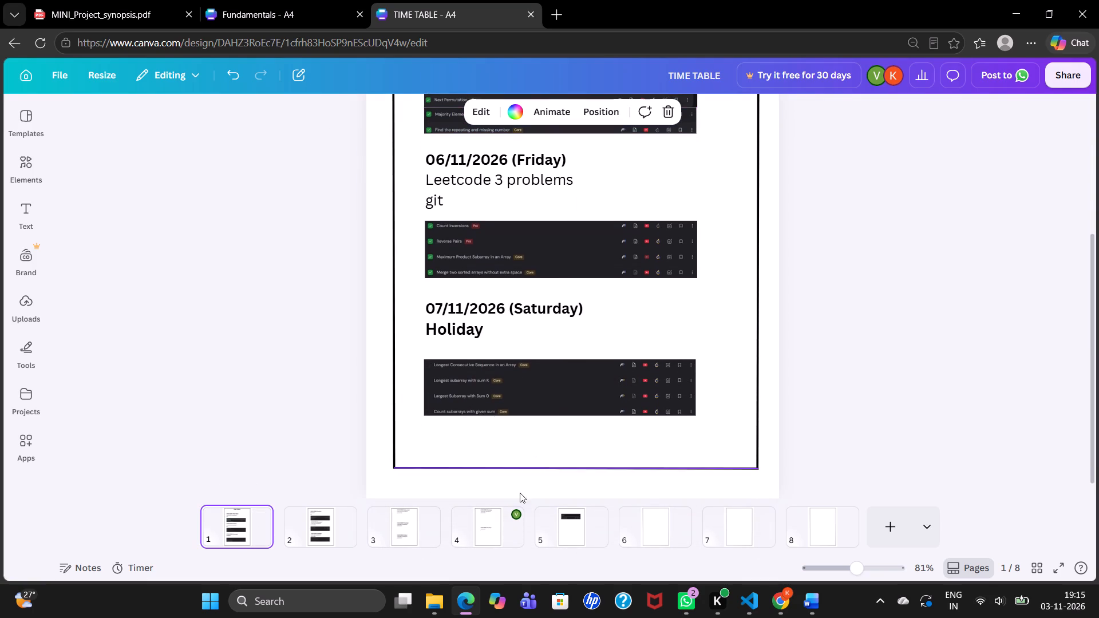
pyautogui.click(504, 529)
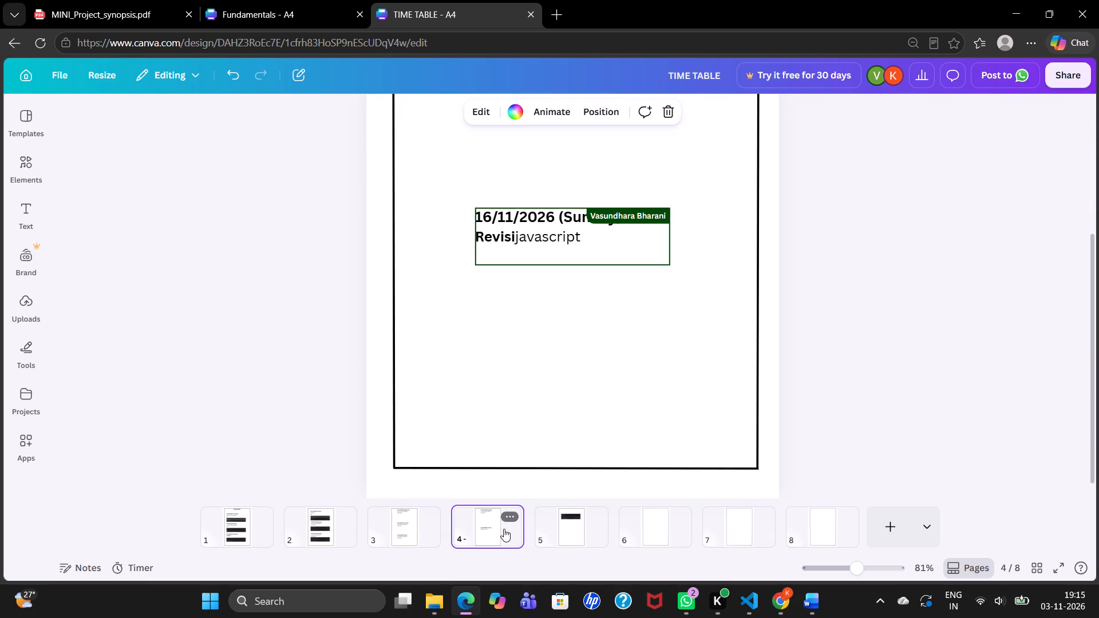
pyautogui.scroll(4, 582, 312)
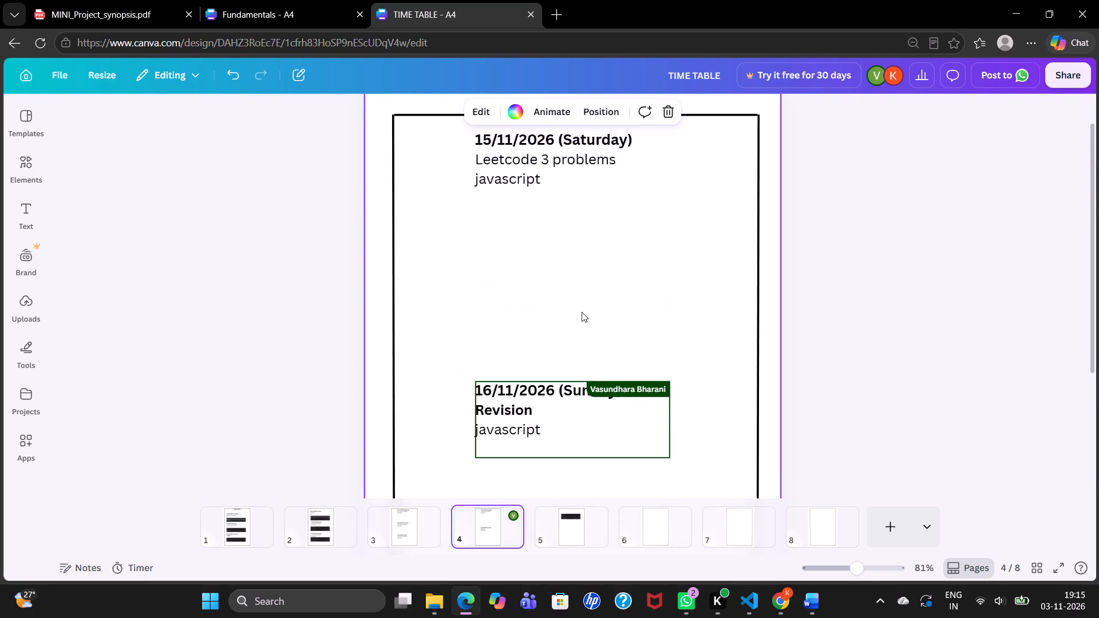
pyautogui.click(590, 157)
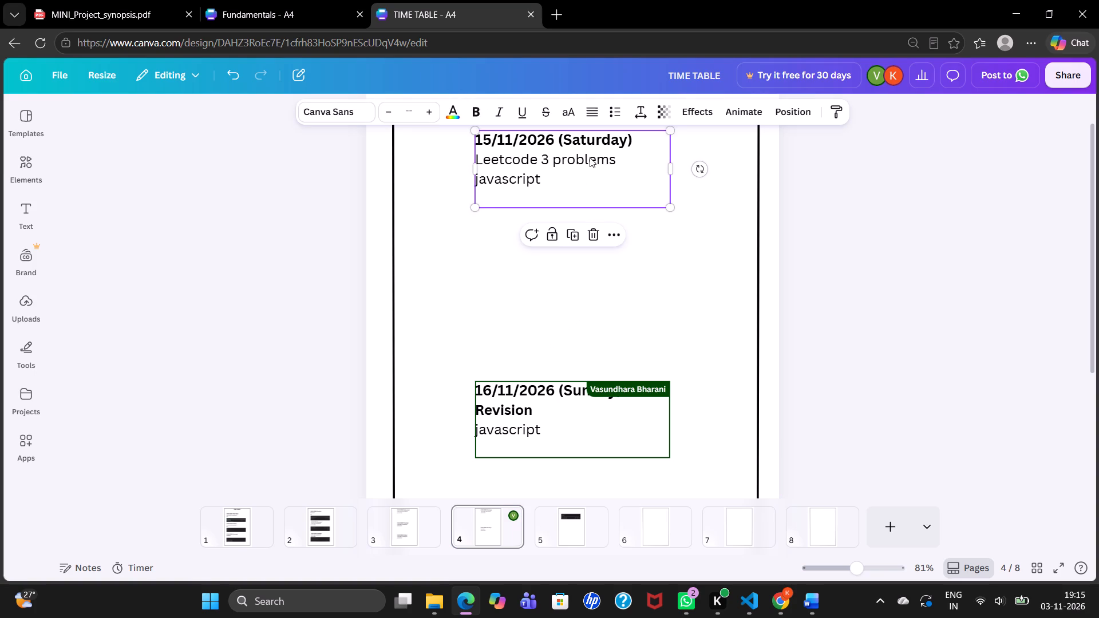
pyautogui.hotkey('ctrl', 'c')
pyautogui.scroll(-2, 576, 381)
pyautogui.click(576, 381)
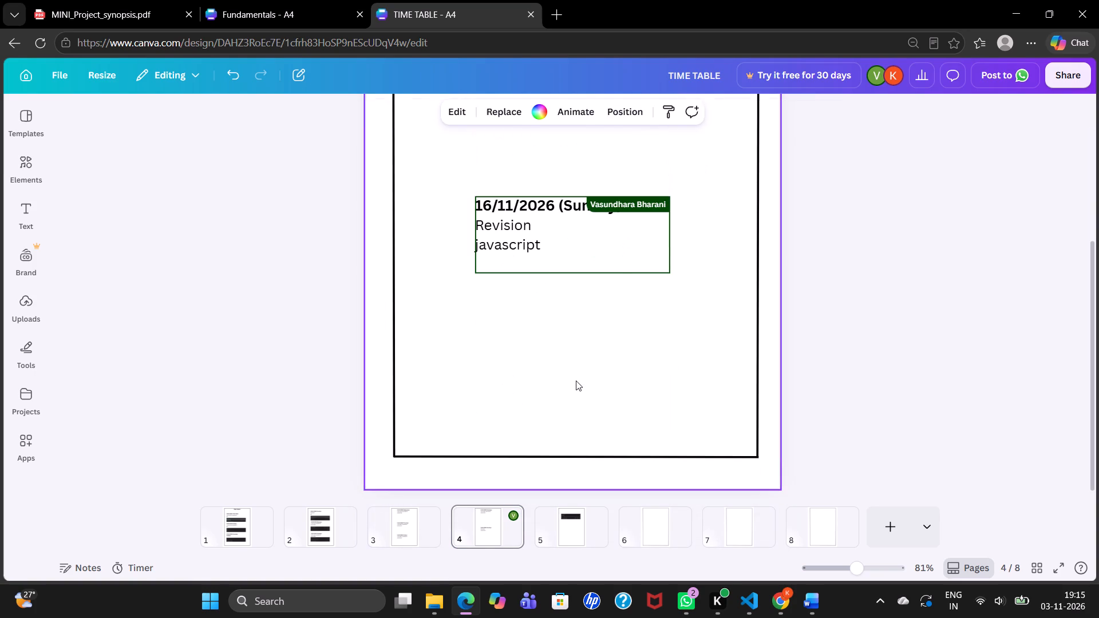
pyautogui.hotkey('ctrl', 'v')
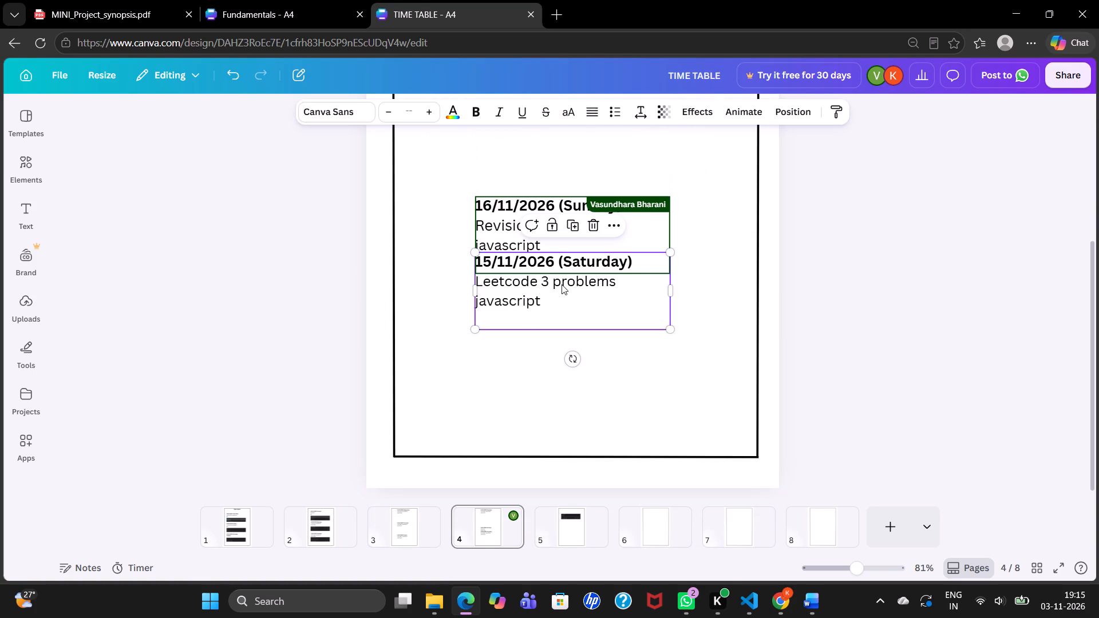
pyautogui.moveTo(562, 284); pyautogui.dragTo(554, 355)
# Change the date in the copied block at the bottom of page 4 to 17/11/2026.
pyautogui.click(478, 332)
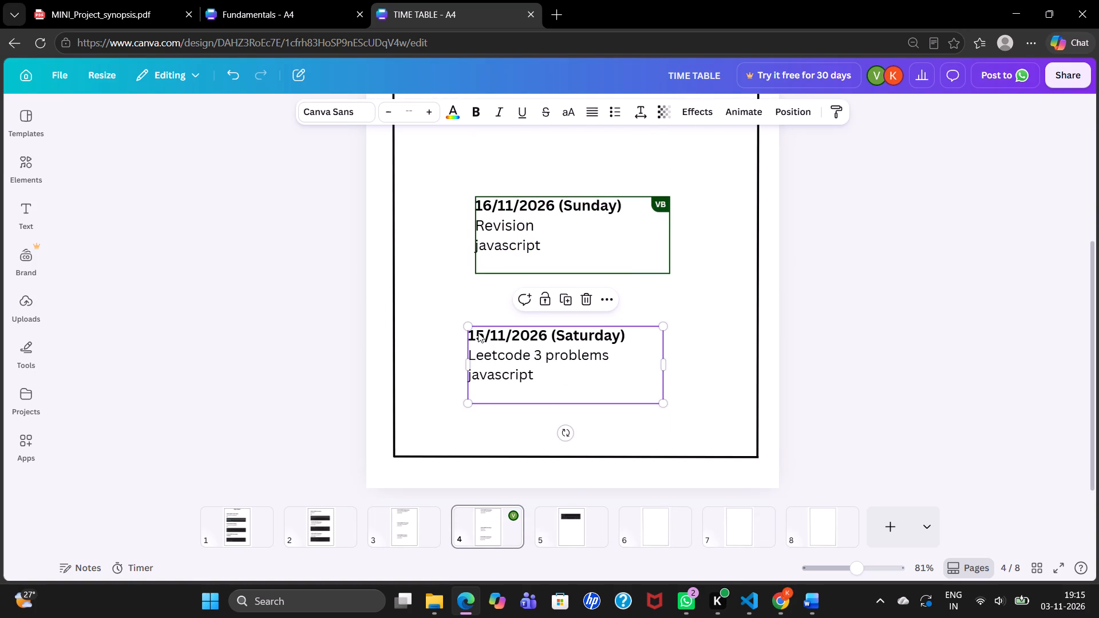
pyautogui.click(479, 332)
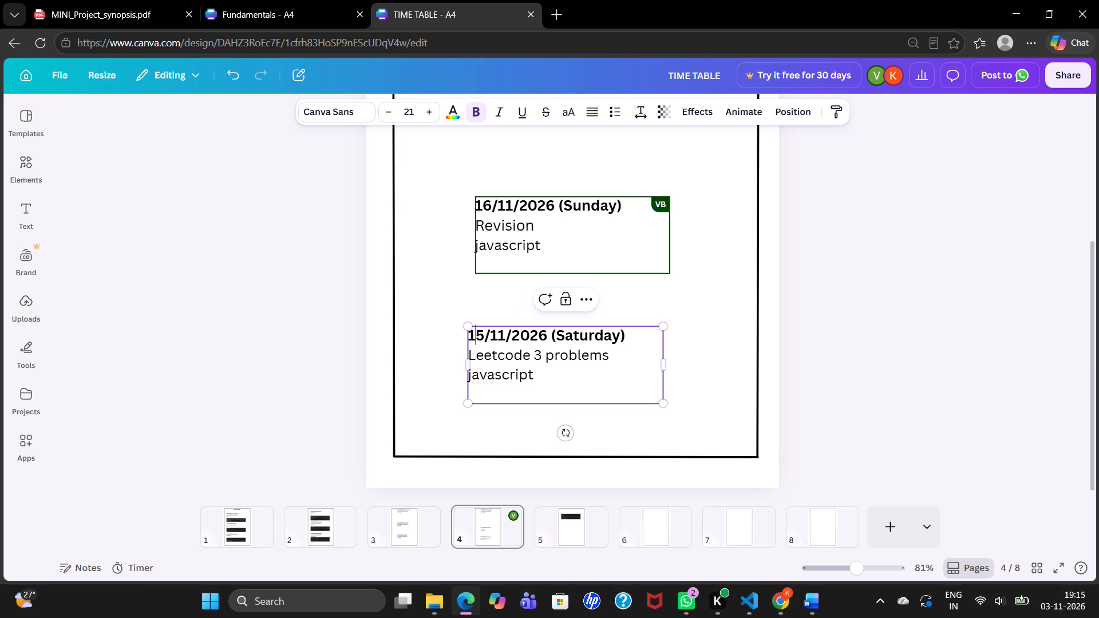
pyautogui.press('Right')
pyautogui.press('BackSpace')
pyautogui.press('7')
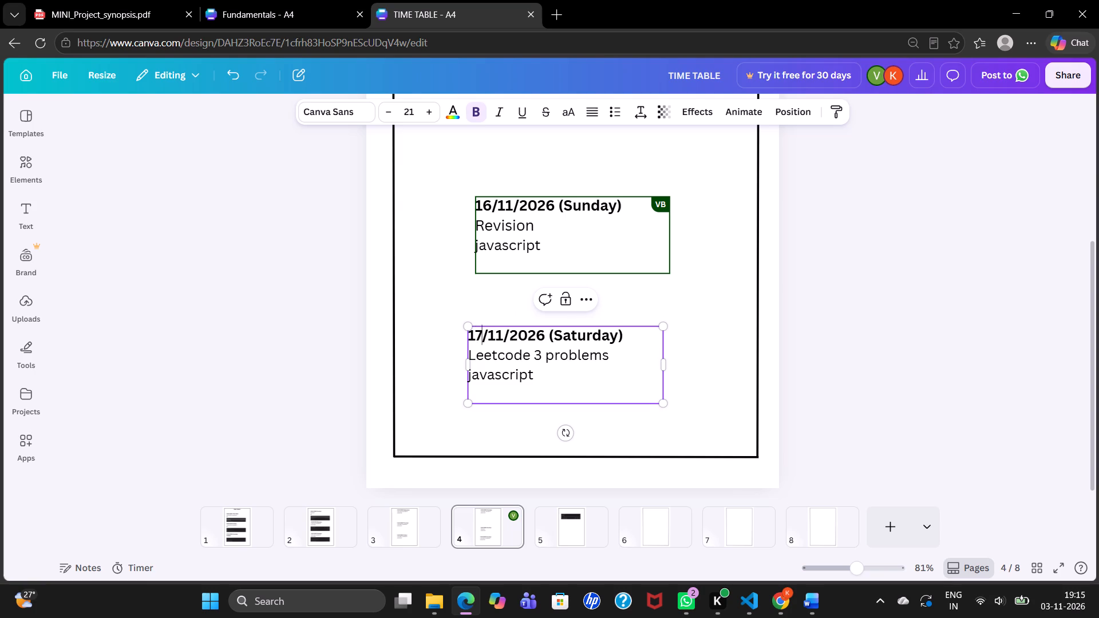
# Replace the weekday in page 4's 17/11/2026 heading with Monday.
pyautogui.click(596, 339)
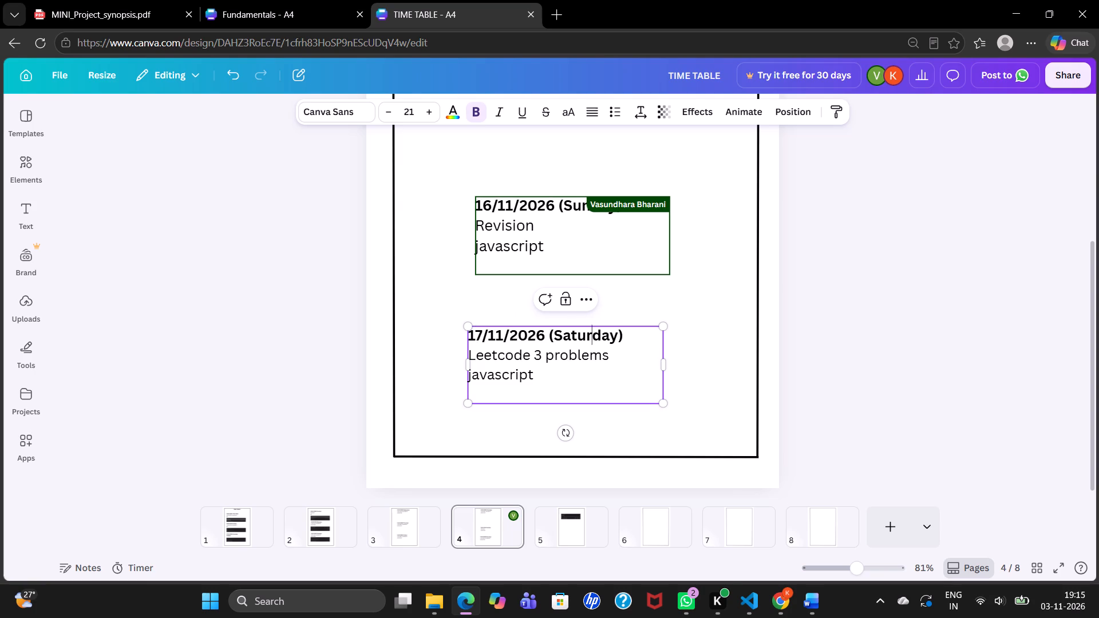
pyautogui.press('BackSpace')
pyautogui.press('BackSpace')
pyautogui.press('BackSpace')
pyautogui.press('BackSpace')
pyautogui.press('BackSpace')
pyautogui.write('Mon')
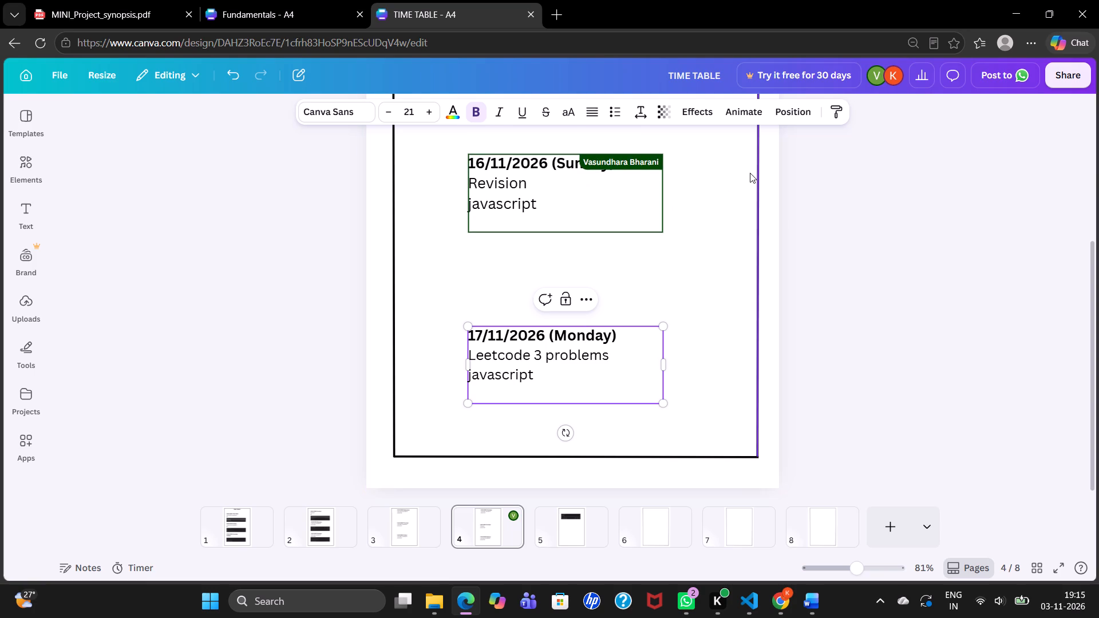
# Delete the substring problems screenshot from page 5.
pyautogui.scroll(4, 750, 173)
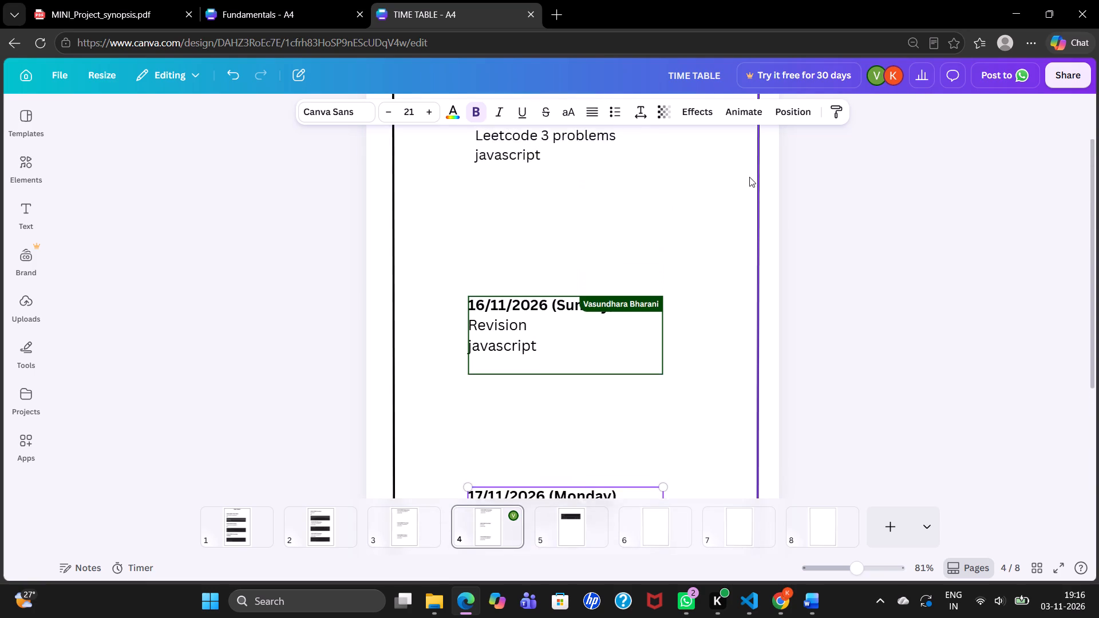
pyautogui.scroll(2, 749, 177)
pyautogui.scroll(-2, 749, 177)
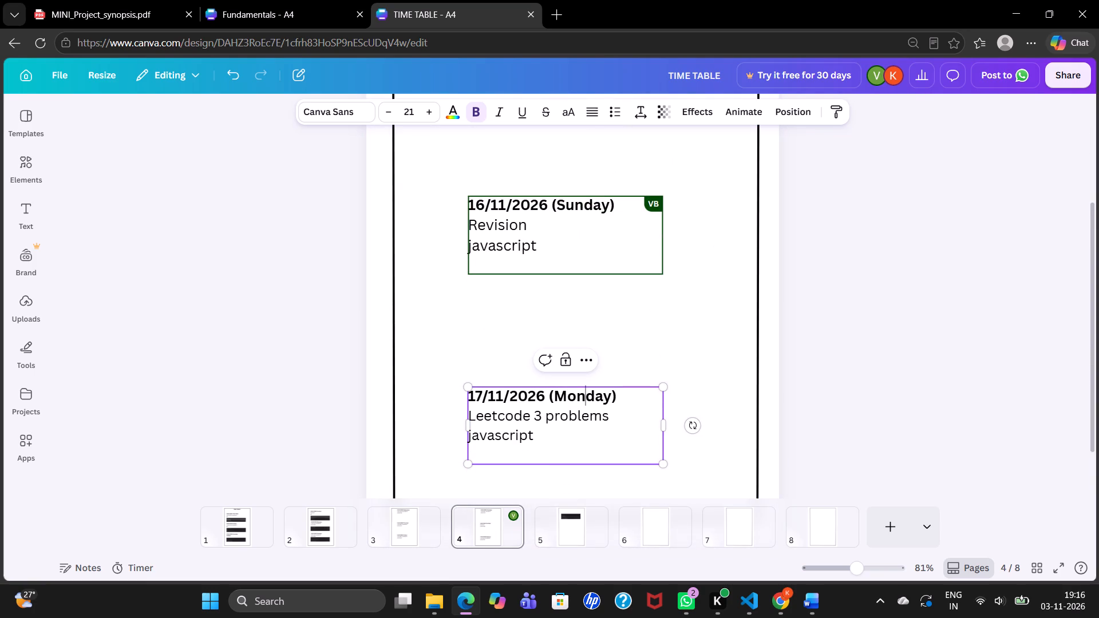
pyautogui.click(578, 530)
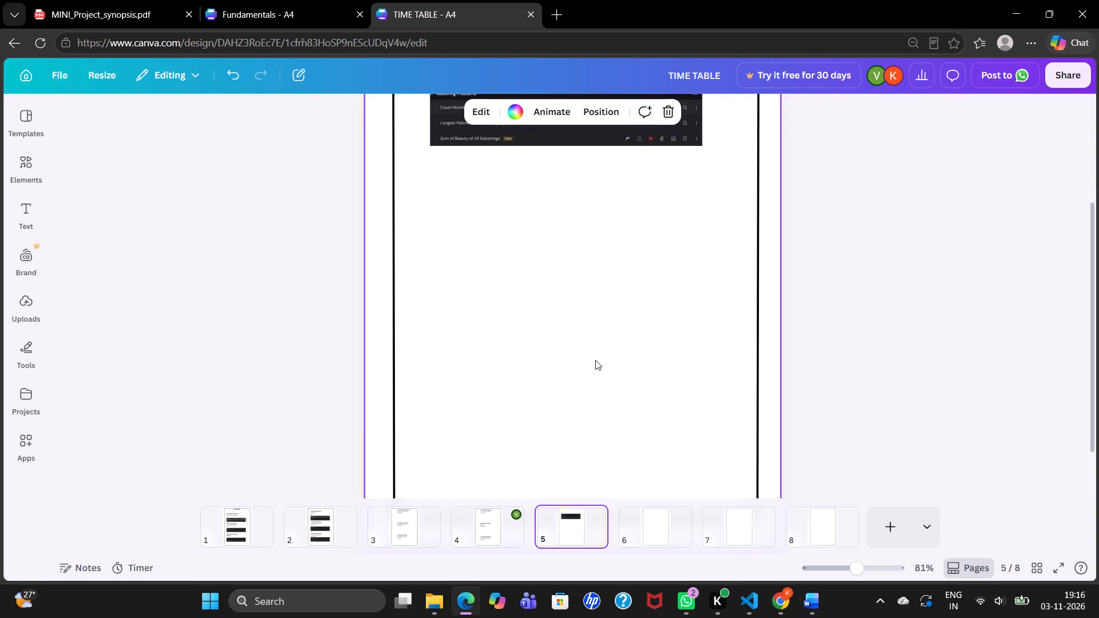
pyautogui.scroll(5, 554, 278)
pyautogui.click(554, 278)
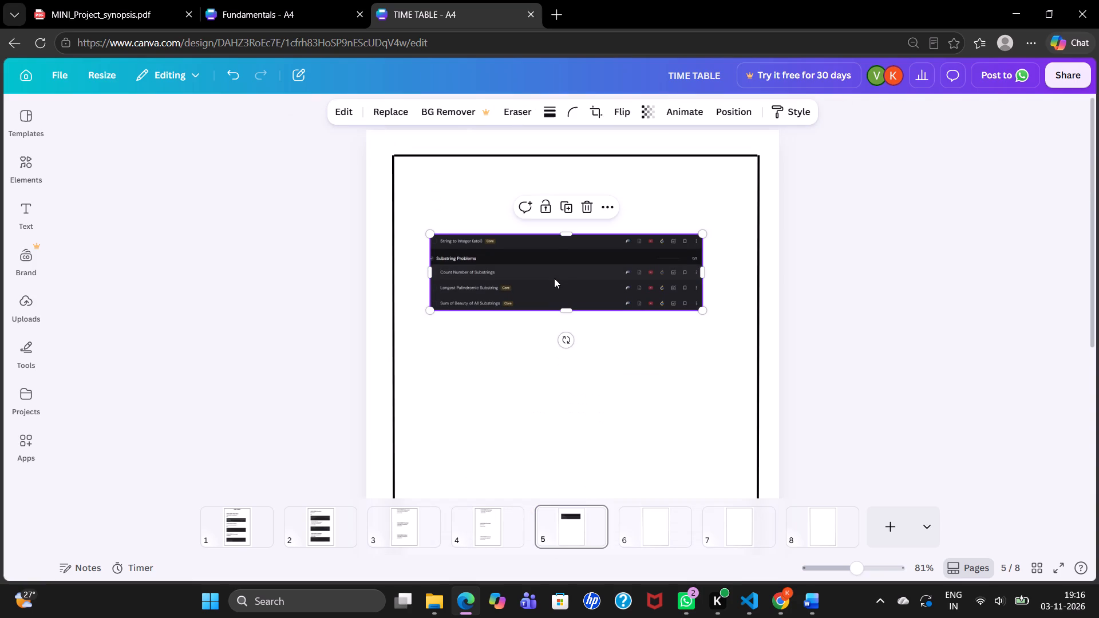
pyautogui.press('BackSpace')
# Paste the copied 15/11/2026 (Saturday) block at the top of page 5.
pyautogui.click(527, 272)
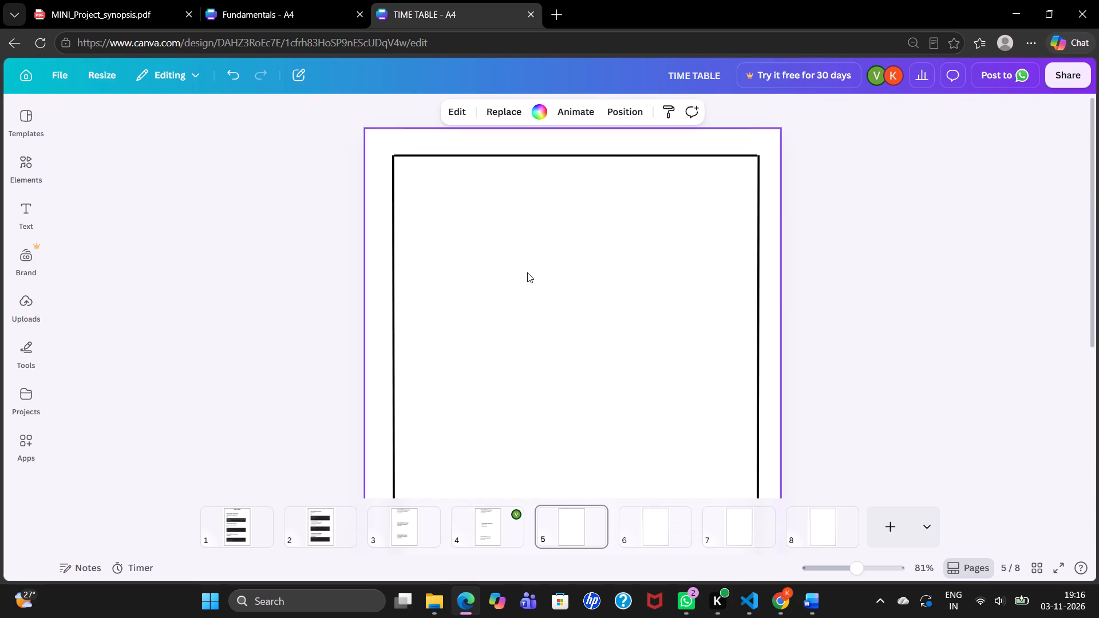
pyautogui.hotkey('ctrl', 'v')
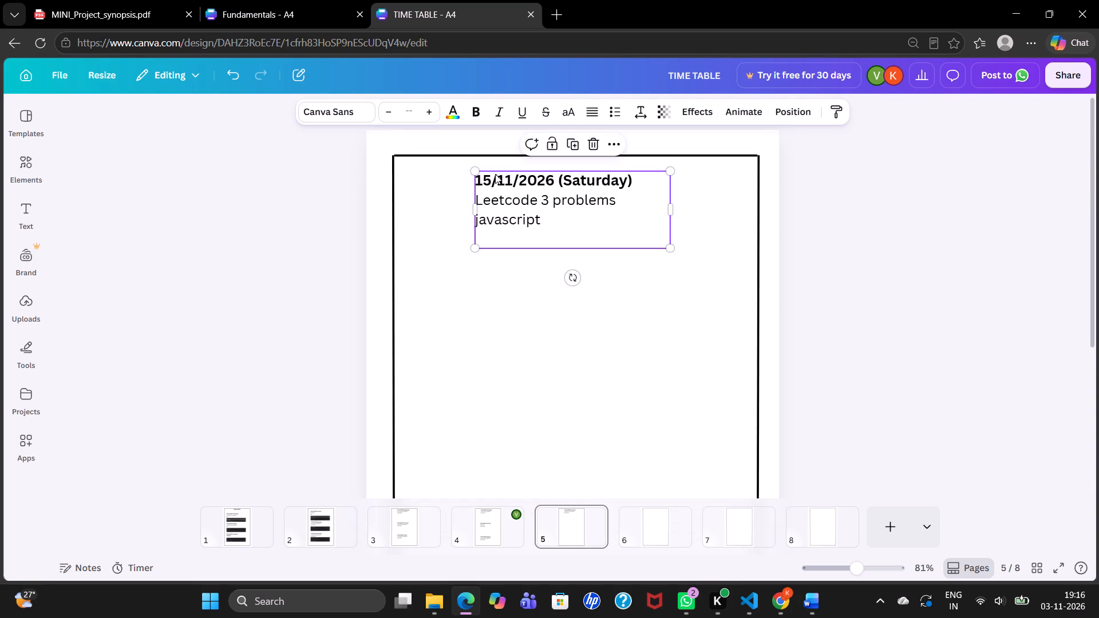
# Check the last date on page 4 and change the date in page 5's heading to 18/11/2026.
pyautogui.click(497, 517)
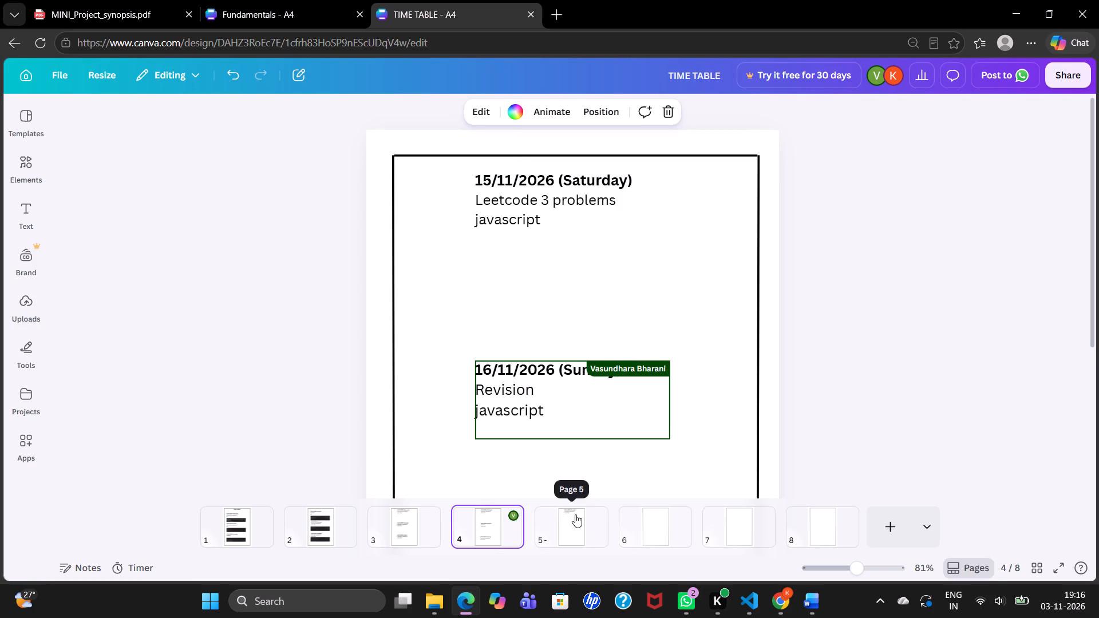
pyautogui.scroll(-2, 588, 387)
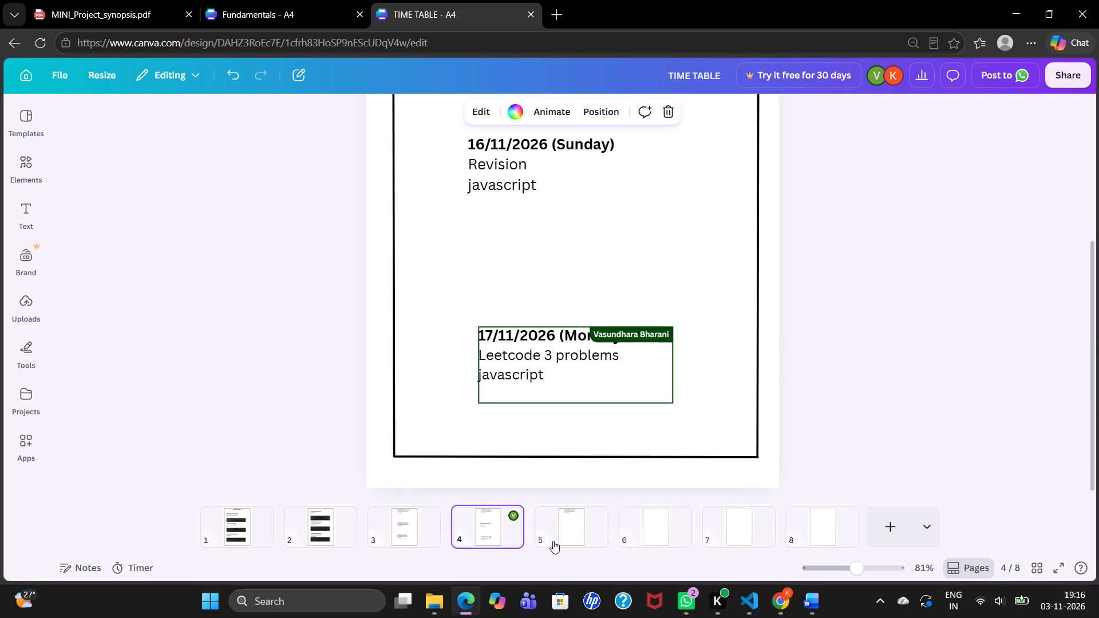
pyautogui.click(553, 542)
pyautogui.scroll(3, 417, 253)
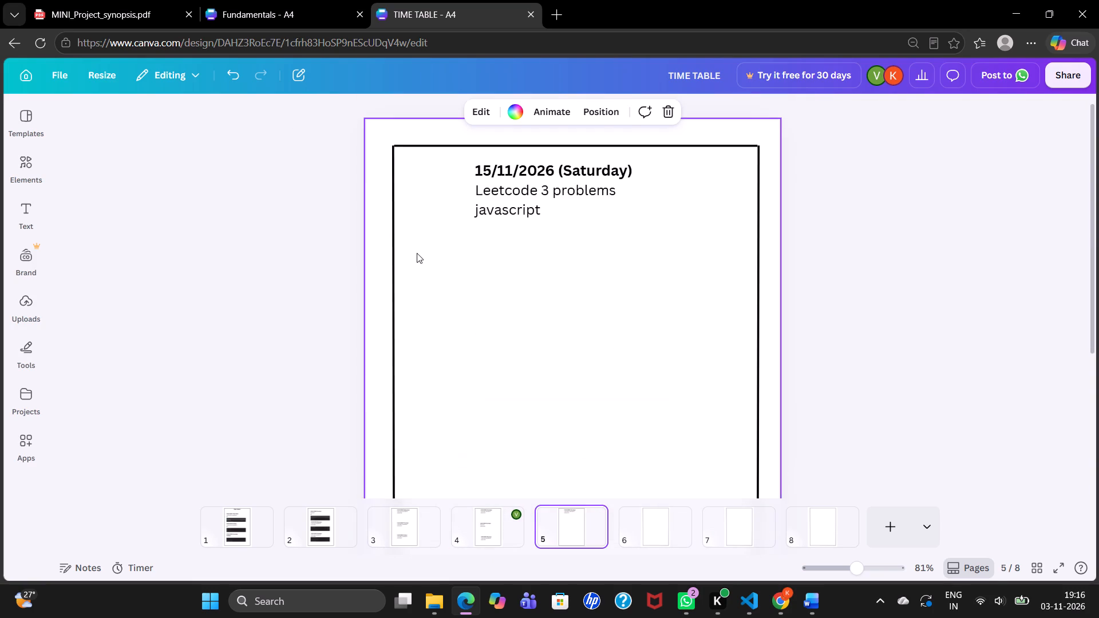
pyautogui.click(491, 180)
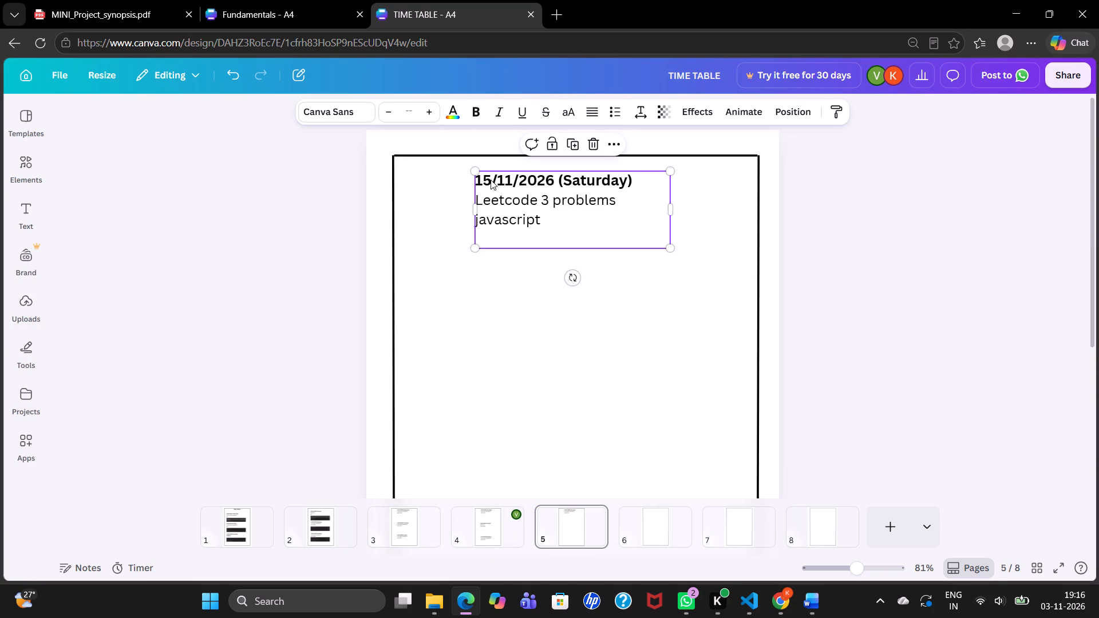
pyautogui.click(491, 180)
pyautogui.click(491, 180)
pyautogui.press('BackSpace')
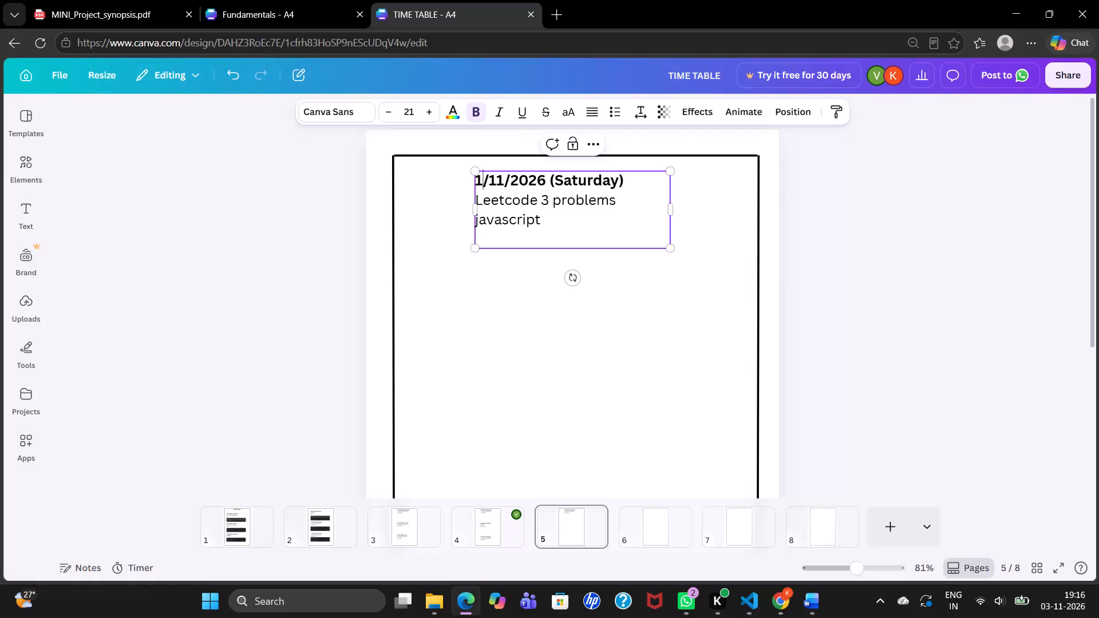
pyautogui.press('8')
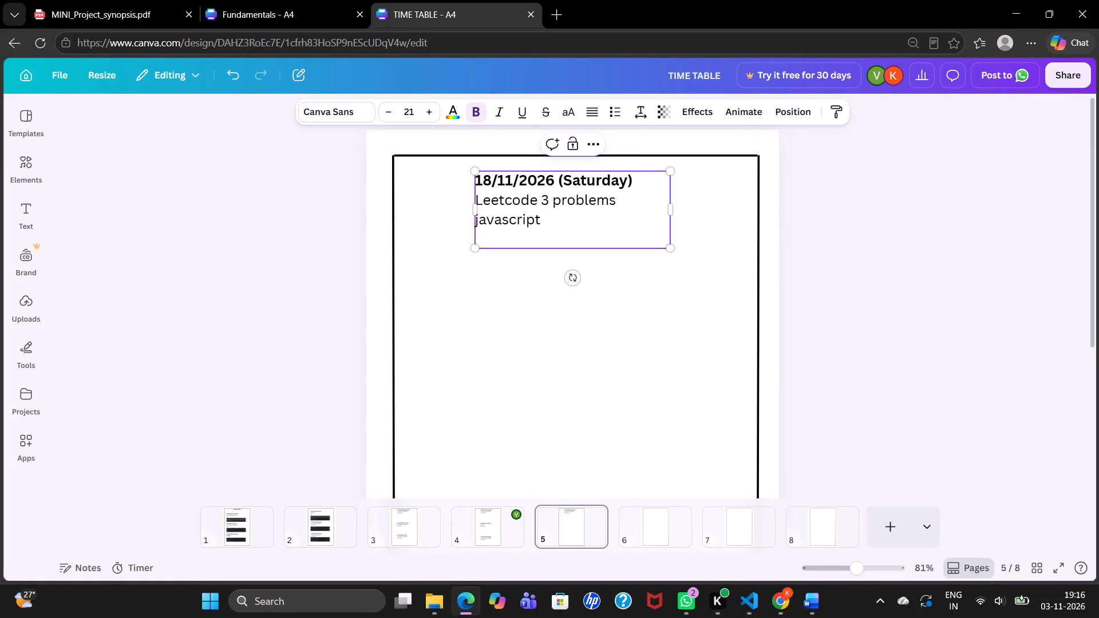
# Replace the weekday in page 5's 18/11/2026 heading with Tuesday.
pyautogui.click(604, 184)
pyautogui.press('BackSpace')
pyautogui.press('BackSpace')
pyautogui.press('BackSpace')
pyautogui.press('BackSpace')
pyautogui.press('BackSpace')
pyautogui.write('Tues')
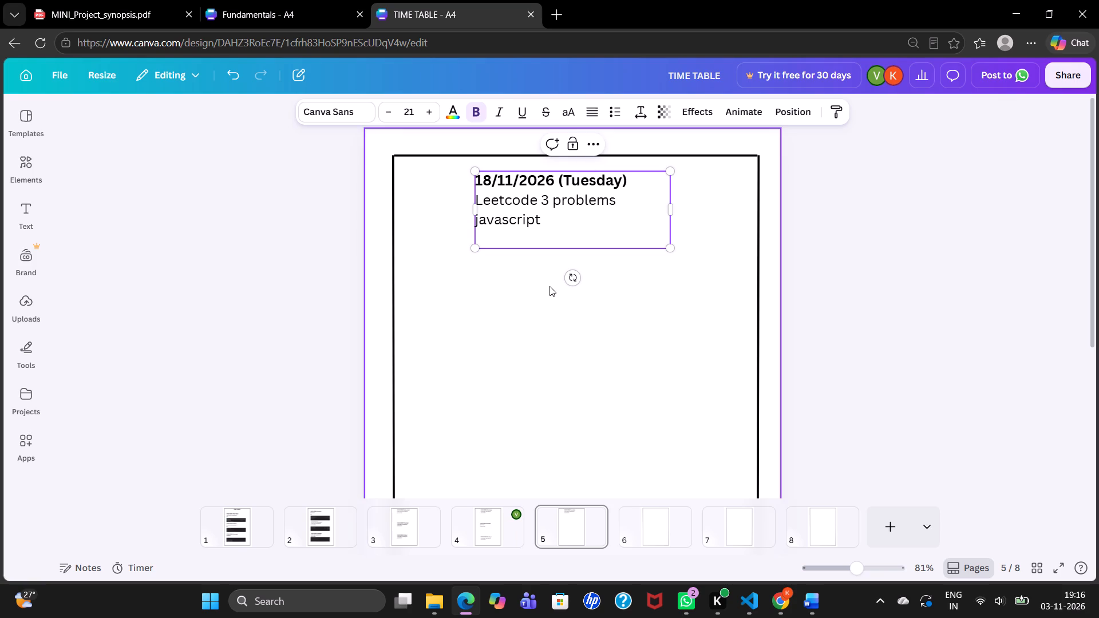
# Paste another 15/11/2026 (Saturday) block on page 5 and place it below the 18/11/2026 block, leaving a gap between them.
pyautogui.click(538, 321)
pyautogui.click(537, 359)
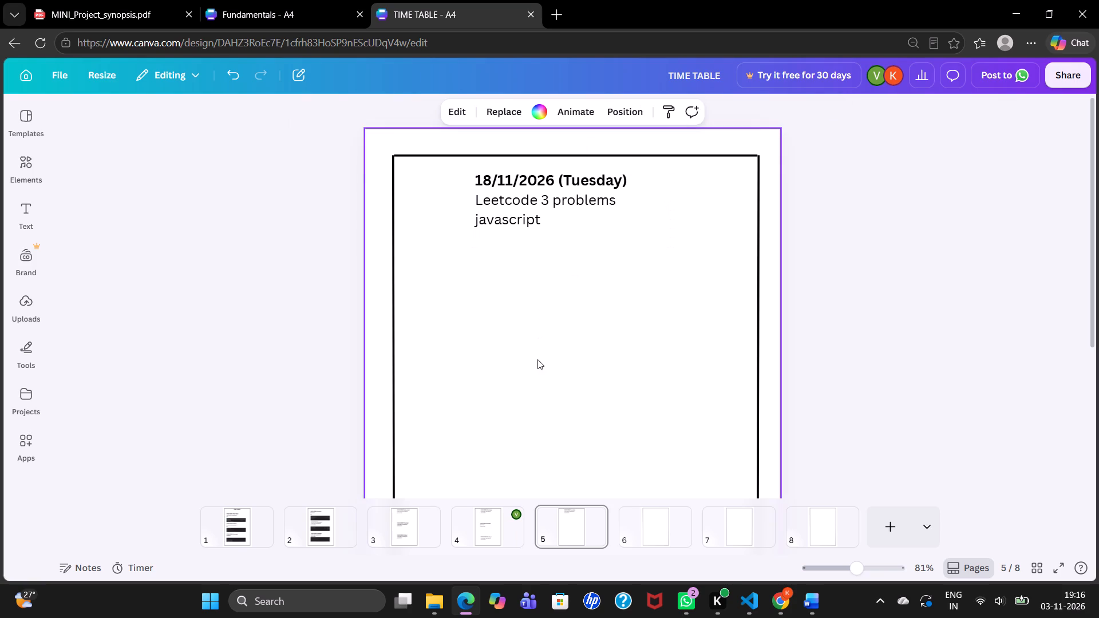
pyautogui.hotkey('ctrl', 'v')
pyautogui.moveTo(574, 228); pyautogui.dragTo(561, 318)
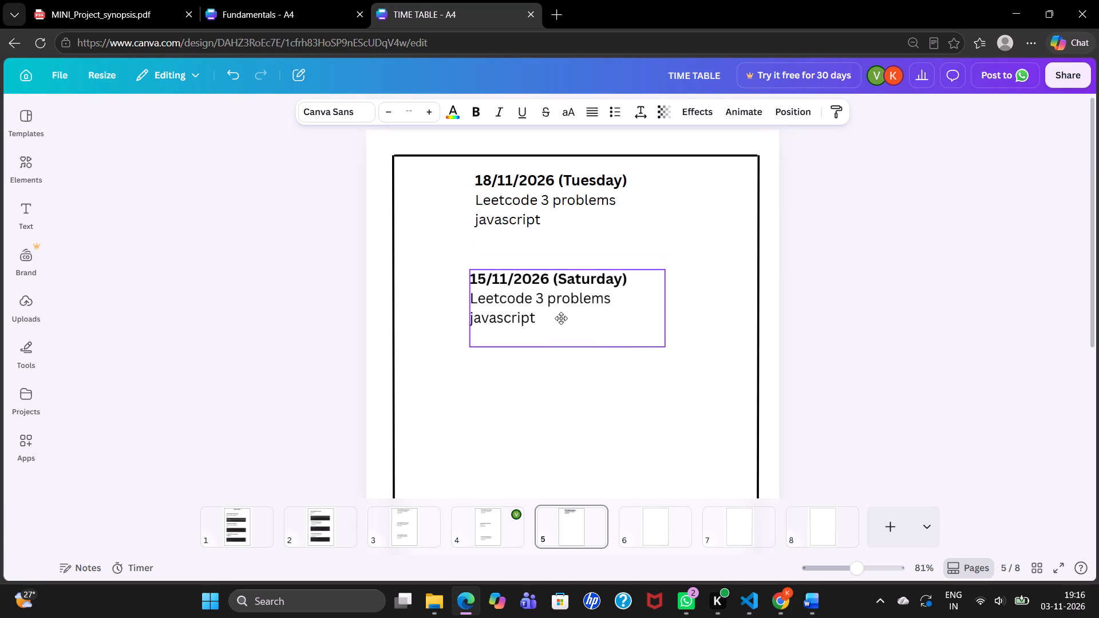
pyautogui.moveTo(561, 318); pyautogui.dragTo(563, 389)
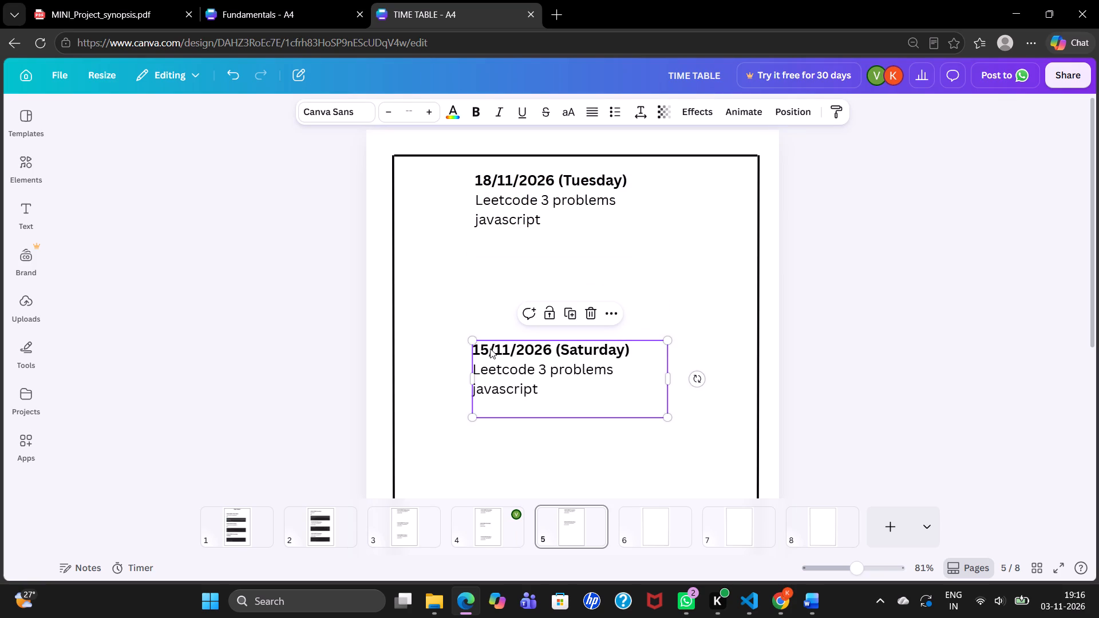
# Change the date in page 5's lower heading to 19/11/2026.
pyautogui.click(489, 348)
pyautogui.click(489, 348)
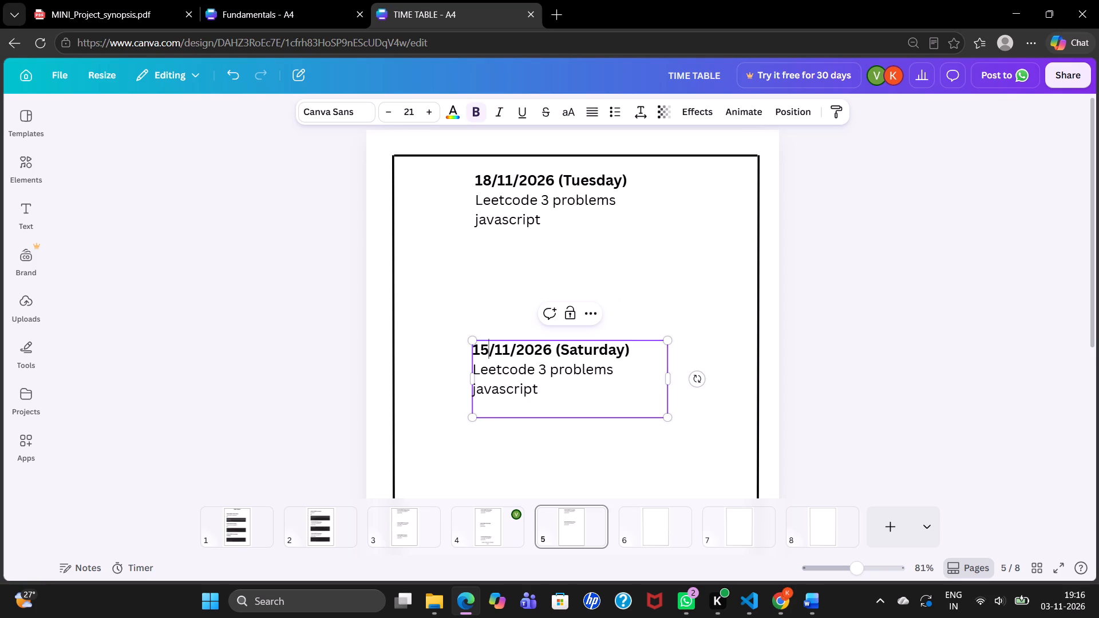
pyautogui.press('BackSpace')
pyautogui.press('9')
# Replace "Satur" with "Wed" in the weekday of page 5's 19/11/2026 heading.
pyautogui.click(598, 351)
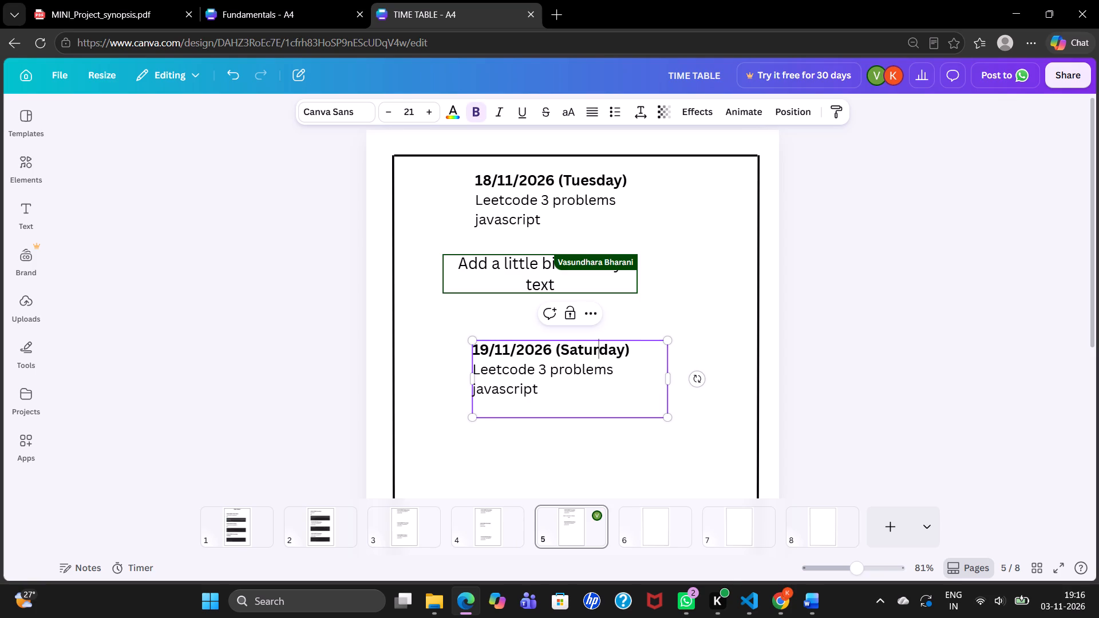
pyautogui.press('BackSpace')
pyautogui.press('BackSpace')
pyautogui.press('BackSpace')
pyautogui.press('BackSpace')
pyautogui.press('BackSpace')
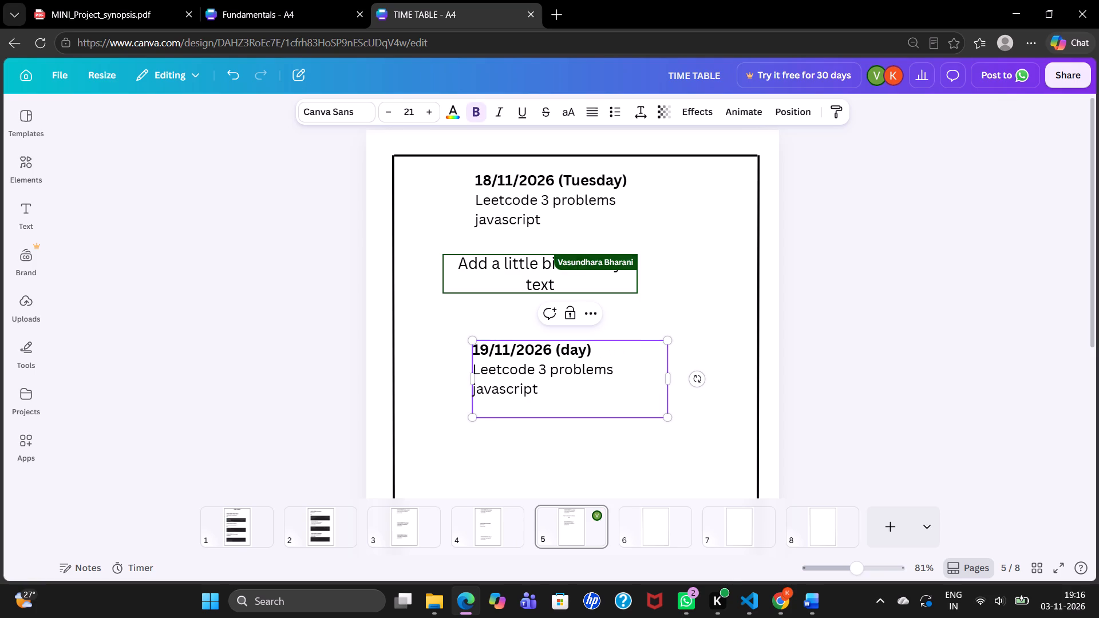
pyautogui.write('We')
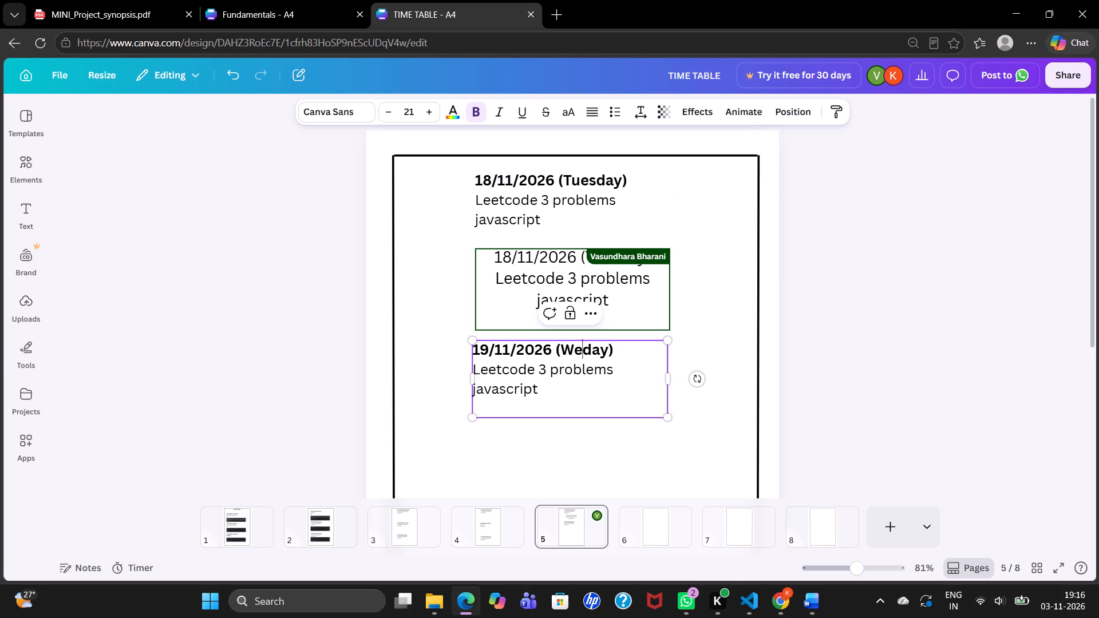
pyautogui.press('d')
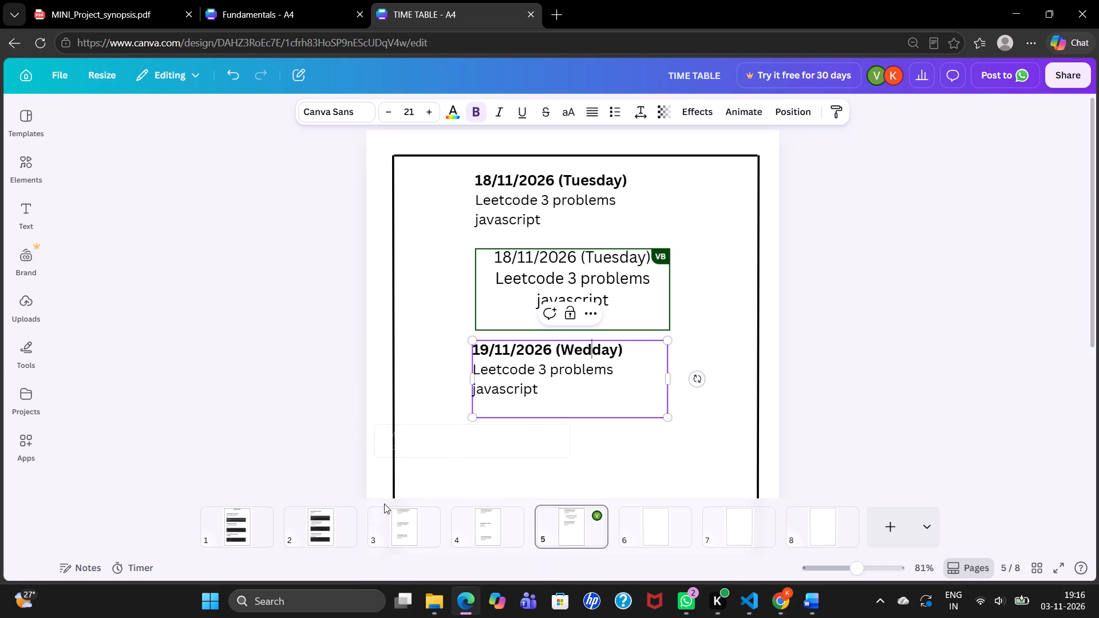
# Check the weekday headings on pages 1 to 3 and complete the weekday in page 5's 19/11/2026 heading as Wednesday.
pyautogui.click(335, 523)
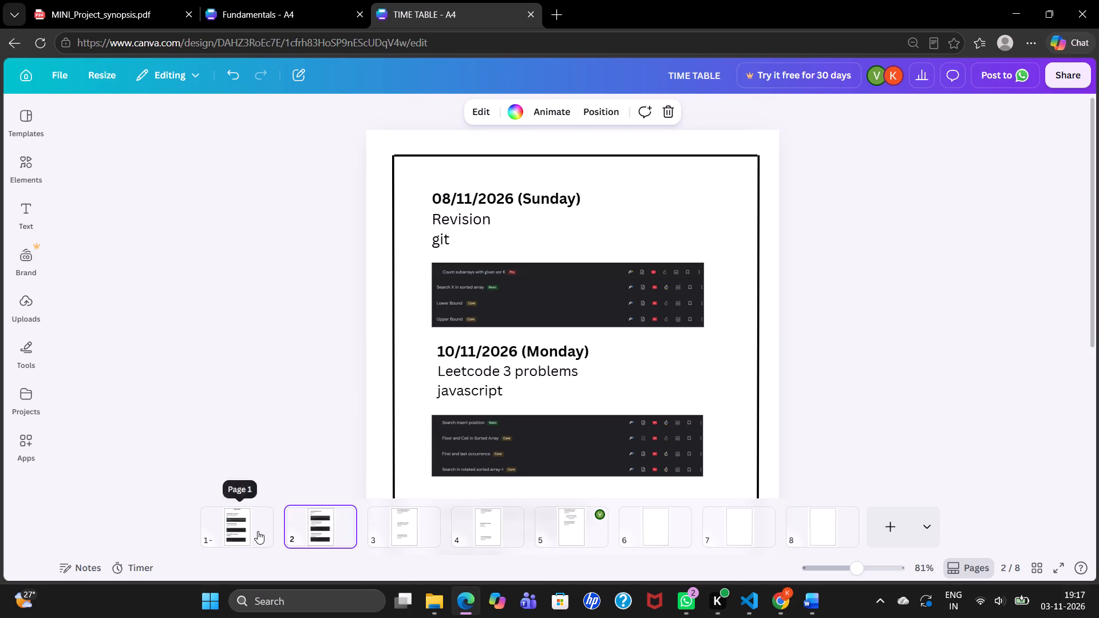
pyautogui.click(251, 536)
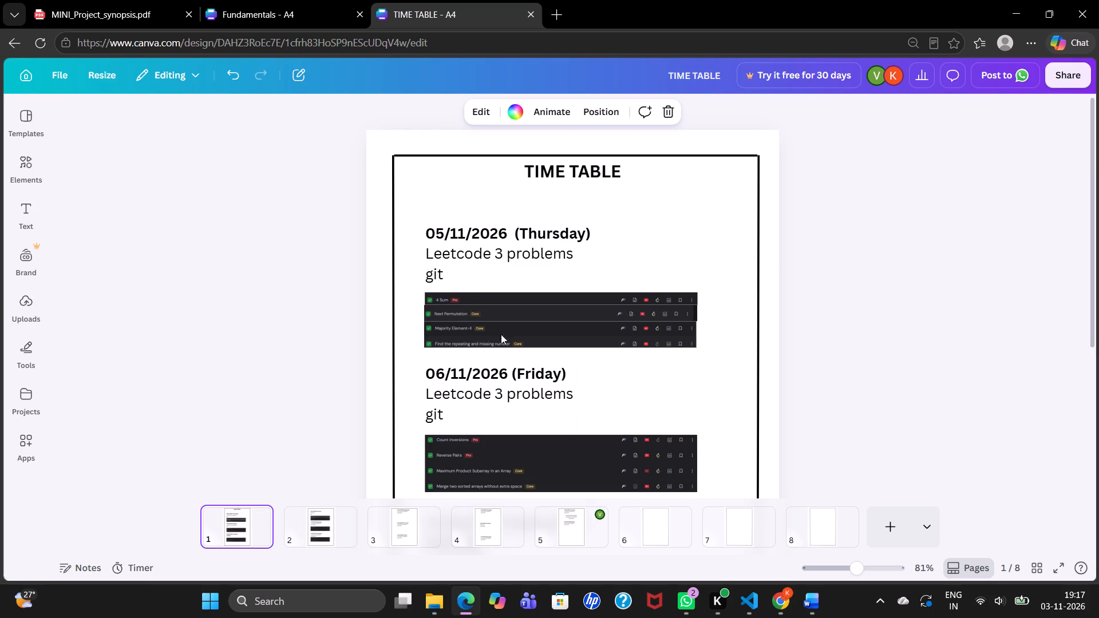
pyautogui.scroll(-1, 579, 286)
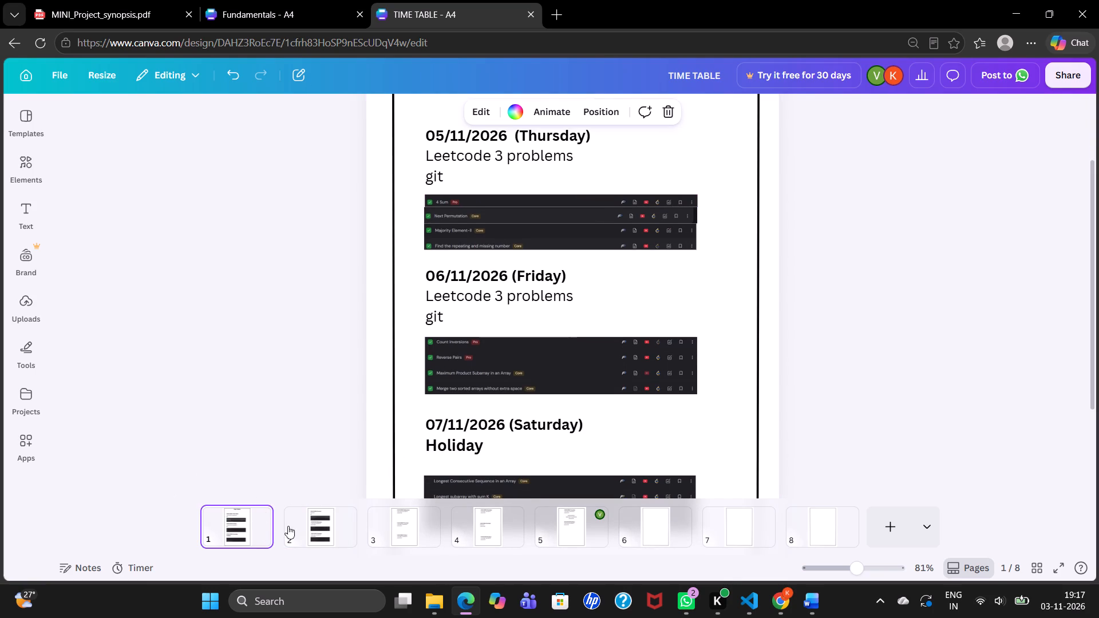
pyautogui.click(314, 524)
pyautogui.scroll(-1, 575, 373)
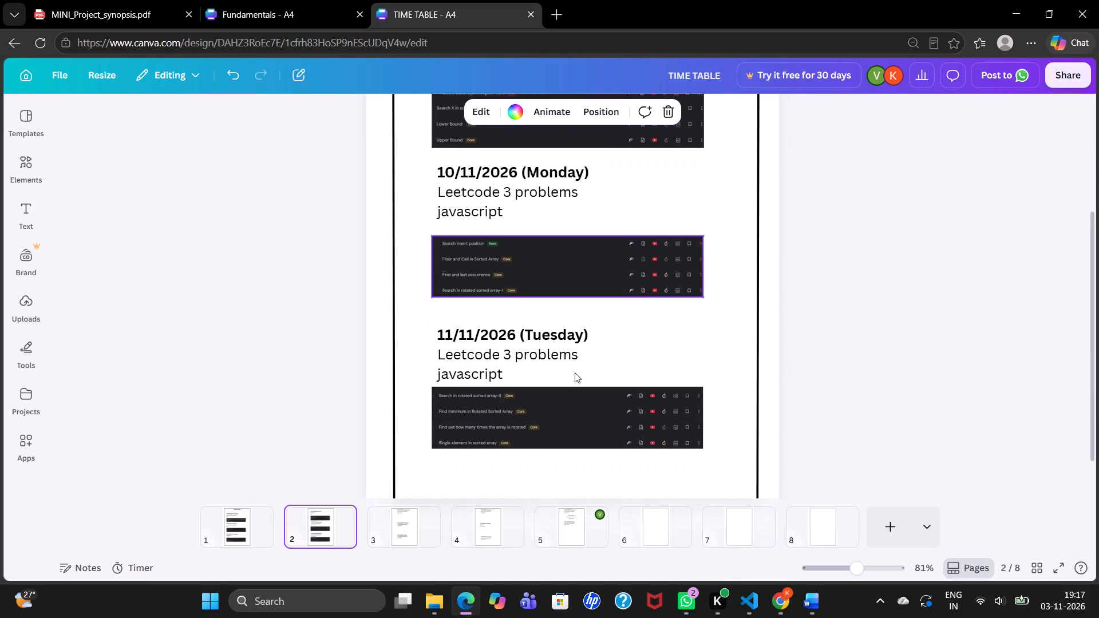
pyautogui.scroll(-1, 575, 373)
pyautogui.click(425, 509)
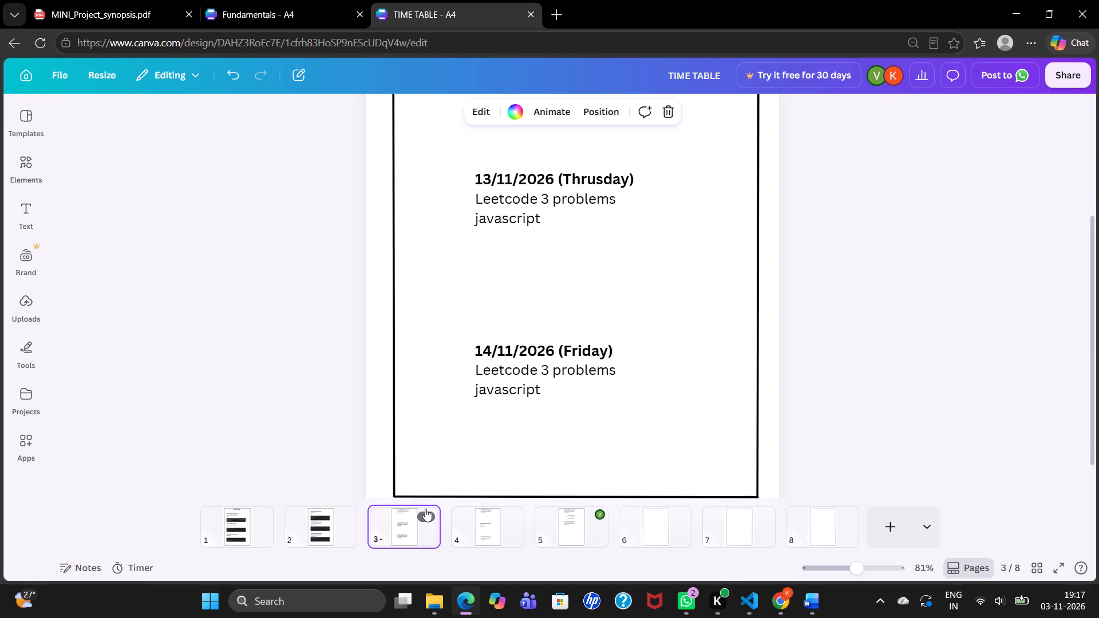
pyautogui.scroll(2, 643, 405)
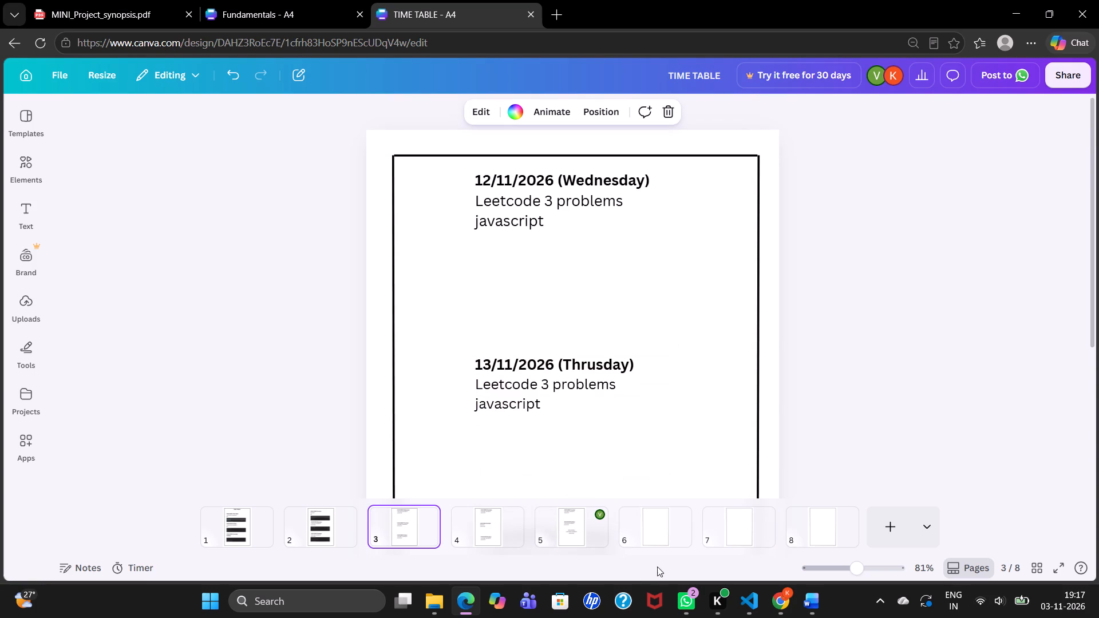
pyautogui.click(578, 524)
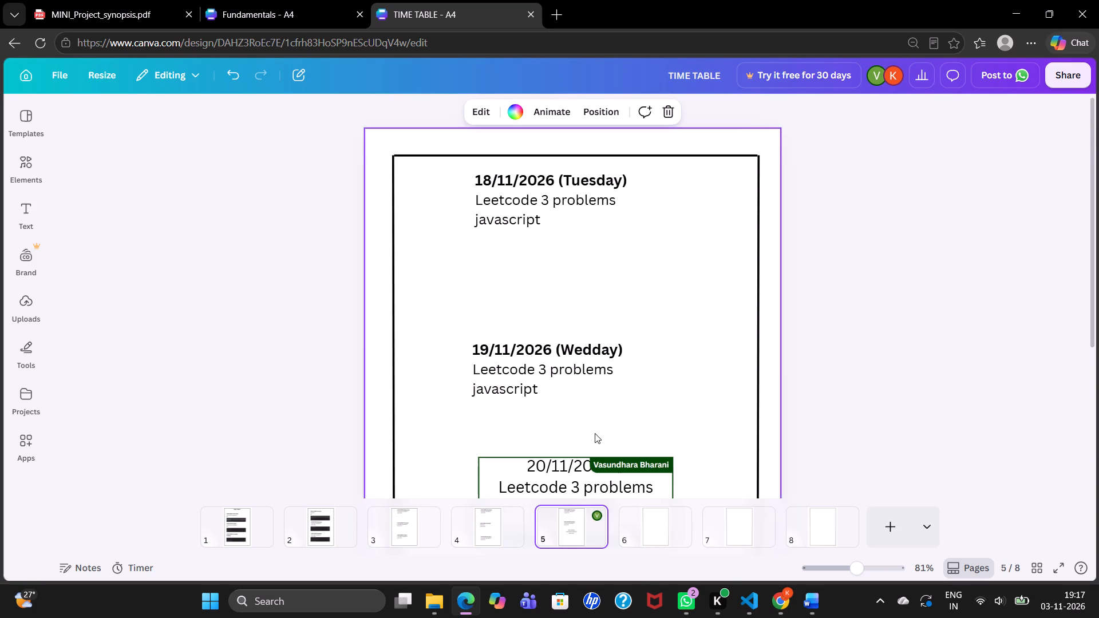
pyautogui.click(594, 346)
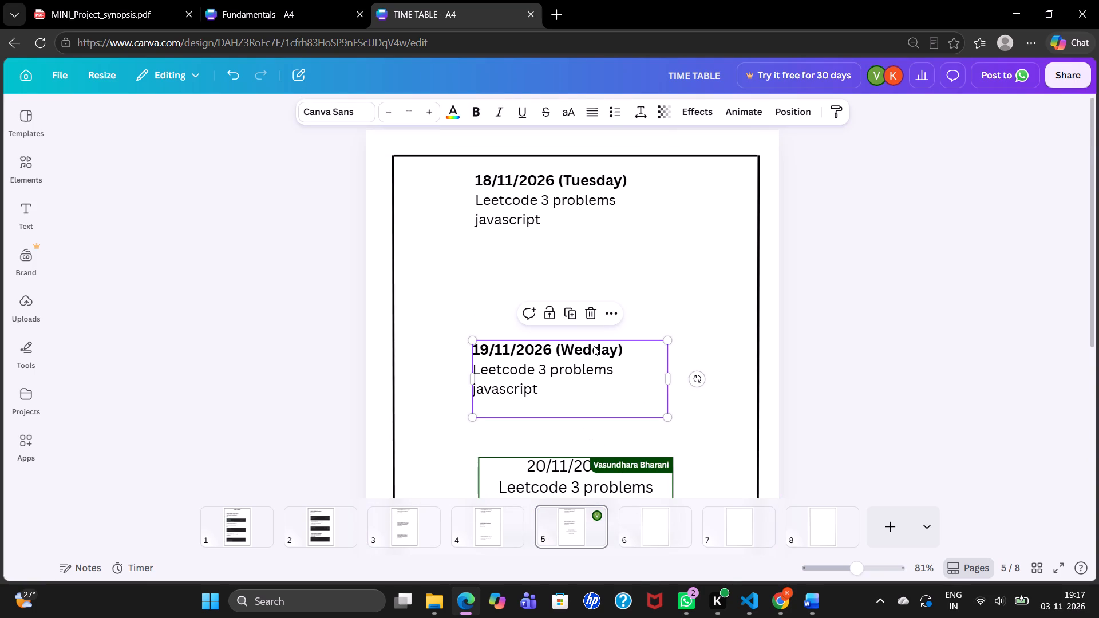
pyautogui.click(594, 354)
pyautogui.write('nes')
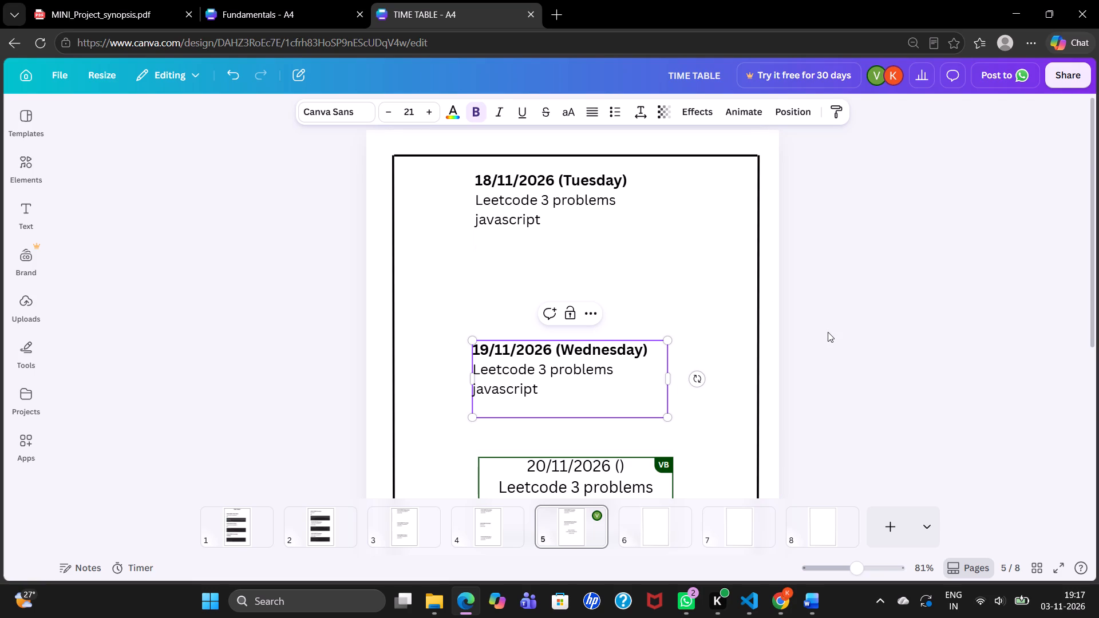
# Paste another 15/11/2026 (Saturday) block at the top of the empty page 6.
pyautogui.scroll(-1, 828, 332)
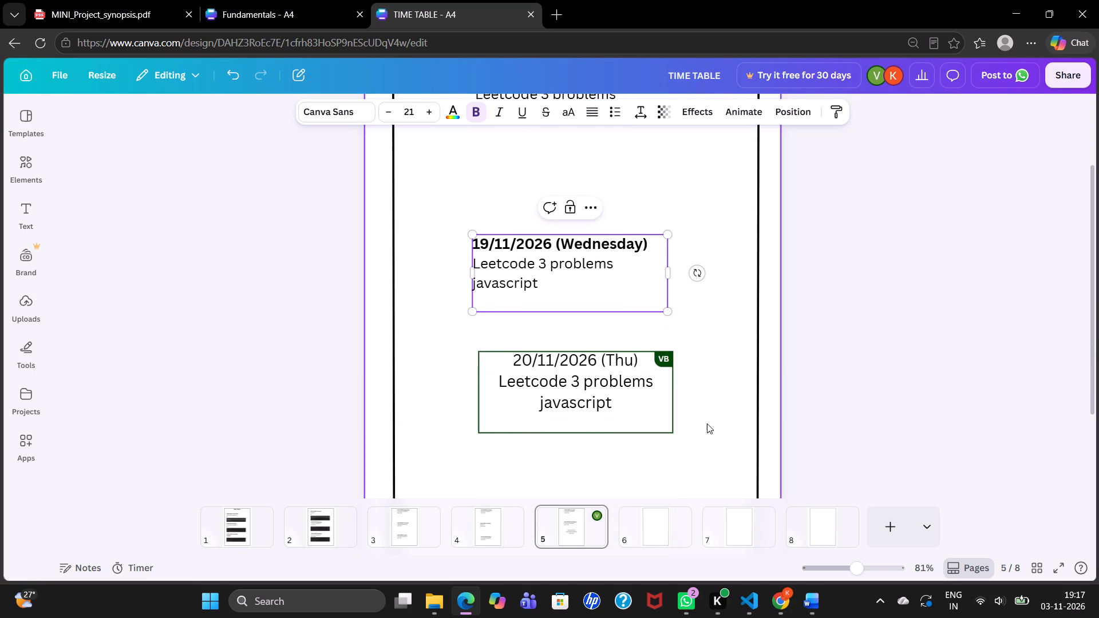
pyautogui.click(642, 524)
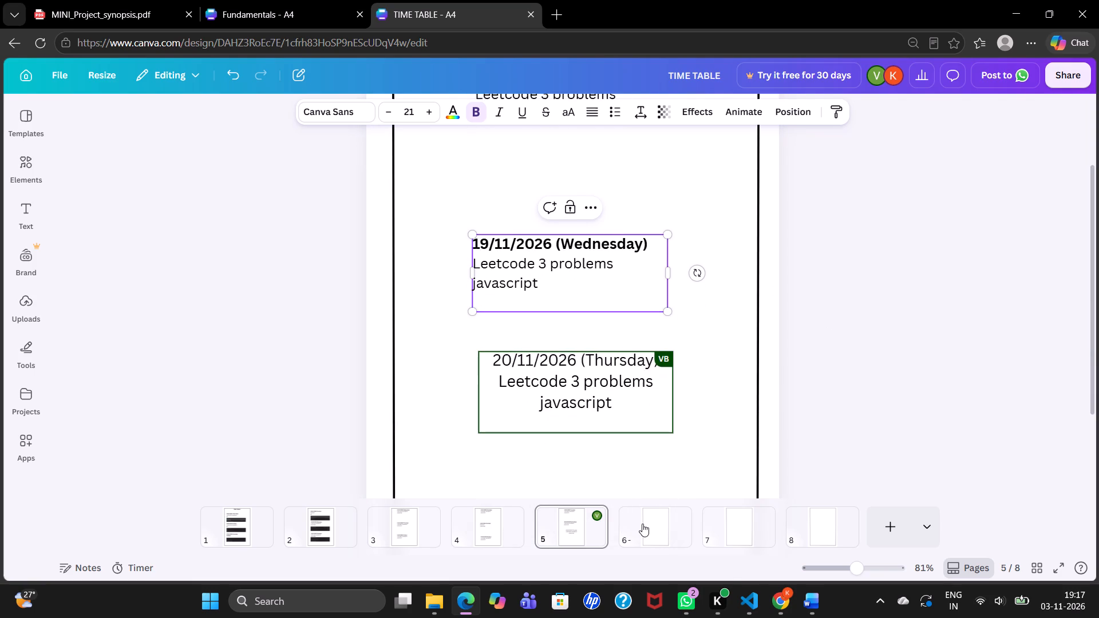
pyautogui.click(492, 228)
pyautogui.scroll(4, 492, 228)
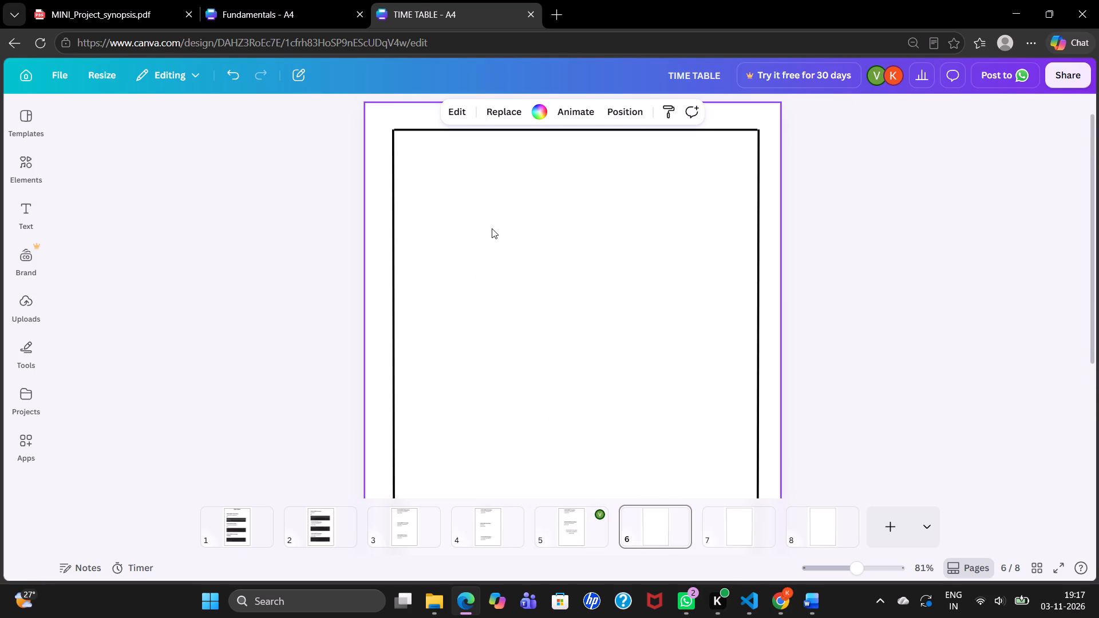
pyautogui.hotkey('ctrl', 'v')
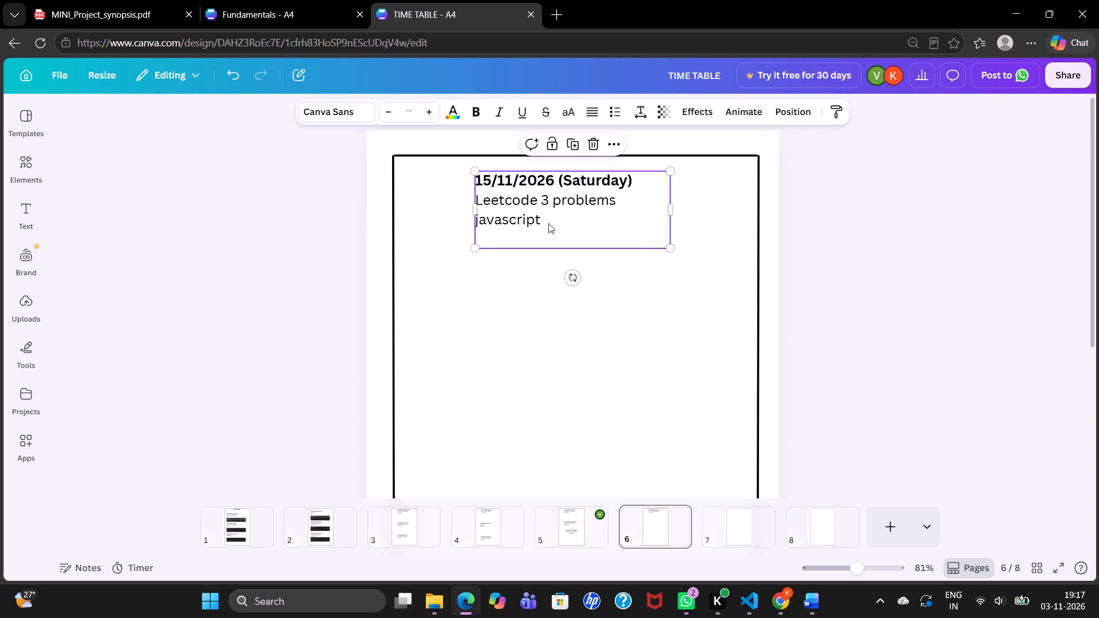
# Check the last date on page 5 and change the date in page 6's heading to 21/11/2026.
pyautogui.click(581, 533)
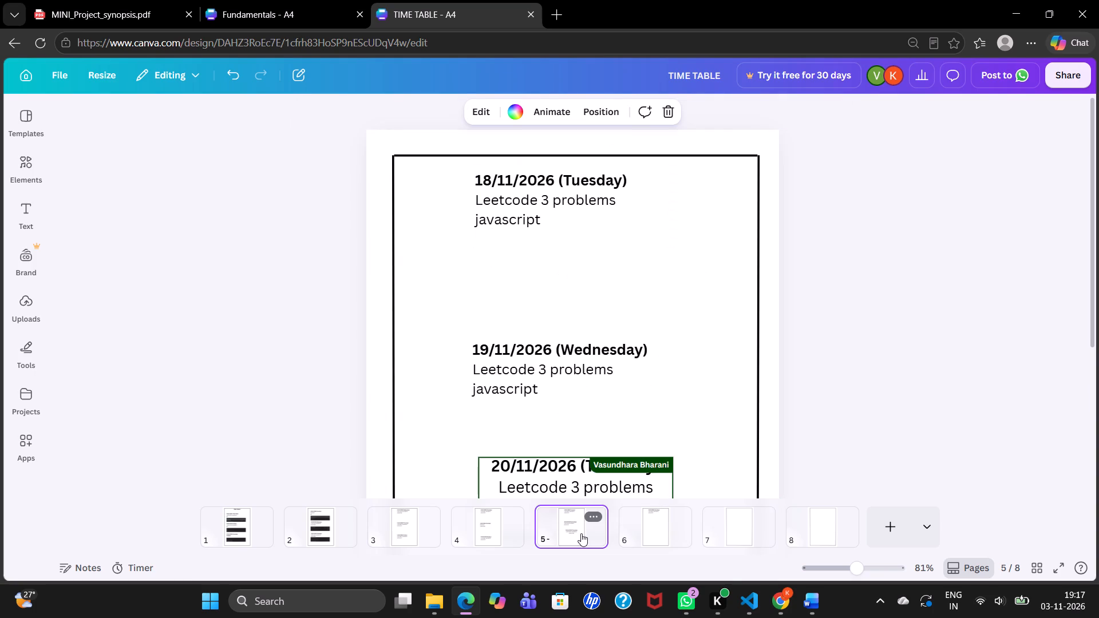
pyautogui.scroll(-1, 585, 454)
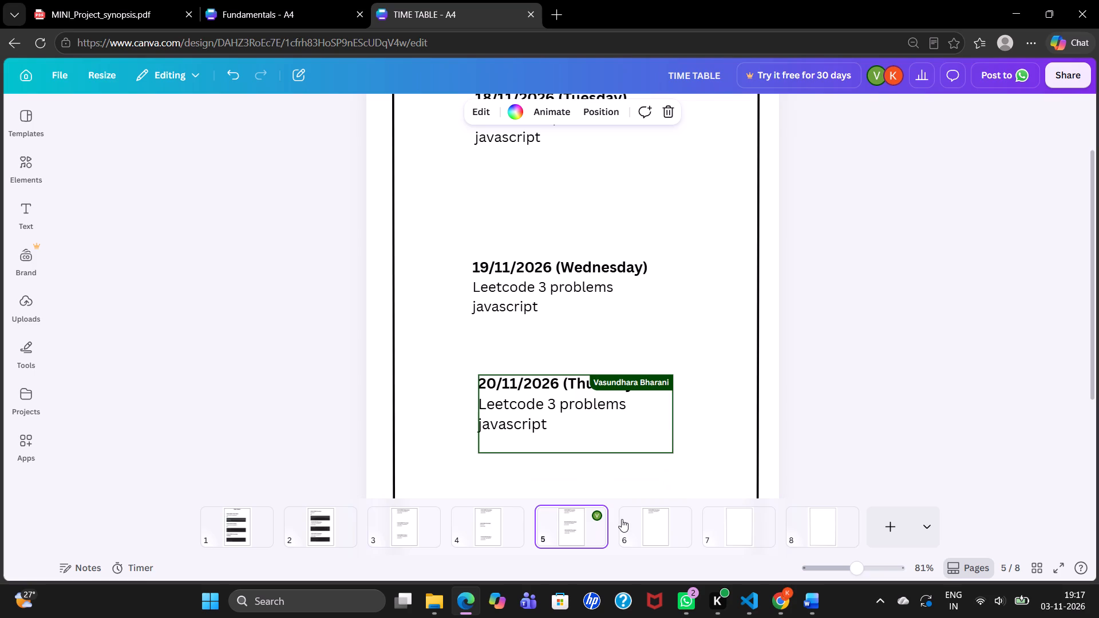
pyautogui.click(659, 522)
pyautogui.scroll(2, 569, 118)
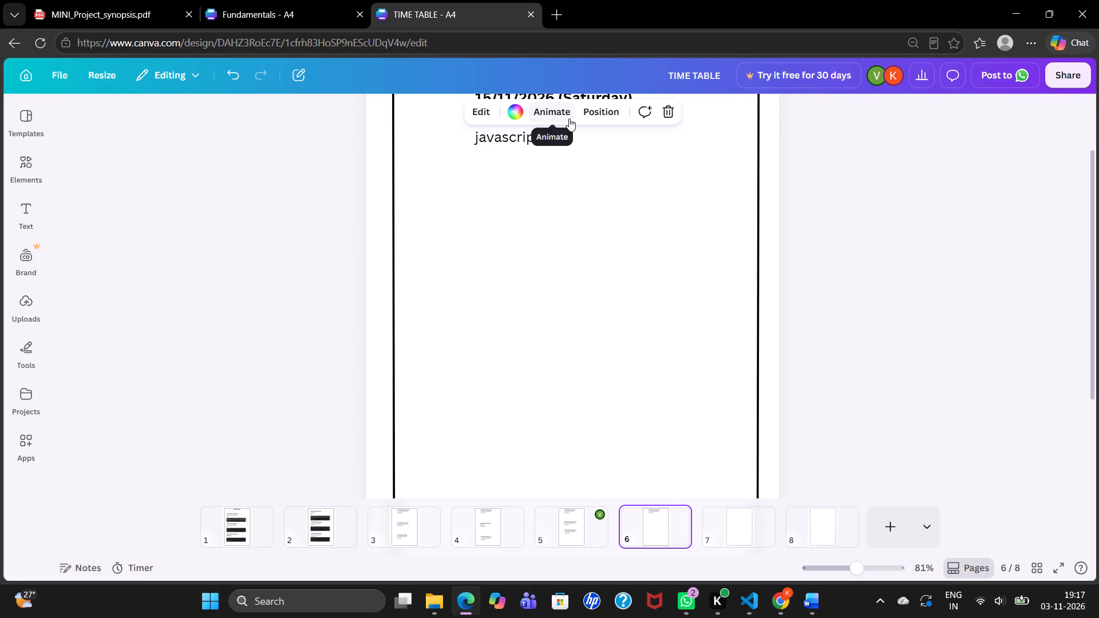
pyautogui.scroll(1, 569, 118)
pyautogui.scroll(2, 554, 192)
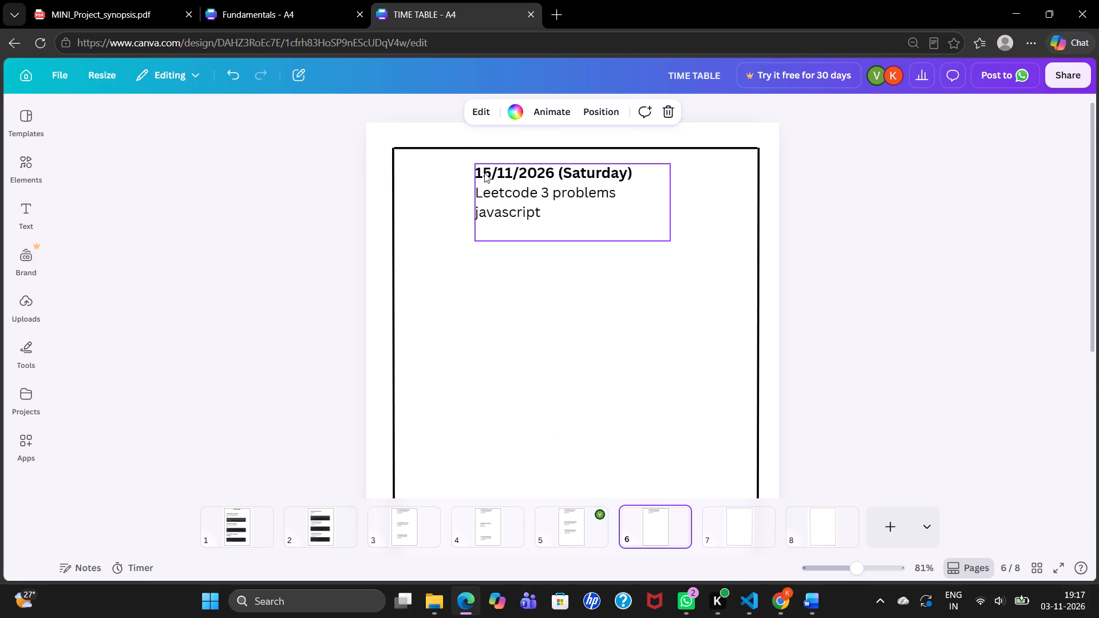
pyautogui.click(484, 173)
pyautogui.click(493, 170)
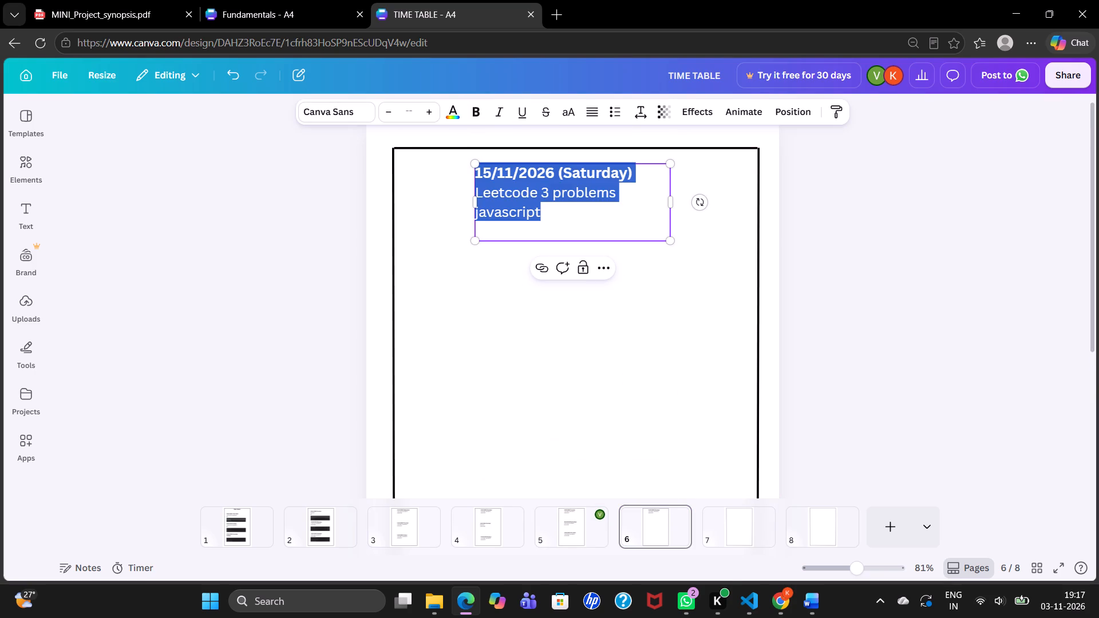
pyautogui.click(493, 170)
pyautogui.press('BackSpace')
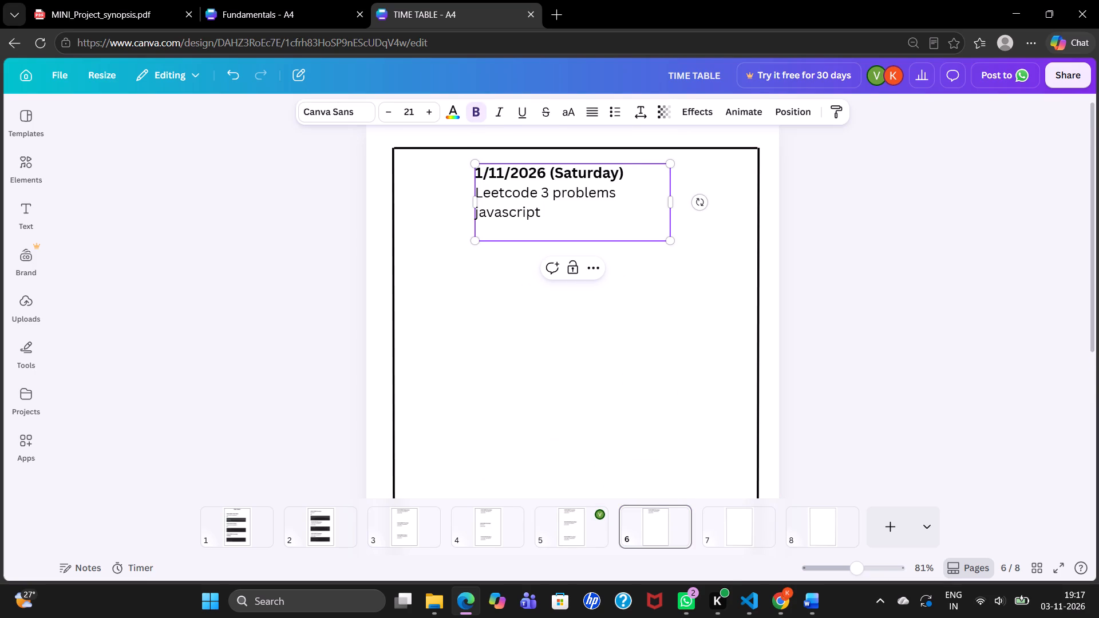
pyautogui.press('BackSpace')
pyautogui.write('21')
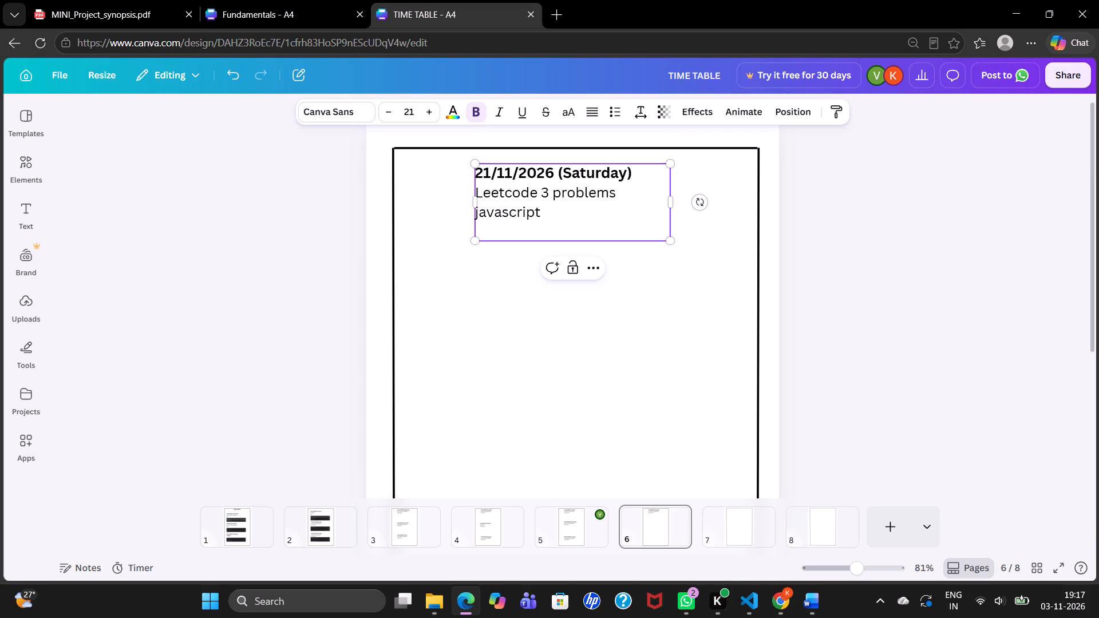
# Replace the weekday in page 6's 21/11/2026 heading with friday.
pyautogui.click(605, 173)
pyautogui.press('BackSpace')
pyautogui.press('BackSpace')
pyautogui.press('BackSpace')
pyautogui.press('BackSpace')
pyautogui.press('BackSpace')
pyautogui.write('fri')
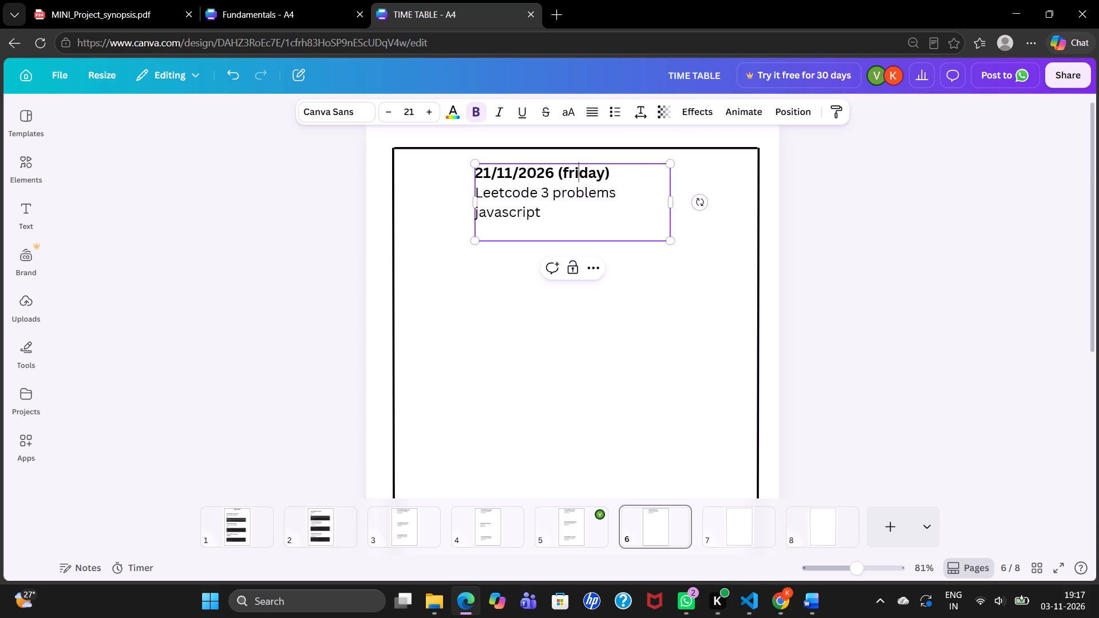
pyautogui.click(524, 351)
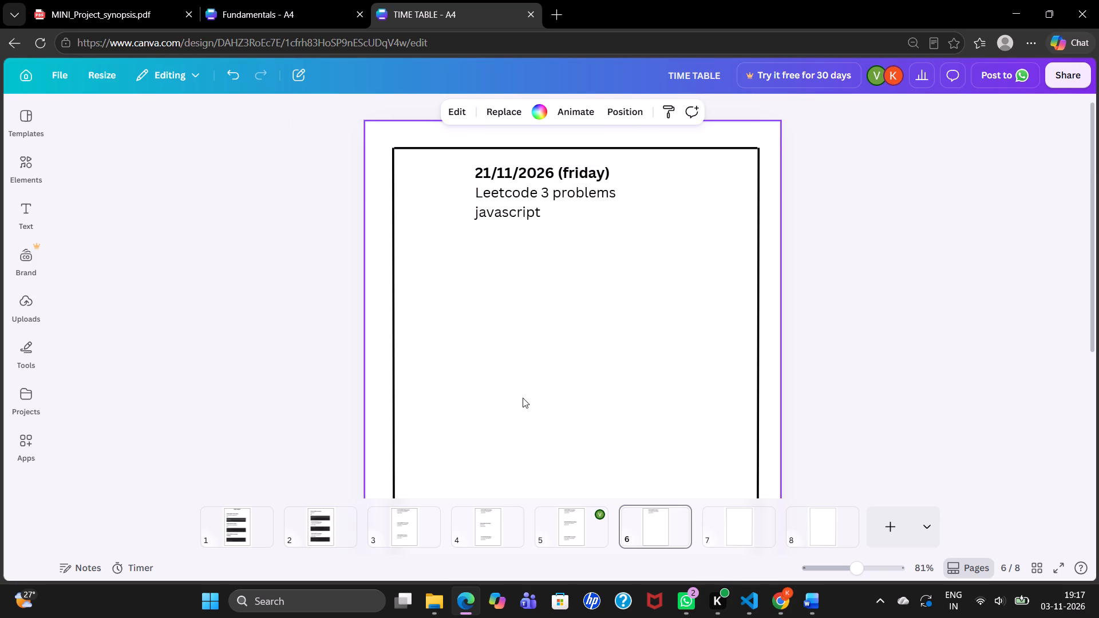
# Check page 5's layout, then paste another 15/11/2026 (Saturday) block on page 6 and place it below the 21/11/2026 block with a gap.
pyautogui.click(582, 540)
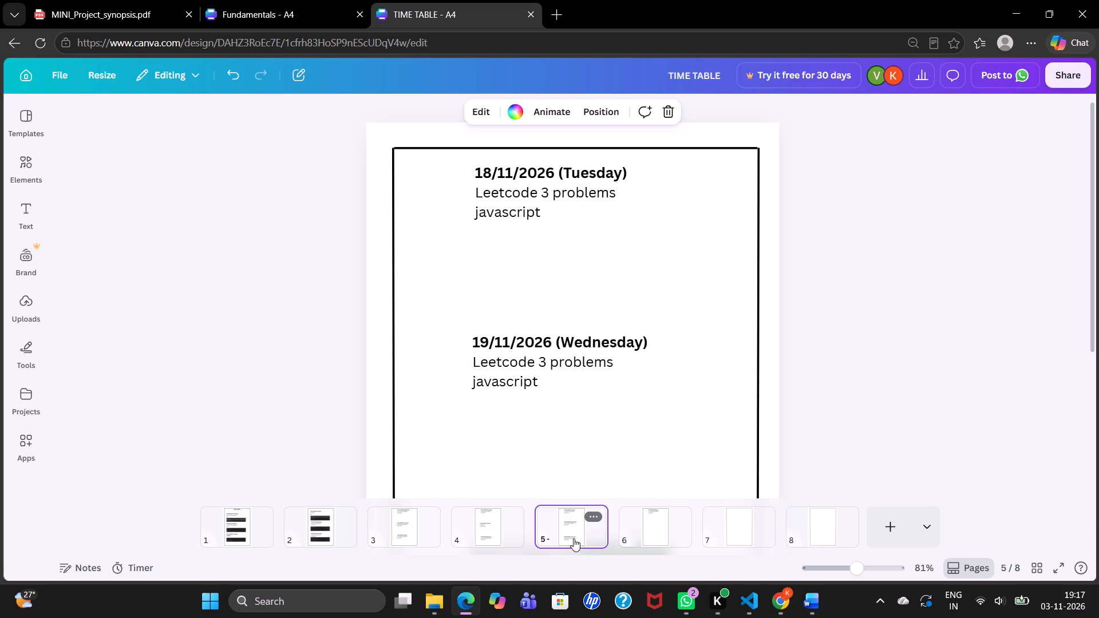
pyautogui.scroll(-2, 563, 399)
pyautogui.click(649, 519)
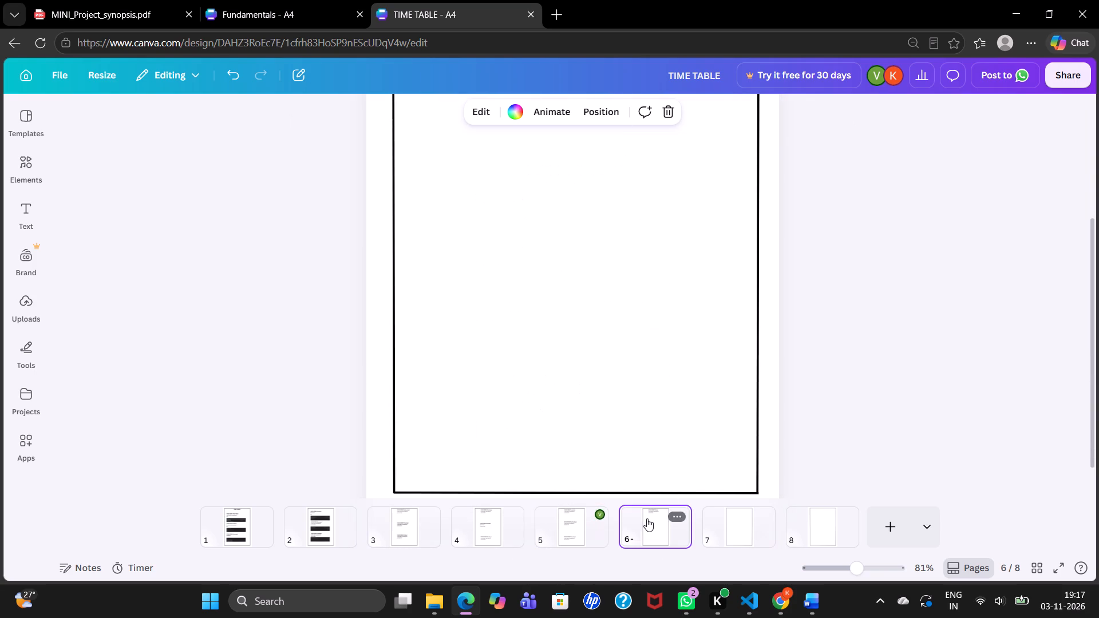
pyautogui.scroll(2, 581, 296)
pyautogui.click(581, 296)
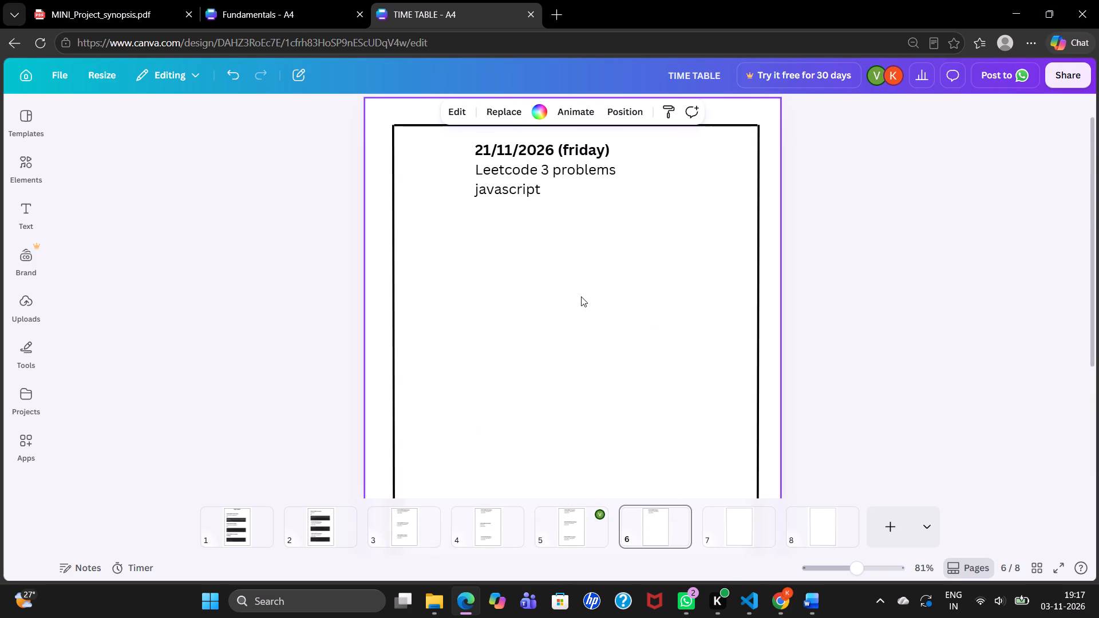
pyautogui.hotkey('ctrl', 'v')
pyautogui.moveTo(571, 196); pyautogui.dragTo(545, 357)
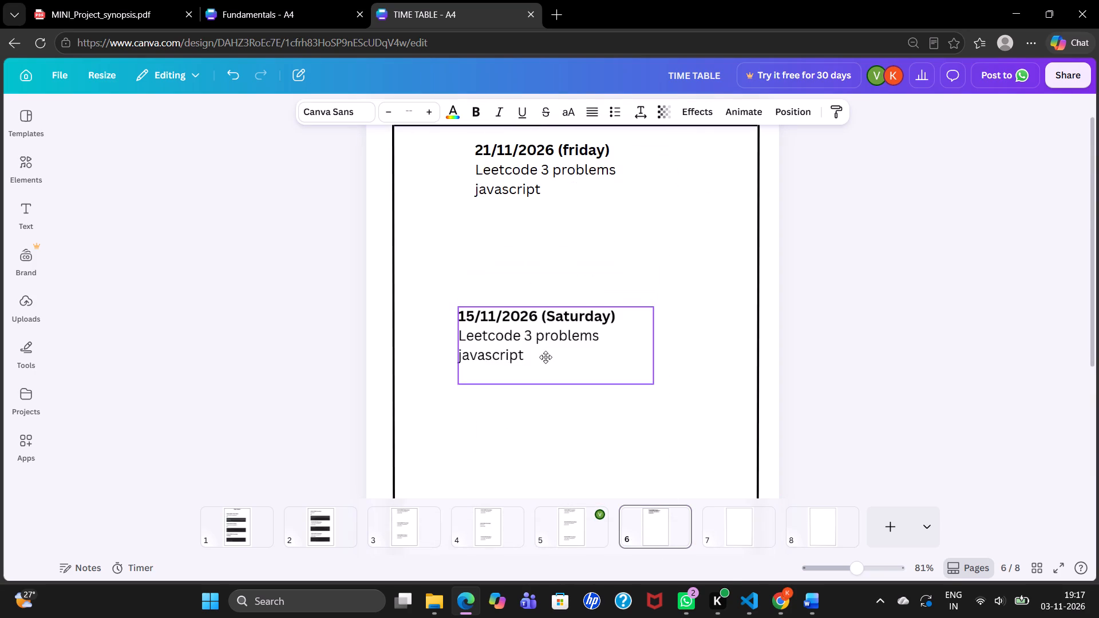
pyautogui.moveTo(545, 357); pyautogui.dragTo(570, 346)
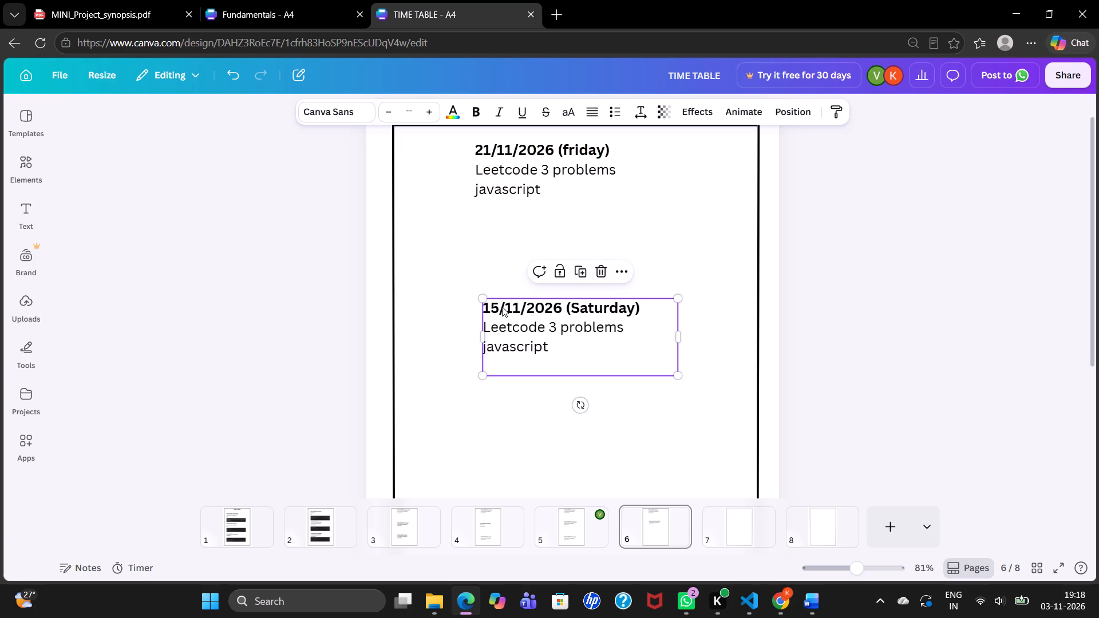
# Change the date in page 6's lower heading to 22/11/2026.
pyautogui.click(502, 307)
pyautogui.click(495, 307)
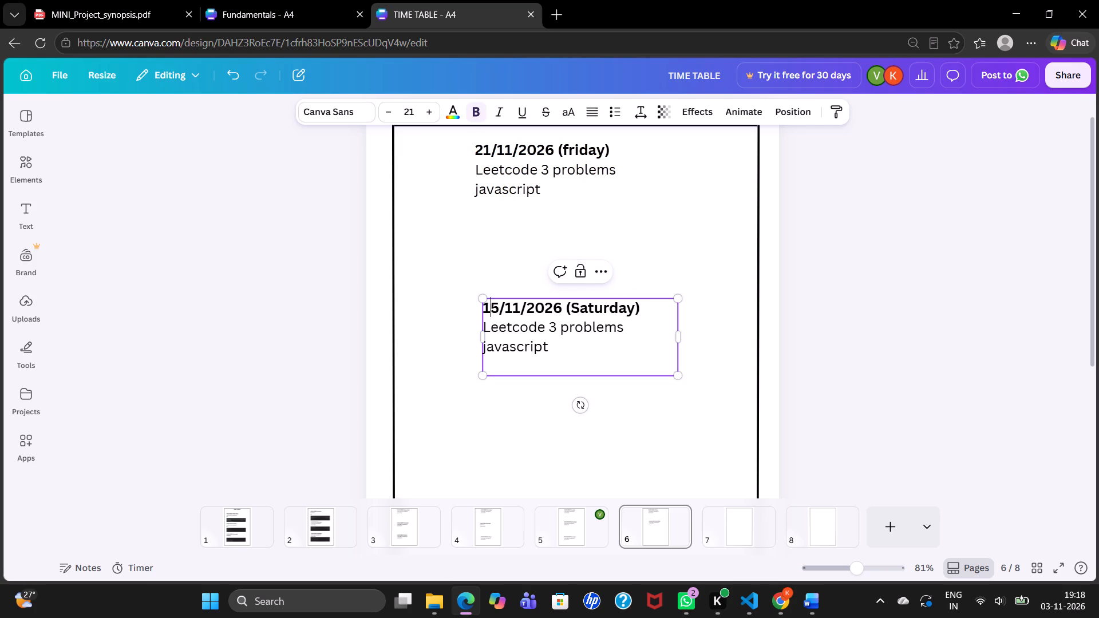
pyautogui.press('Right')
pyautogui.press('BackSpace')
pyautogui.press('BackSpace')
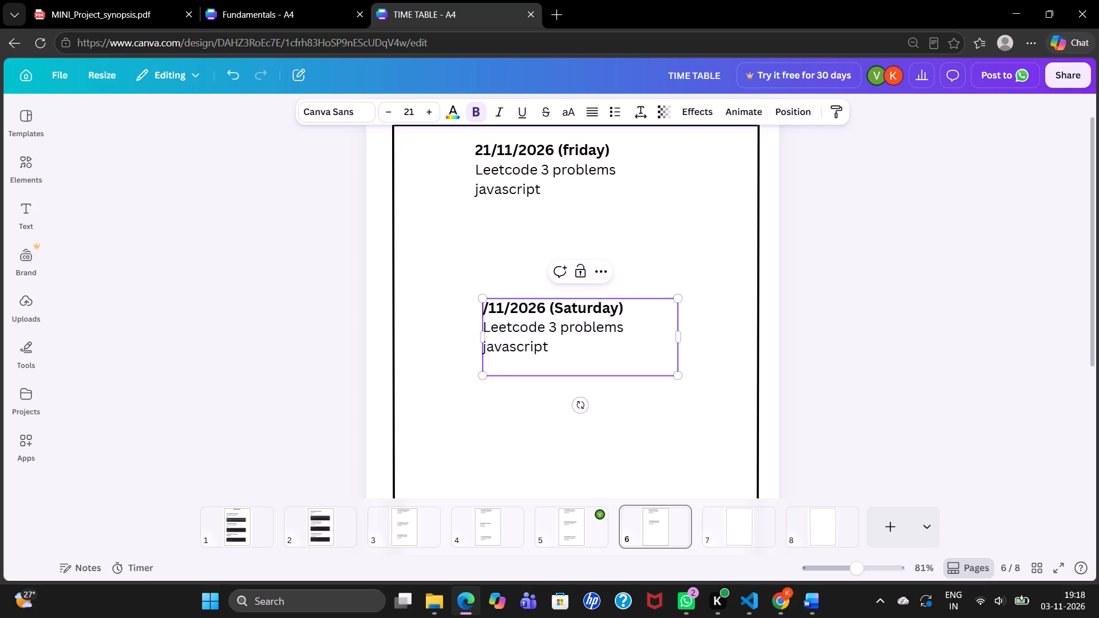
pyautogui.write('22')
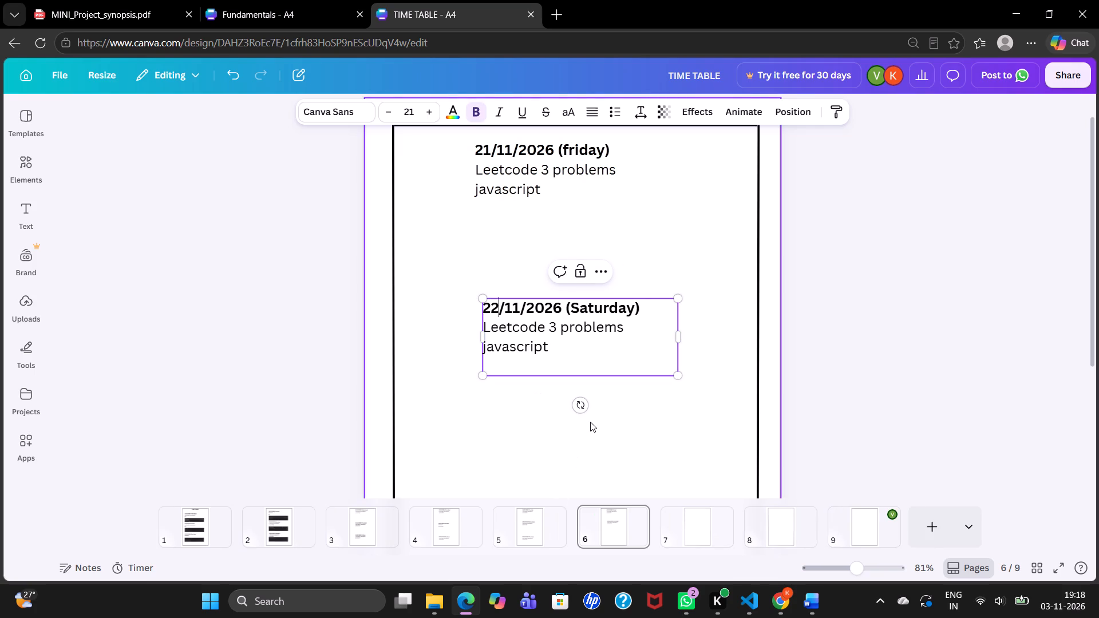
# Copy the 16/11/2026 (Sunday) Revision block from page 4 to page 6 and place it below the 22/11/2026 block with a gap.
pyautogui.click(555, 451)
pyautogui.scroll(-1, 555, 451)
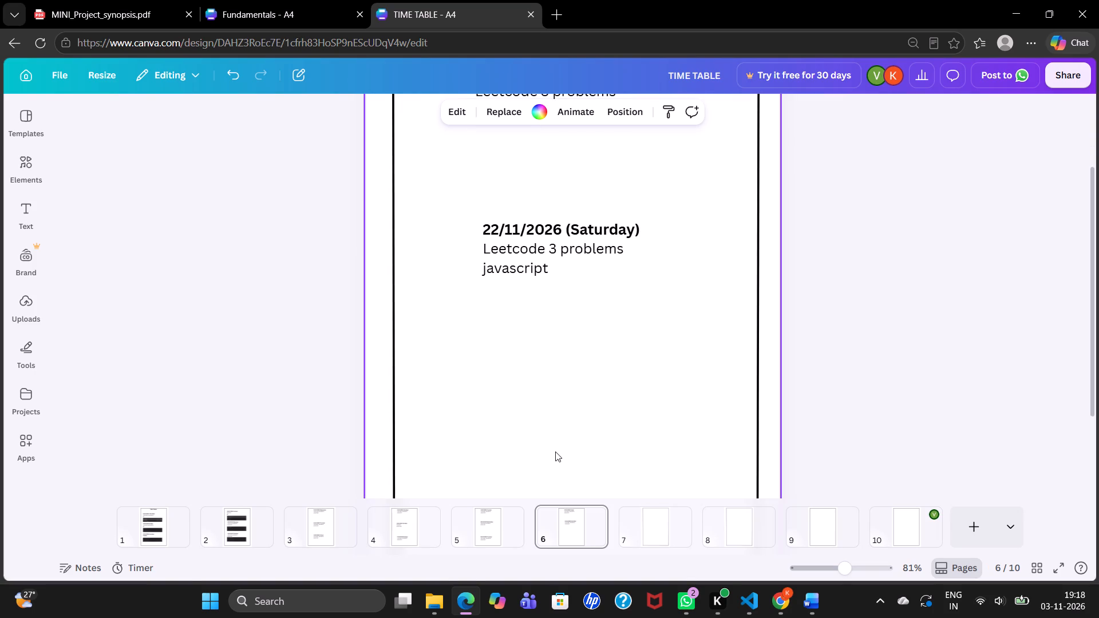
pyautogui.click(492, 528)
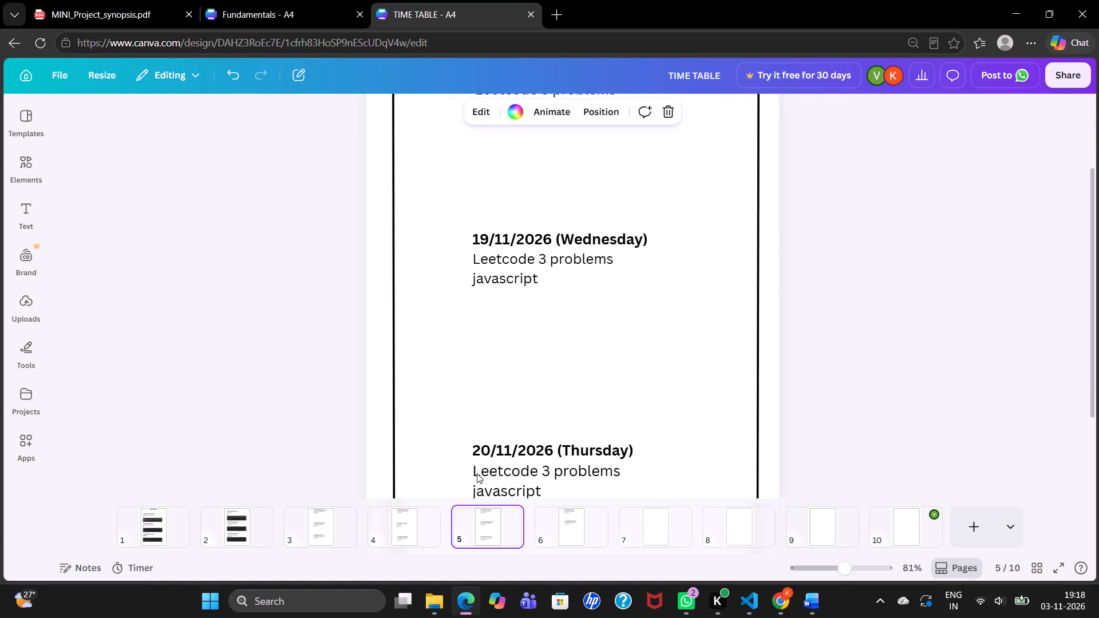
pyautogui.click(422, 516)
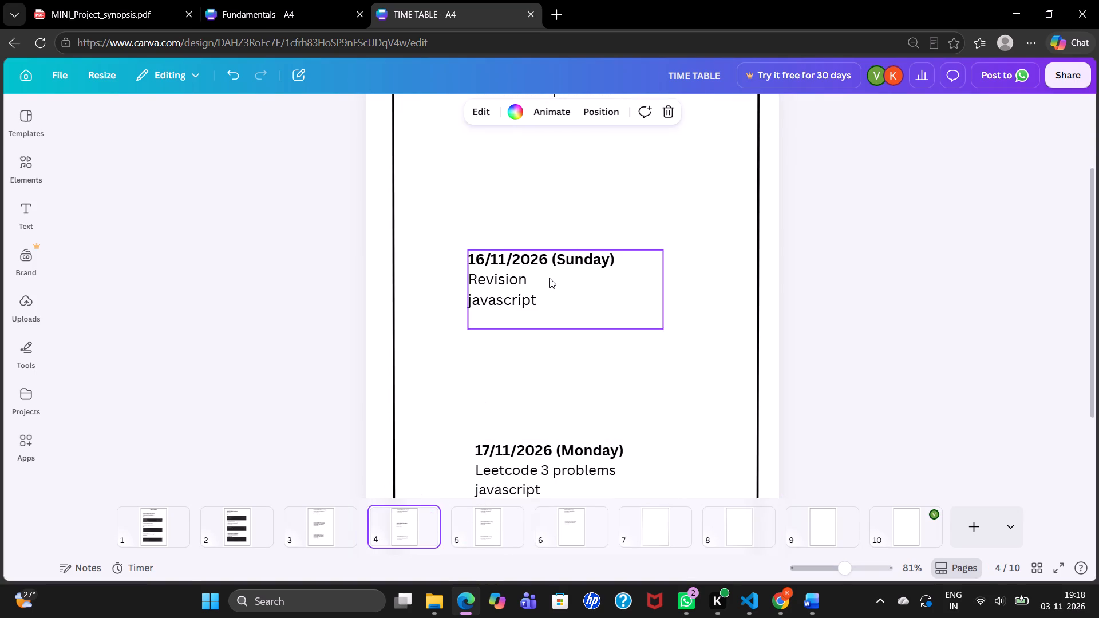
pyautogui.click(550, 273)
pyautogui.hotkey('ctrl', 'c')
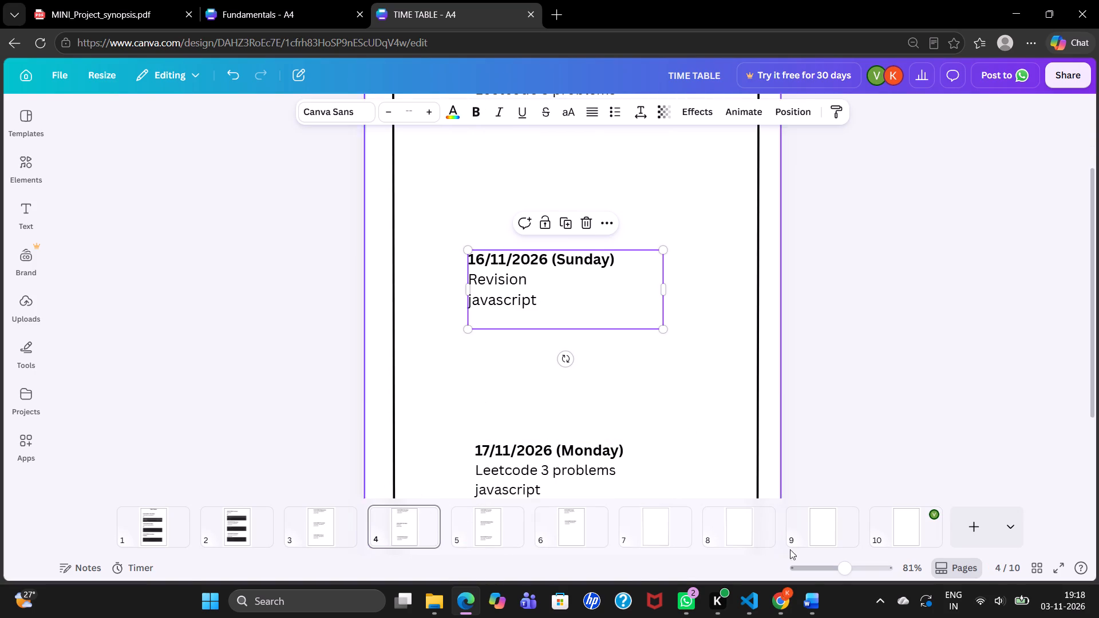
pyautogui.click(590, 534)
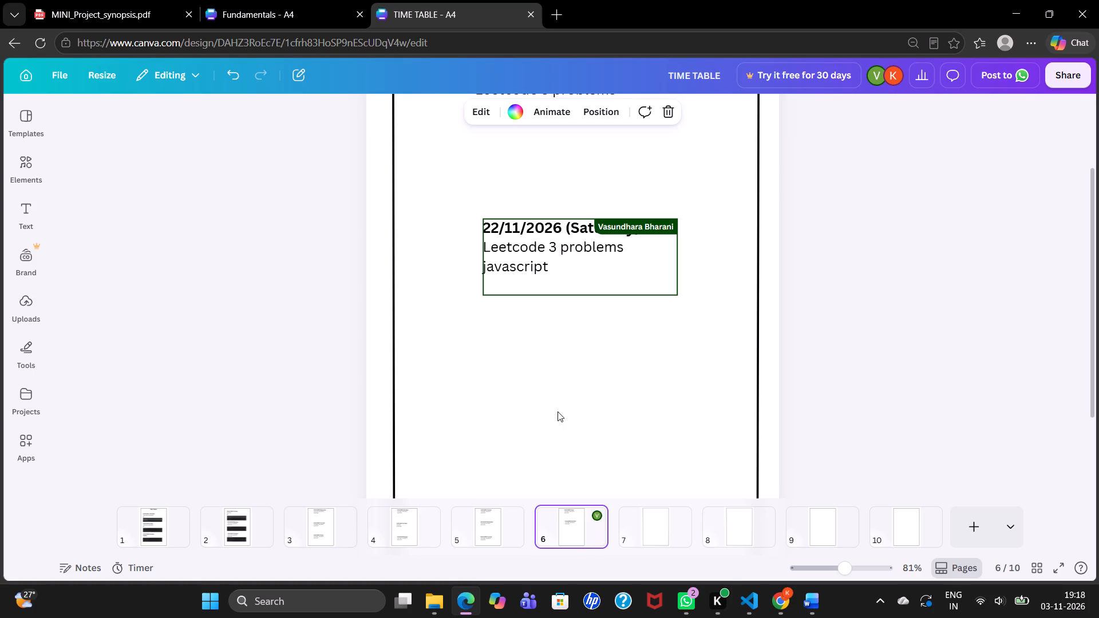
pyautogui.click(572, 407)
pyautogui.click(572, 407)
pyautogui.hotkey('ctrl', 'v')
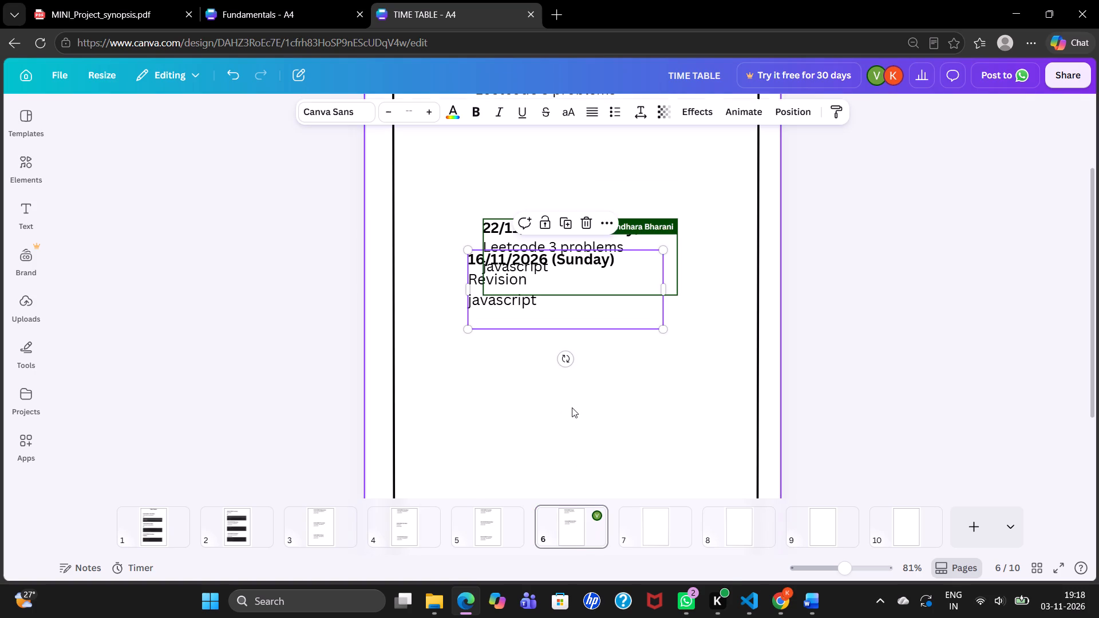
pyautogui.moveTo(540, 316); pyautogui.dragTo(561, 436)
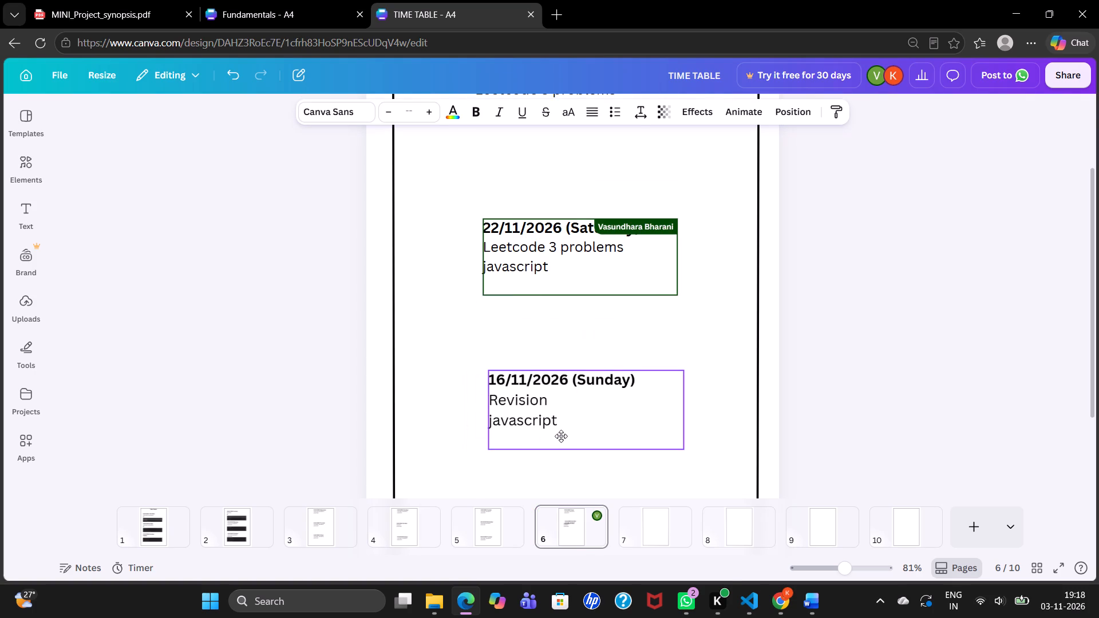
pyautogui.moveTo(561, 436); pyautogui.dragTo(561, 442)
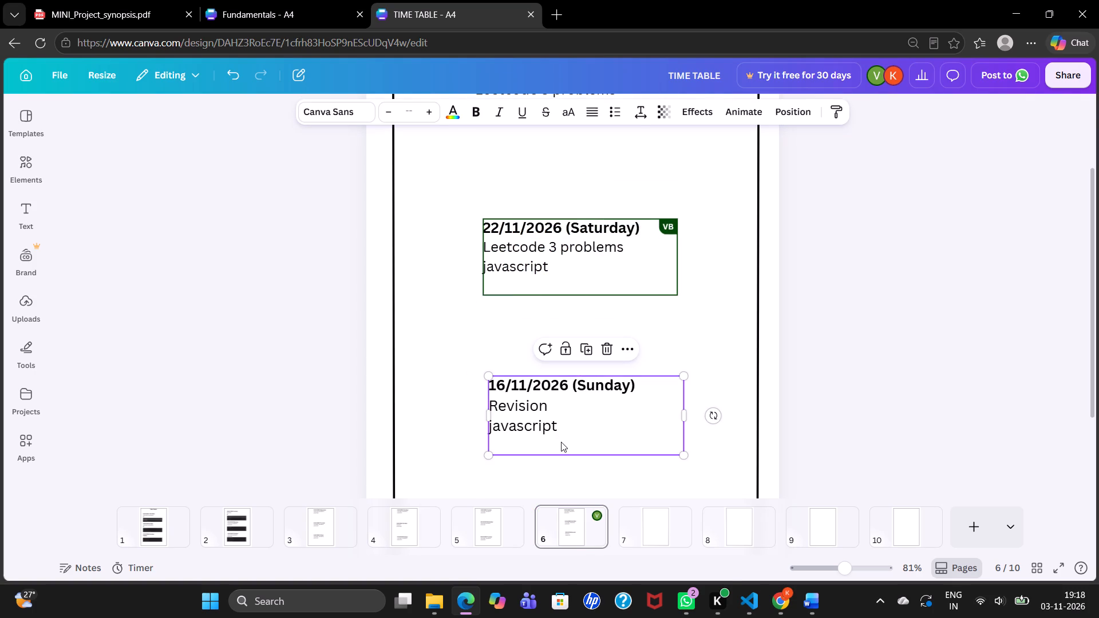
# Change the date in page 6's lowest heading, the Sunday Revision block, to 23/11/2026.
pyautogui.click(501, 385)
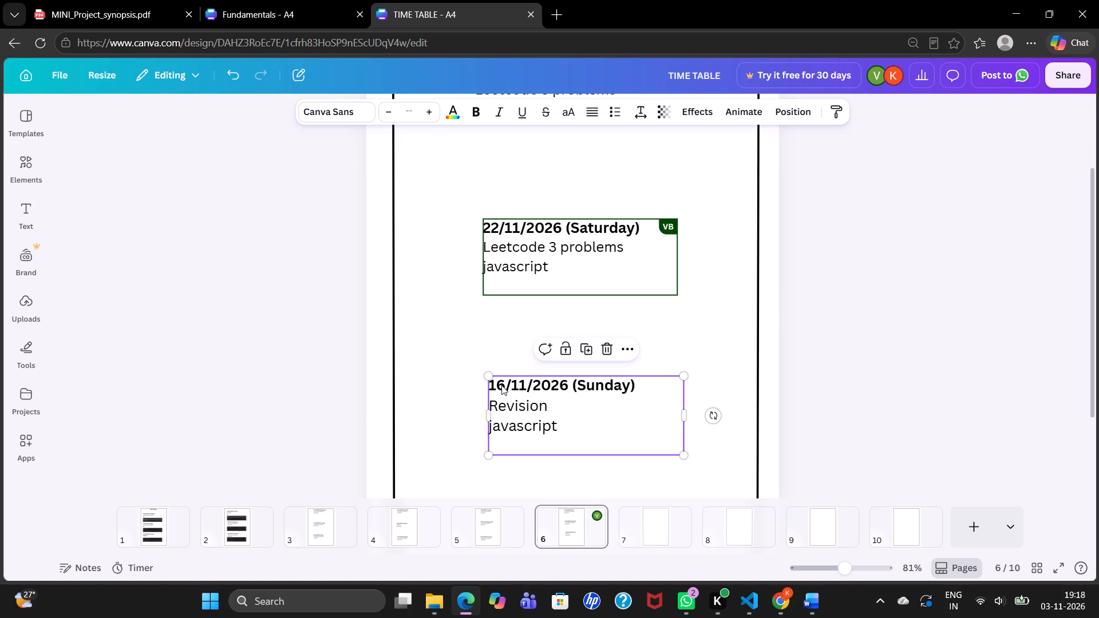
pyautogui.click(501, 385)
pyautogui.press('BackSpace')
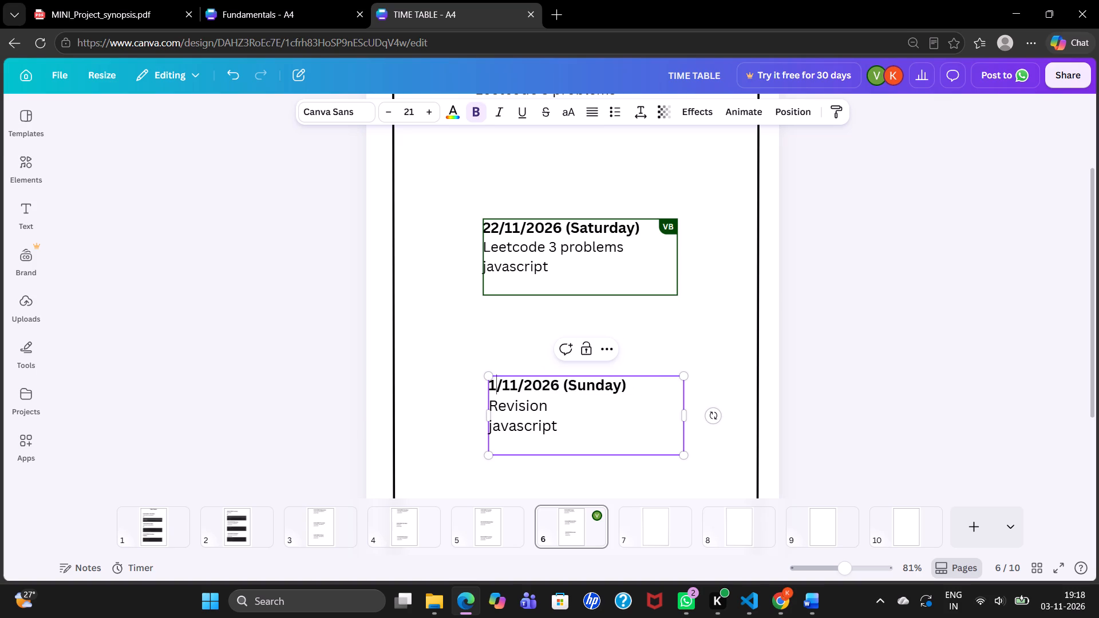
pyautogui.press('BackSpace')
pyautogui.write('23')
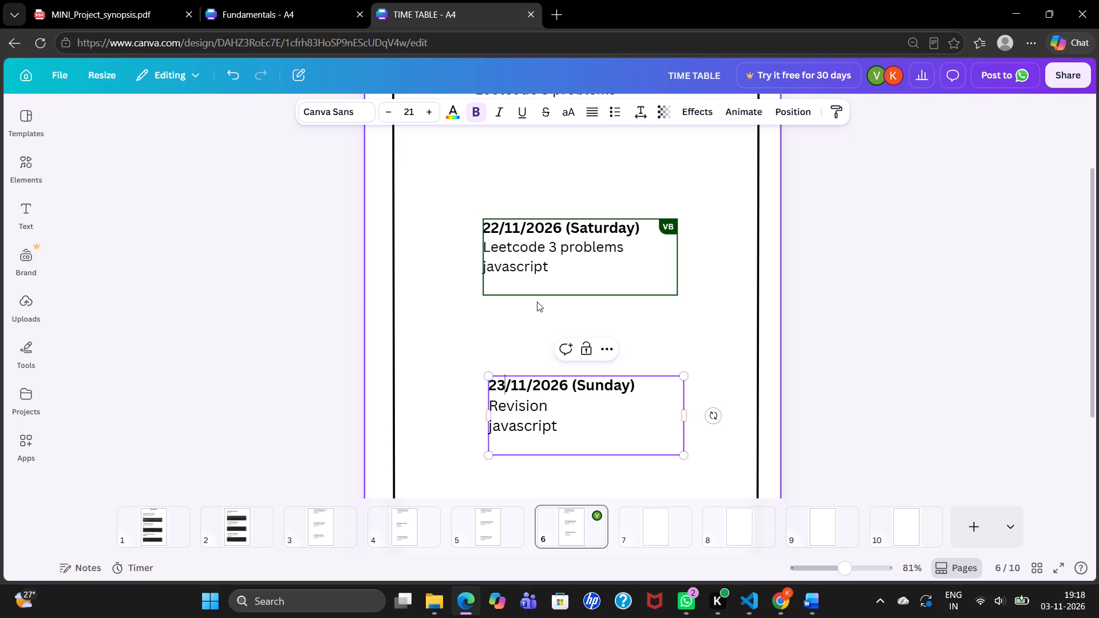
# Look through pages 4 to 7 for a reusable weekday block and copy the 18/11/2026 (Tuesday) block from page 5.
pyautogui.click(654, 525)
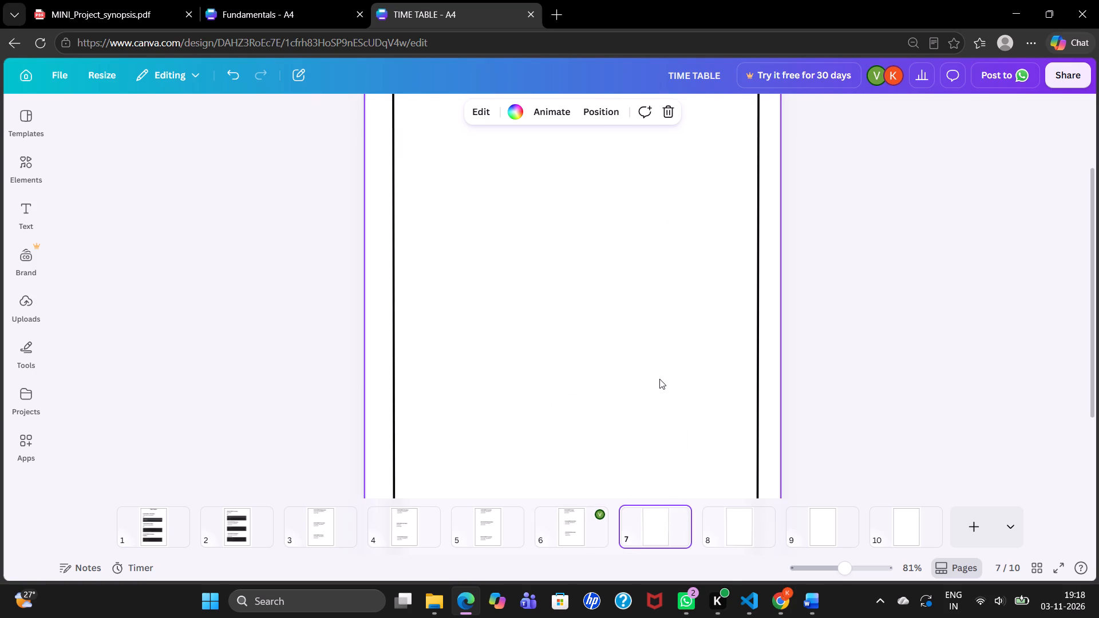
pyautogui.click(579, 534)
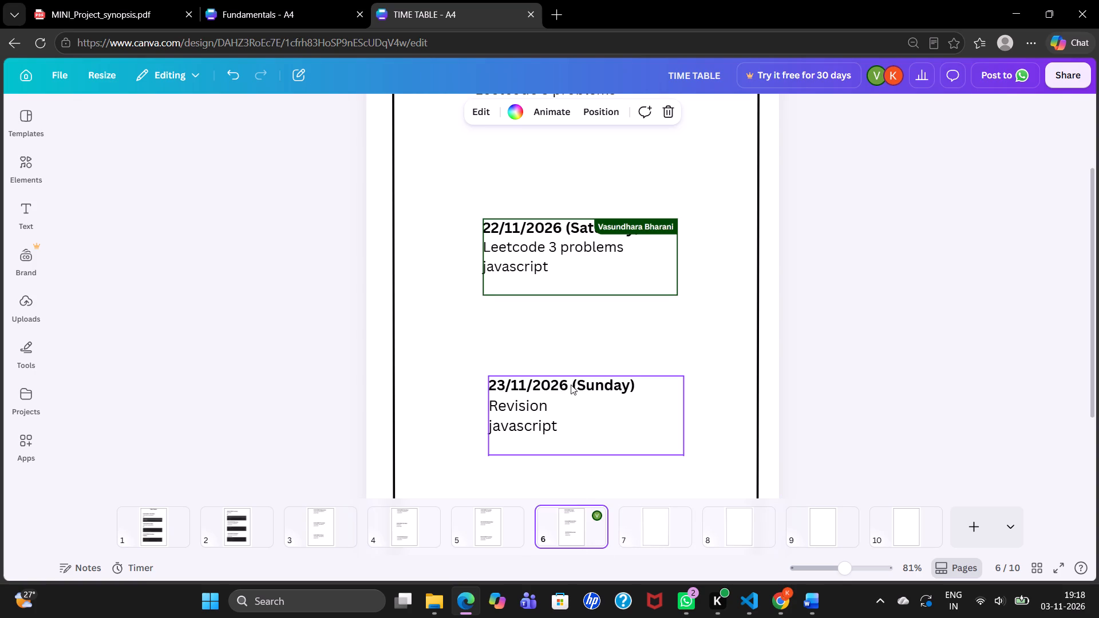
pyautogui.click(395, 526)
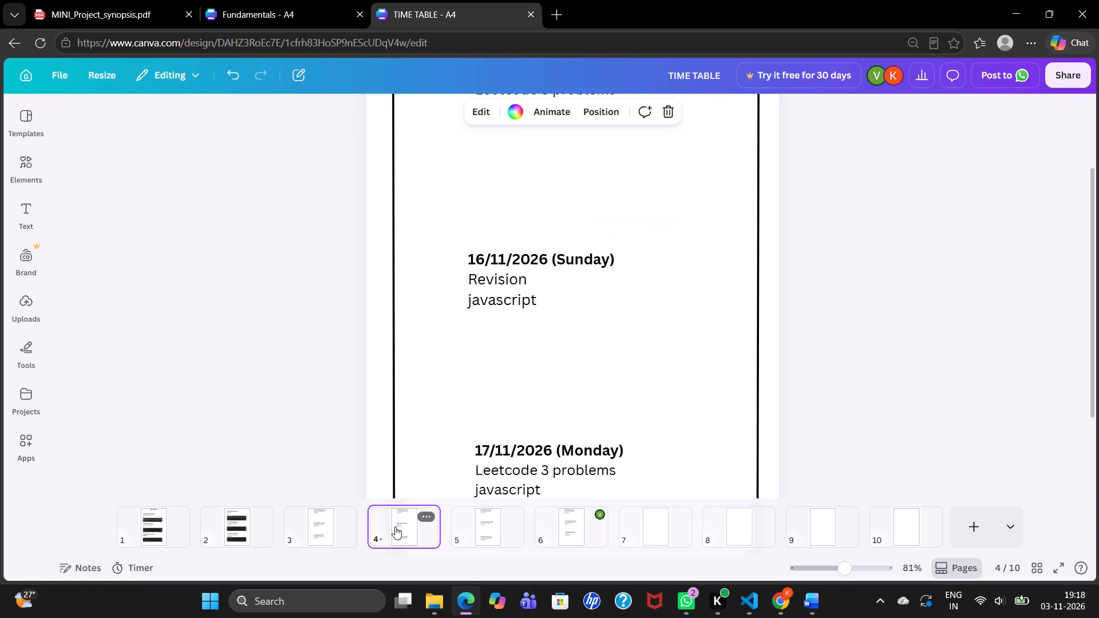
pyautogui.click(522, 469)
pyautogui.click(522, 469)
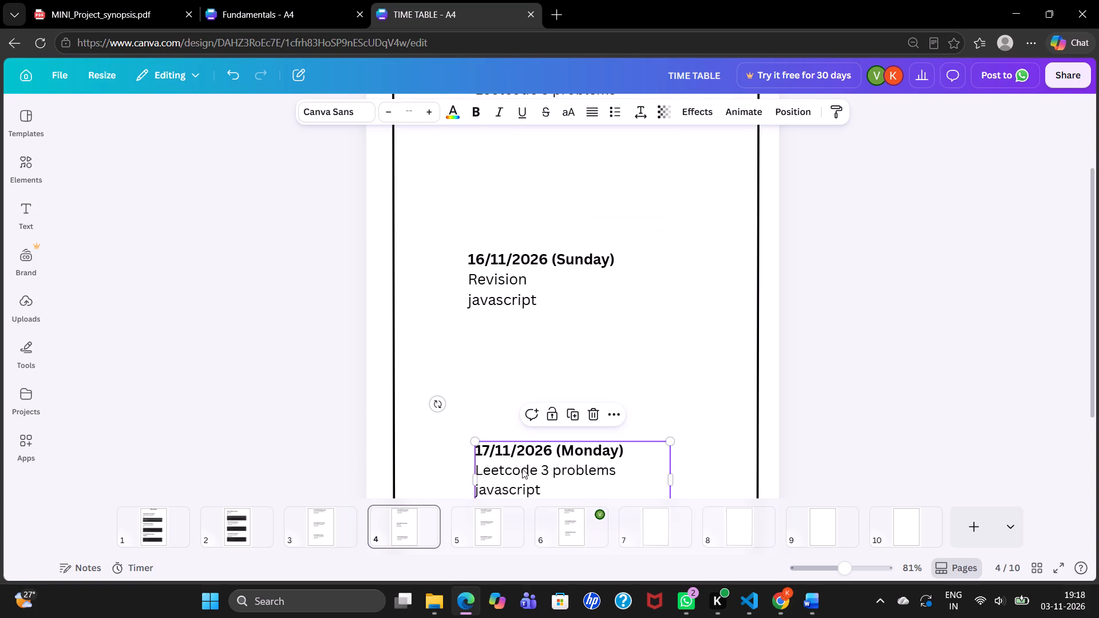
pyautogui.scroll(-2, 522, 469)
pyautogui.click(487, 520)
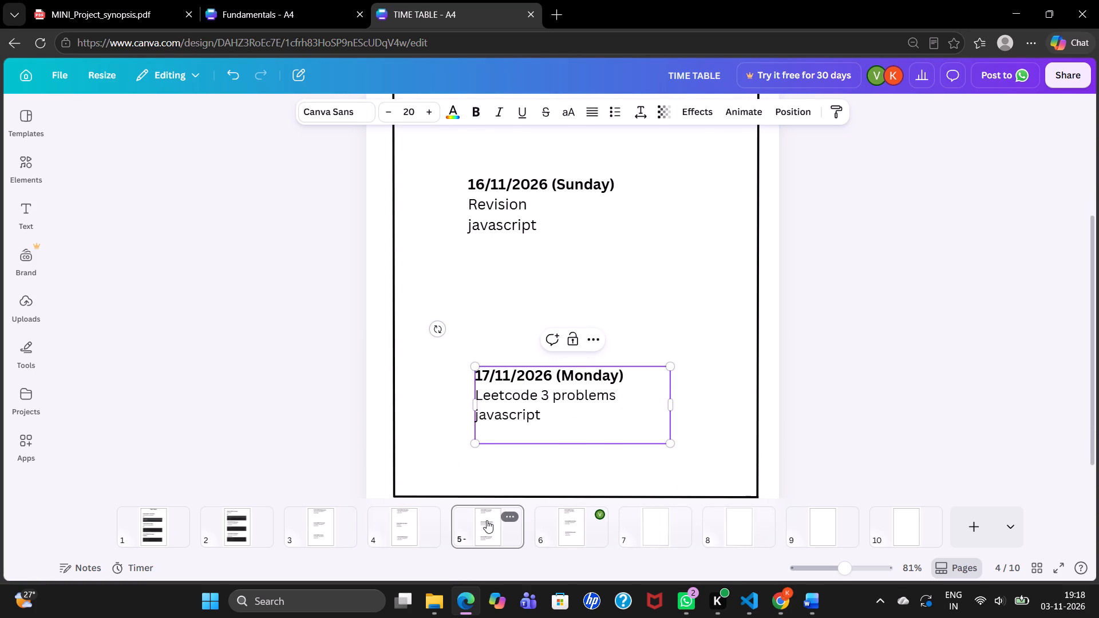
pyautogui.scroll(3, 489, 276)
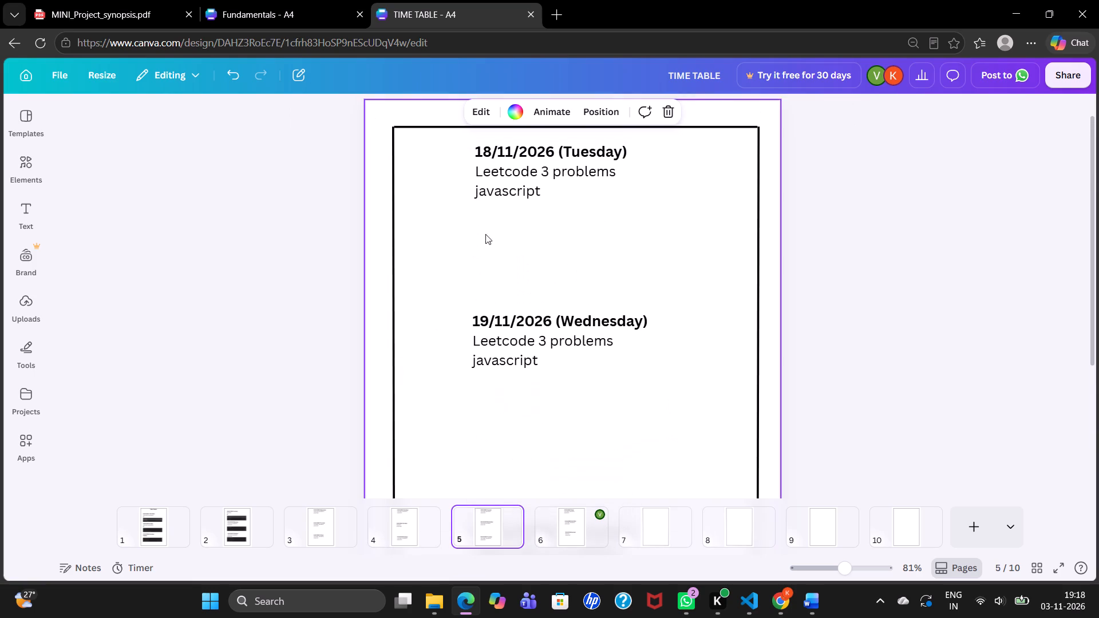
pyautogui.click(492, 185)
pyautogui.hotkey('ctrl', 'c')
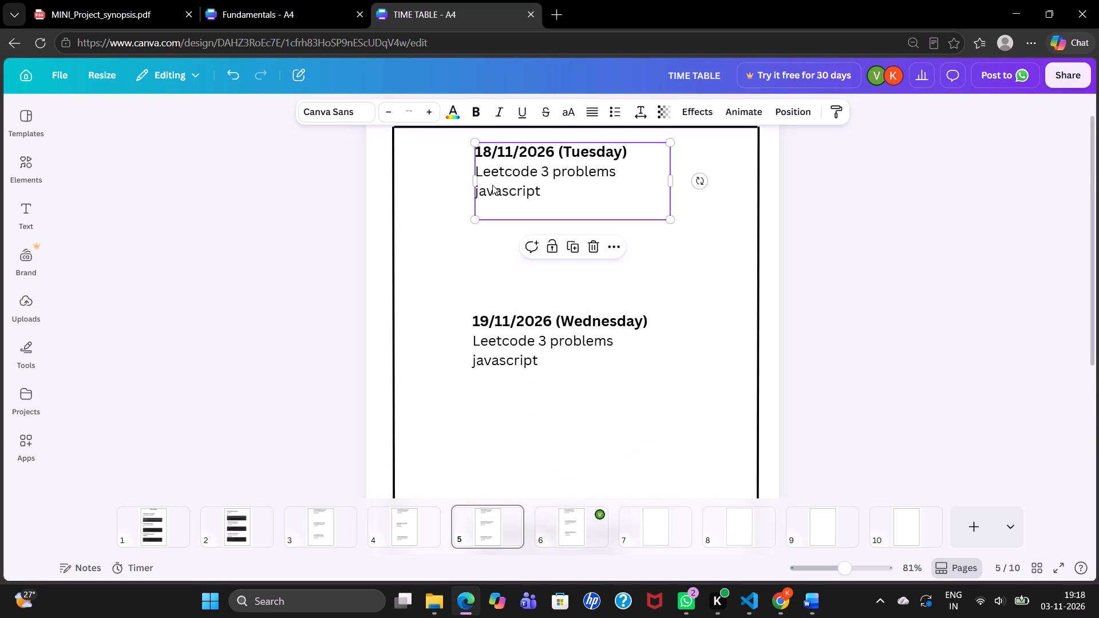
# Compare the dates, weekdays and spacing of the dated blocks on pages 4, 5 and 6.
pyautogui.click(564, 533)
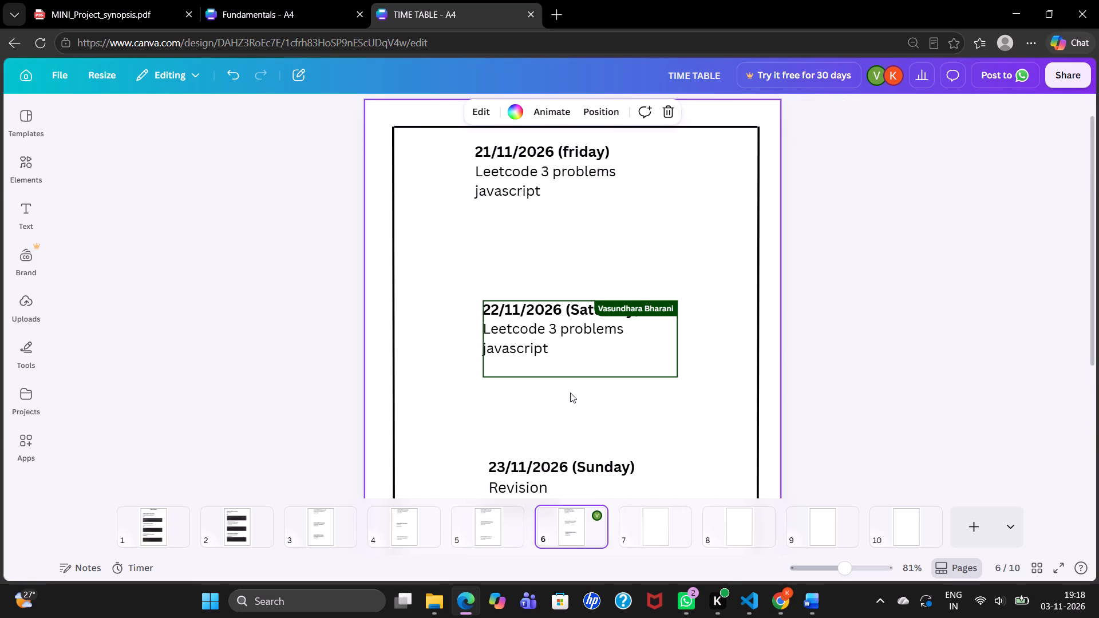
pyautogui.scroll(-1, 559, 405)
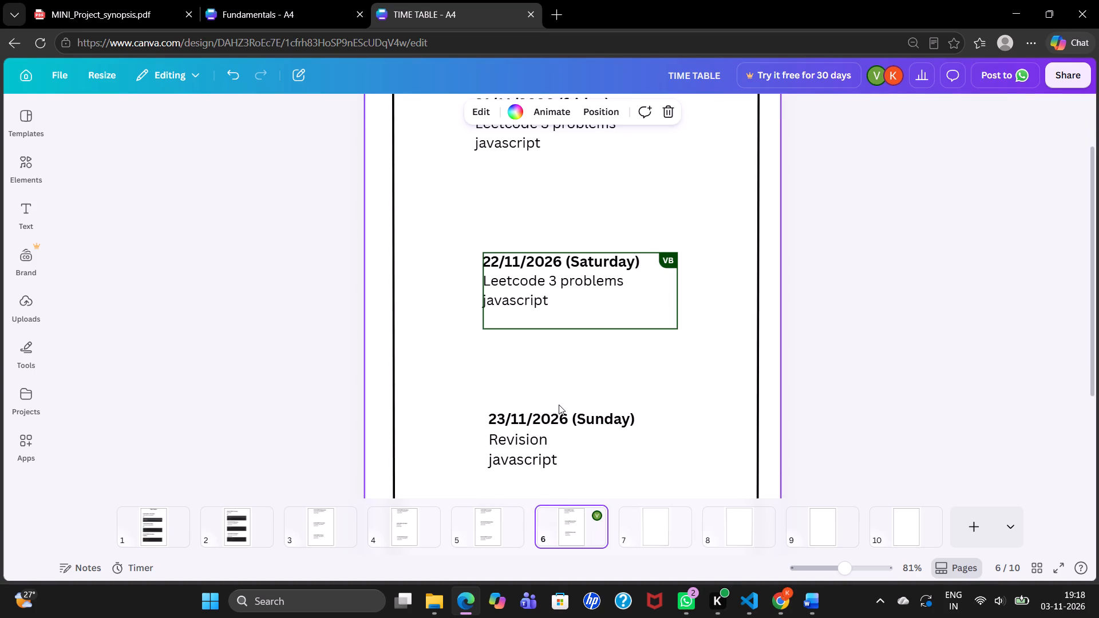
pyautogui.scroll(-1, 559, 405)
pyautogui.scroll(2, 587, 316)
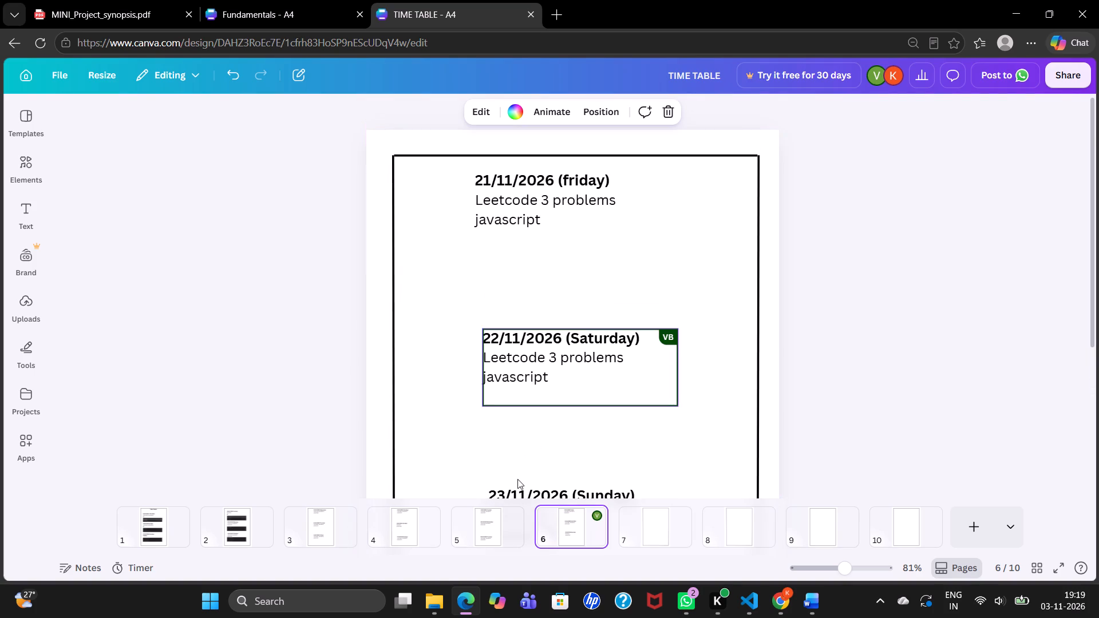
pyautogui.click(496, 519)
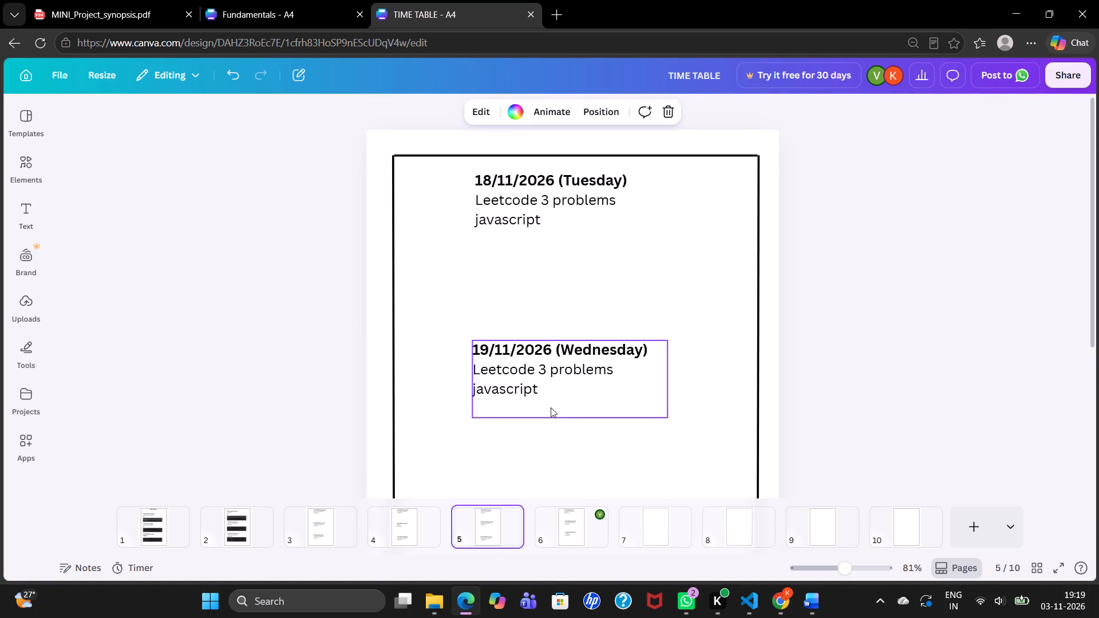
pyautogui.scroll(-2, 551, 407)
pyautogui.click(414, 538)
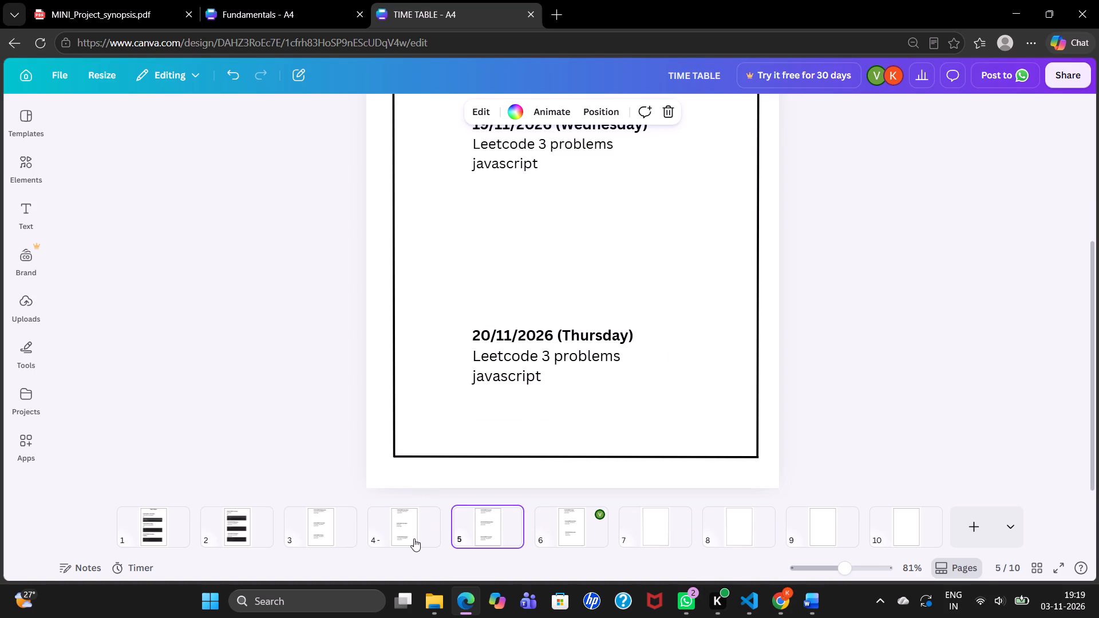
pyautogui.scroll(1, 487, 397)
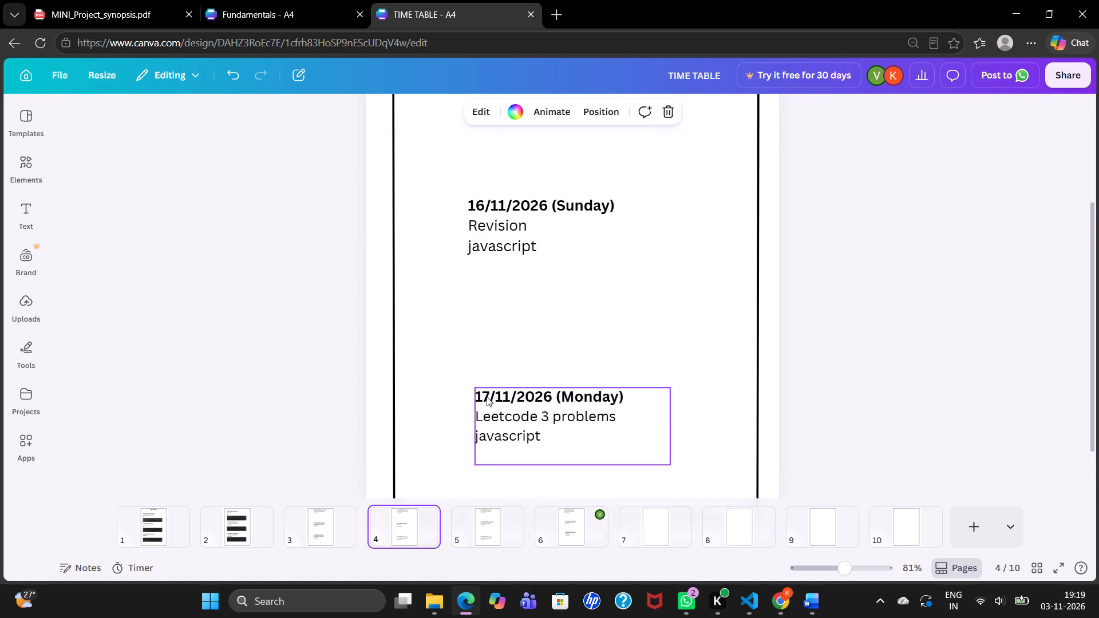
pyautogui.scroll(1, 487, 397)
pyautogui.scroll(-1, 487, 397)
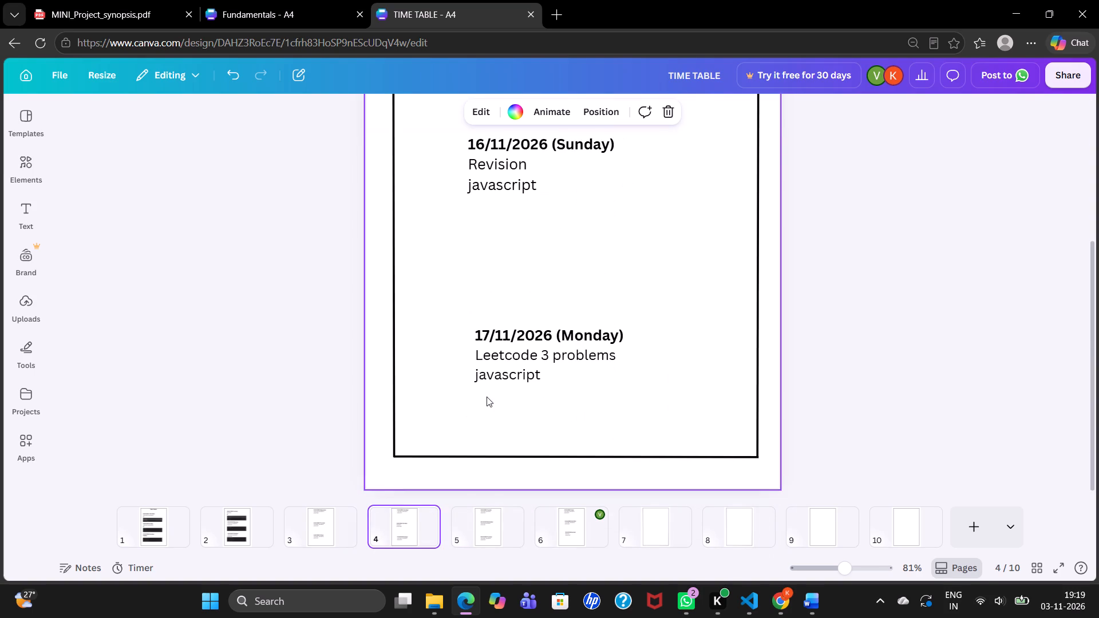
pyautogui.click(484, 531)
pyautogui.scroll(1, 562, 363)
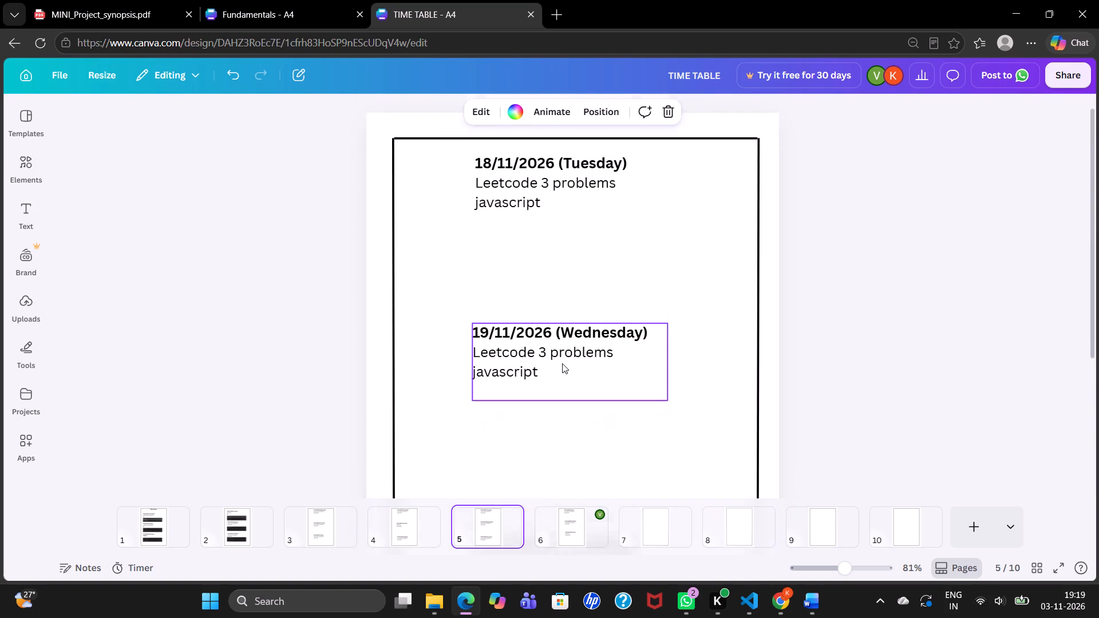
pyautogui.scroll(1, 562, 363)
pyautogui.click(554, 527)
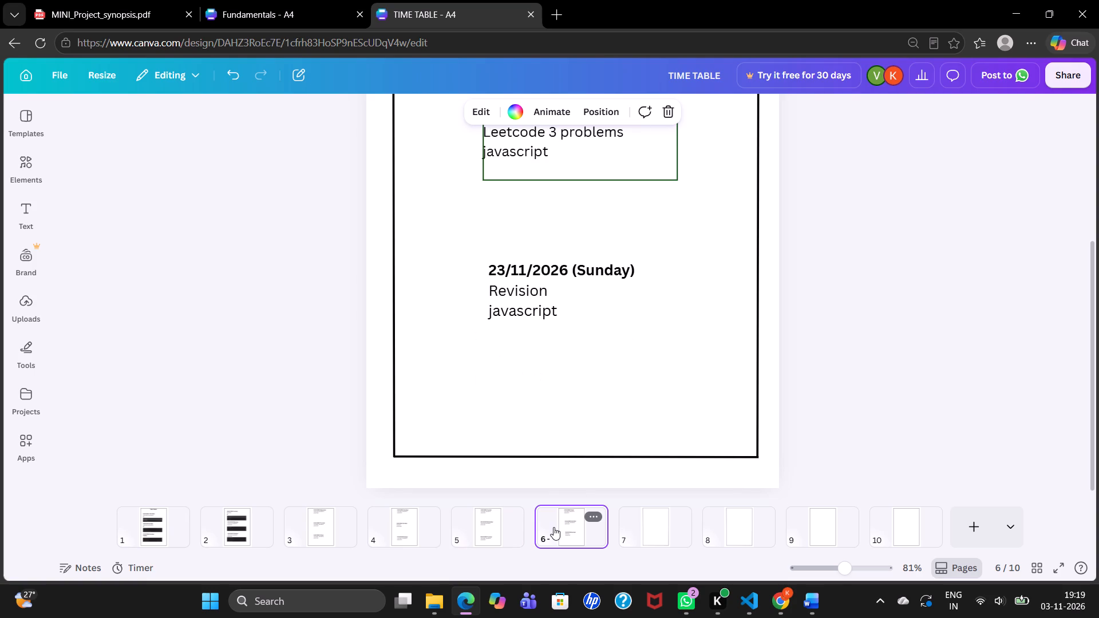
# Review the dated blocks and problem rows on page 4 and back through pages 3, 2 and 1.
pyautogui.click(422, 528)
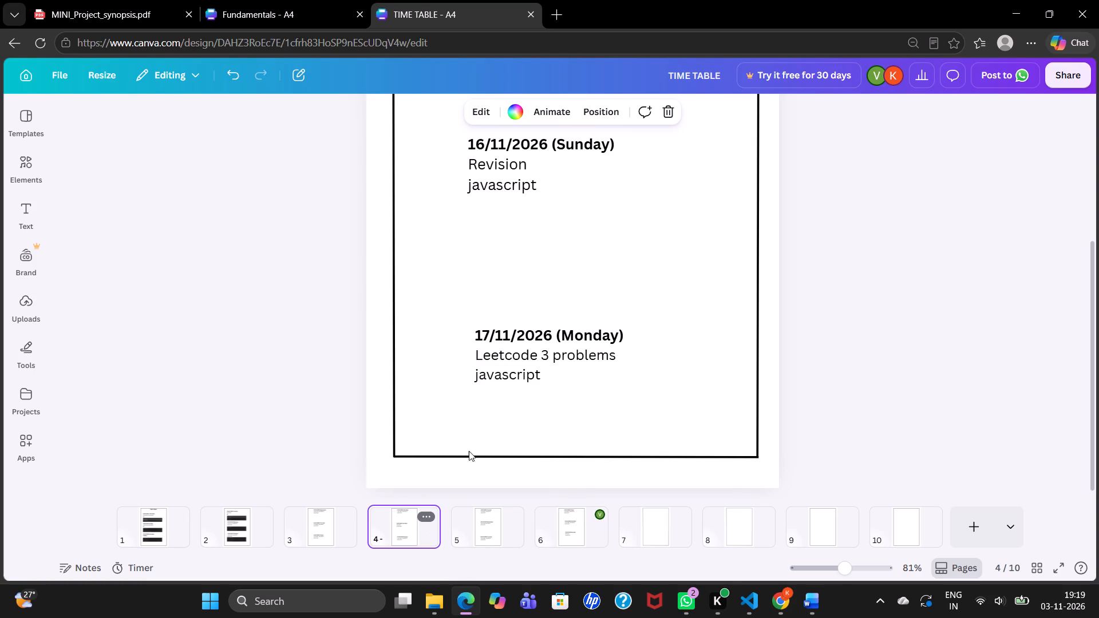
pyautogui.scroll(1, 544, 382)
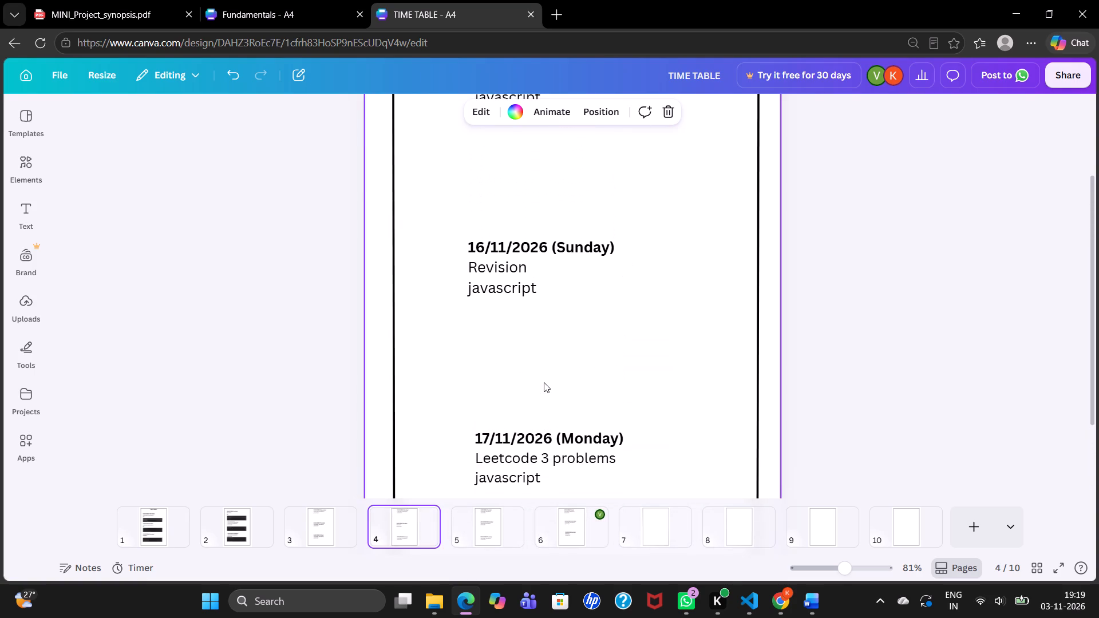
pyautogui.click(331, 534)
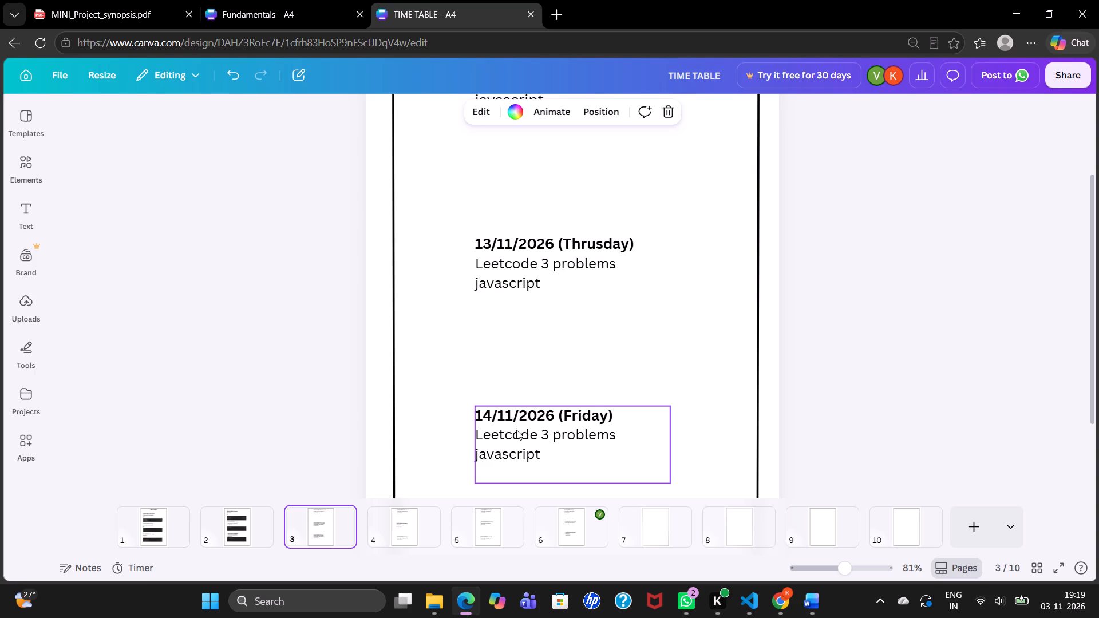
pyautogui.scroll(4, 516, 430)
pyautogui.click(256, 520)
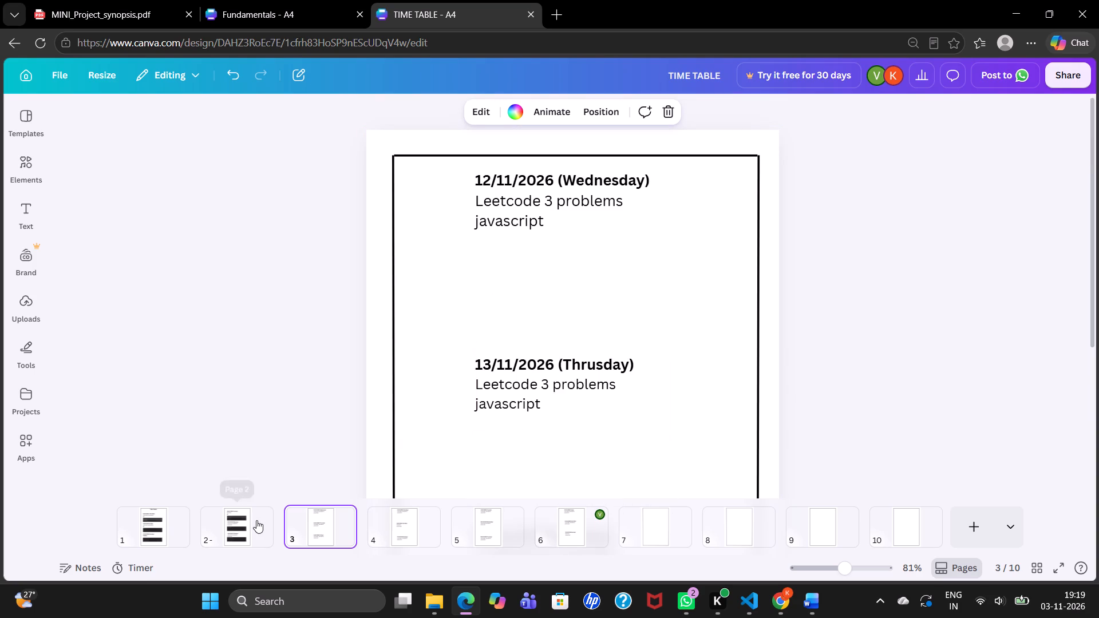
pyautogui.hscroll(3, 500, 438)
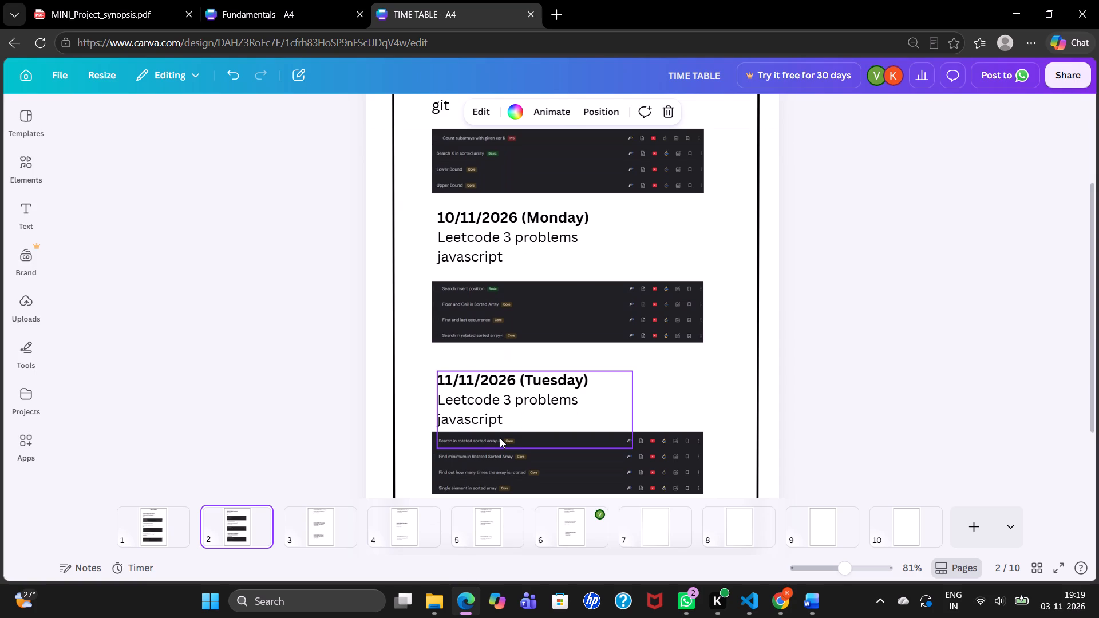
pyautogui.scroll(2, 500, 438)
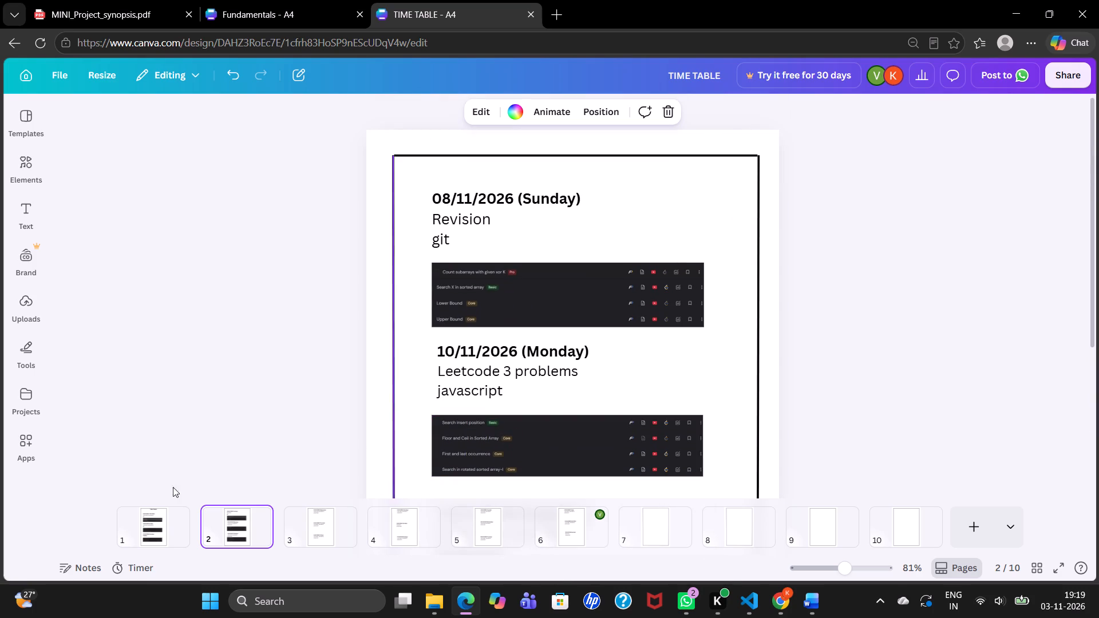
pyautogui.click(148, 528)
pyautogui.scroll(-2, 420, 381)
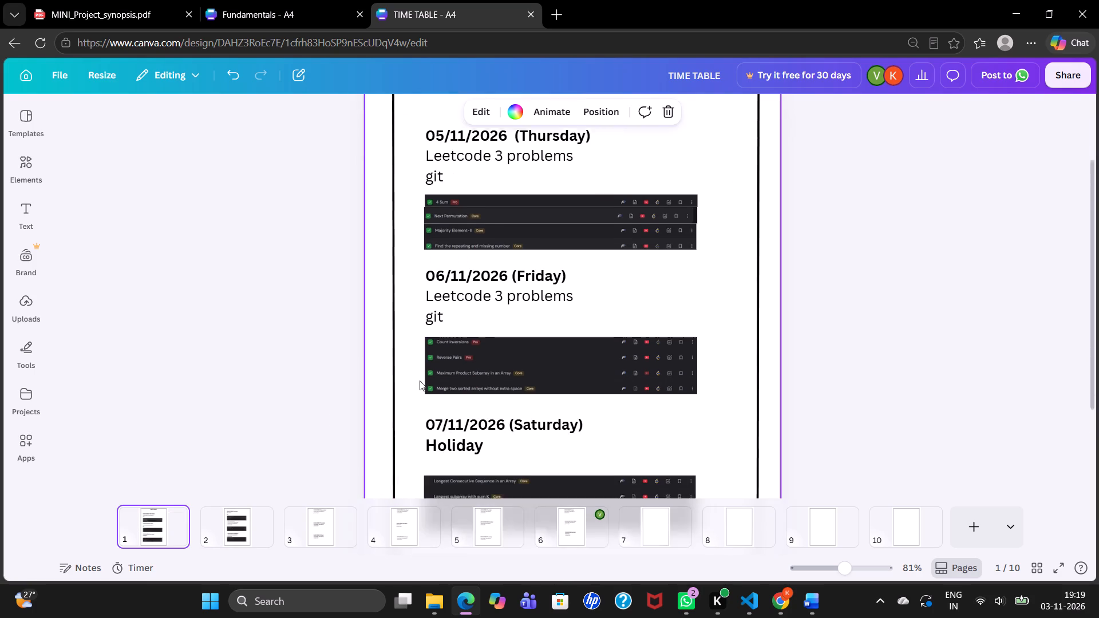
pyautogui.scroll(-2, 420, 381)
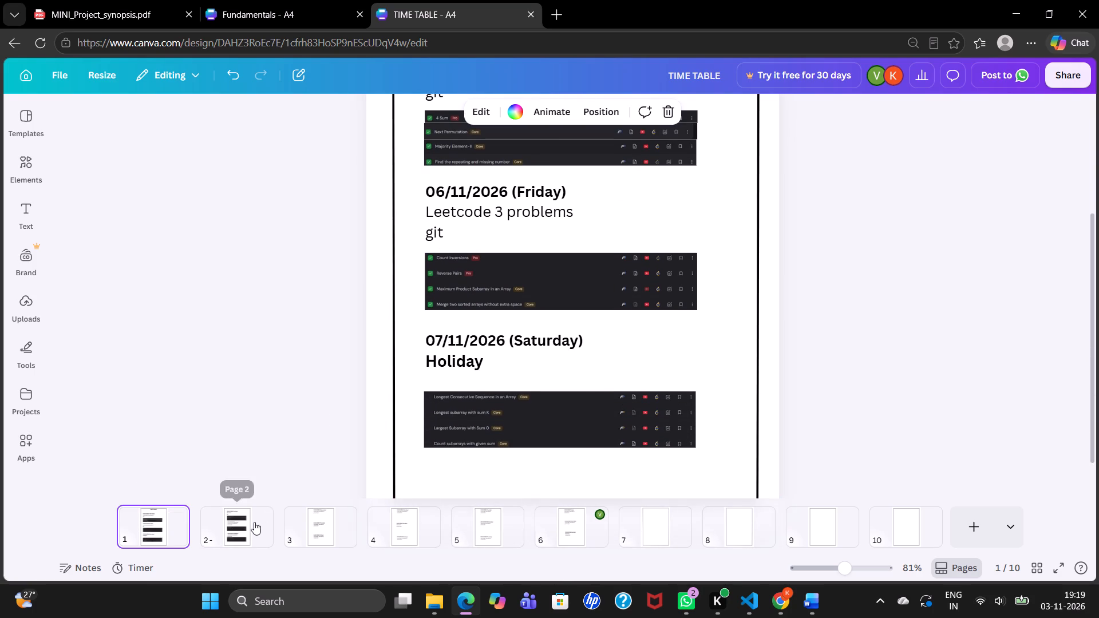
# Change the date in page 2's Monday heading to 09/11/2026.
pyautogui.click(254, 522)
pyautogui.scroll(1, 563, 280)
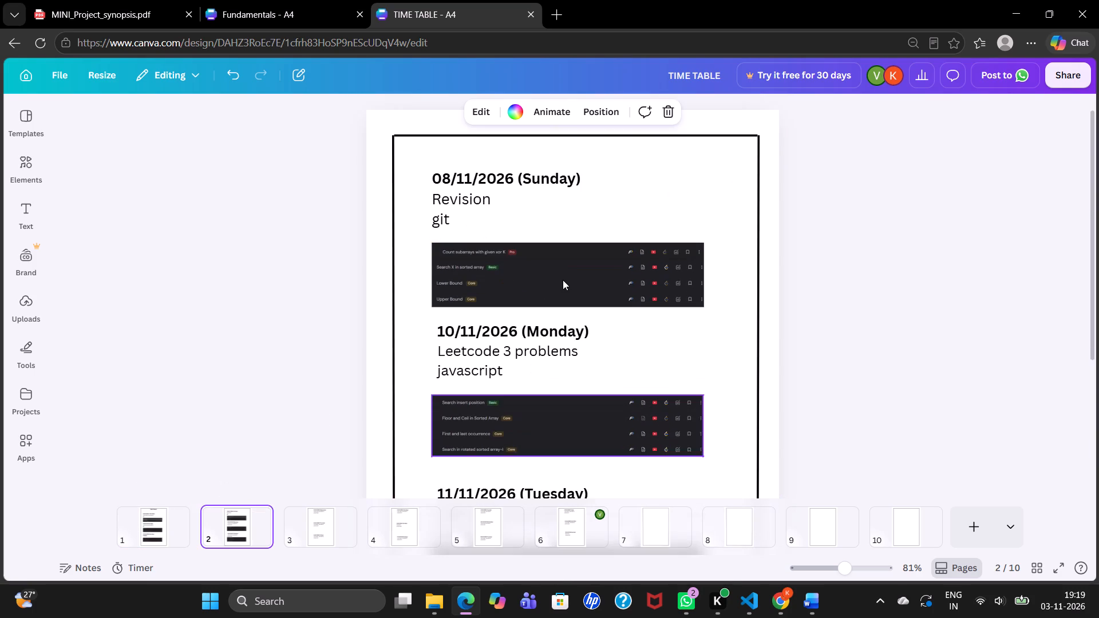
pyautogui.scroll(1, 563, 280)
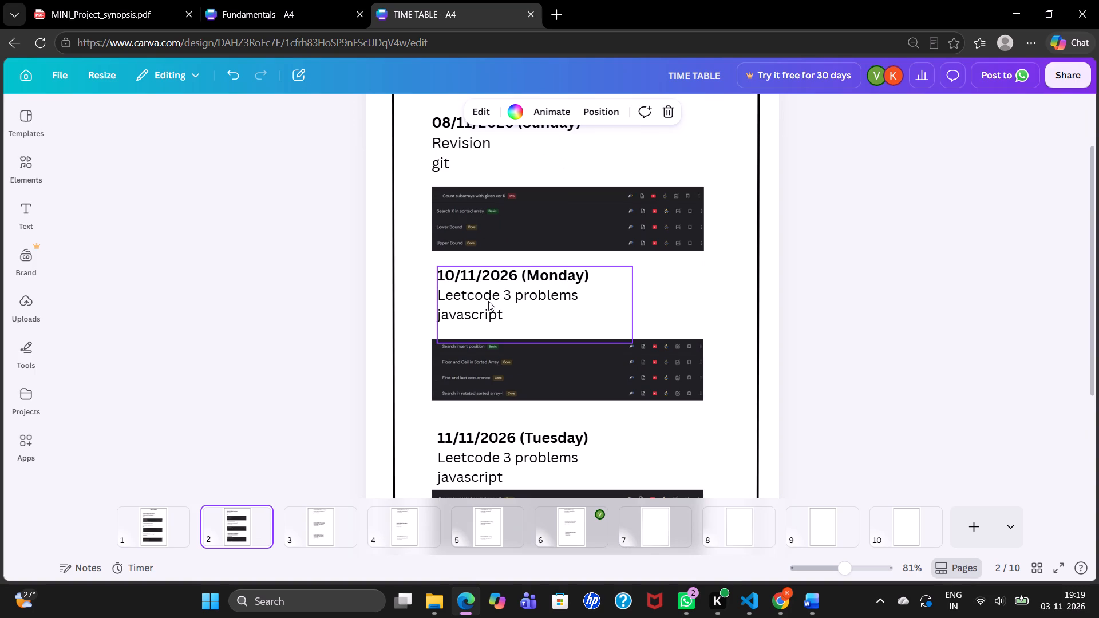
pyautogui.scroll(1, 488, 301)
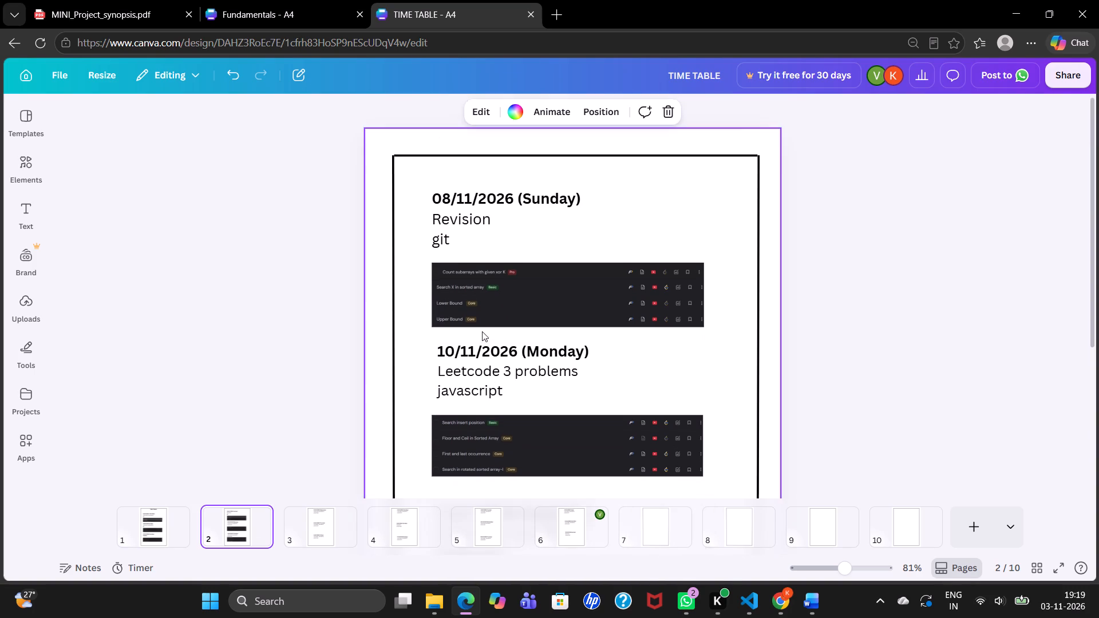
pyautogui.click(456, 349)
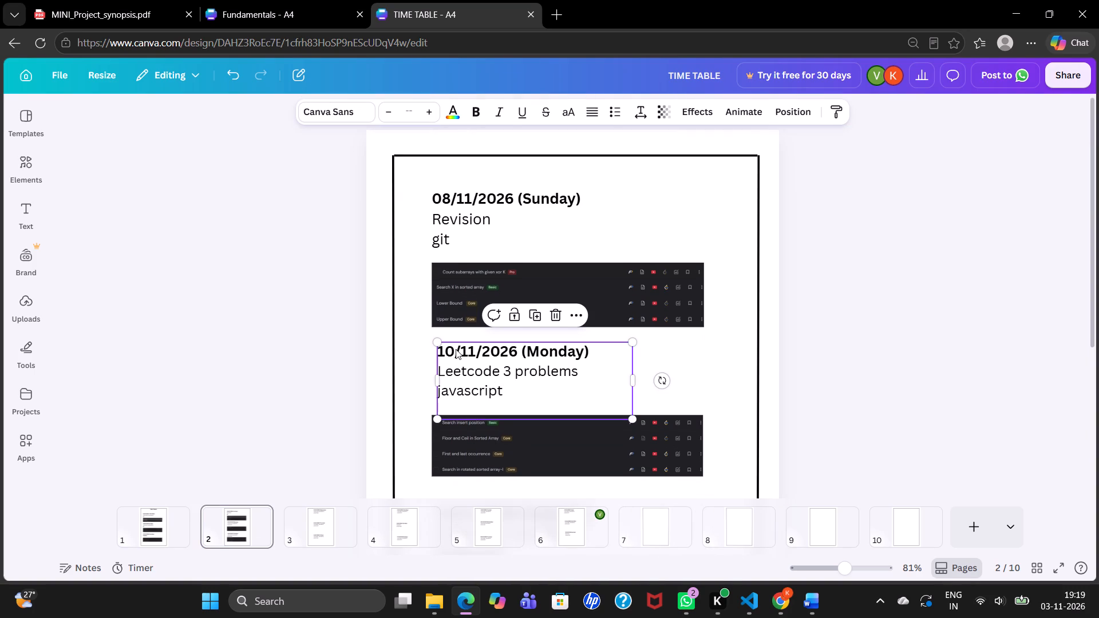
pyautogui.click(452, 349)
pyautogui.press('BackSpace')
pyautogui.press('BackSpace')
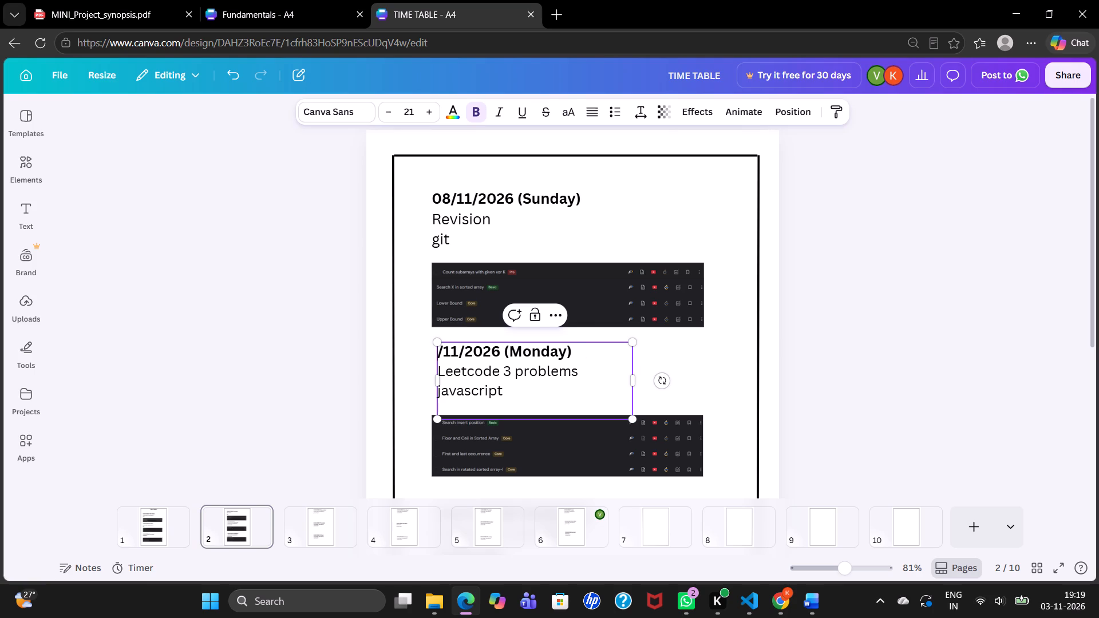
pyautogui.press('0')
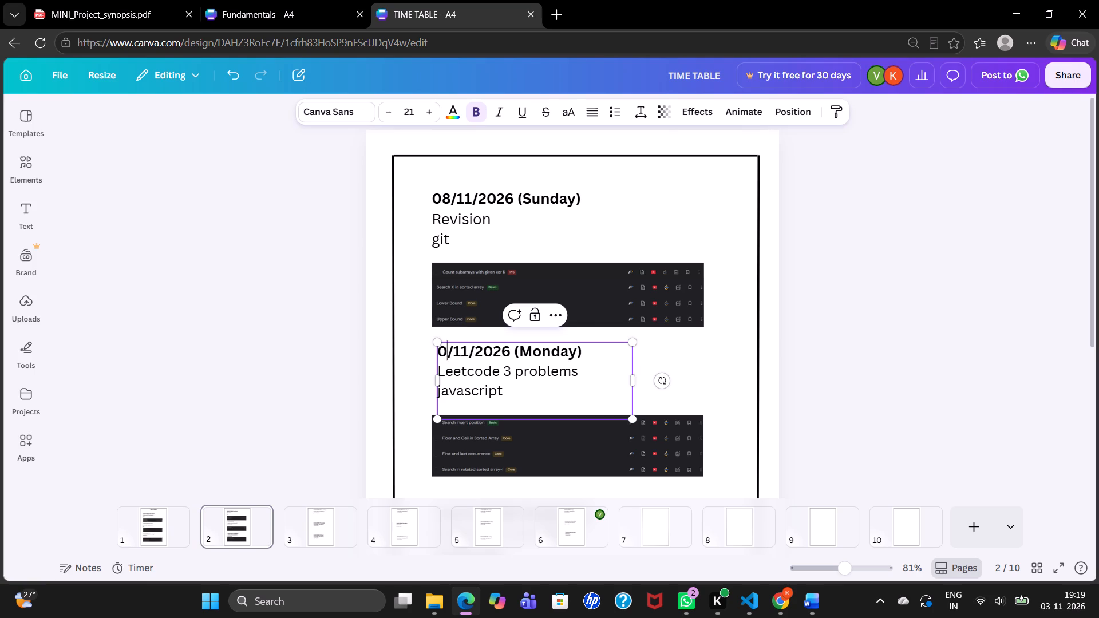
pyautogui.press('9')
# Change the date in page 2's Tuesday heading to 10/11/2026.
pyautogui.scroll(-3, 464, 365)
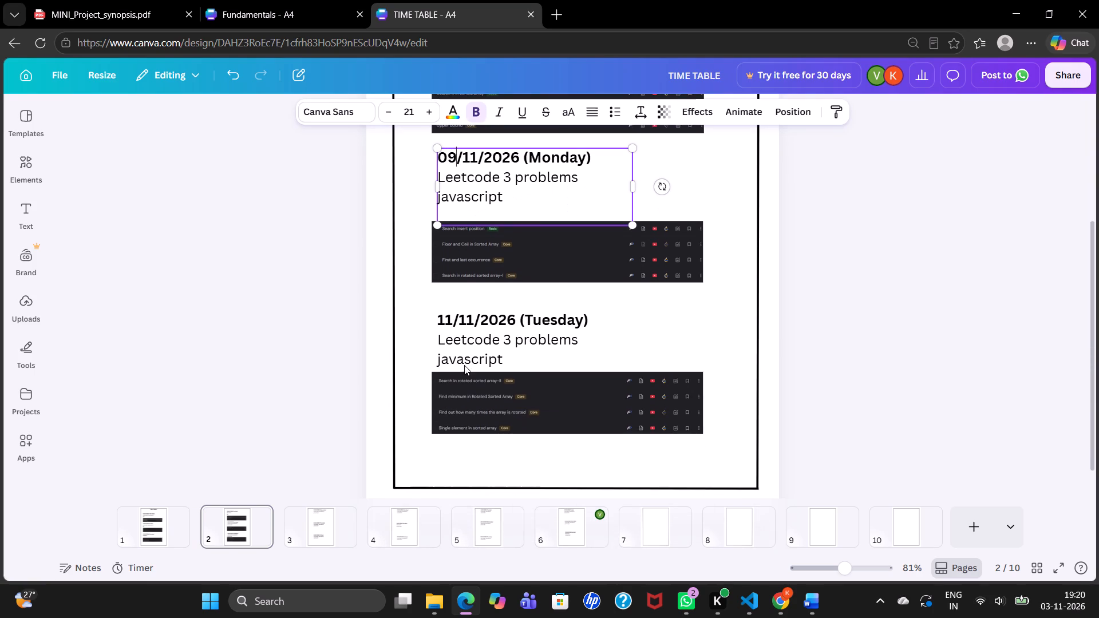
pyautogui.click(454, 341)
pyautogui.click(453, 319)
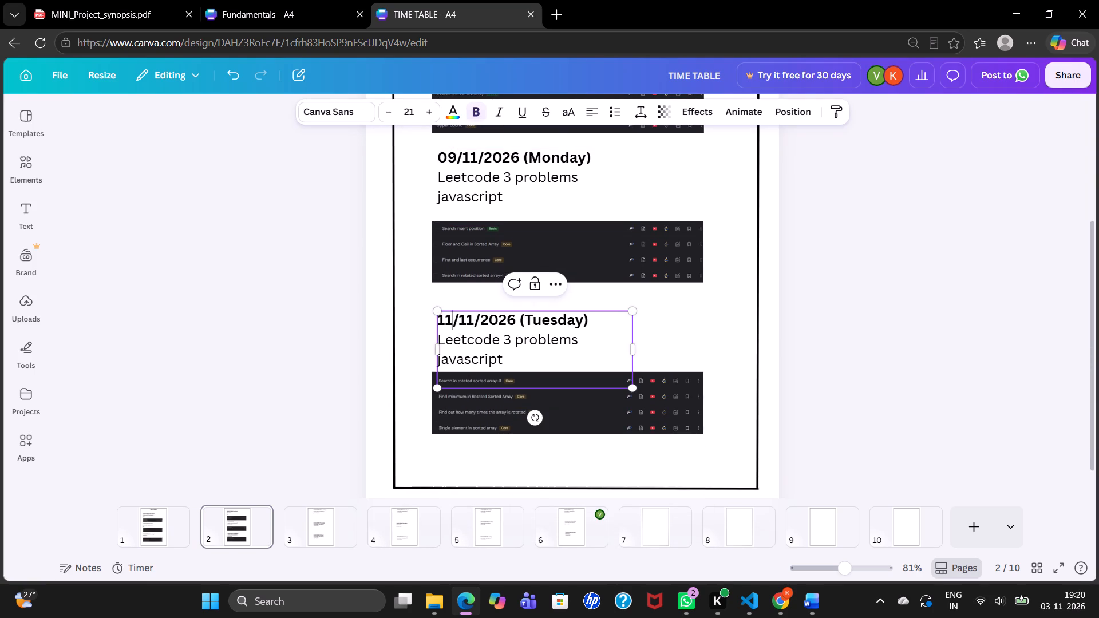
pyautogui.press('BackSpace')
pyautogui.press('0')
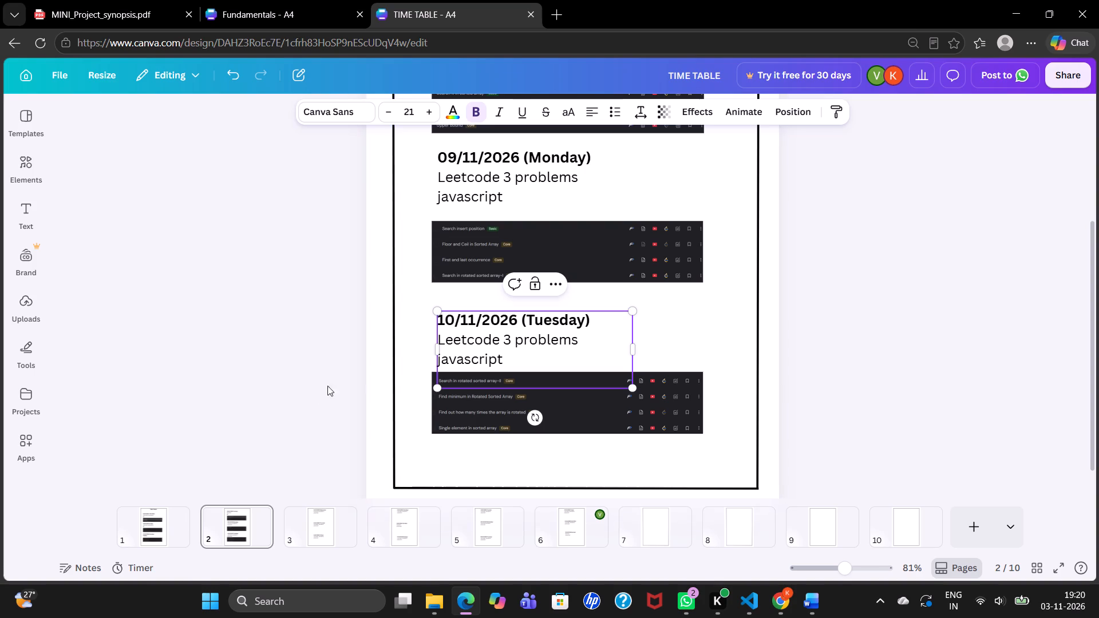
pyautogui.click(315, 512)
pyautogui.scroll(2, 505, 208)
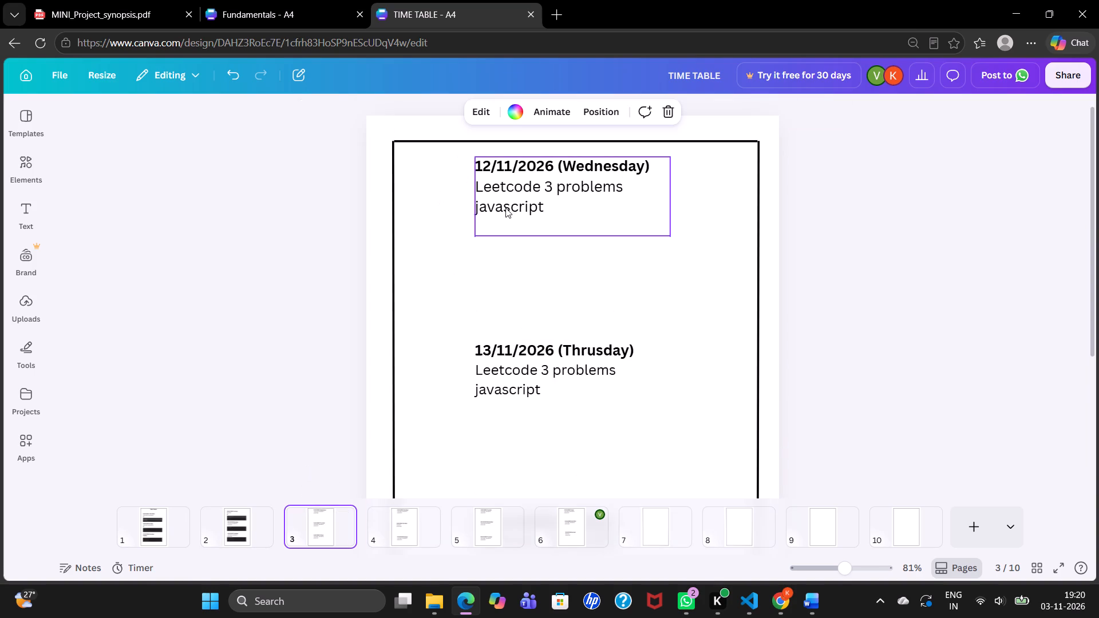
pyautogui.click(494, 184)
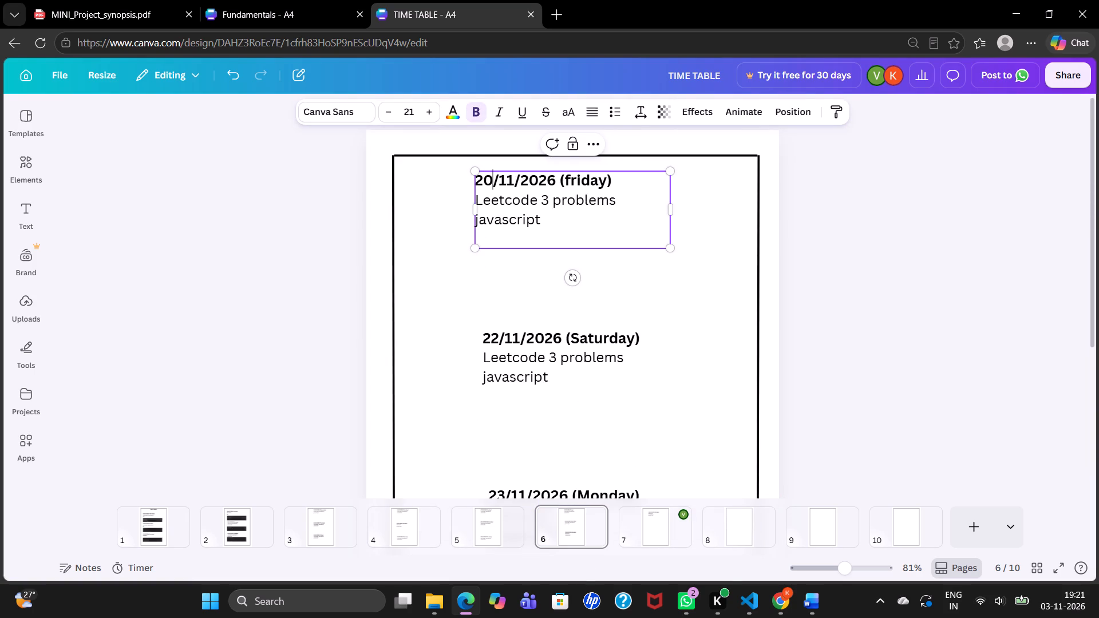
# Change the date in page 6's middle heading, the Saturday block, to 21/11/2026.
pyautogui.click(519, 335)
pyautogui.click(496, 342)
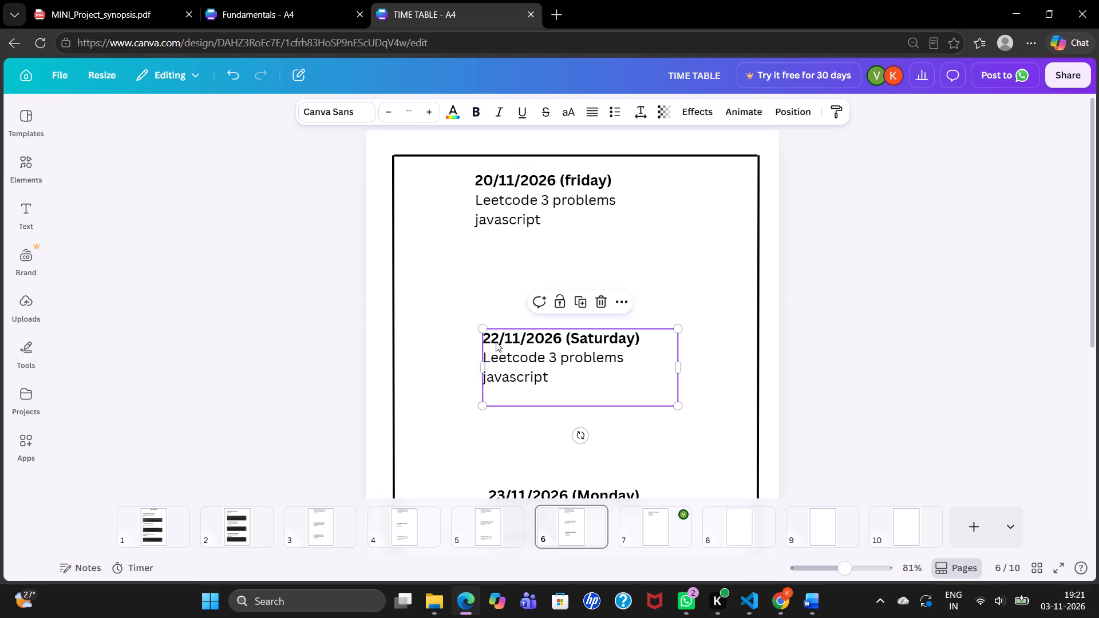
pyautogui.press('BackSpace')
pyautogui.press('1')
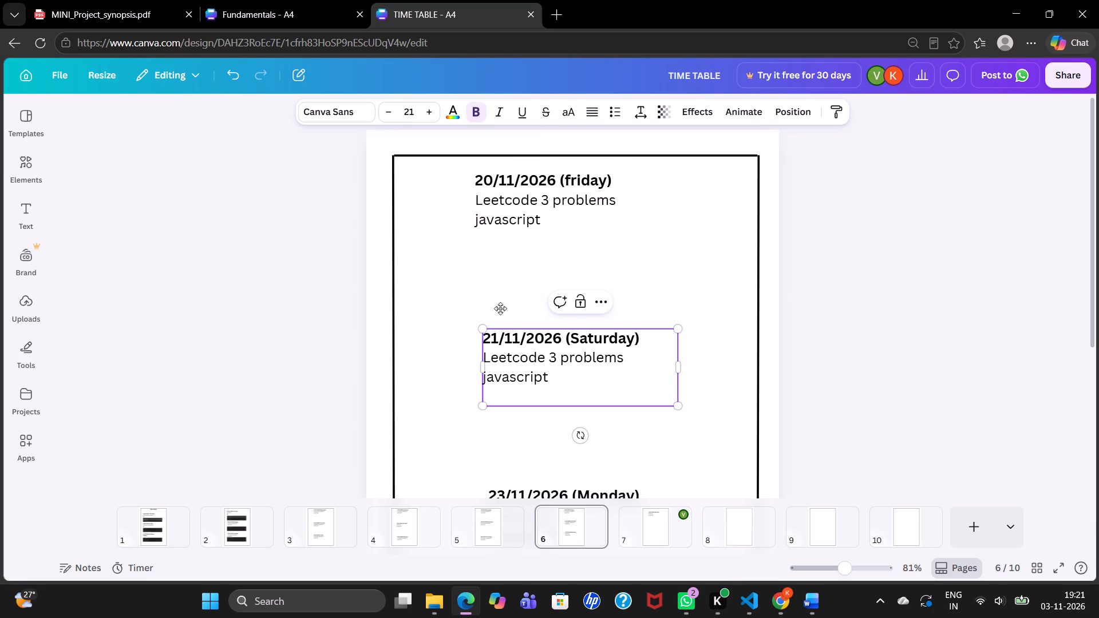
# Change the date in page 6's lowest heading, the Monday revision block, to 22/11/2026.
pyautogui.scroll(-2, 504, 274)
pyautogui.click(512, 347)
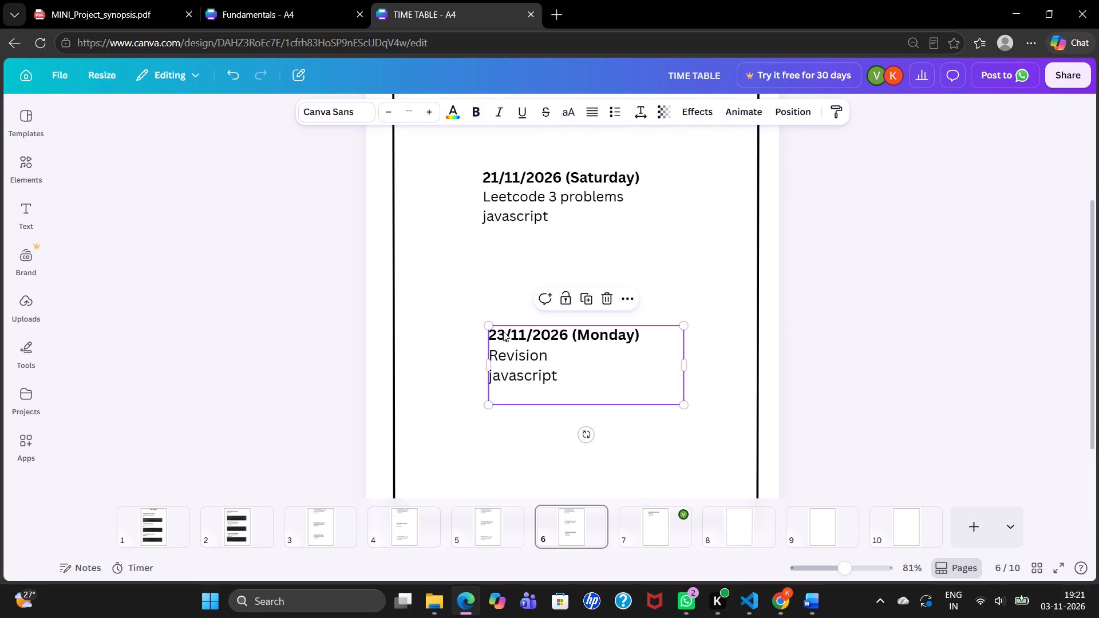
pyautogui.click(502, 329)
pyautogui.press('BackSpace')
pyautogui.press('2')
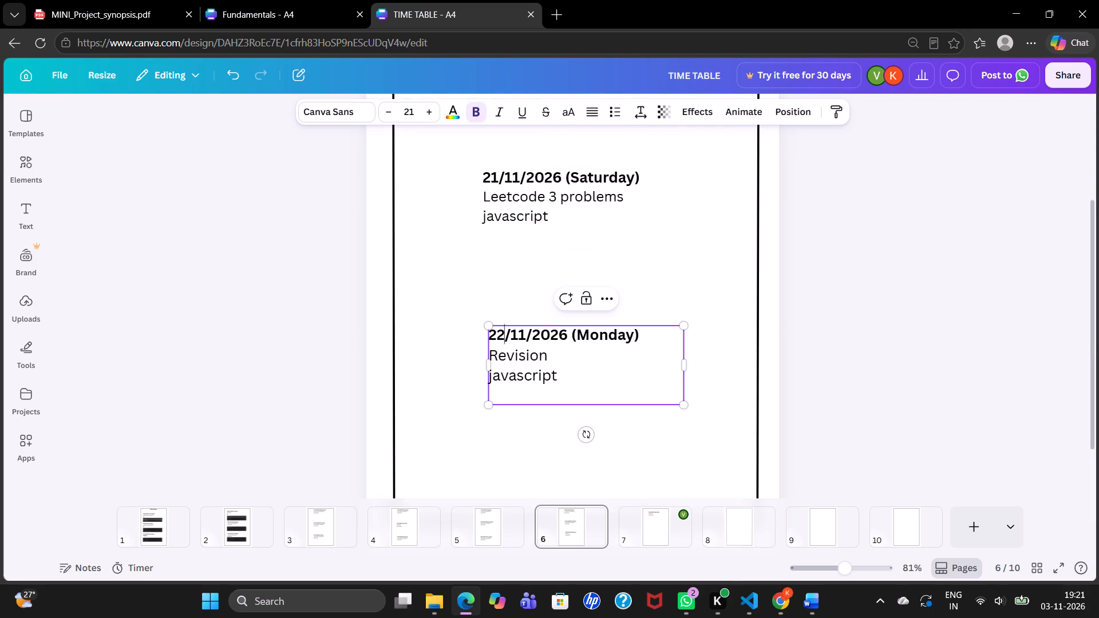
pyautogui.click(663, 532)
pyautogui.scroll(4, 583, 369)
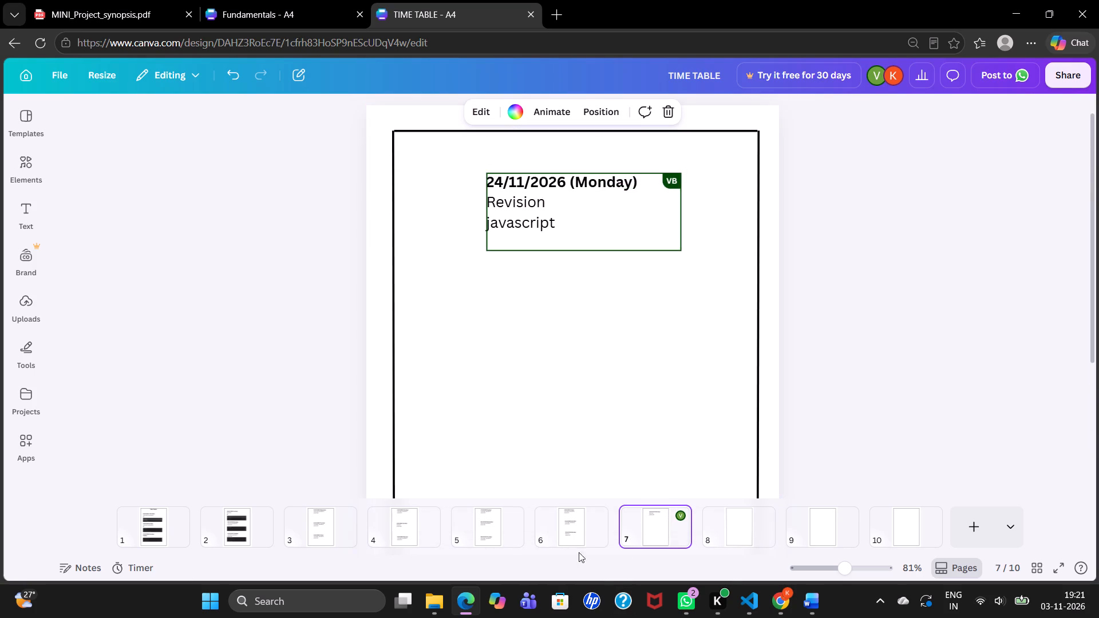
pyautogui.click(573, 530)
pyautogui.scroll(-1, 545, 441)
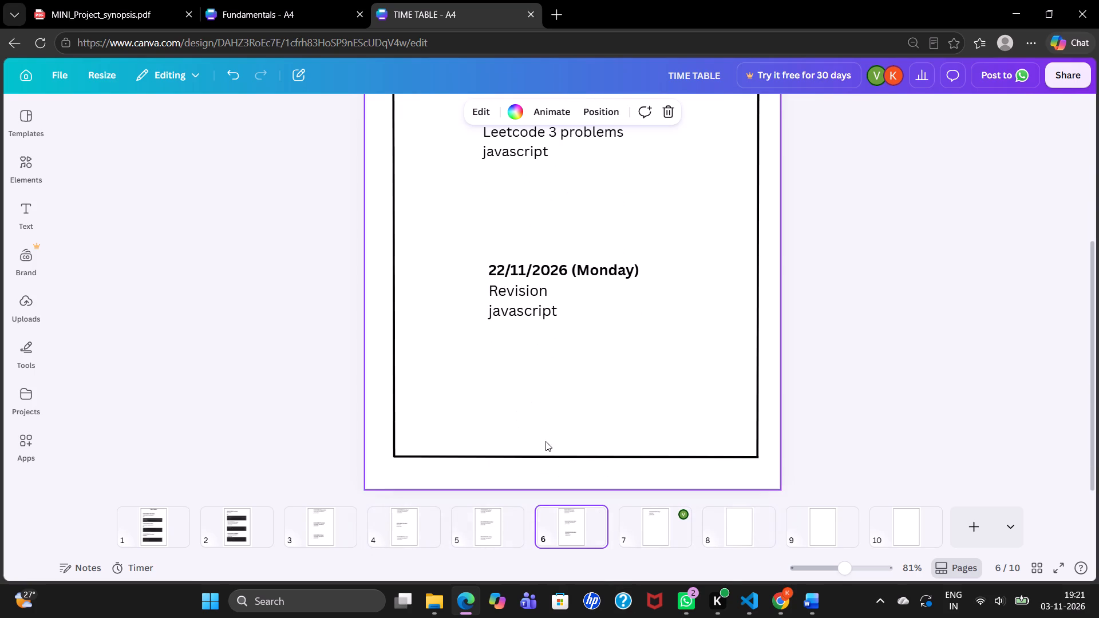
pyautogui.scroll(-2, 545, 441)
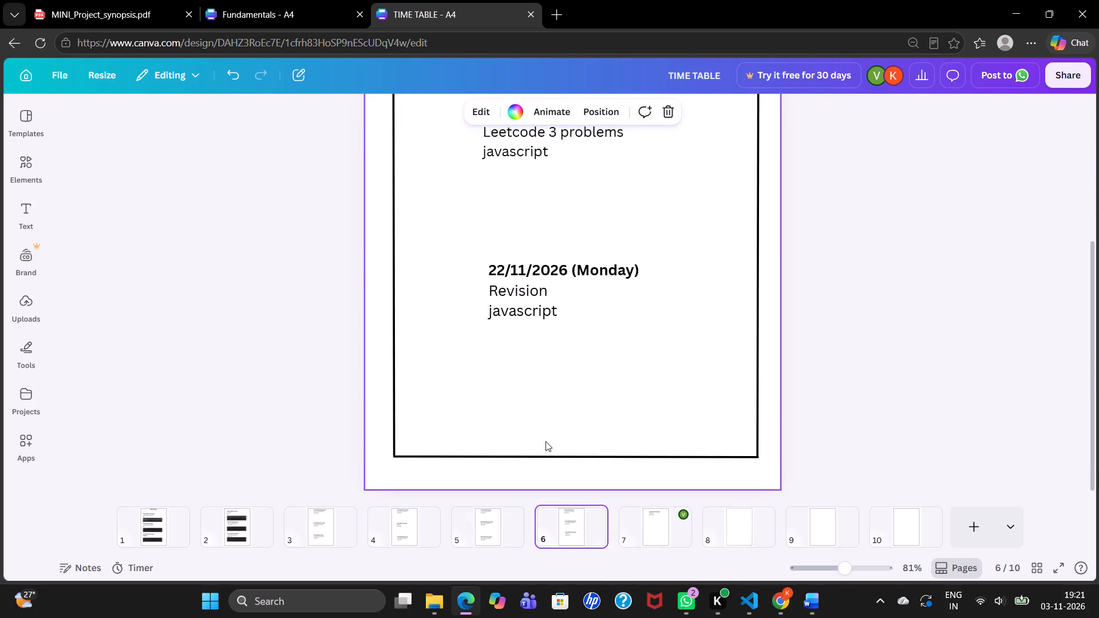
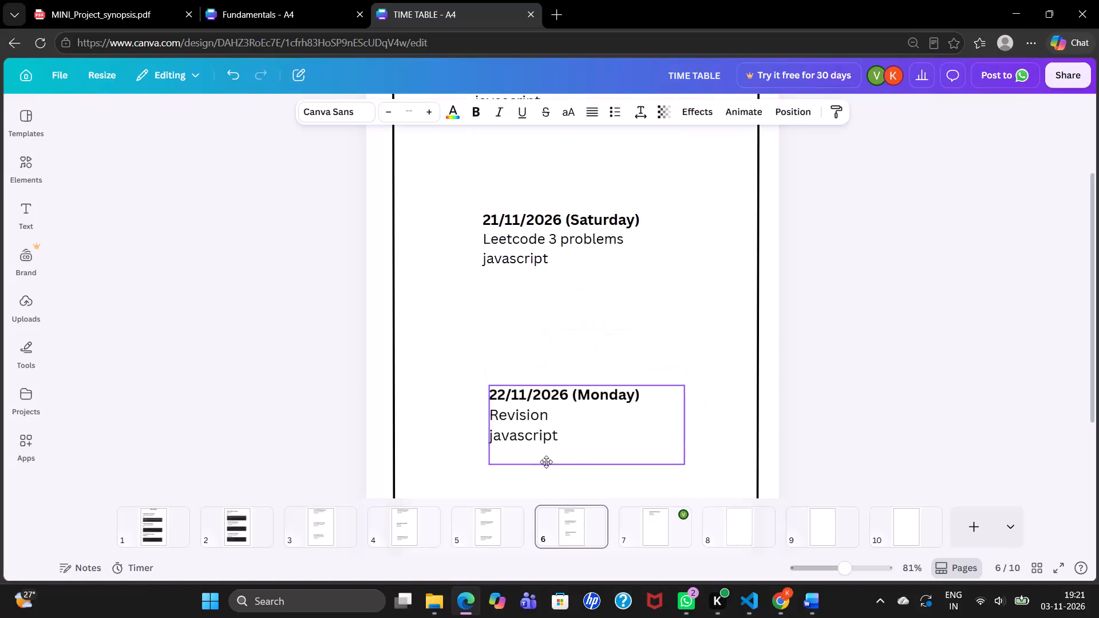
# Change the weekday in page 6's lowest heading, the 22/11/2026 revision block, to Sunday.
pyautogui.click(609, 391)
pyautogui.press('BackSpace')
pyautogui.press('BackSpace')
pyautogui.press('BackSpace')
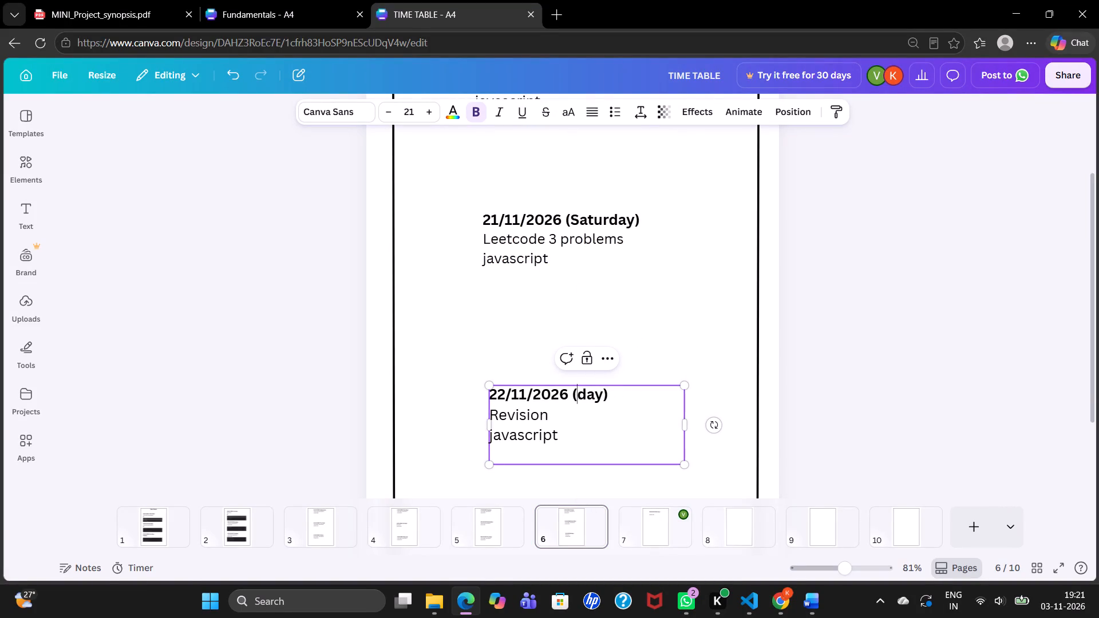
pyautogui.write('Sun')
pyautogui.click(855, 343)
# Move page 6's Sunday revision block slightly up and align its left edge with the Saturday block above.
pyautogui.moveTo(548, 437); pyautogui.dragTo(544, 406)
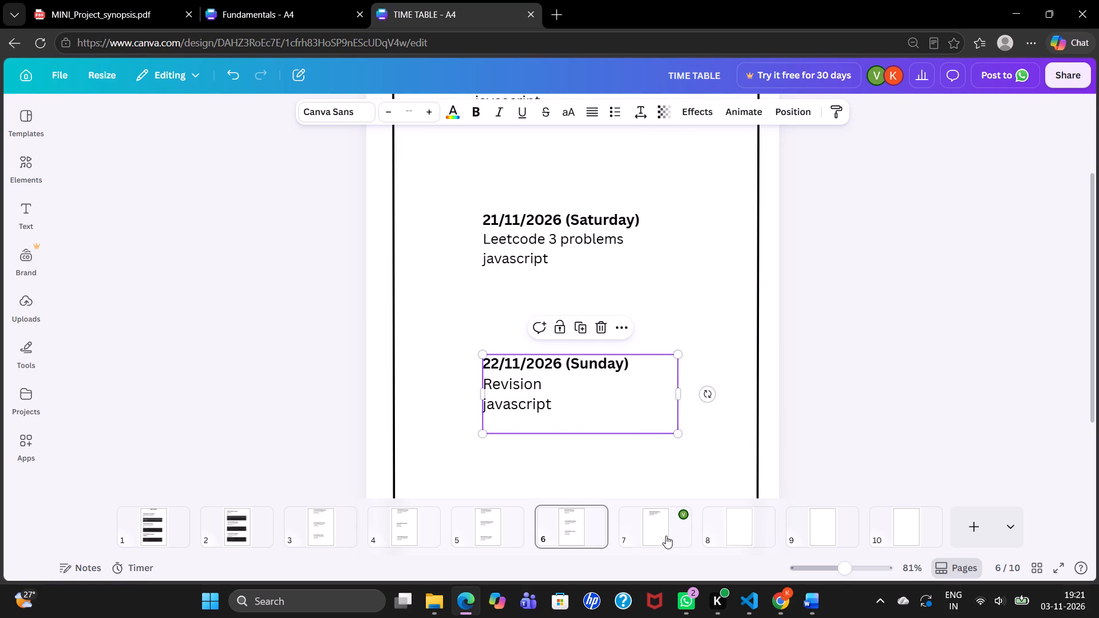
# Copy the Tuesday block from page 5 onto page 7 and place it below the Monday block.
pyautogui.click(666, 532)
pyautogui.scroll(2, 570, 284)
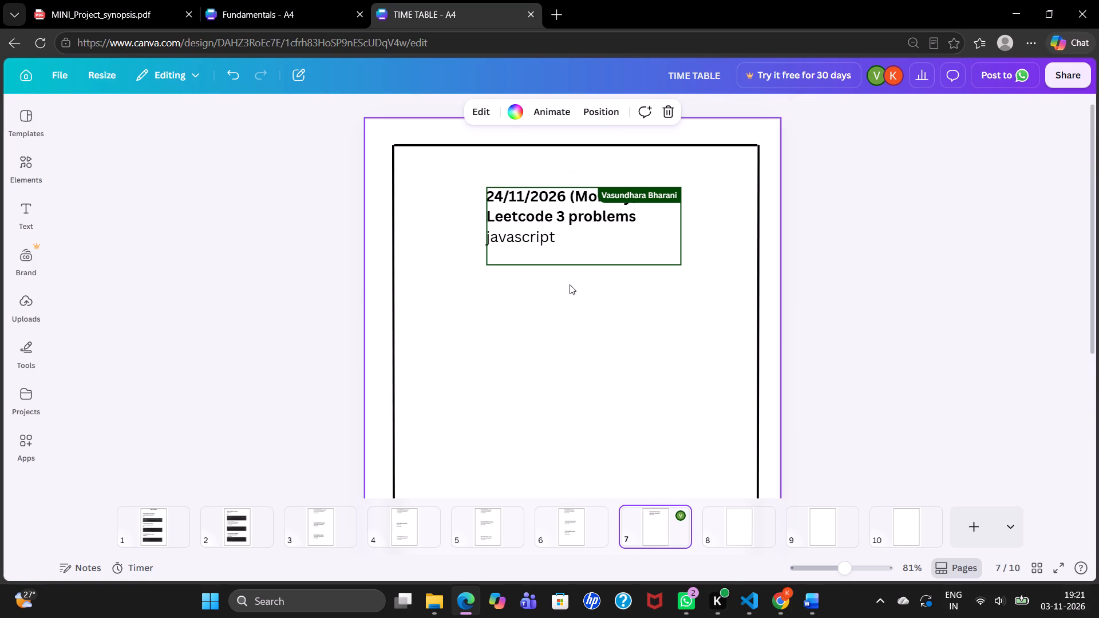
pyautogui.scroll(1, 570, 284)
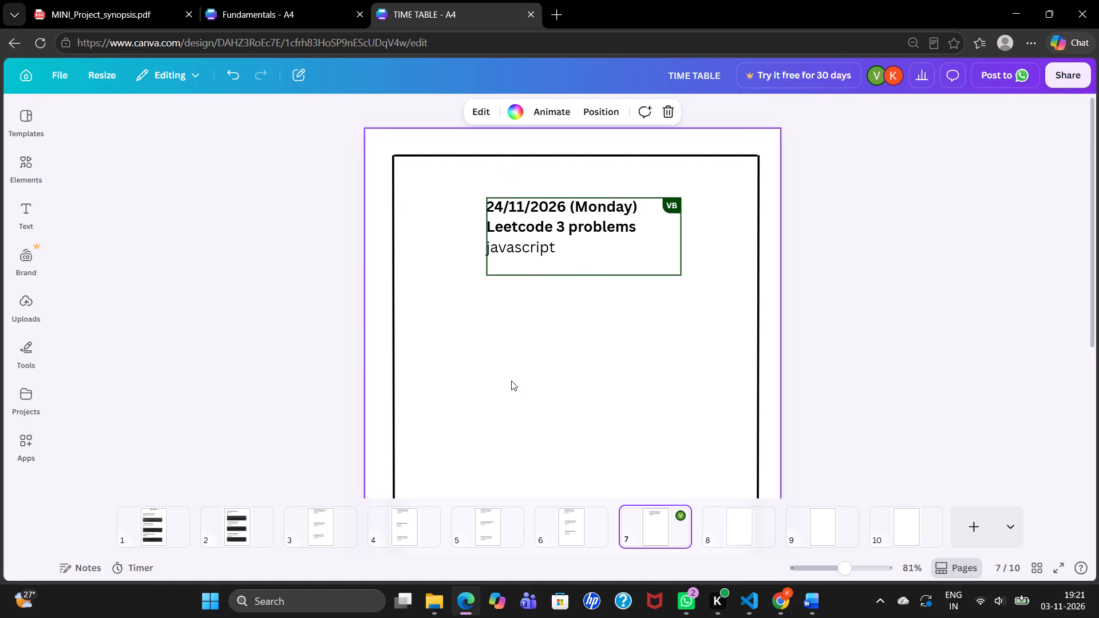
pyautogui.click(611, 244)
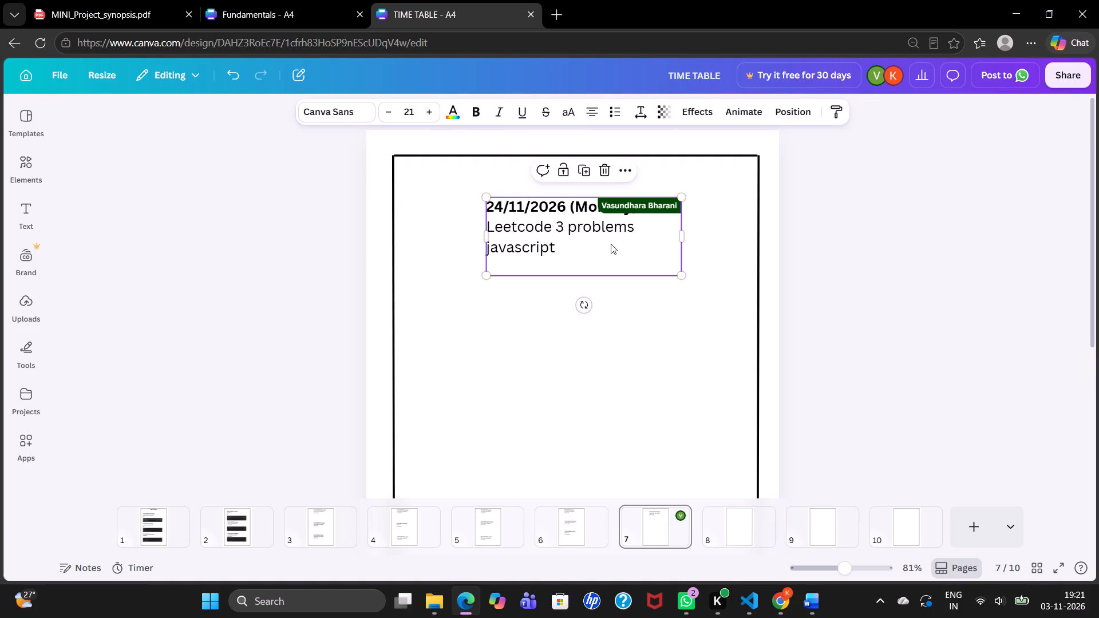
pyautogui.click(495, 540)
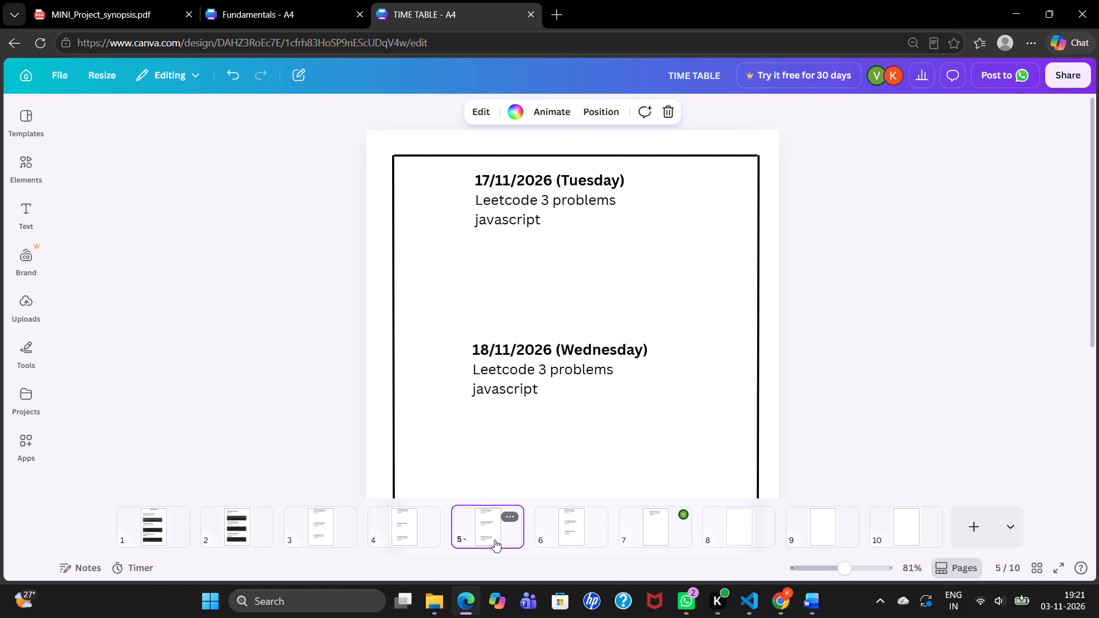
pyautogui.click(570, 217)
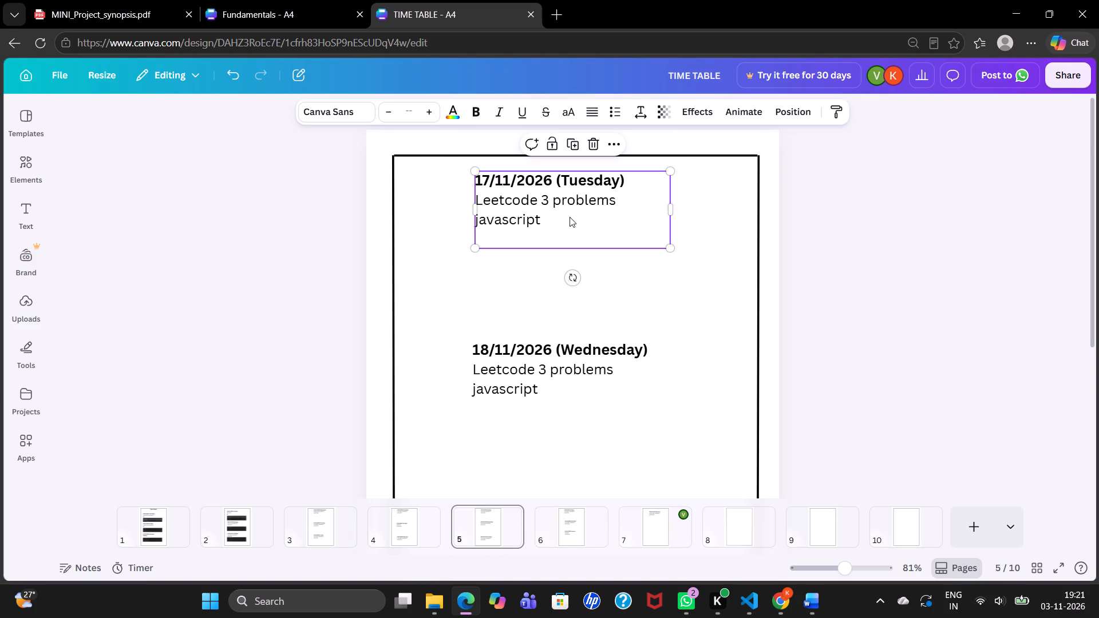
pyautogui.hotkey('ctrl', 'c')
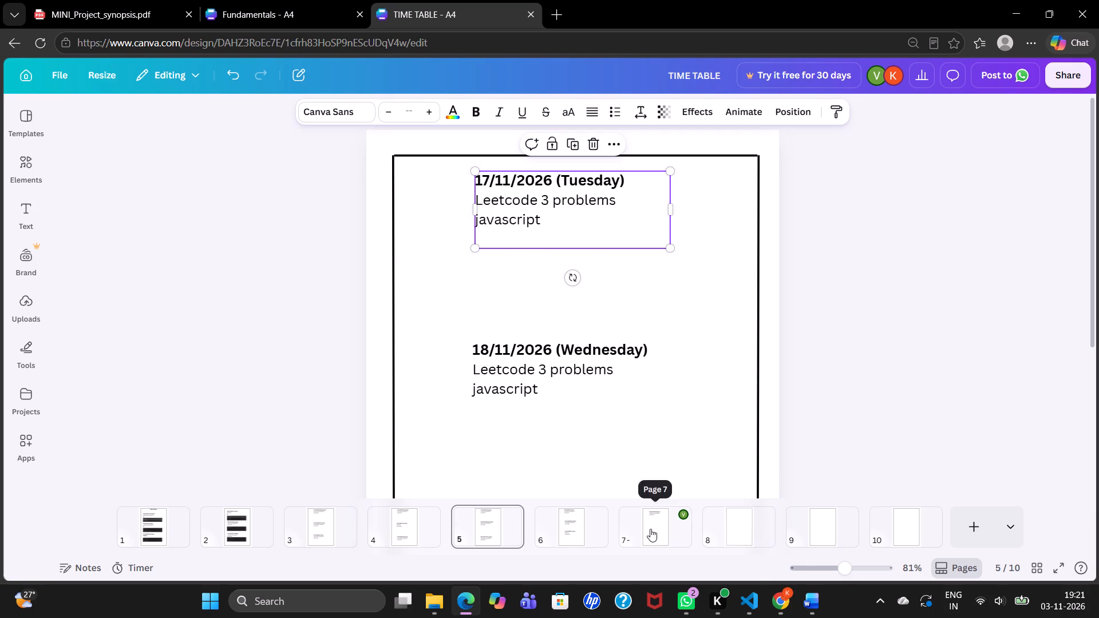
pyautogui.click(650, 529)
pyautogui.click(551, 390)
pyautogui.hotkey('ctrl', 'v')
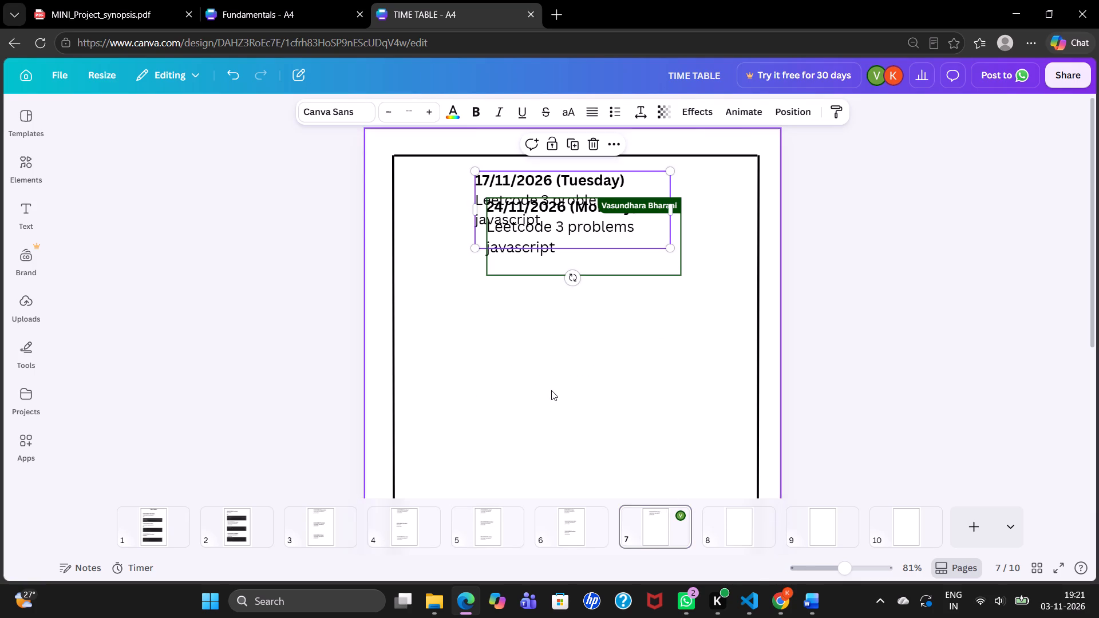
pyautogui.moveTo(524, 206); pyautogui.dragTo(533, 409)
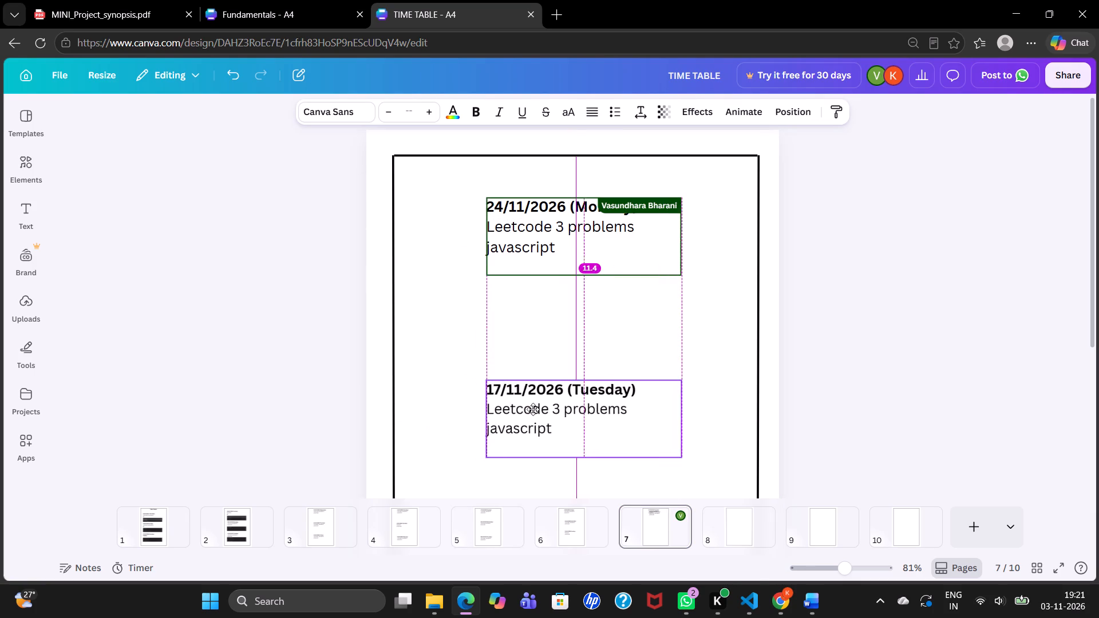
pyautogui.moveTo(533, 409); pyautogui.dragTo(539, 369)
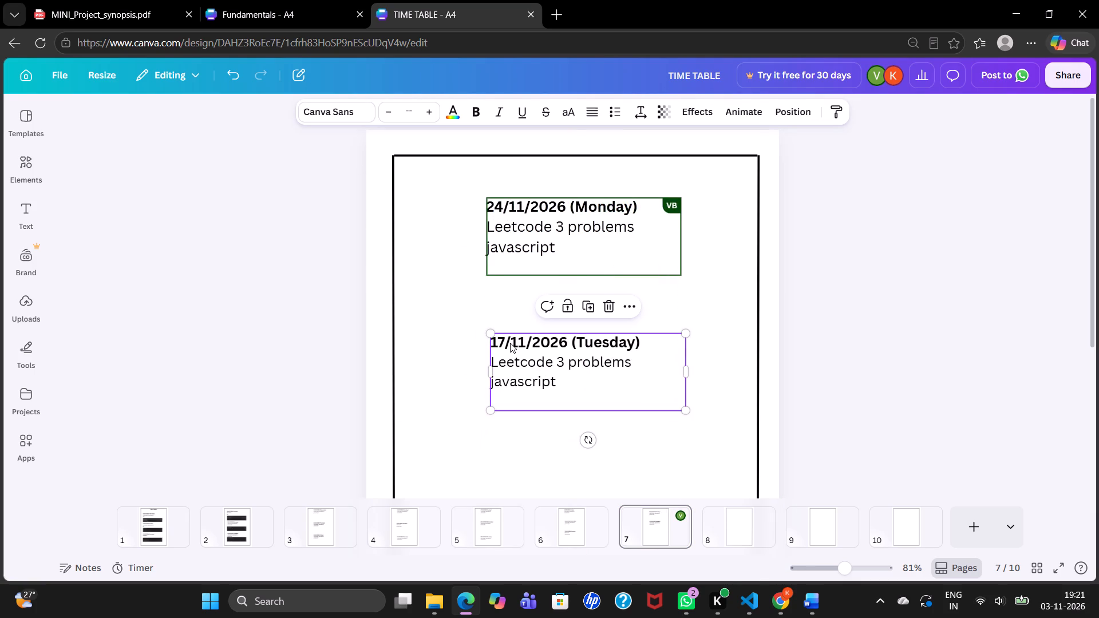
# Change the date in page 7's pasted Tuesday heading to 25/11/2026.
pyautogui.click(510, 343)
pyautogui.click(504, 342)
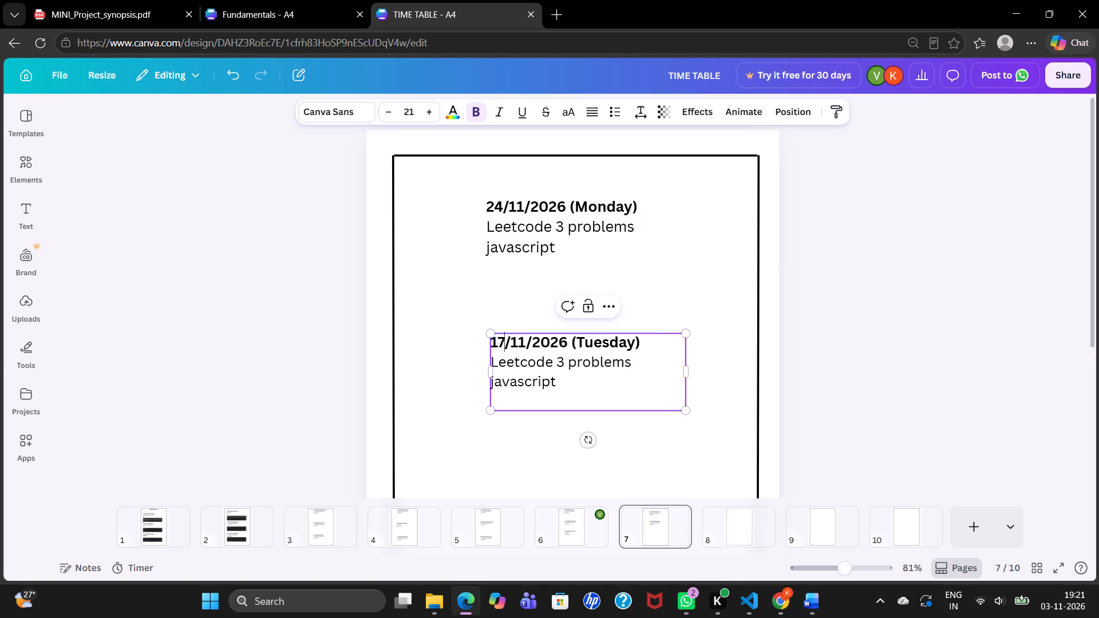
pyautogui.press('BackSpace')
pyautogui.press('BackSpace')
pyautogui.write('25')
pyautogui.rightClick(509, 472)
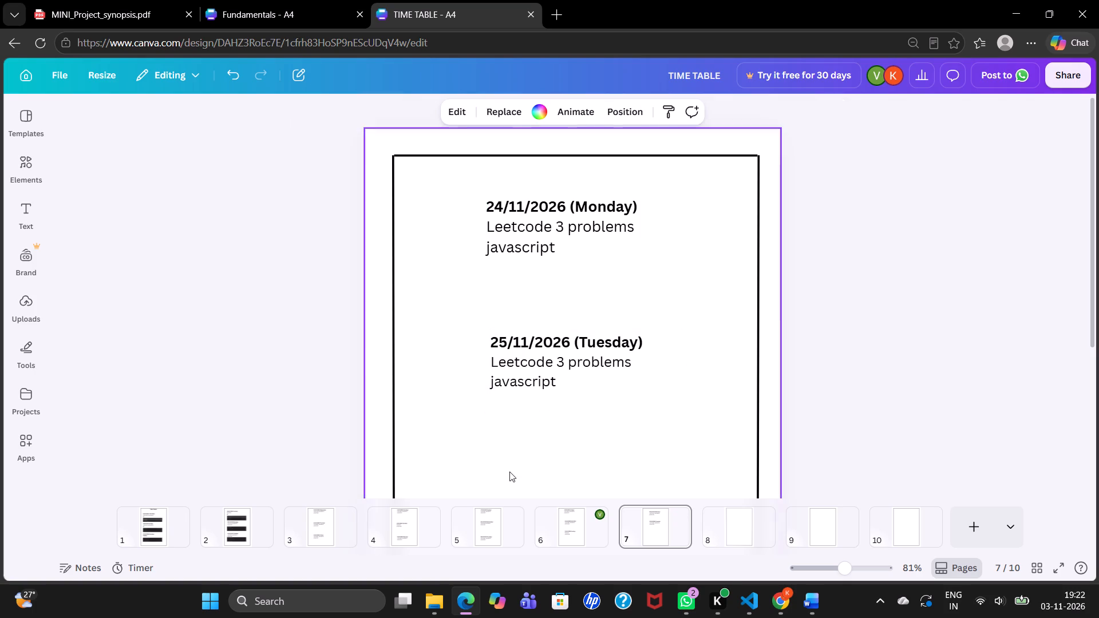
pyautogui.click(480, 459)
# Copy the Wednesday block from page 5 onto page 7 and place it below the Tuesday block.
pyautogui.scroll(-3, 480, 459)
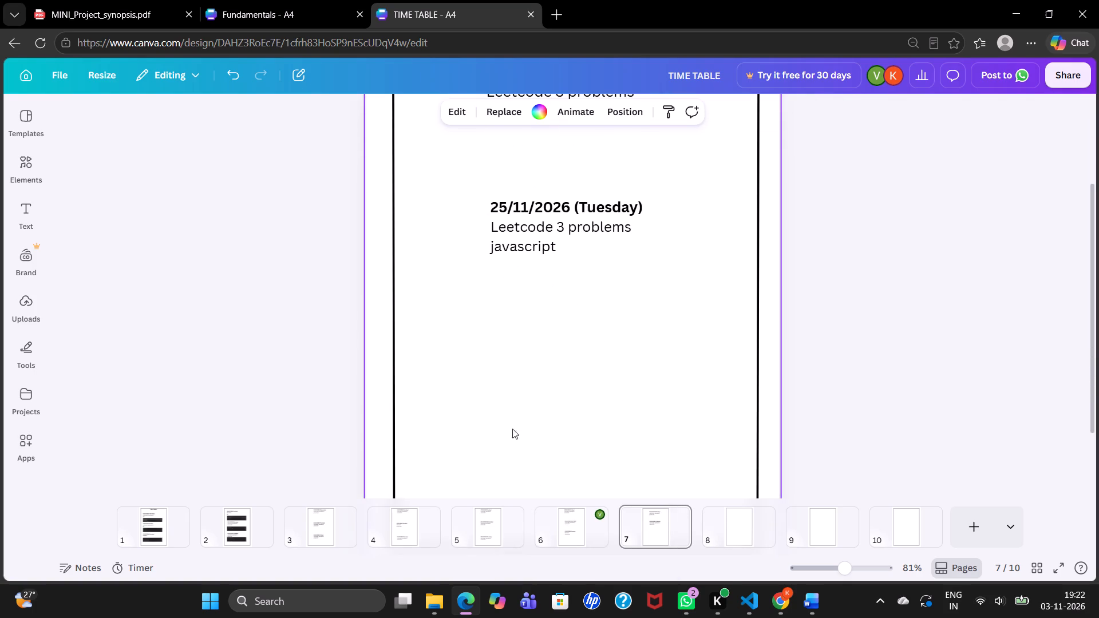
pyautogui.click(533, 409)
pyautogui.click(411, 540)
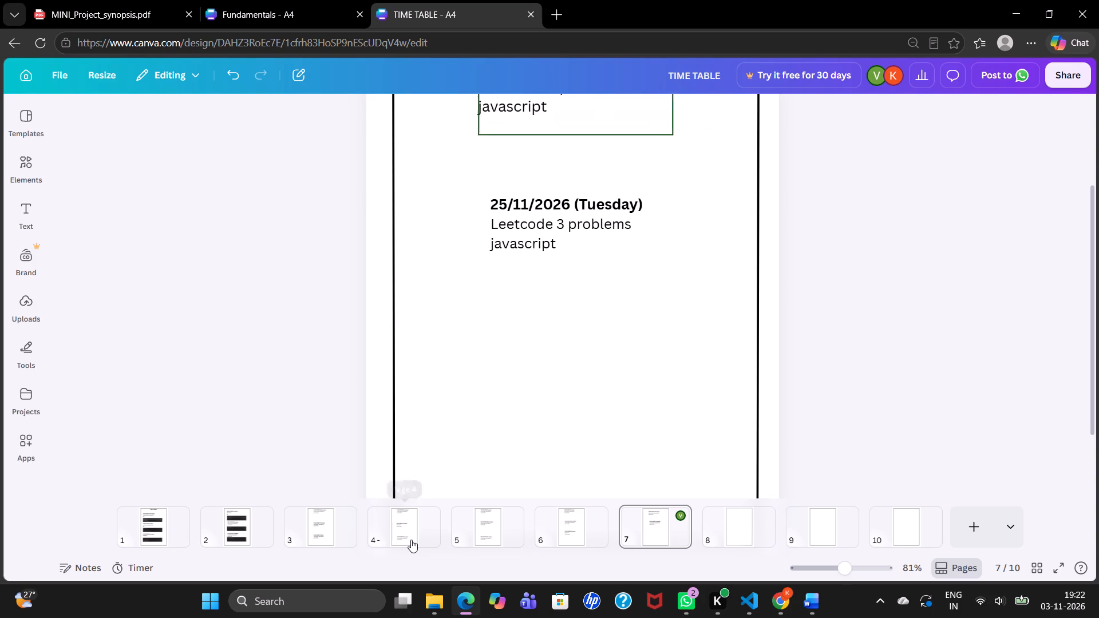
pyautogui.click(484, 509)
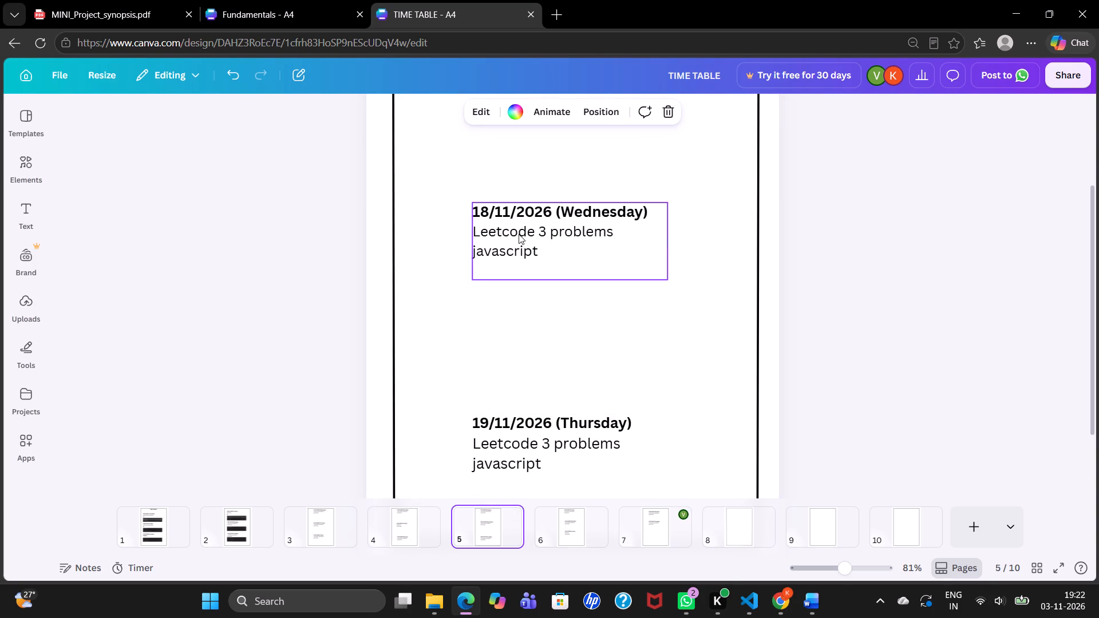
pyautogui.click(519, 234)
pyautogui.hotkey('ctrl', 'c')
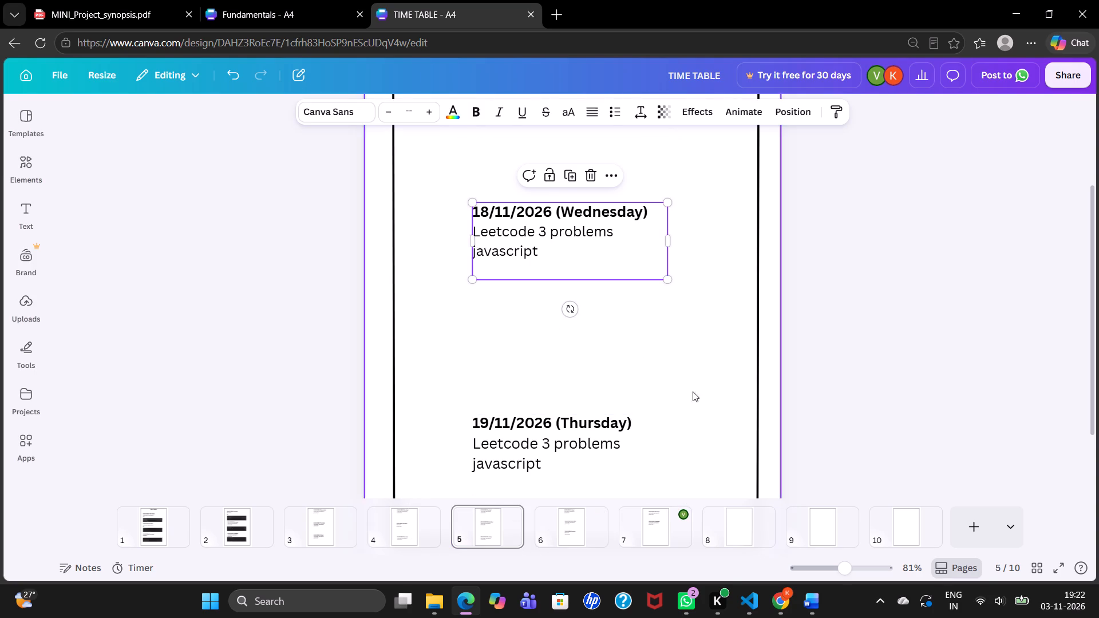
pyautogui.click(650, 537)
pyautogui.click(567, 411)
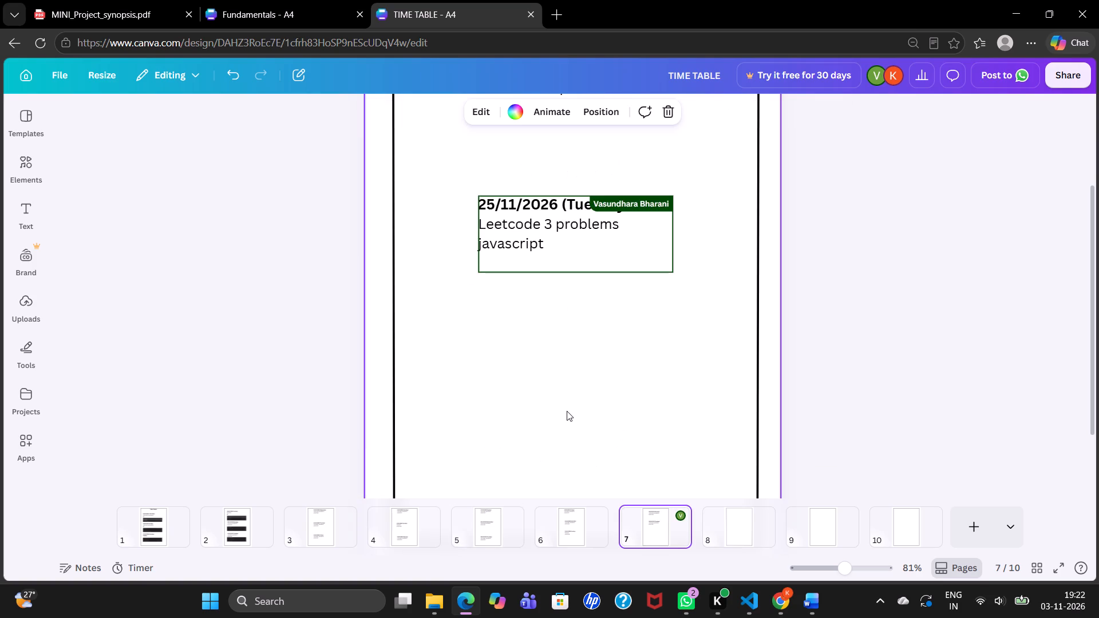
pyautogui.hotkey('ctrl', 'v')
pyautogui.moveTo(568, 237); pyautogui.dragTo(579, 382)
# Change the date in page 7's pasted Wednesday heading to 26/11/2026.
pyautogui.click(503, 355)
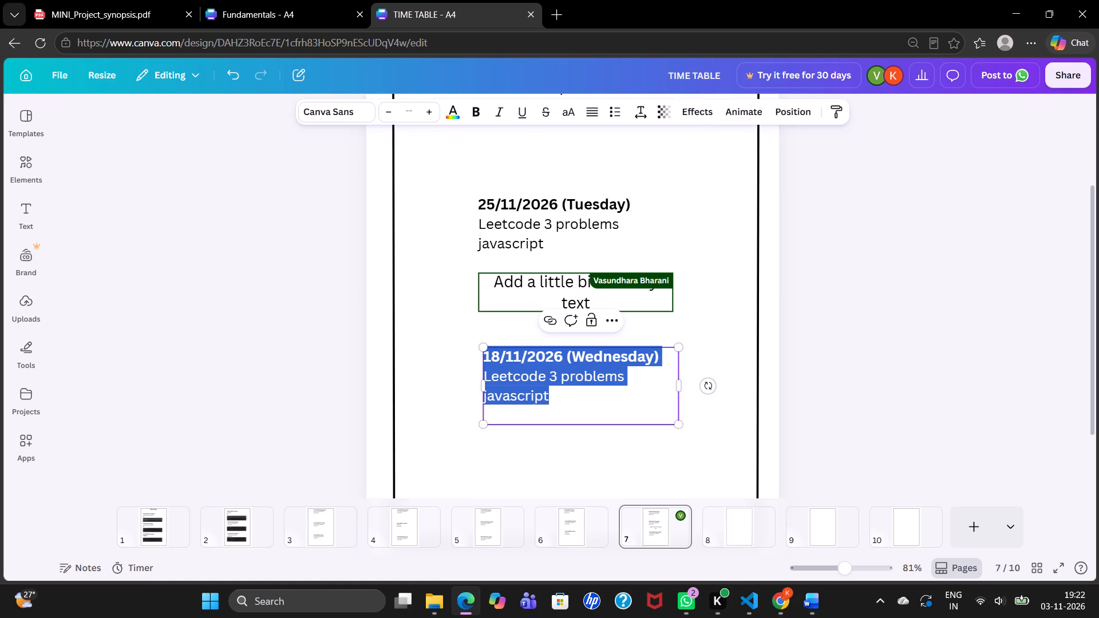
pyautogui.click(499, 355)
pyautogui.press('BackSpace')
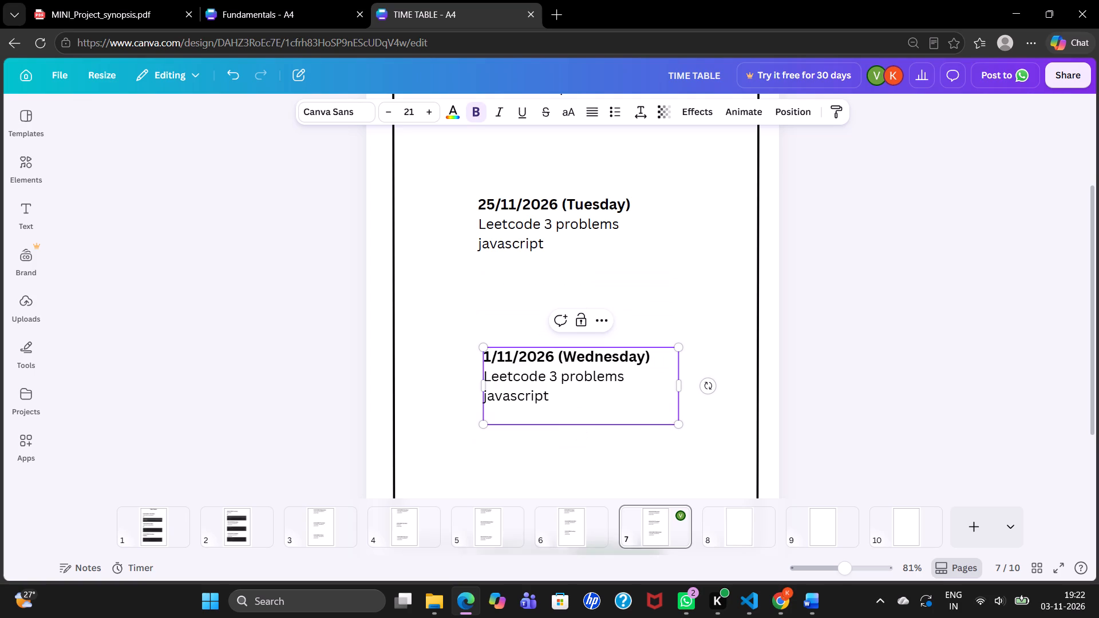
pyautogui.press('BackSpace')
pyautogui.write('26')
# Copy the Friday block from page 6 onto page 8 and place it below the existing top block.
pyautogui.click(742, 513)
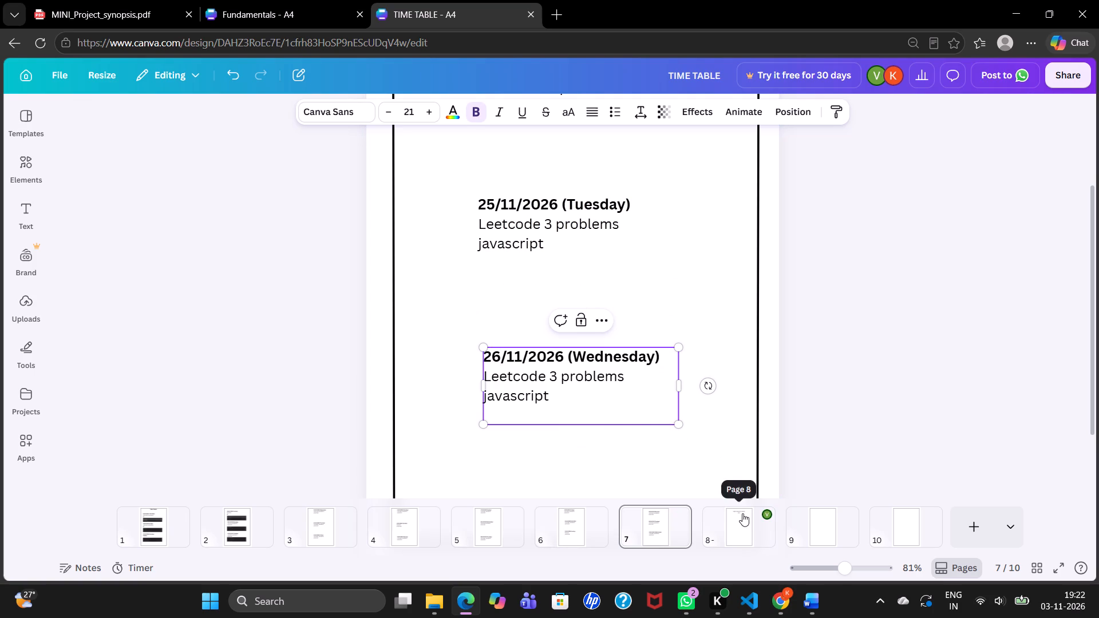
pyautogui.scroll(1, 557, 303)
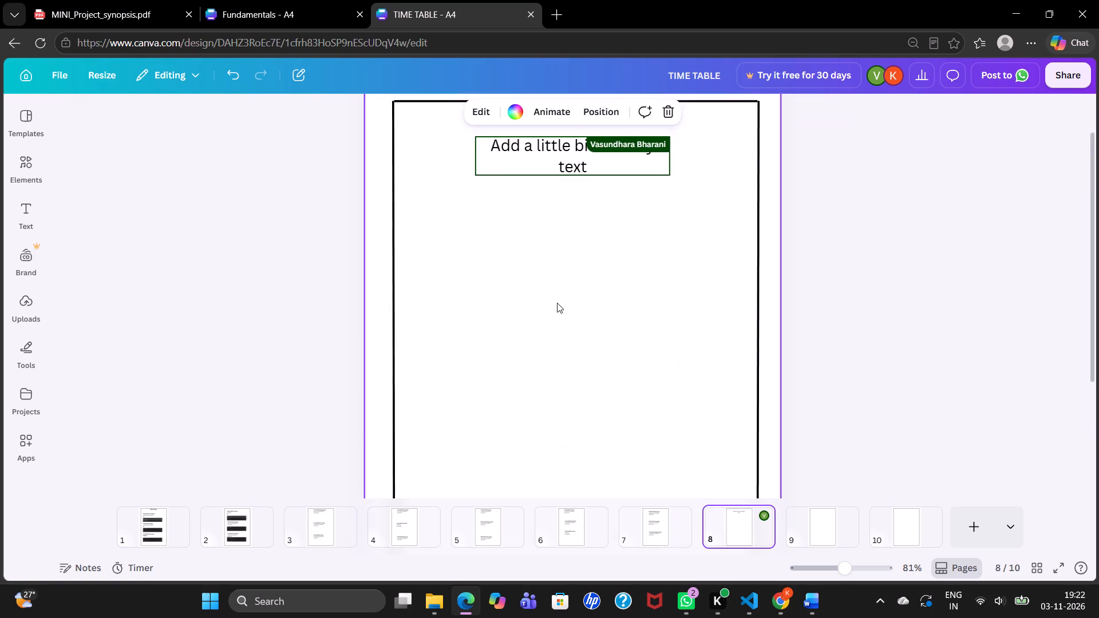
pyautogui.scroll(1, 557, 303)
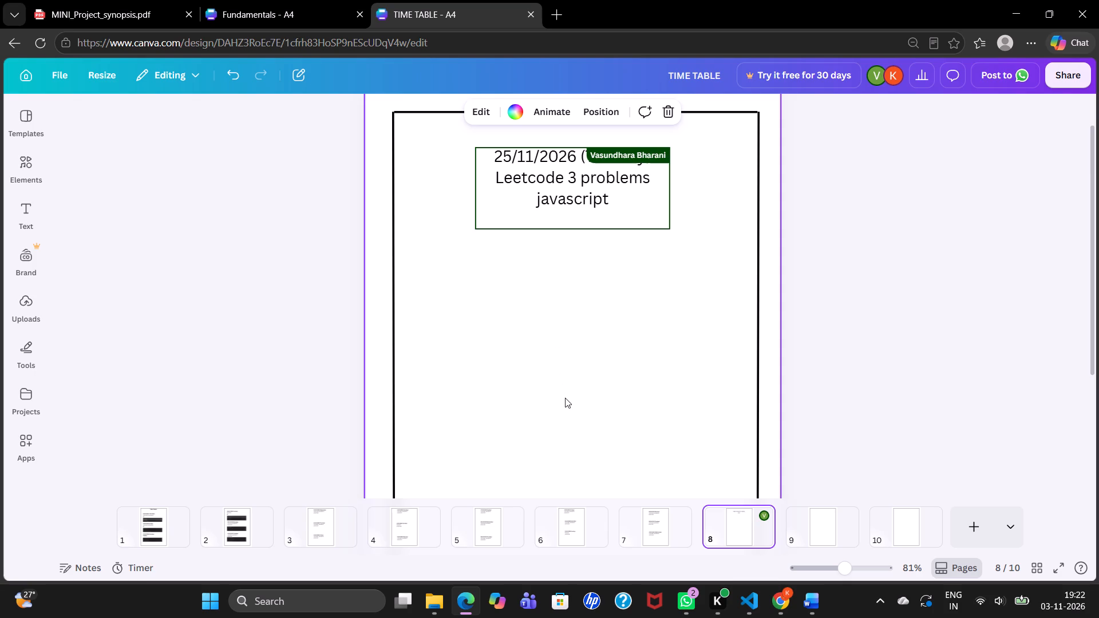
pyautogui.click(472, 534)
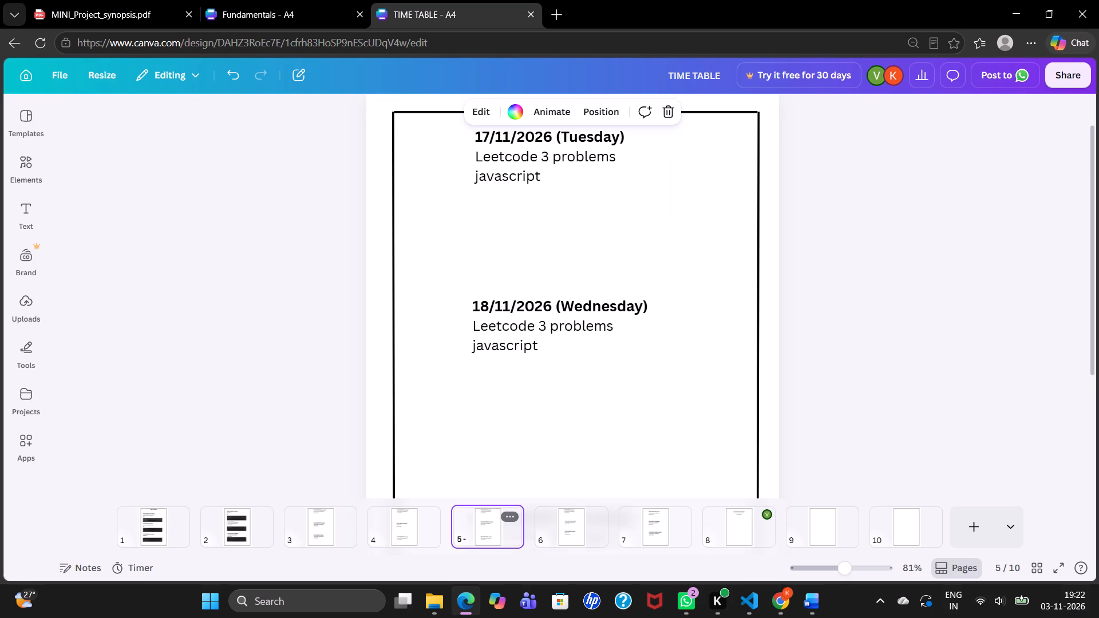
pyautogui.scroll(-1, 568, 417)
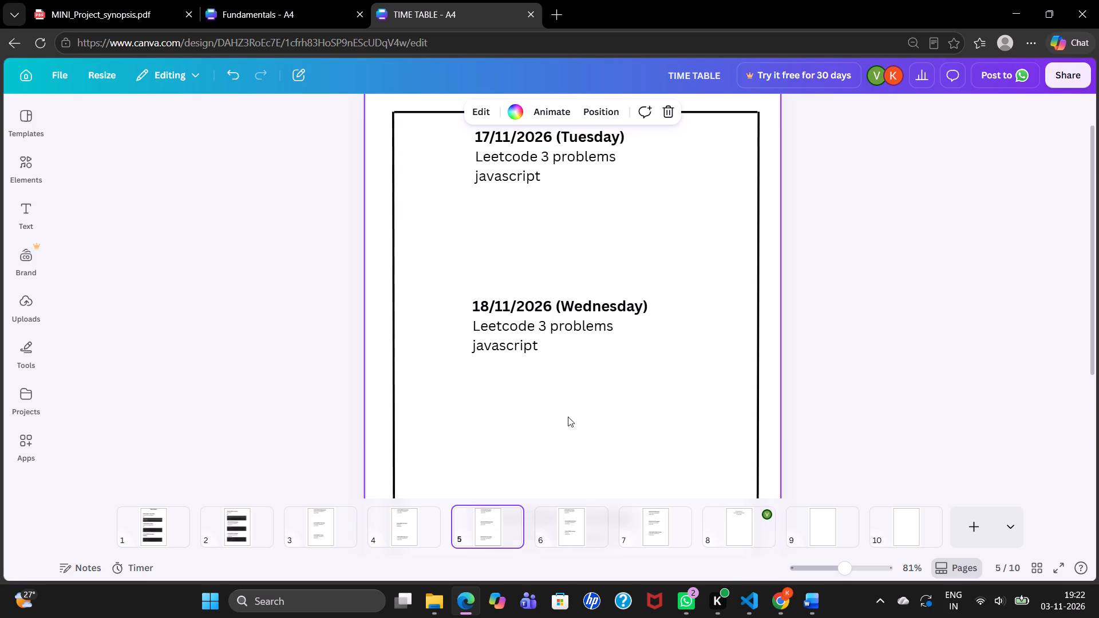
pyautogui.scroll(-1, 568, 417)
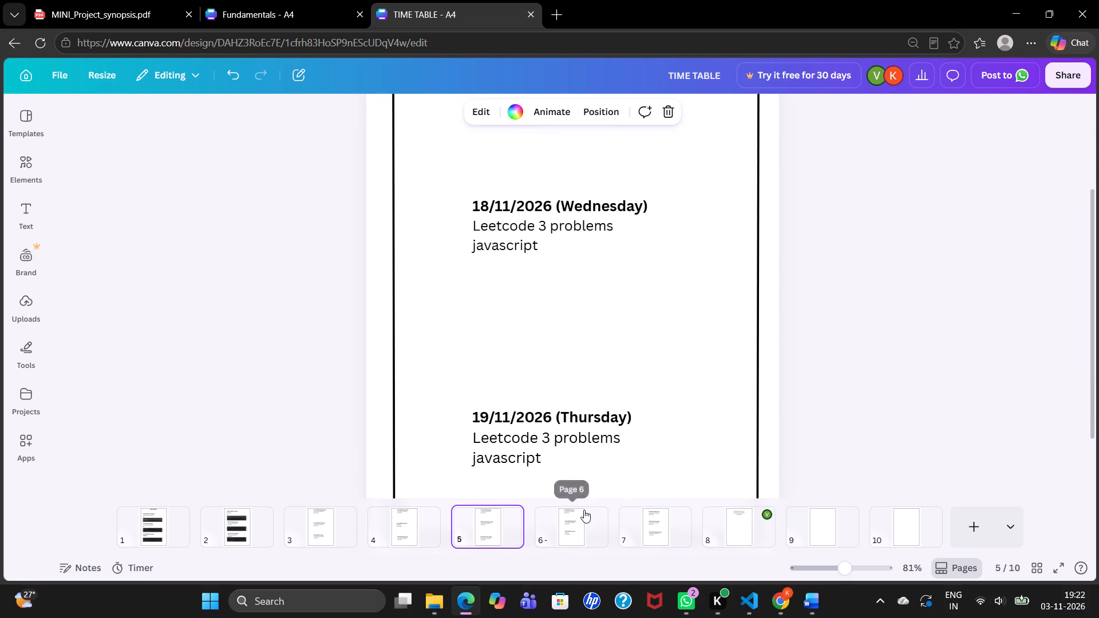
pyautogui.click(584, 510)
pyautogui.scroll(3, 557, 329)
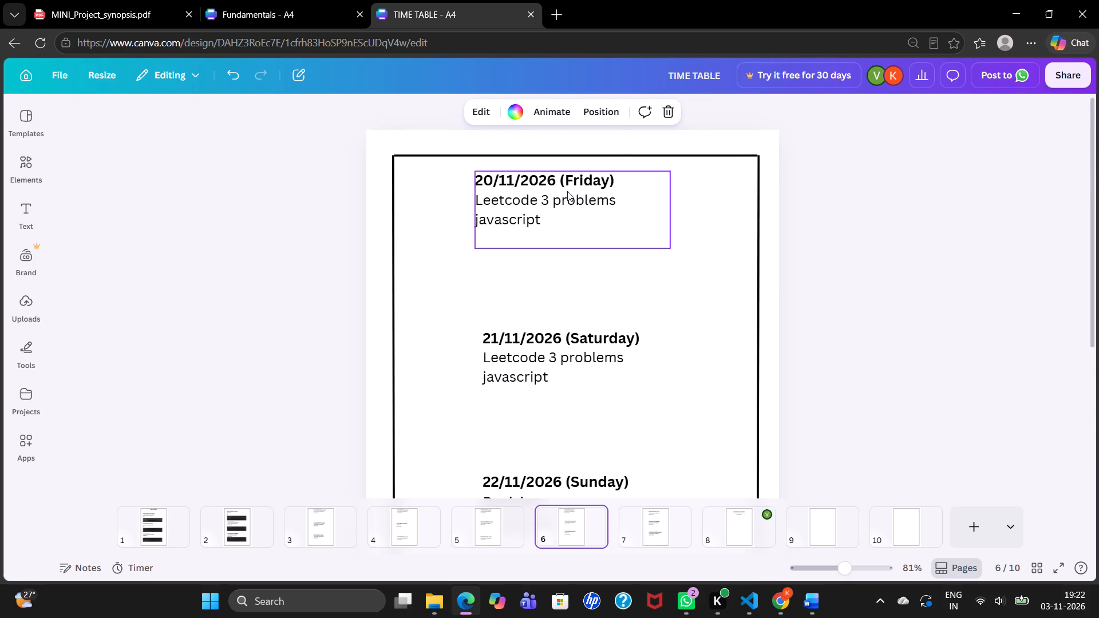
pyautogui.click(567, 191)
pyautogui.hotkey('ctrl', 'c')
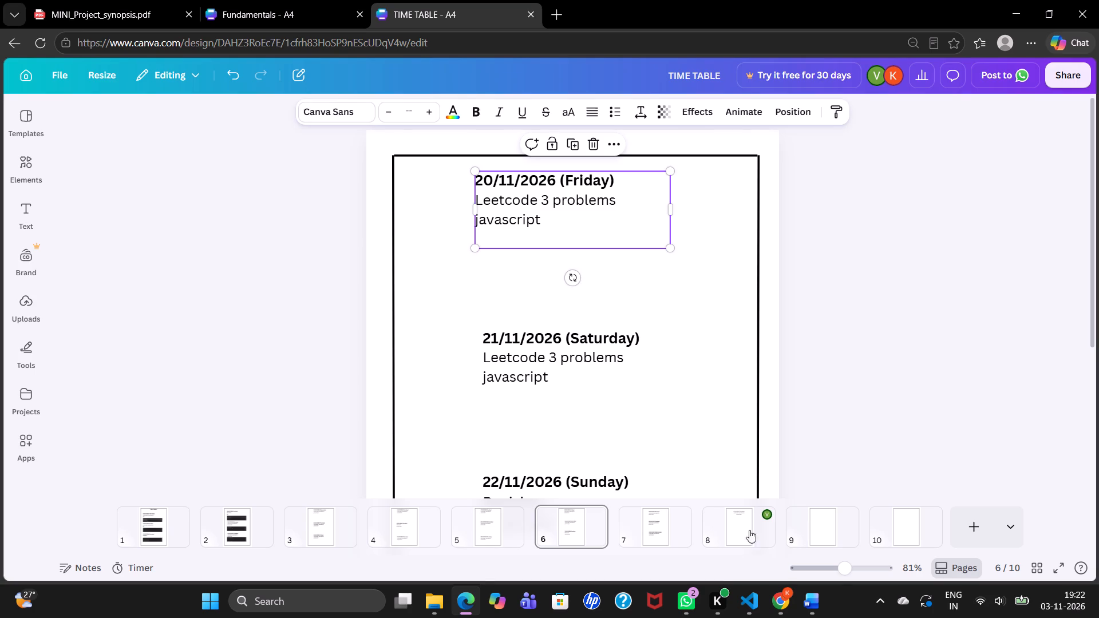
pyautogui.click(654, 521)
pyautogui.scroll(-1, 638, 430)
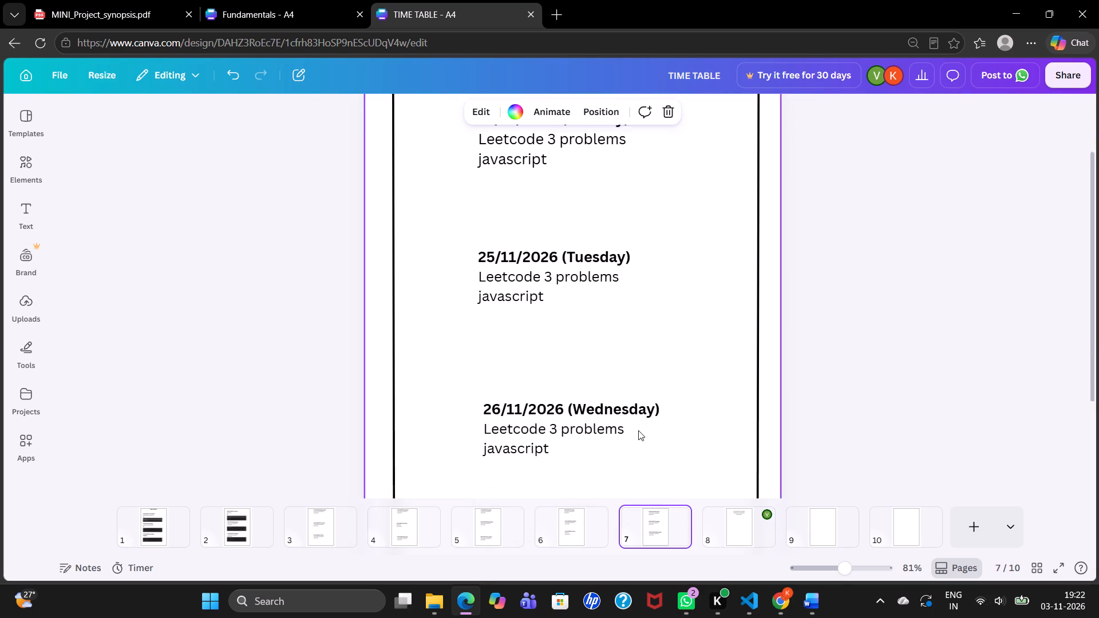
pyautogui.click(741, 525)
pyautogui.click(596, 375)
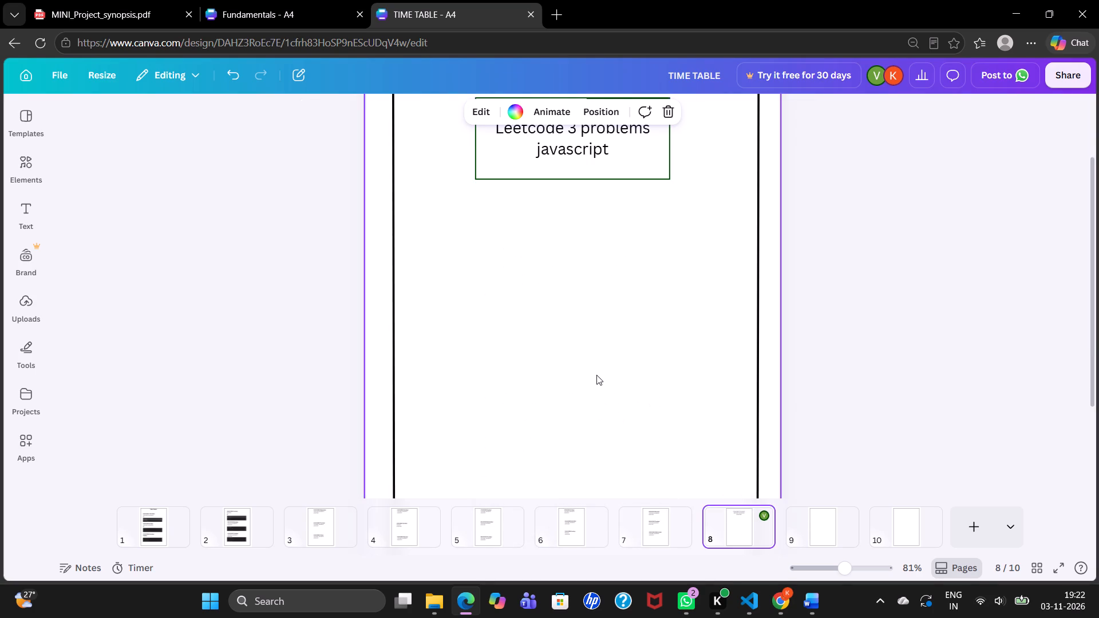
pyautogui.hotkey('ctrl', 'v')
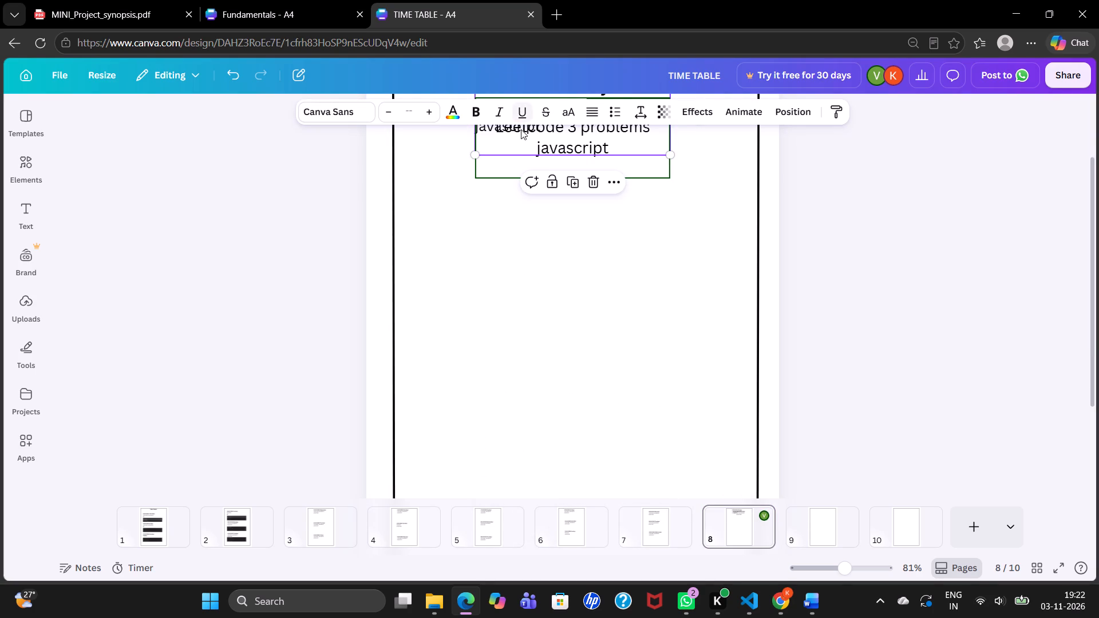
pyautogui.moveTo(520, 141); pyautogui.dragTo(526, 303)
# Change the date in page 8's pasted Friday heading to 28/11/2026.
pyautogui.click(493, 245)
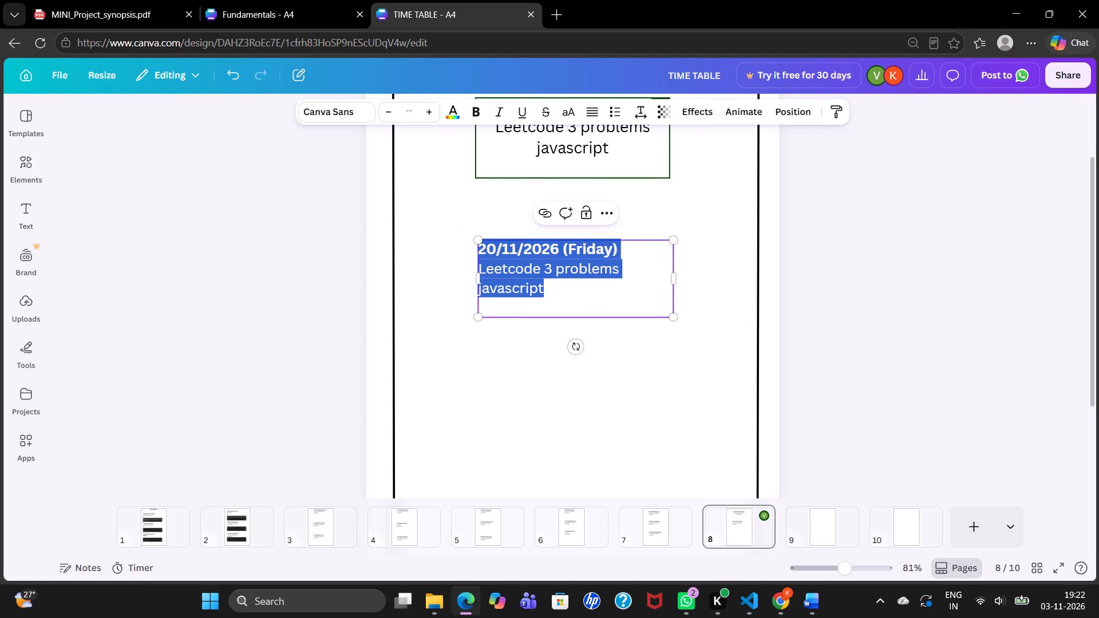
pyautogui.click(493, 245)
pyautogui.press('BackSpace')
pyautogui.press('8')
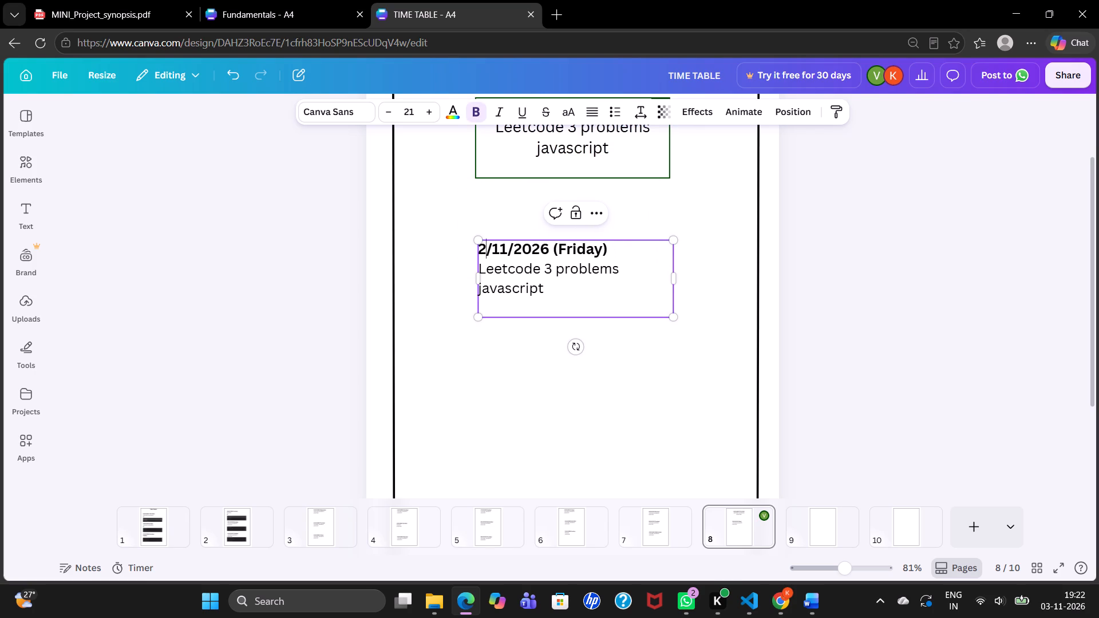
pyautogui.click(527, 423)
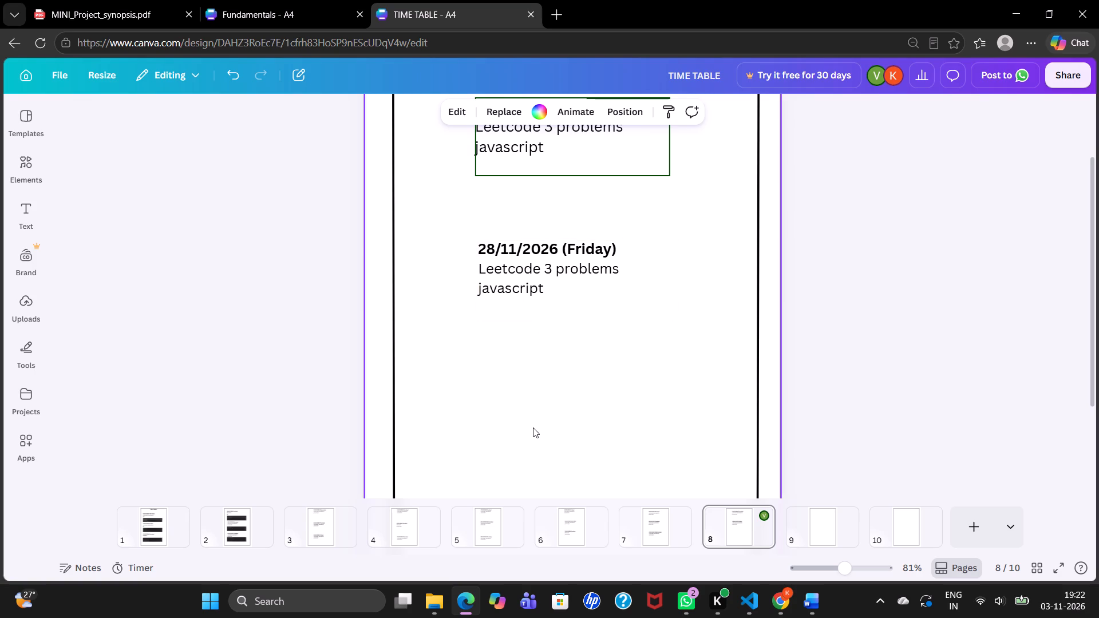
# Paste the copied Friday block onto page 8 again and place it below the 28/11/2026 block.
pyautogui.click(533, 427)
pyautogui.hotkey('ctrl', 'v')
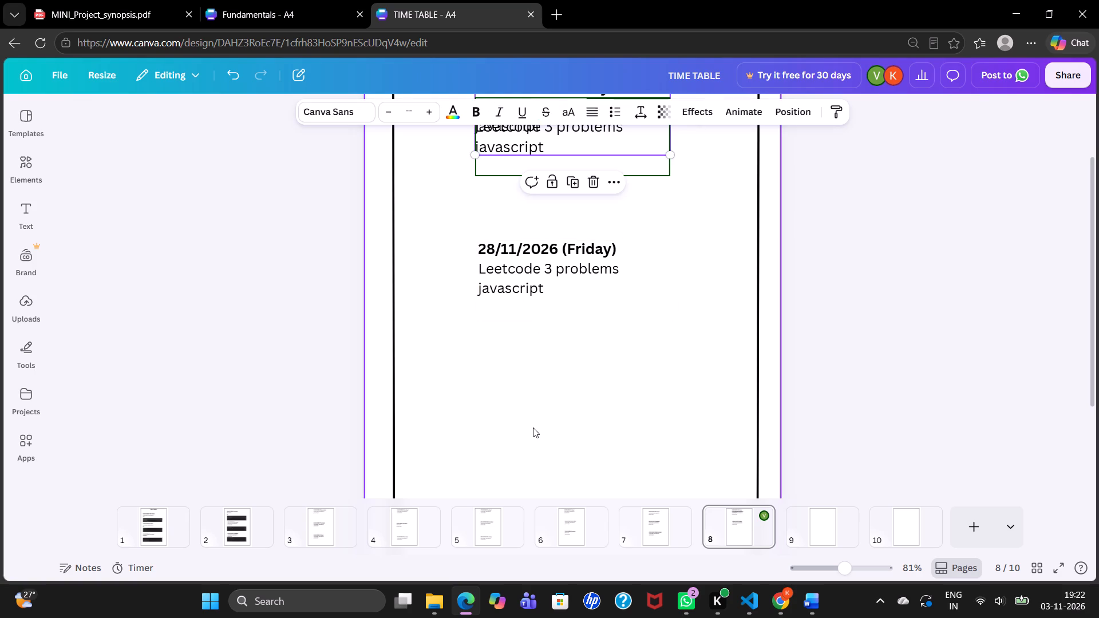
pyautogui.moveTo(523, 137); pyautogui.dragTo(530, 422)
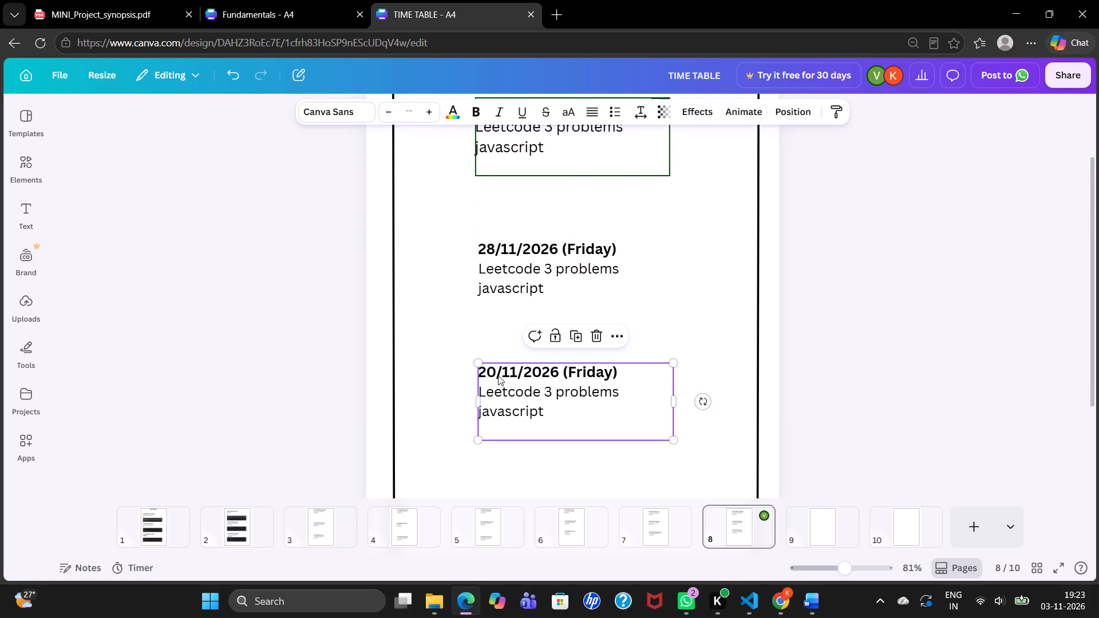
# Change the heading of page 8's lowest block to 29/11/2026 (Saturday).
pyautogui.click(498, 375)
pyautogui.click(498, 375)
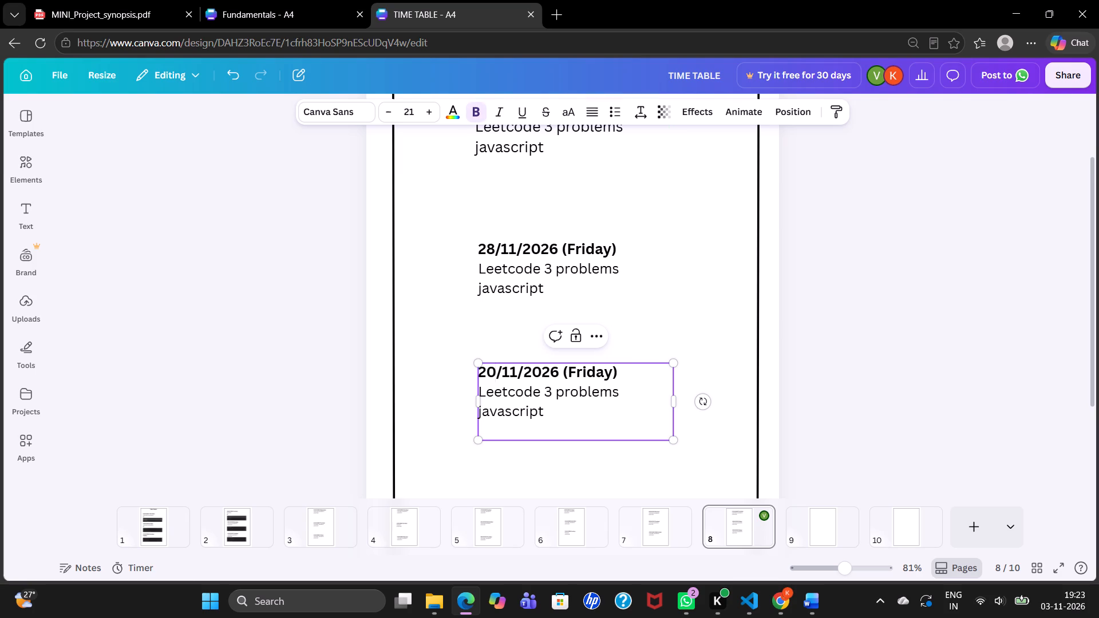
pyautogui.press('BackSpace')
pyautogui.press('9')
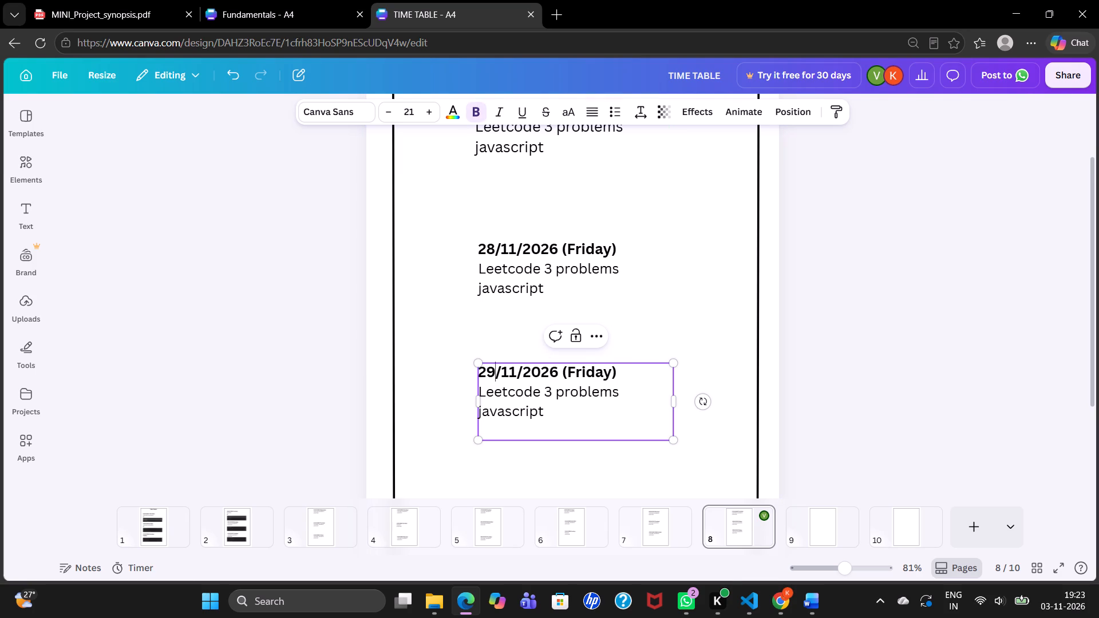
pyautogui.click(589, 374)
pyautogui.press('BackSpace')
pyautogui.press('BackSpace')
pyautogui.press('BackSpace')
pyautogui.write('Satur')
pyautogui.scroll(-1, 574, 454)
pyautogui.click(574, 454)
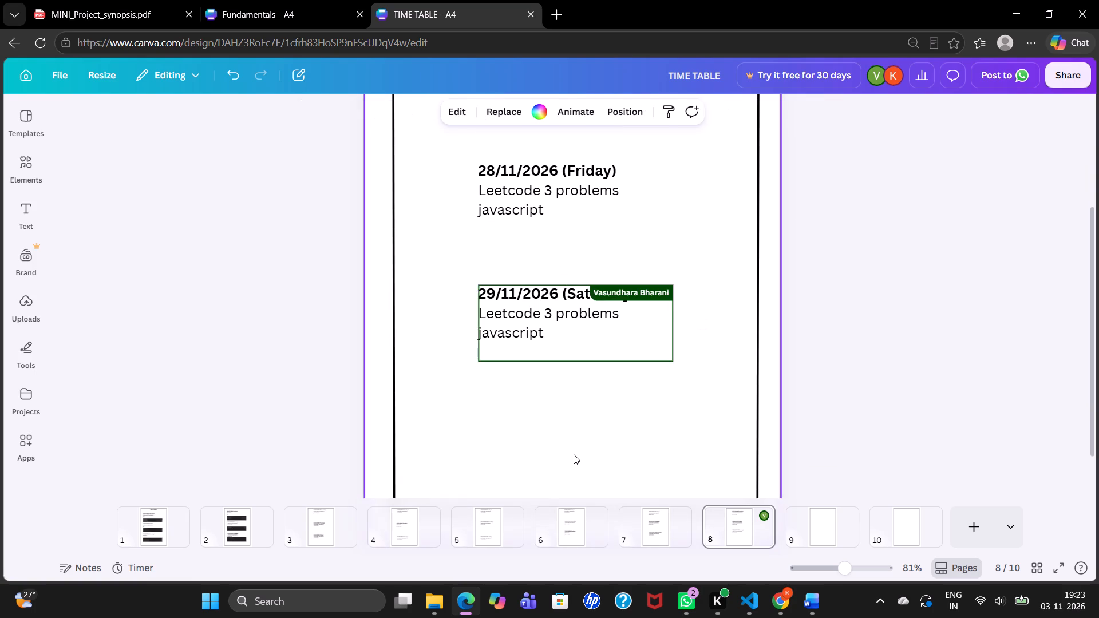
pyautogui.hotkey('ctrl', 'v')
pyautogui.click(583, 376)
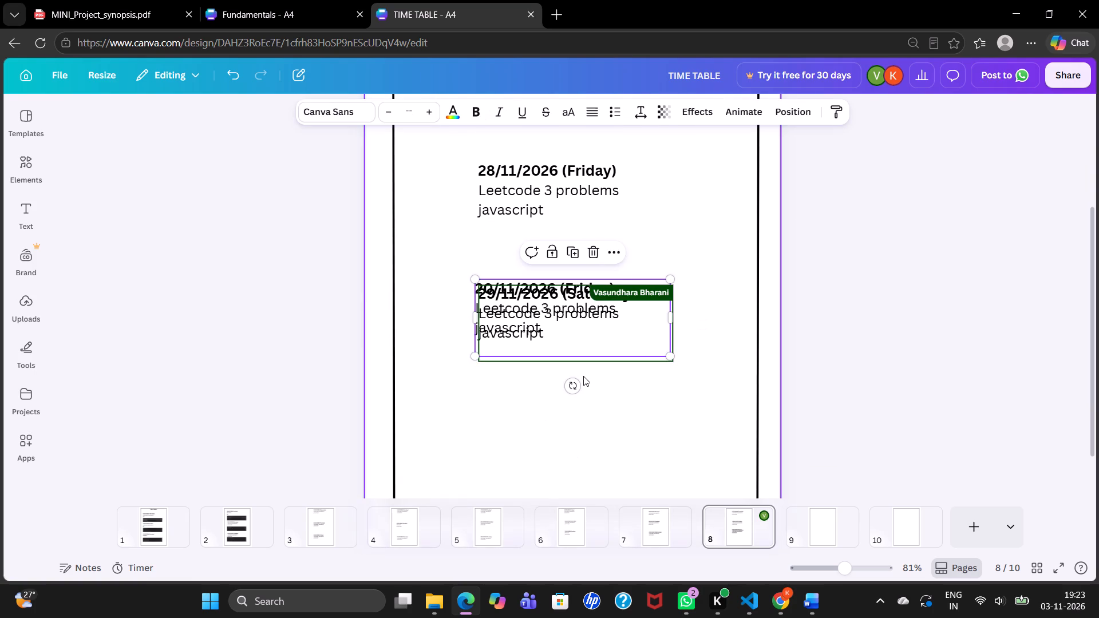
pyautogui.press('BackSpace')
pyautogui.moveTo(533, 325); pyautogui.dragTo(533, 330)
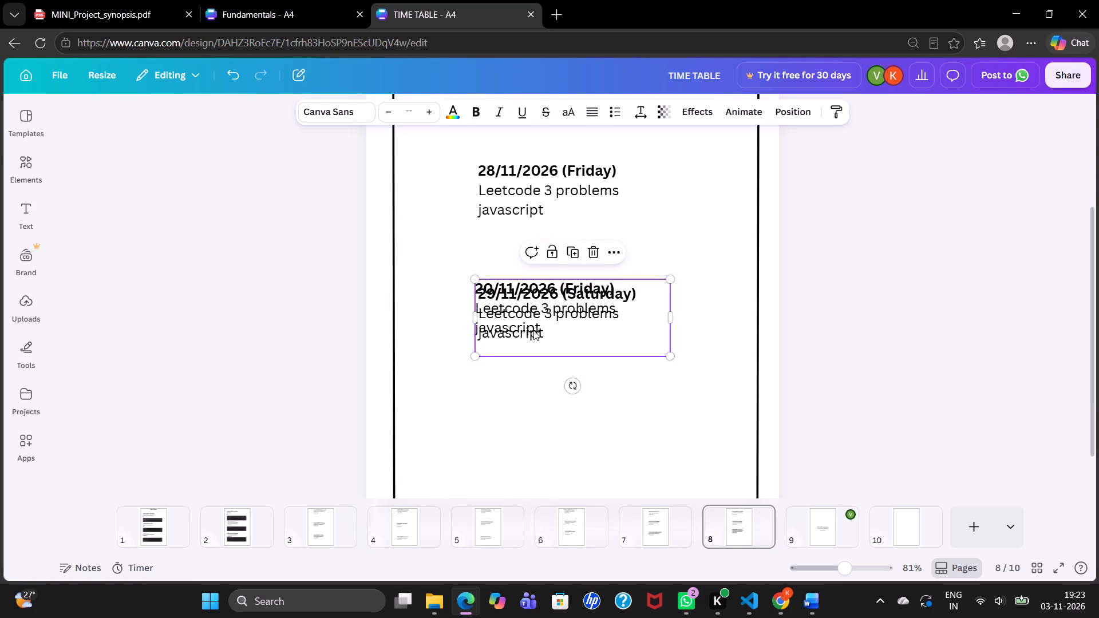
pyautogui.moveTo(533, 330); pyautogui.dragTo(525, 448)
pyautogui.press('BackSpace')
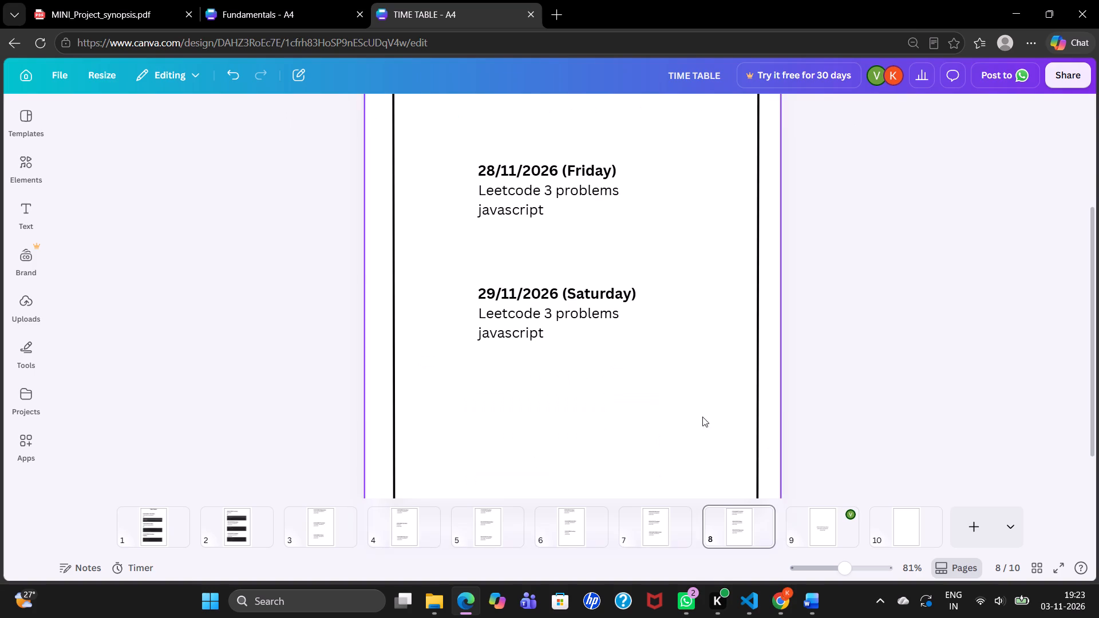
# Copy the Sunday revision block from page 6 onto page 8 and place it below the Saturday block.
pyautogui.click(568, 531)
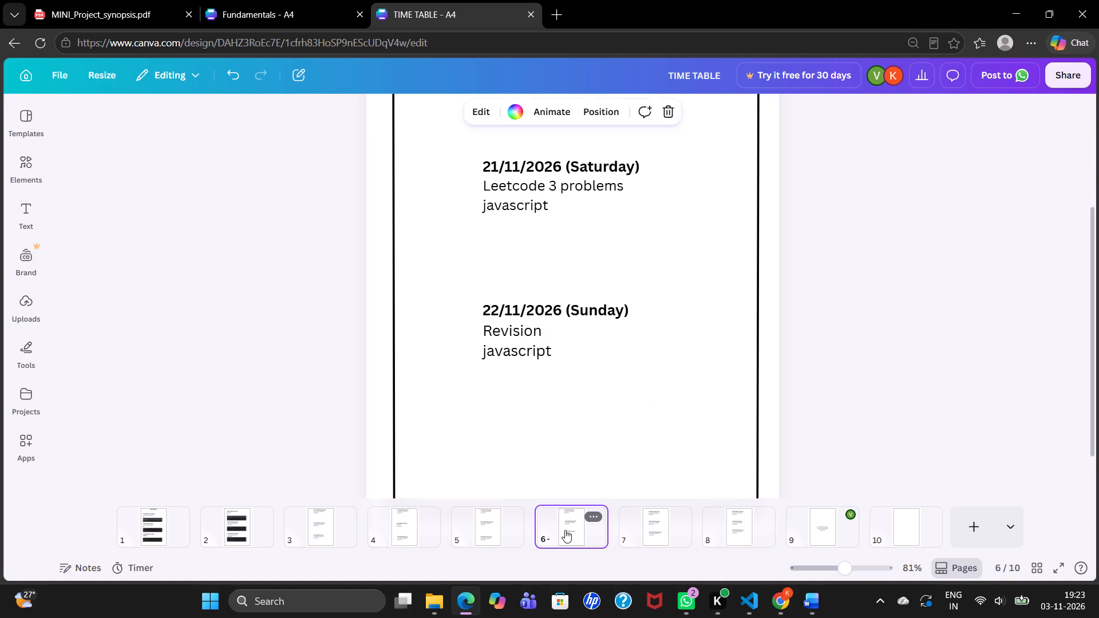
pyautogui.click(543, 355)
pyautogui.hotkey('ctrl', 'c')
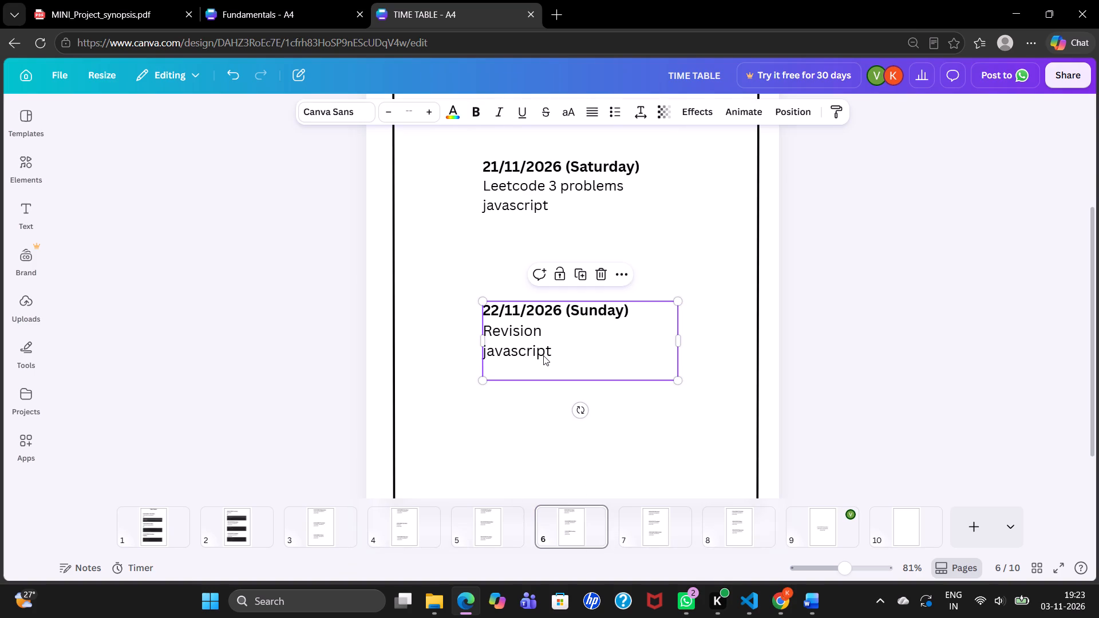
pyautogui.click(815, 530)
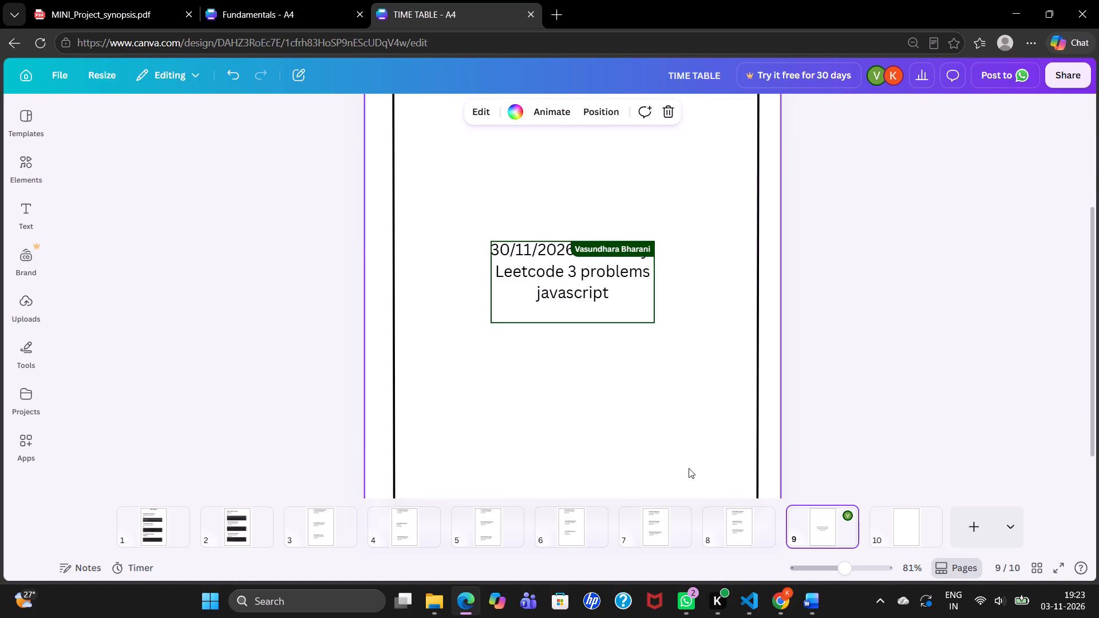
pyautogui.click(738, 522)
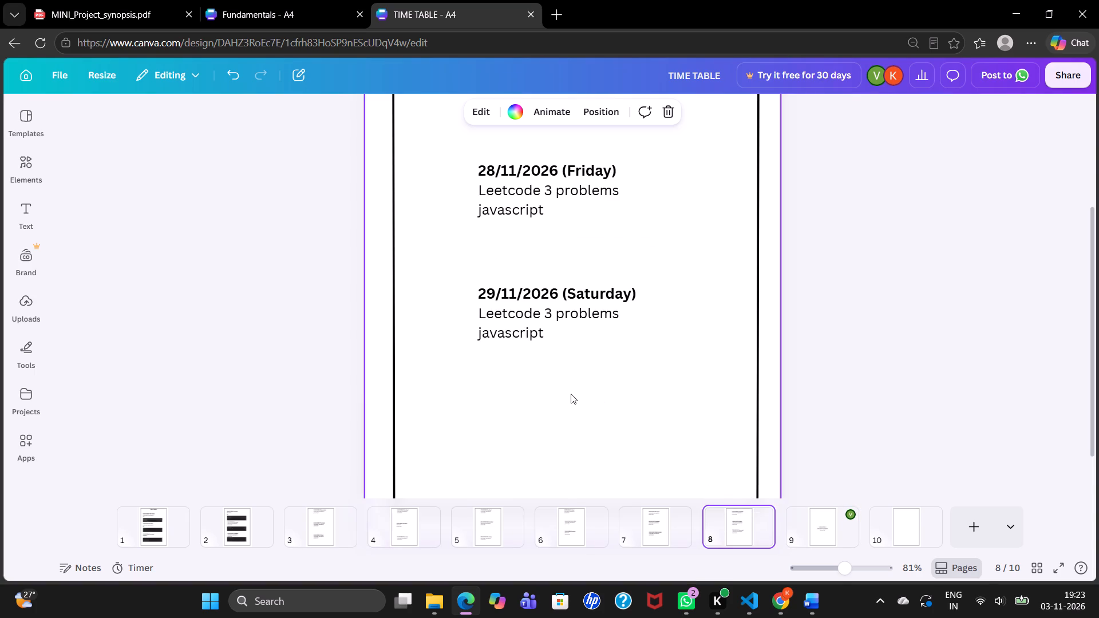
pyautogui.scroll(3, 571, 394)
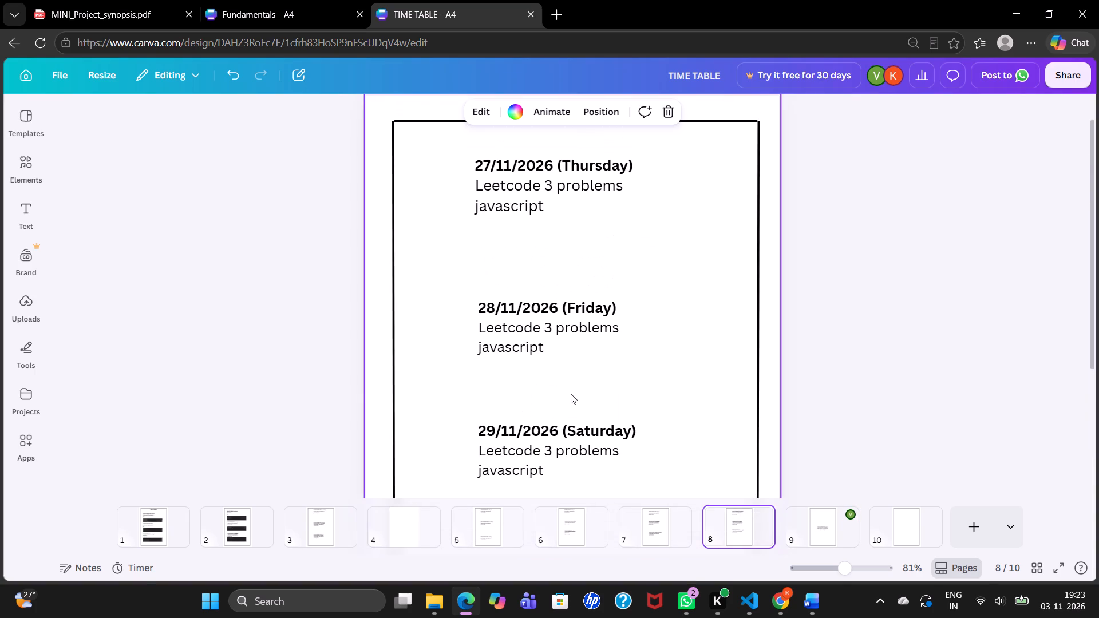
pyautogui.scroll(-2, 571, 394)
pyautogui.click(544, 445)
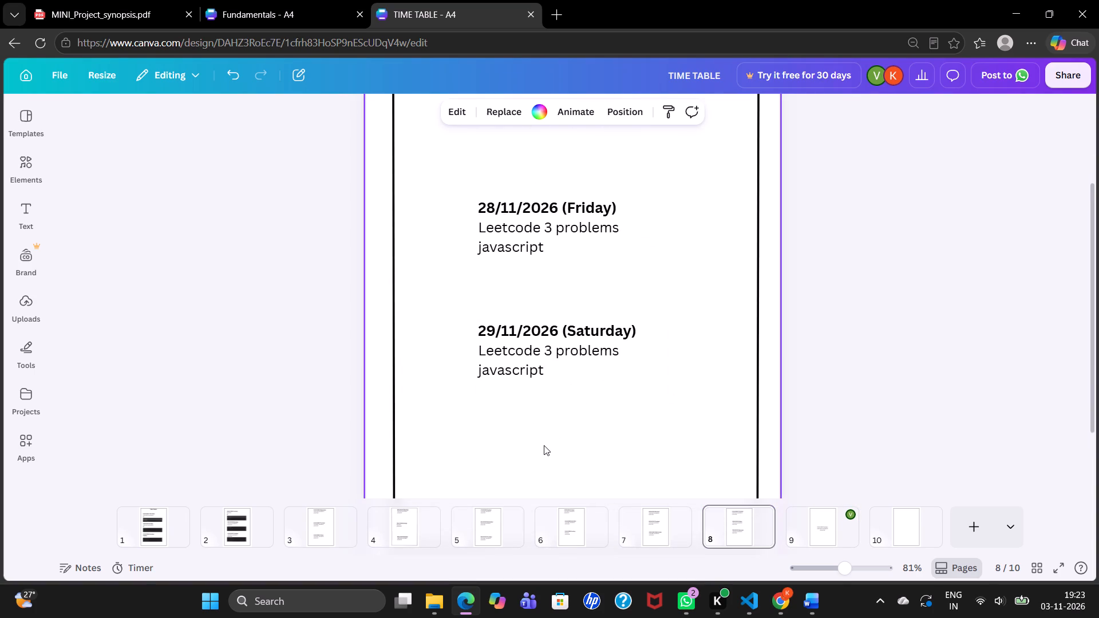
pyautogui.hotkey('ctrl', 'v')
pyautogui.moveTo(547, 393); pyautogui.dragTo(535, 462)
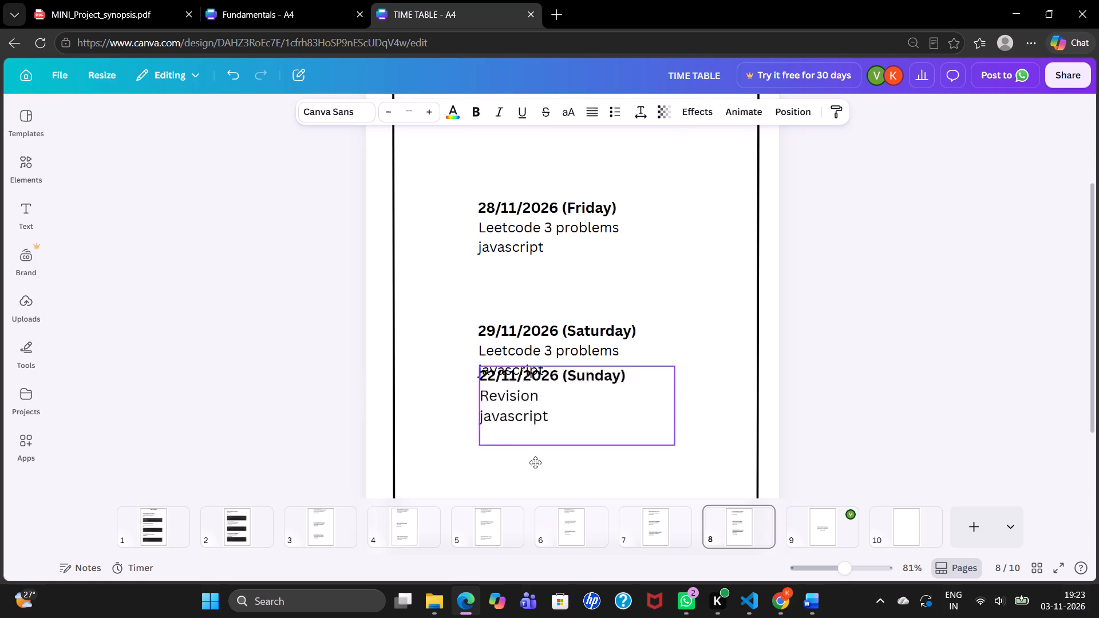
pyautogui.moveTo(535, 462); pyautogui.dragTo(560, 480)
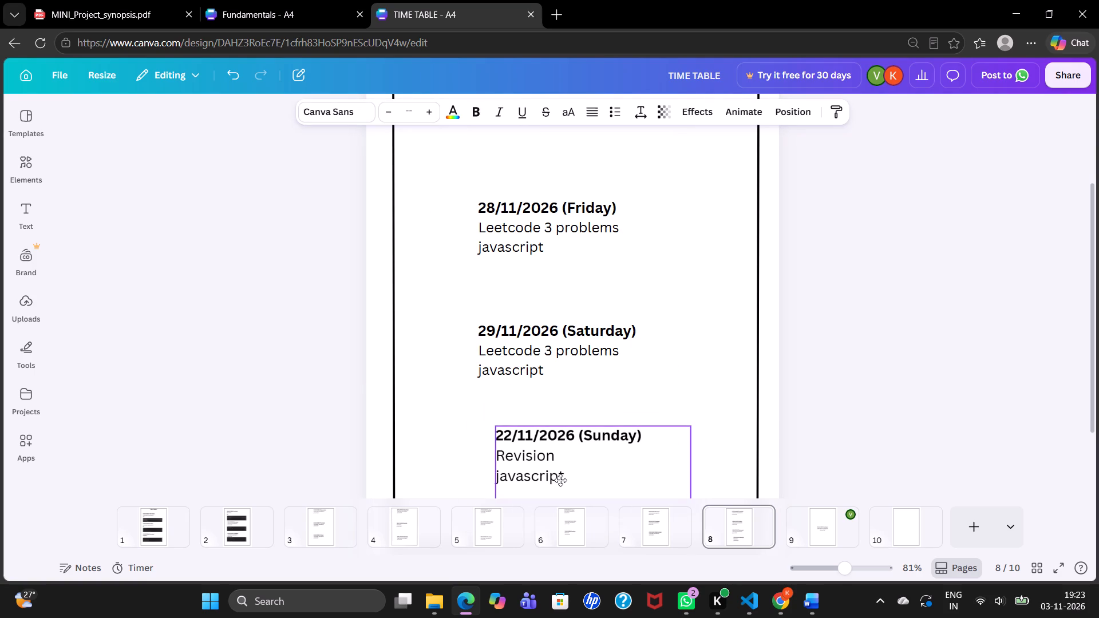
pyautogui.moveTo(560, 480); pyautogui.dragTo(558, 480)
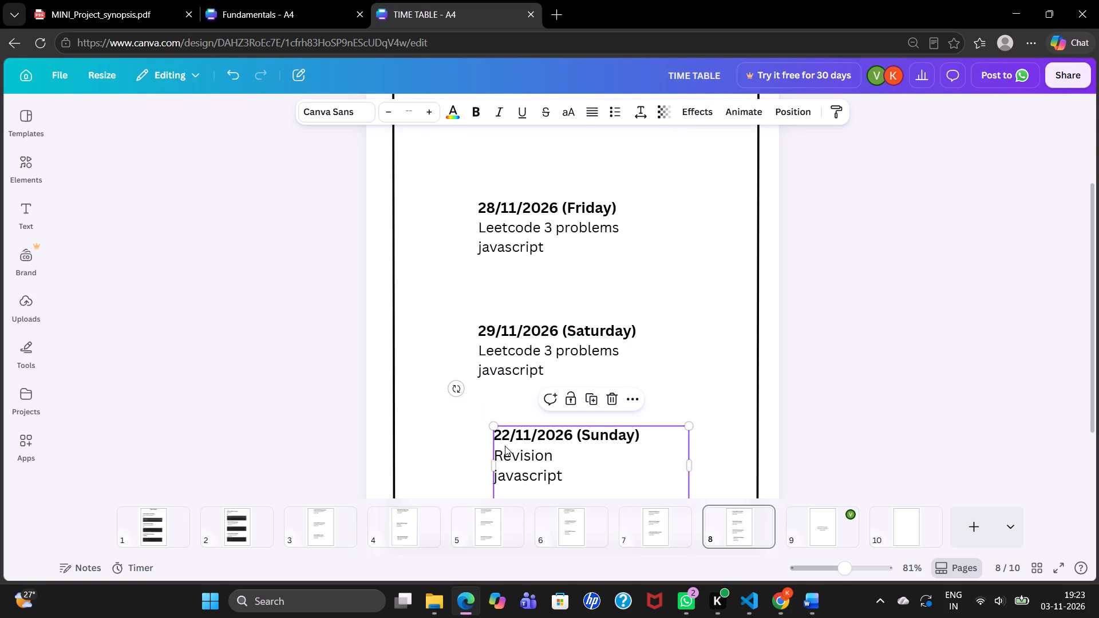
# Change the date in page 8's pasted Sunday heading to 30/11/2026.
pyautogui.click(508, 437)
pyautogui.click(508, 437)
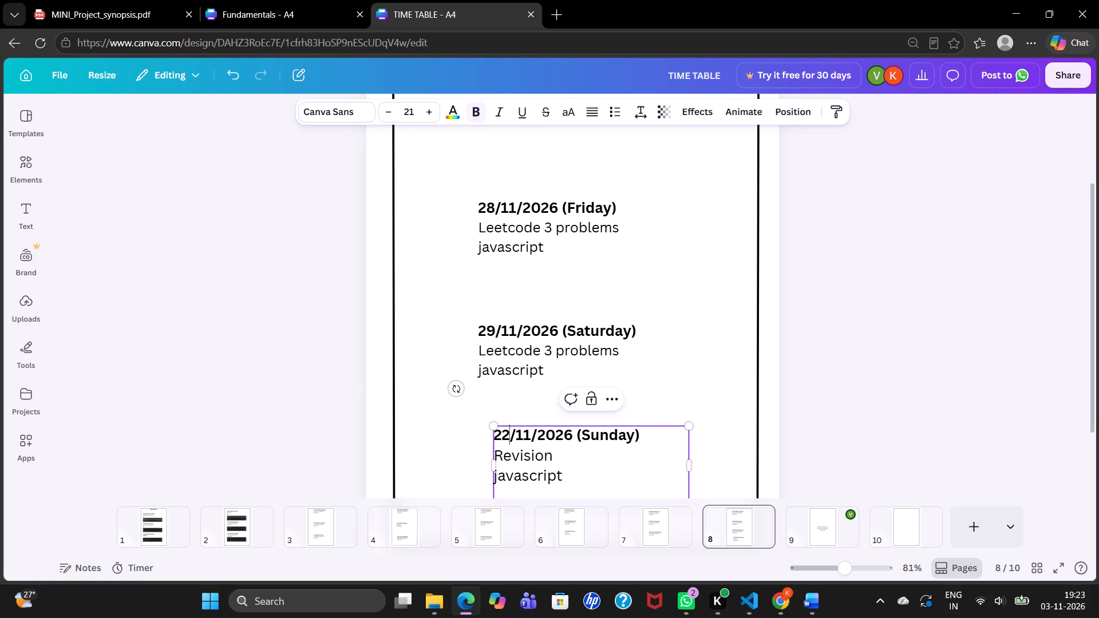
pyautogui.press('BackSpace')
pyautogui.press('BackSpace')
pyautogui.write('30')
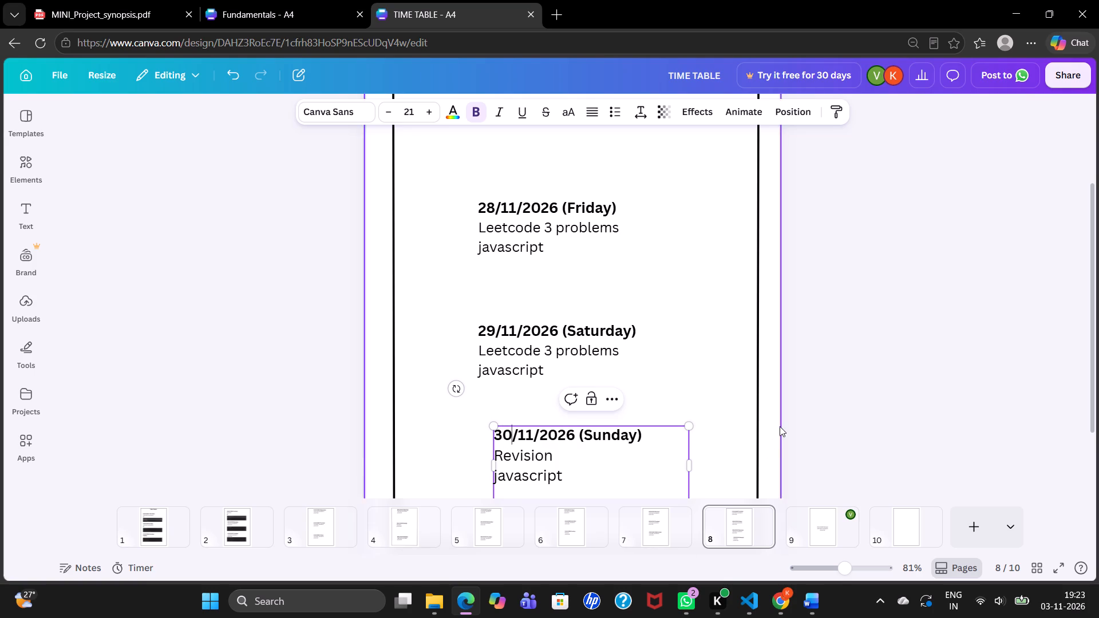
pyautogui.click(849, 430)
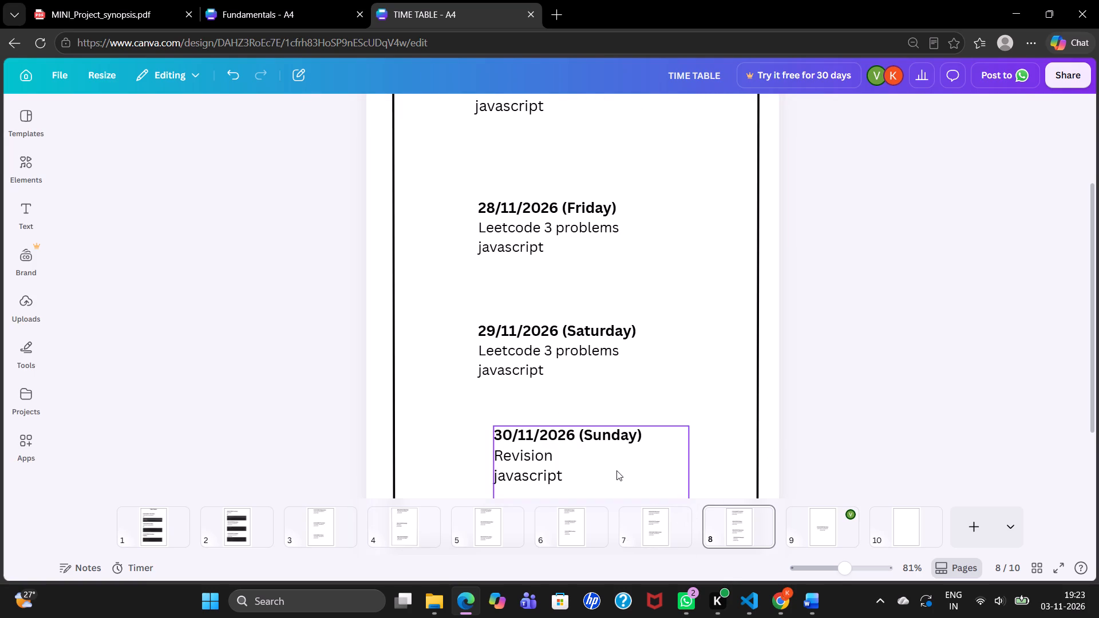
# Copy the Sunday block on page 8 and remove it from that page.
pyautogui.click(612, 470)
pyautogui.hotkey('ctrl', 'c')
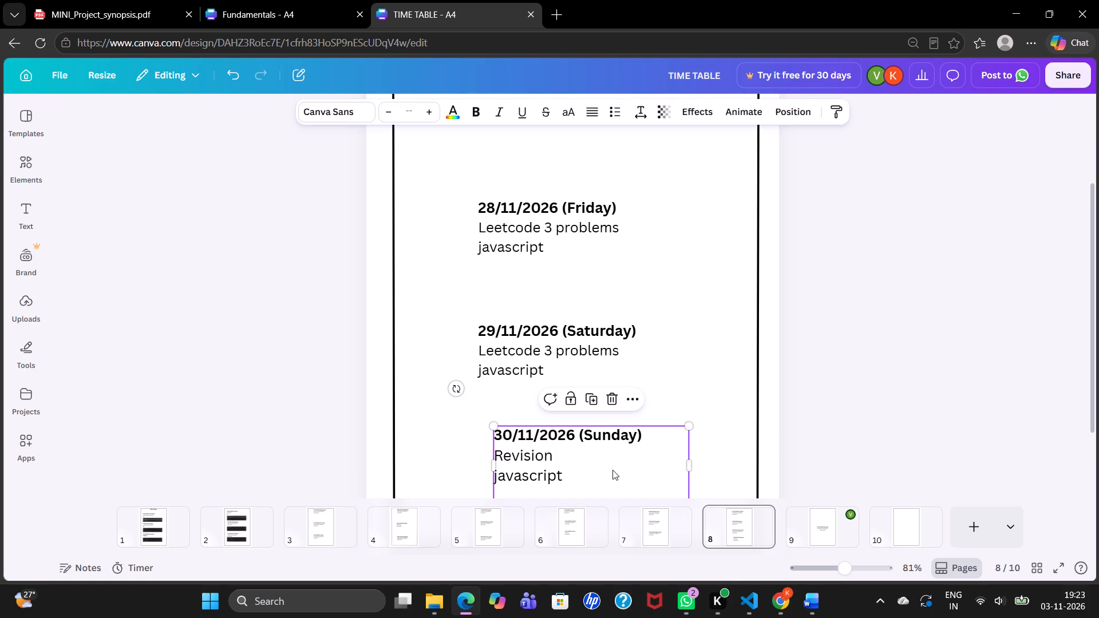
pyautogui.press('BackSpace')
# Examine the dated blocks on pages 5 through 9 to check that dates and weekdays run consecutively.
pyautogui.click(820, 532)
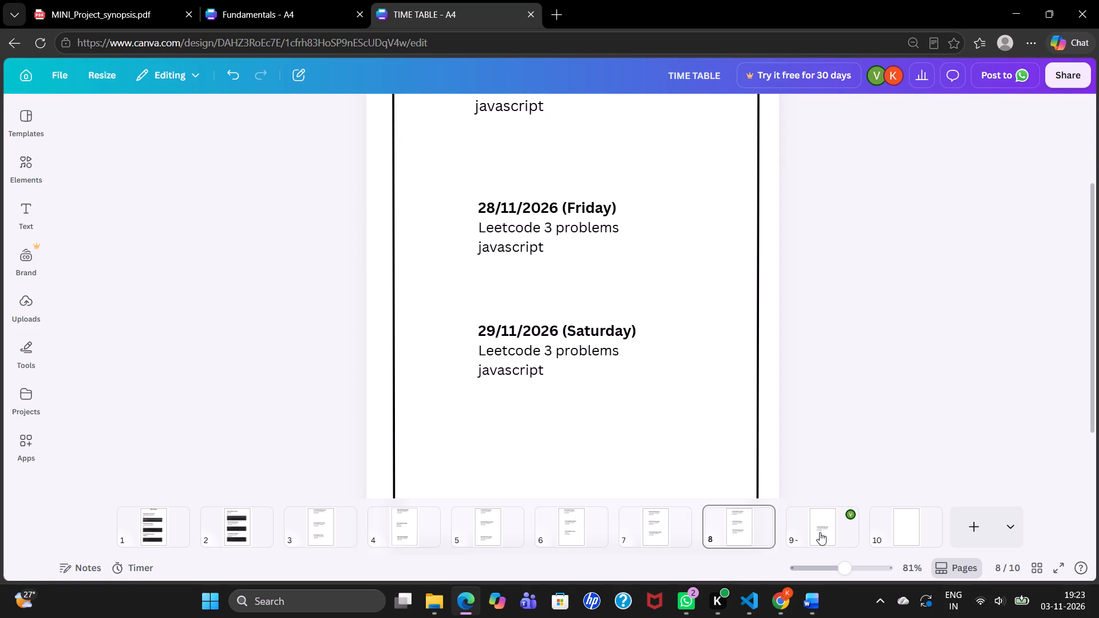
pyautogui.click(604, 447)
pyautogui.scroll(4, 604, 447)
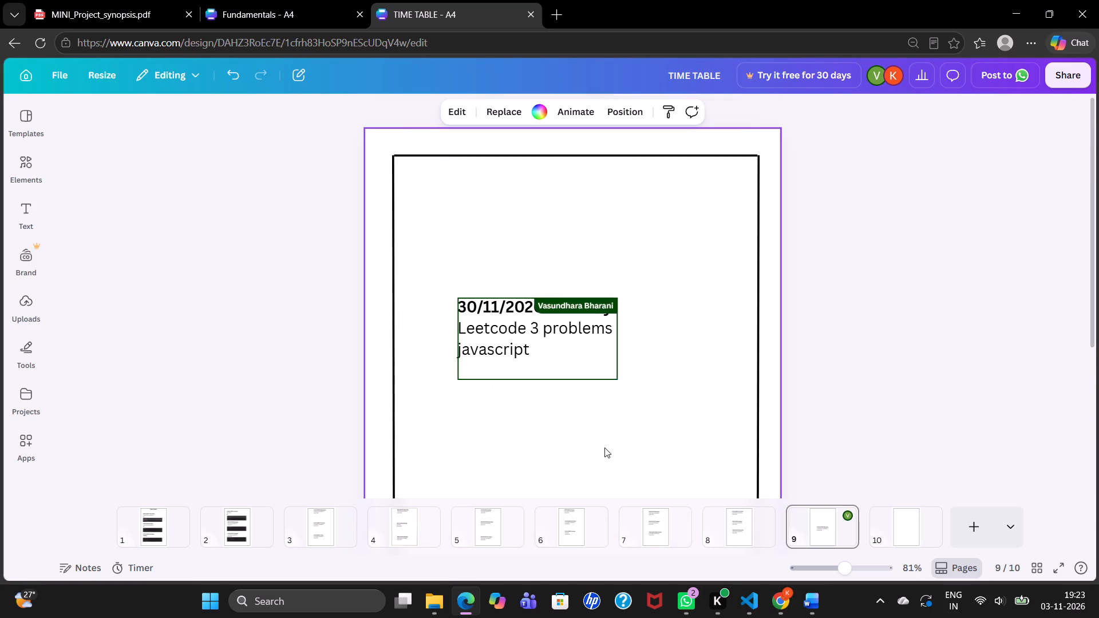
pyautogui.scroll(1, 604, 447)
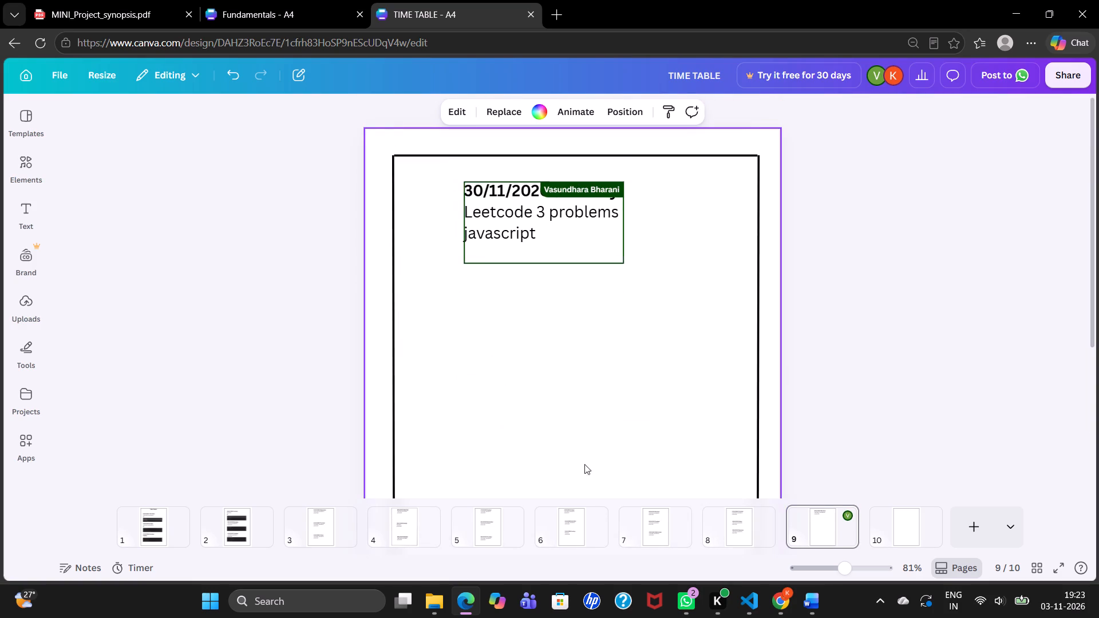
pyautogui.click(743, 527)
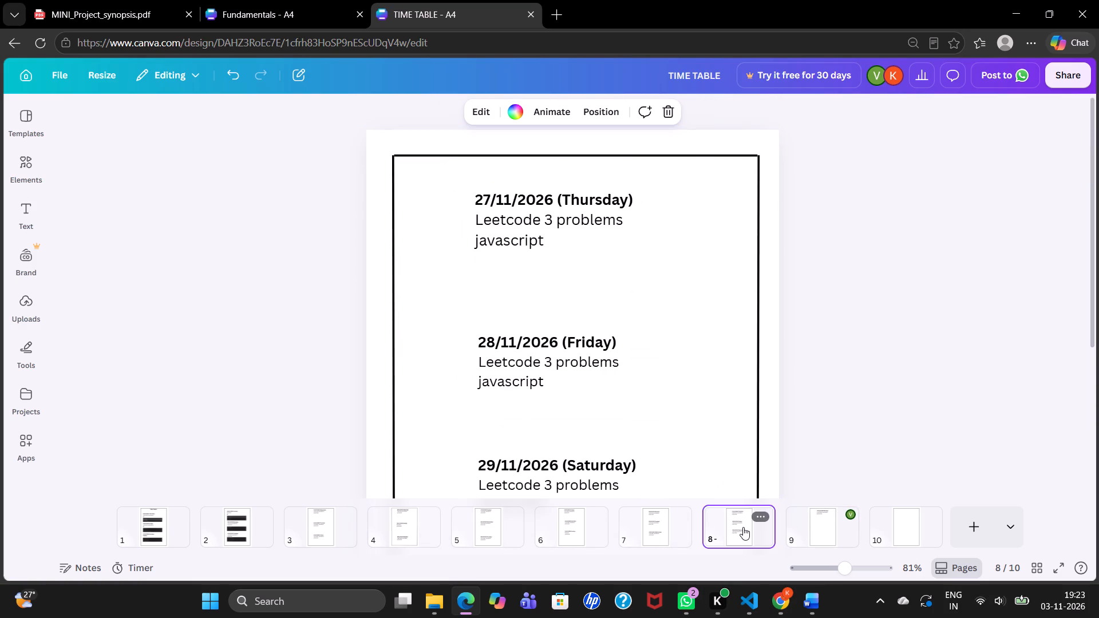
pyautogui.click(653, 525)
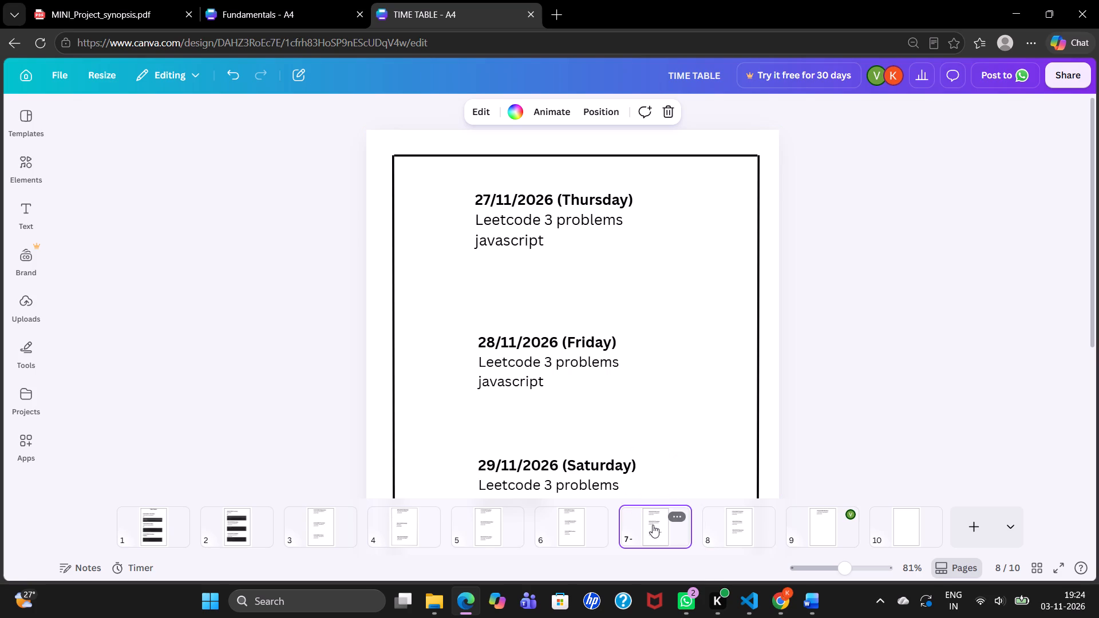
pyautogui.scroll(-3, 606, 394)
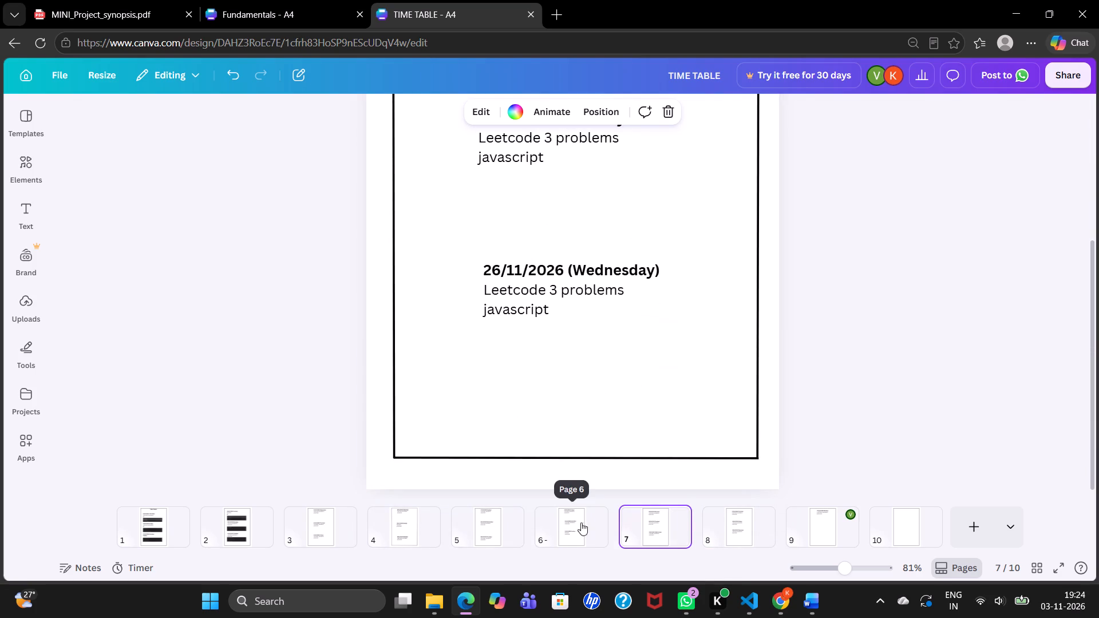
pyautogui.click(746, 516)
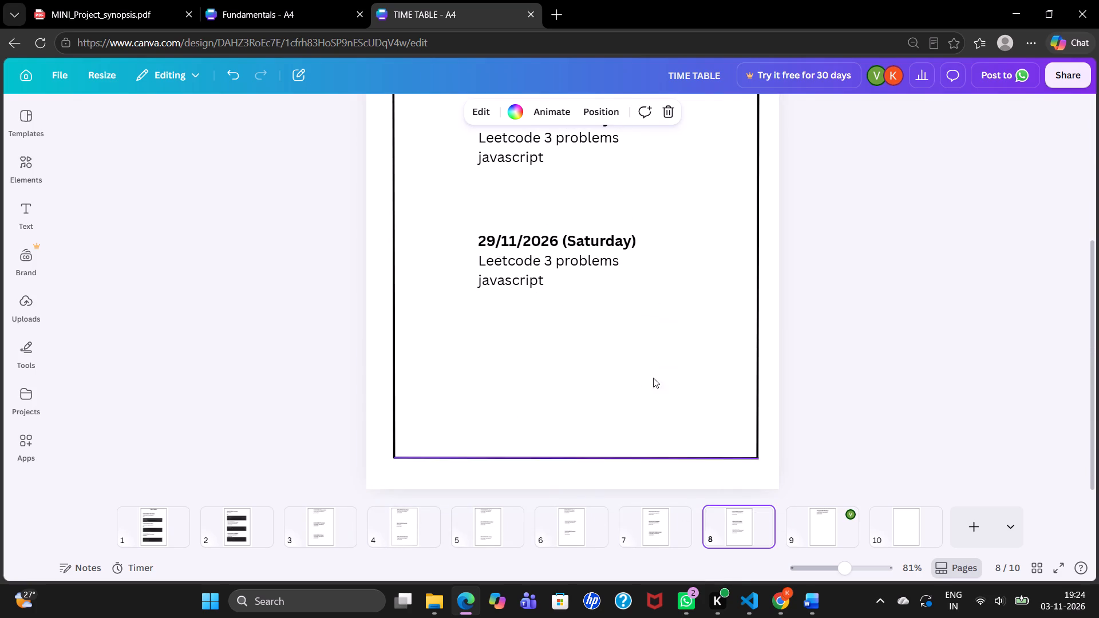
pyautogui.scroll(2, 687, 315)
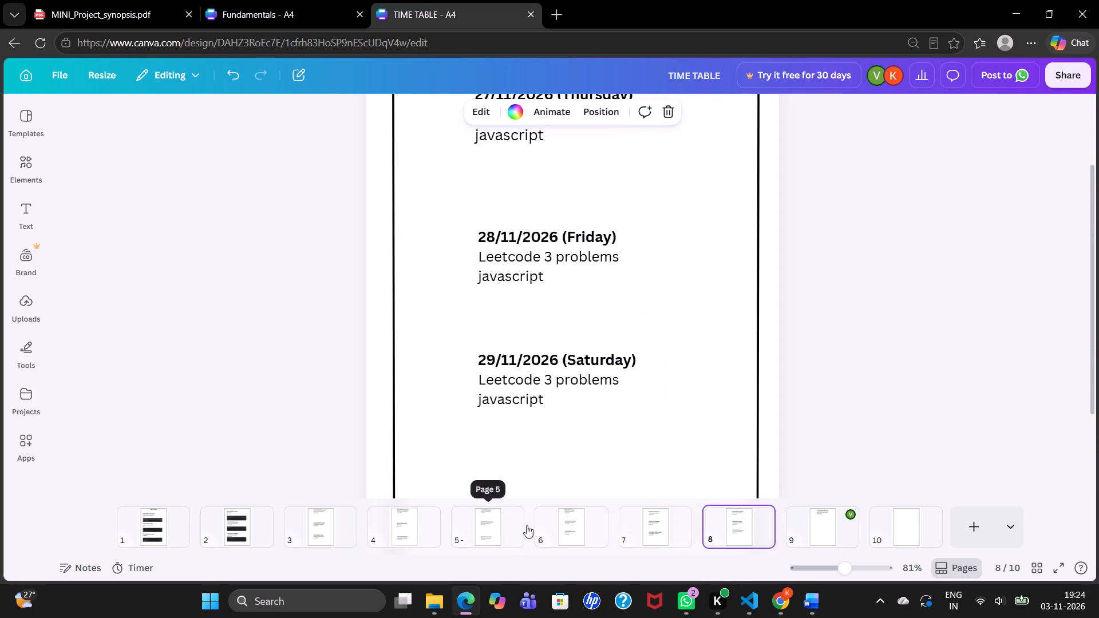
pyautogui.click(491, 526)
pyautogui.scroll(-1, 569, 389)
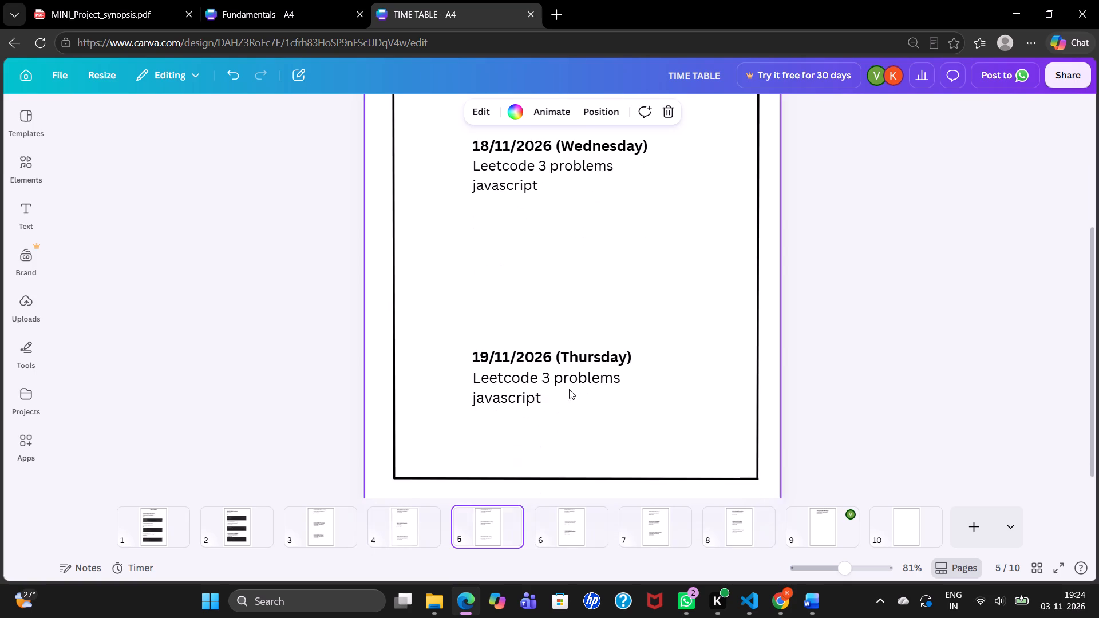
pyautogui.scroll(-1, 569, 389)
pyautogui.click(577, 534)
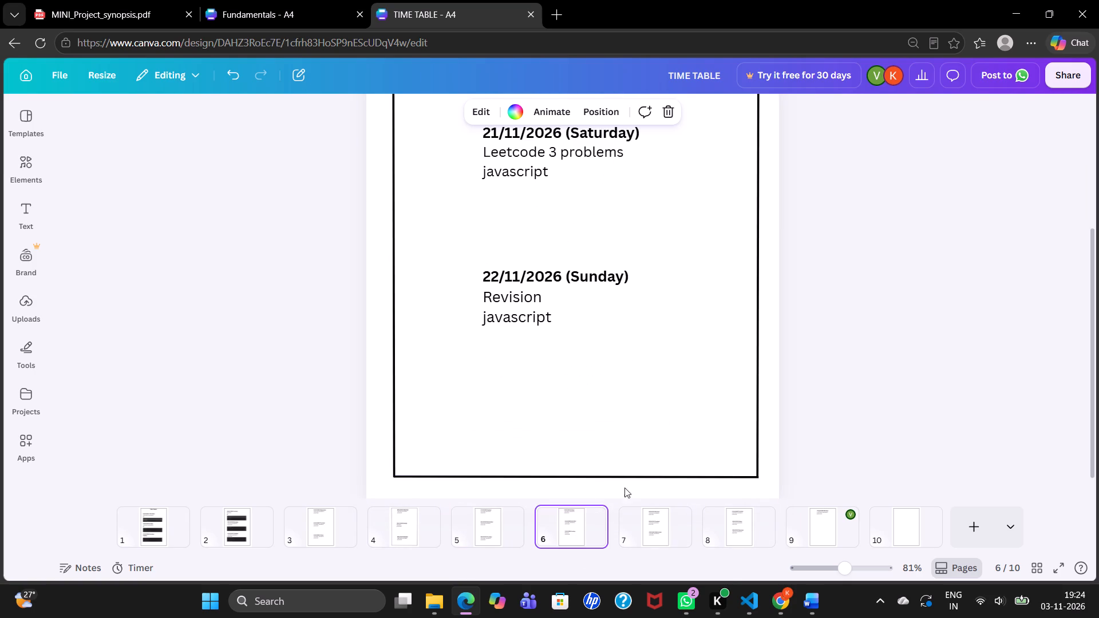
pyautogui.scroll(2, 637, 486)
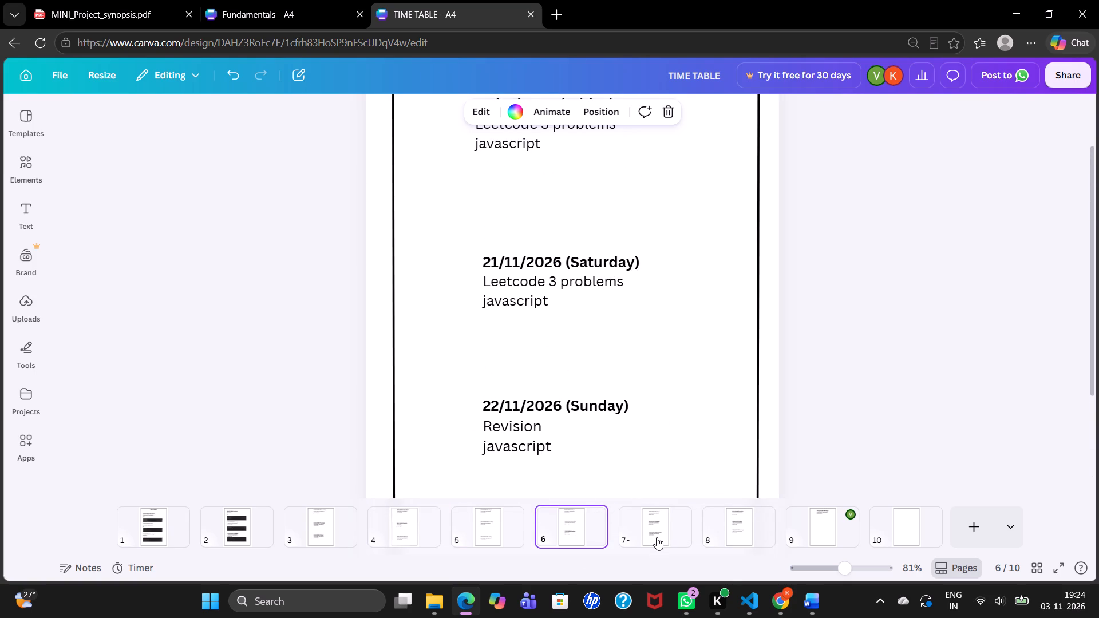
pyautogui.click(657, 537)
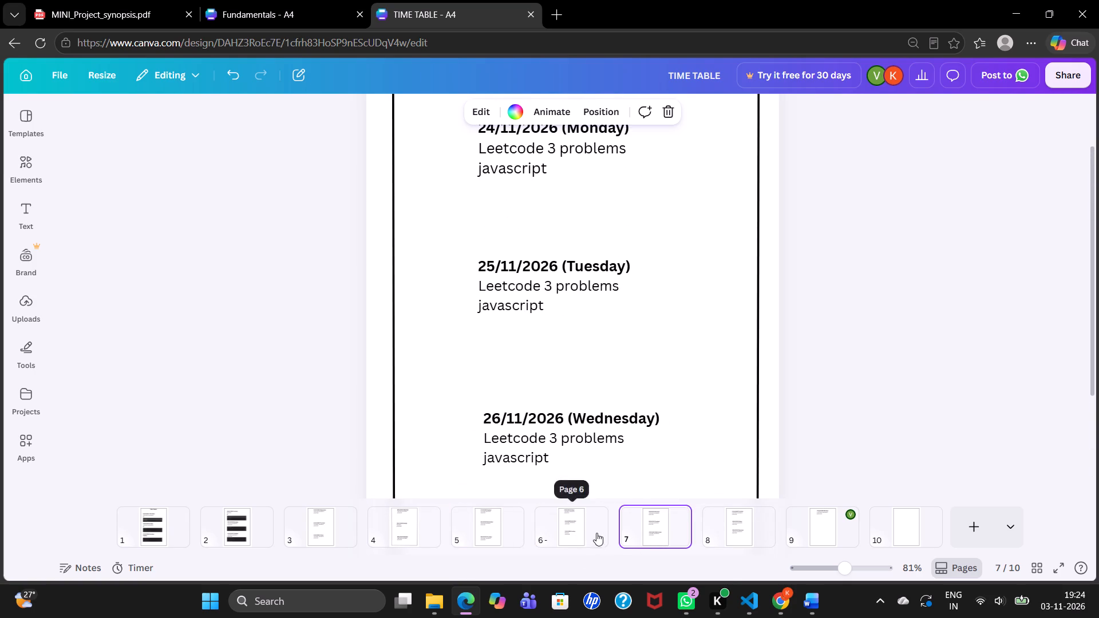
pyautogui.click(588, 533)
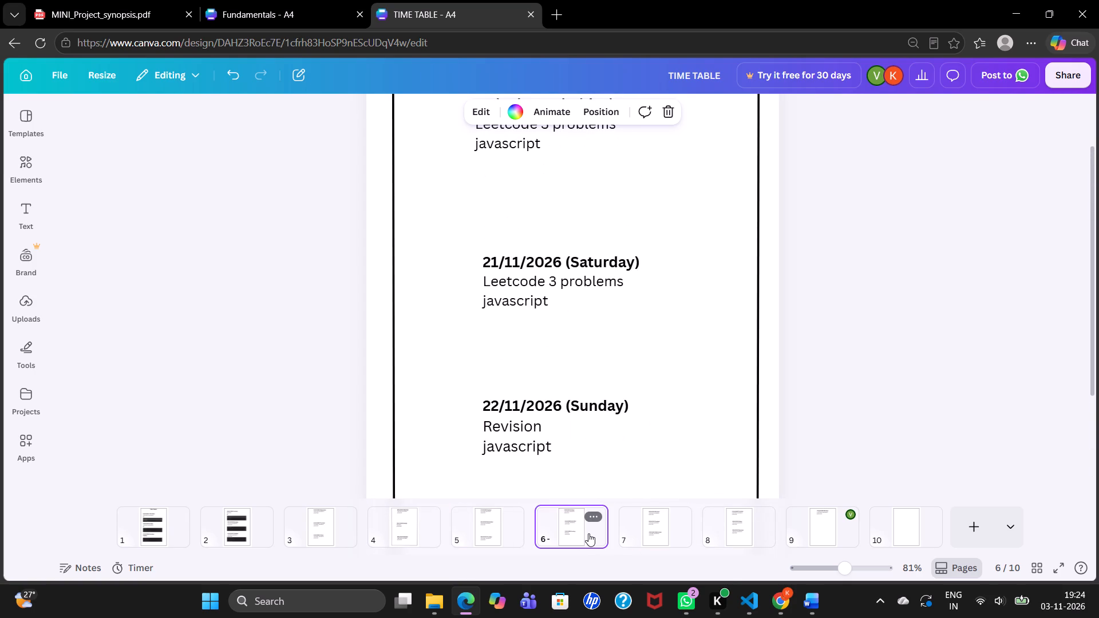
pyautogui.click(653, 523)
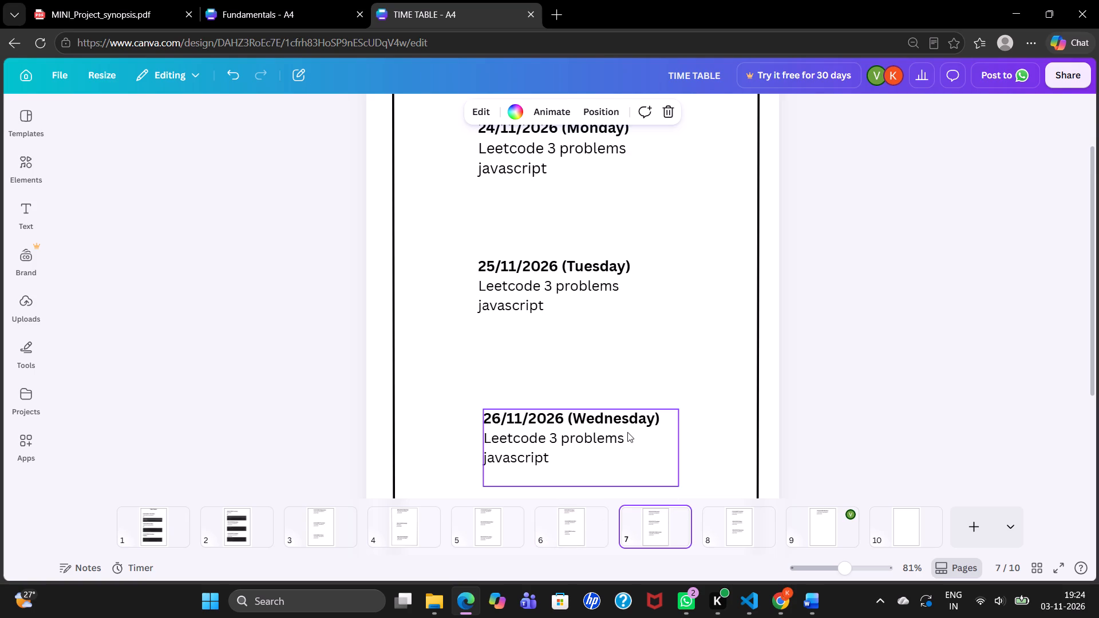
pyautogui.scroll(2, 627, 432)
pyautogui.click(527, 233)
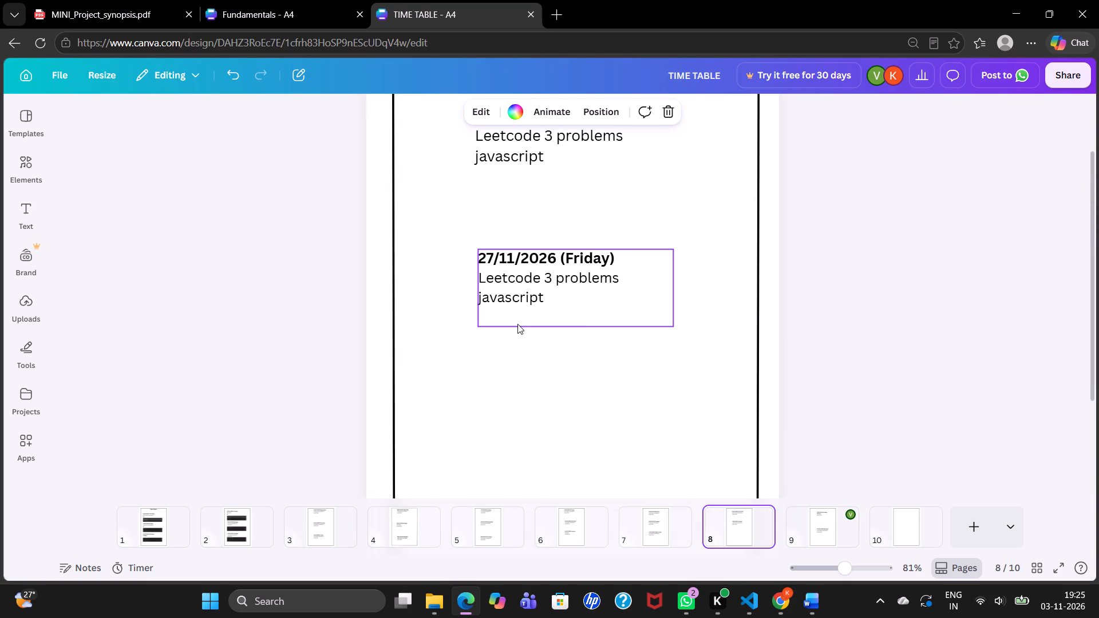
pyautogui.click(539, 422)
pyautogui.hotkey('ctrl', 'v')
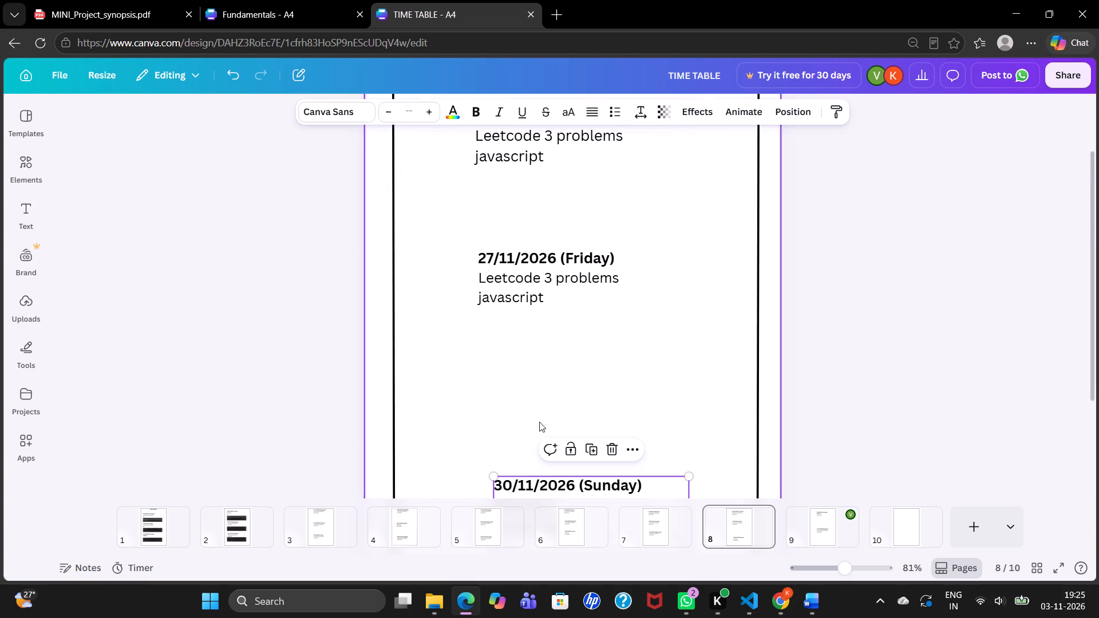
pyautogui.moveTo(528, 473); pyautogui.dragTo(536, 384)
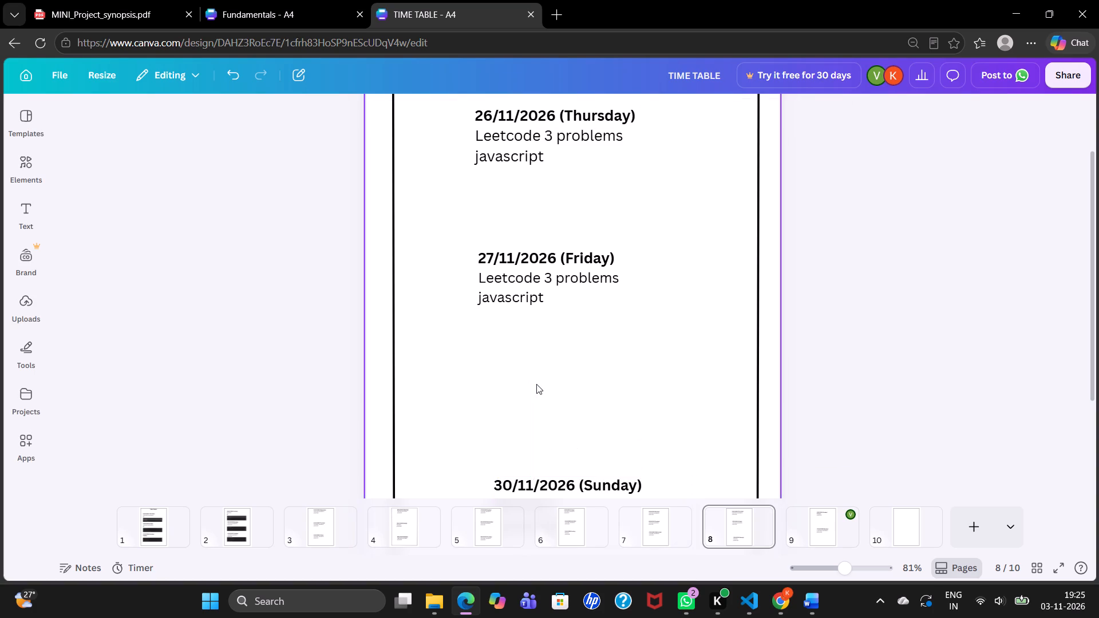
pyautogui.moveTo(528, 484); pyautogui.dragTo(512, 363)
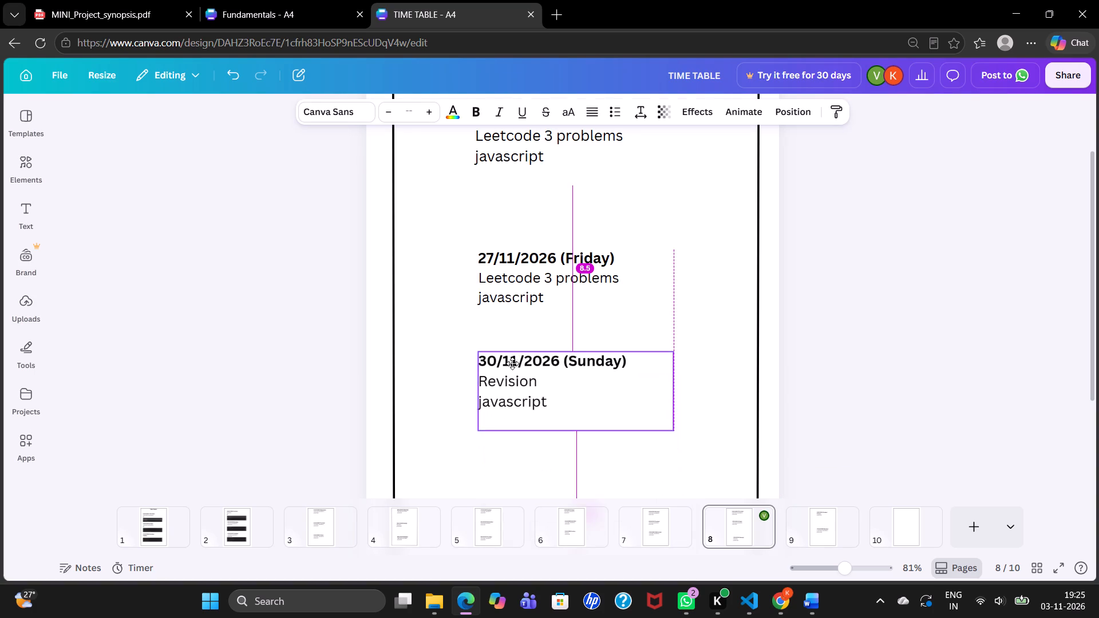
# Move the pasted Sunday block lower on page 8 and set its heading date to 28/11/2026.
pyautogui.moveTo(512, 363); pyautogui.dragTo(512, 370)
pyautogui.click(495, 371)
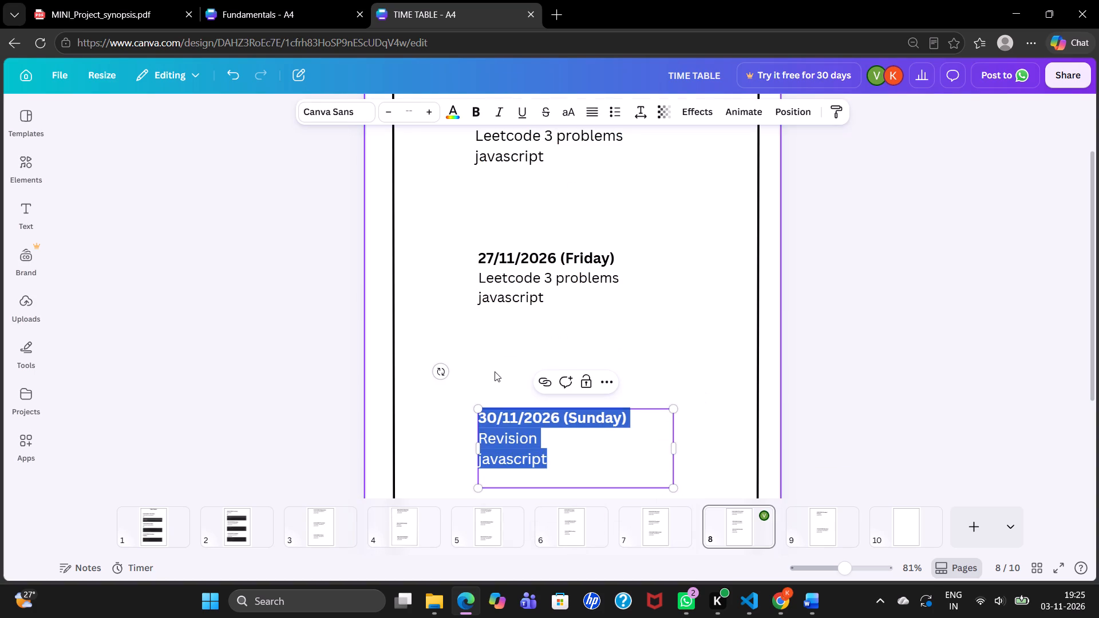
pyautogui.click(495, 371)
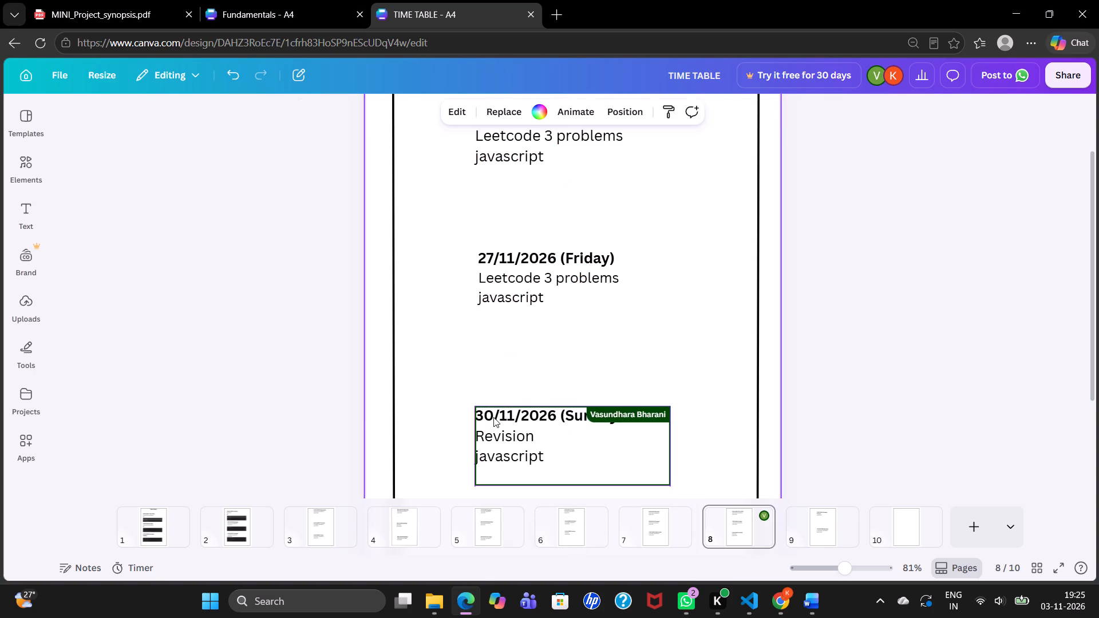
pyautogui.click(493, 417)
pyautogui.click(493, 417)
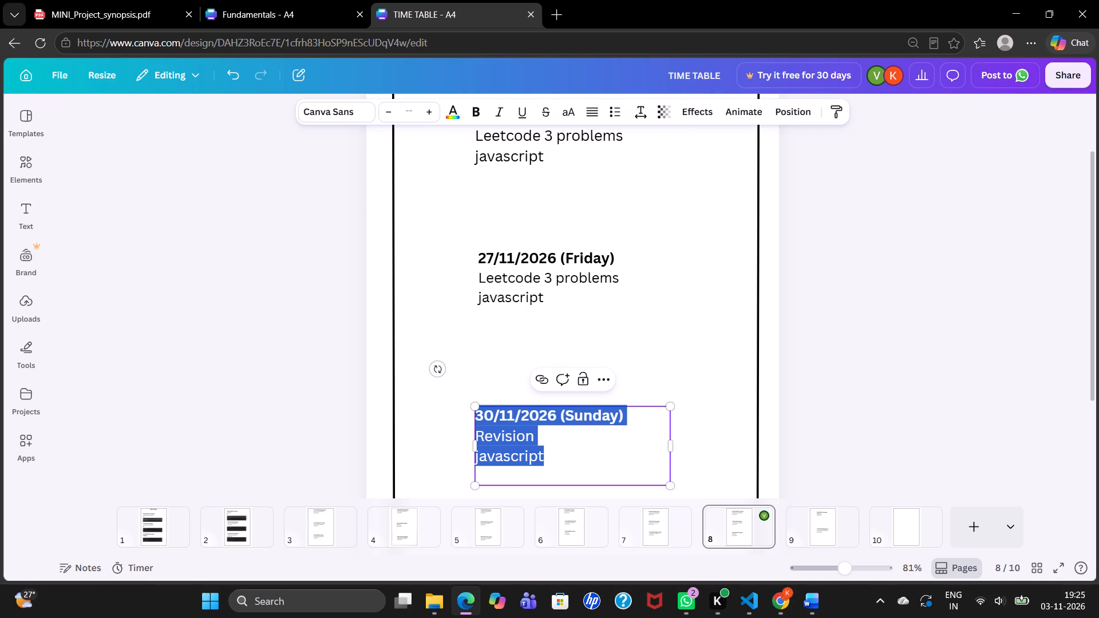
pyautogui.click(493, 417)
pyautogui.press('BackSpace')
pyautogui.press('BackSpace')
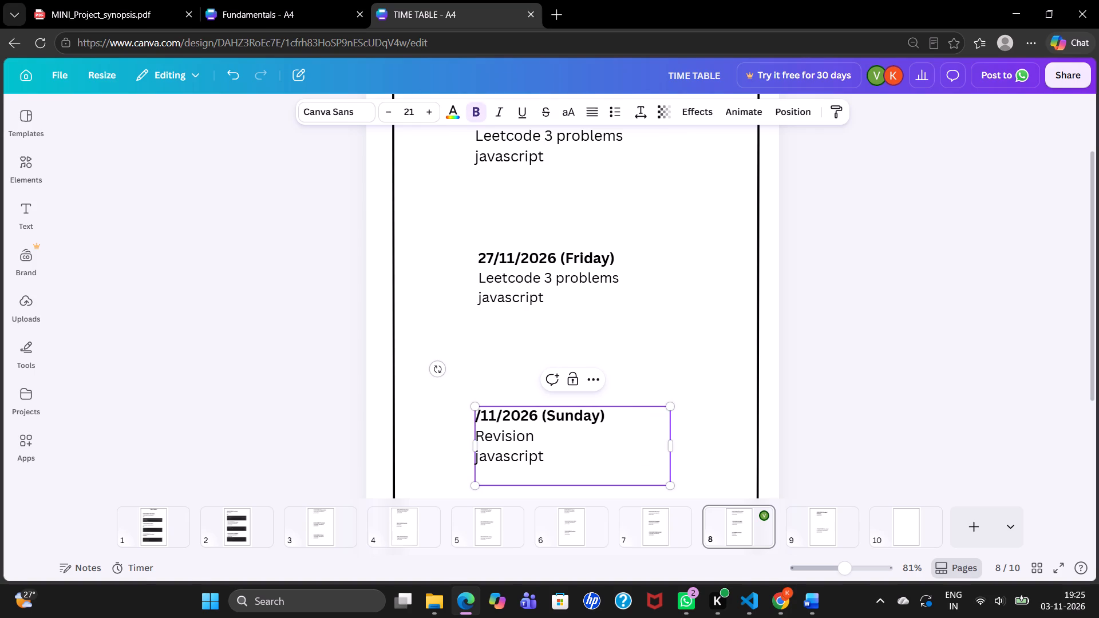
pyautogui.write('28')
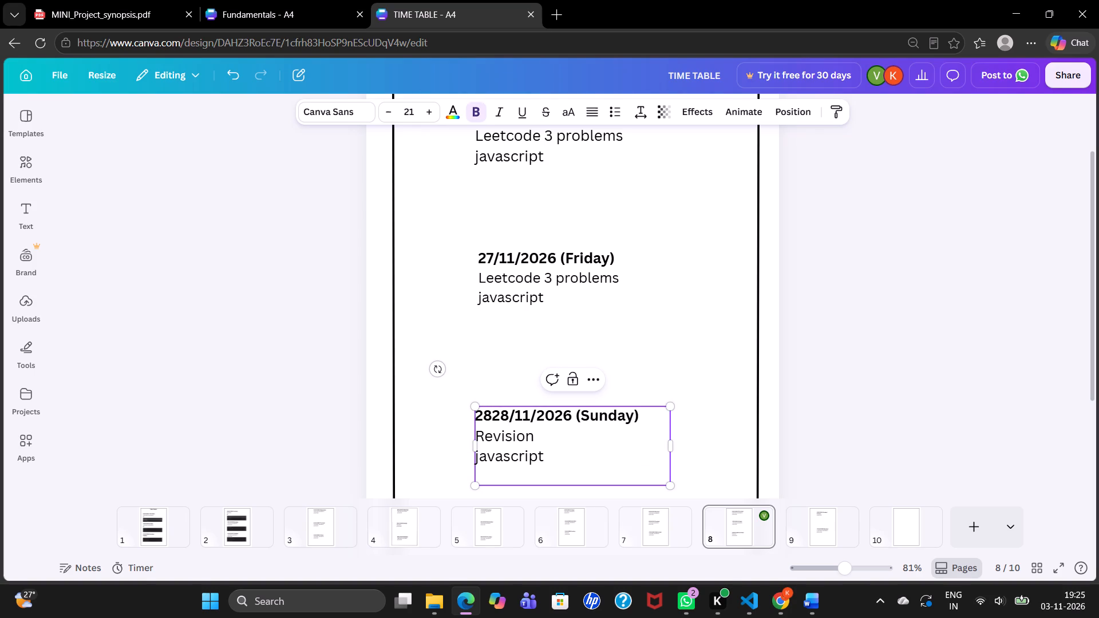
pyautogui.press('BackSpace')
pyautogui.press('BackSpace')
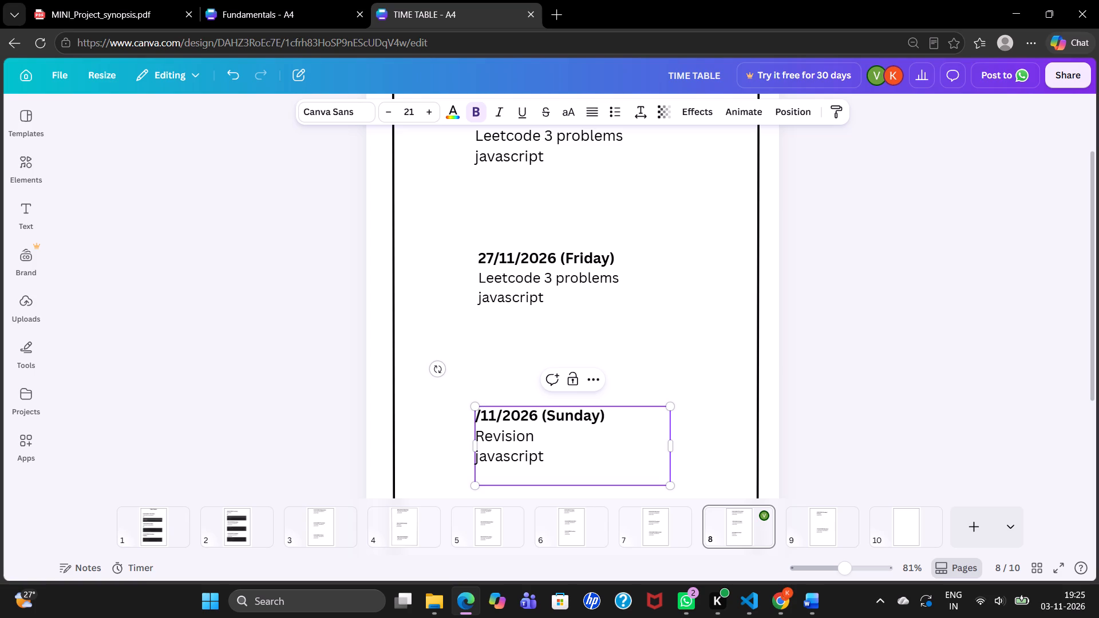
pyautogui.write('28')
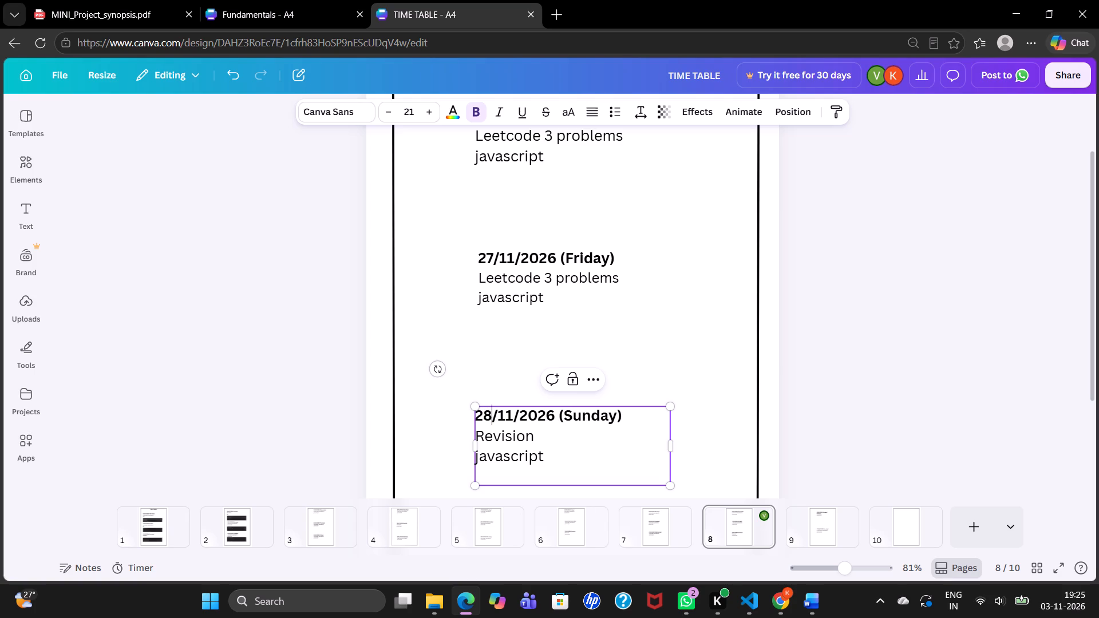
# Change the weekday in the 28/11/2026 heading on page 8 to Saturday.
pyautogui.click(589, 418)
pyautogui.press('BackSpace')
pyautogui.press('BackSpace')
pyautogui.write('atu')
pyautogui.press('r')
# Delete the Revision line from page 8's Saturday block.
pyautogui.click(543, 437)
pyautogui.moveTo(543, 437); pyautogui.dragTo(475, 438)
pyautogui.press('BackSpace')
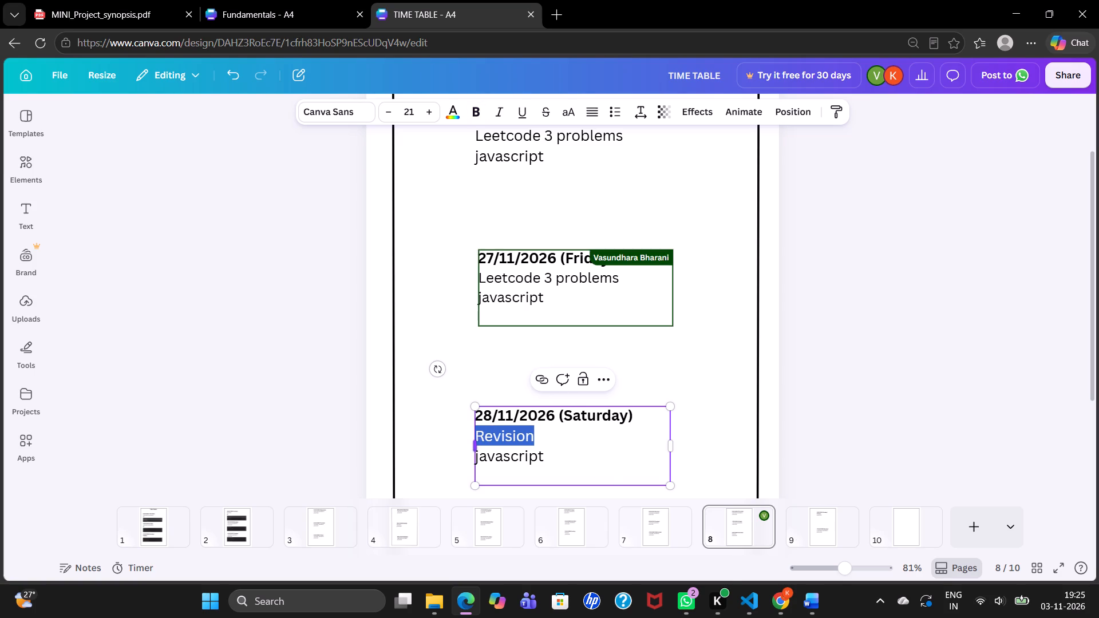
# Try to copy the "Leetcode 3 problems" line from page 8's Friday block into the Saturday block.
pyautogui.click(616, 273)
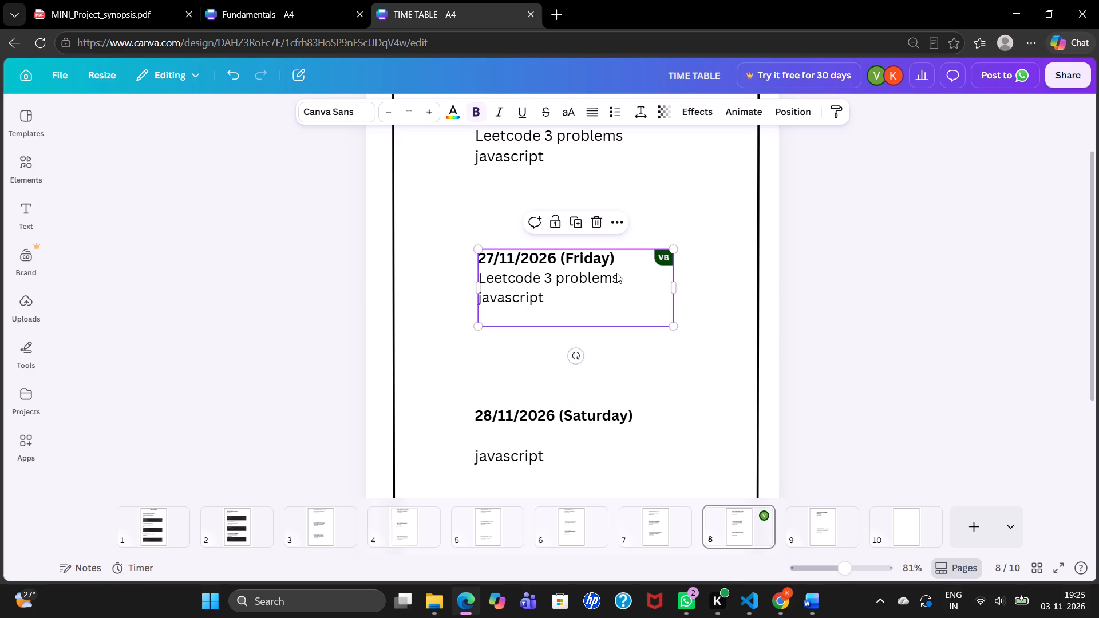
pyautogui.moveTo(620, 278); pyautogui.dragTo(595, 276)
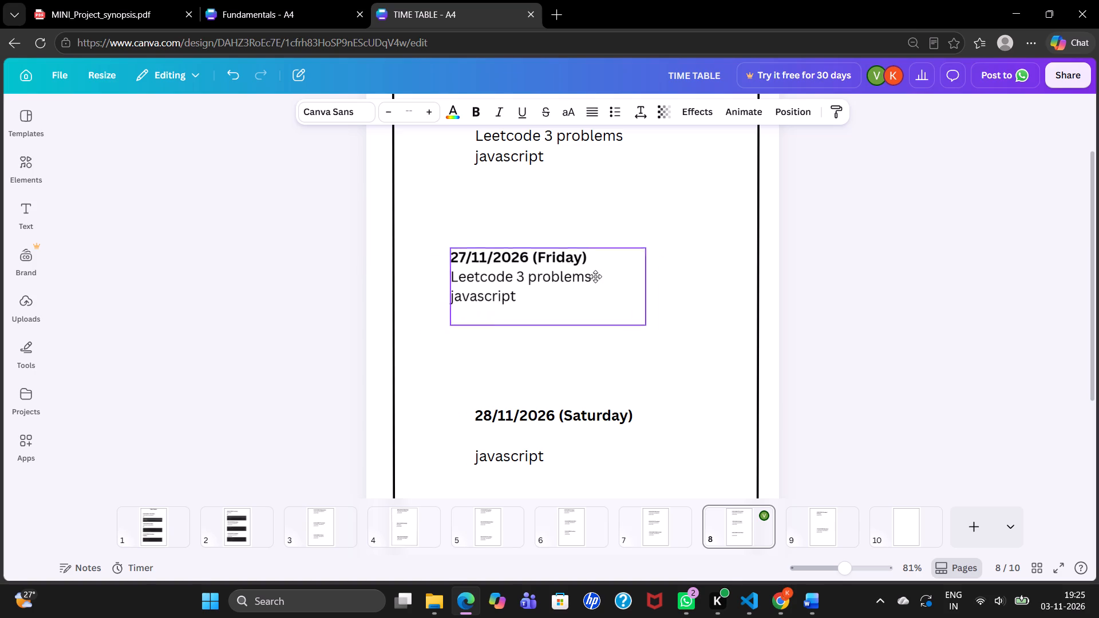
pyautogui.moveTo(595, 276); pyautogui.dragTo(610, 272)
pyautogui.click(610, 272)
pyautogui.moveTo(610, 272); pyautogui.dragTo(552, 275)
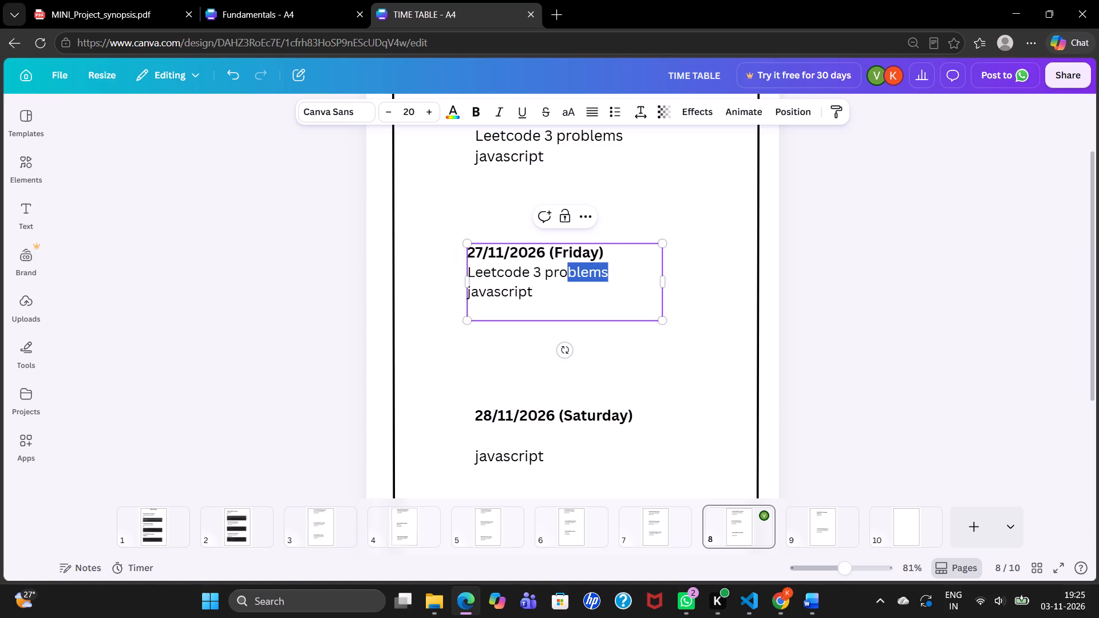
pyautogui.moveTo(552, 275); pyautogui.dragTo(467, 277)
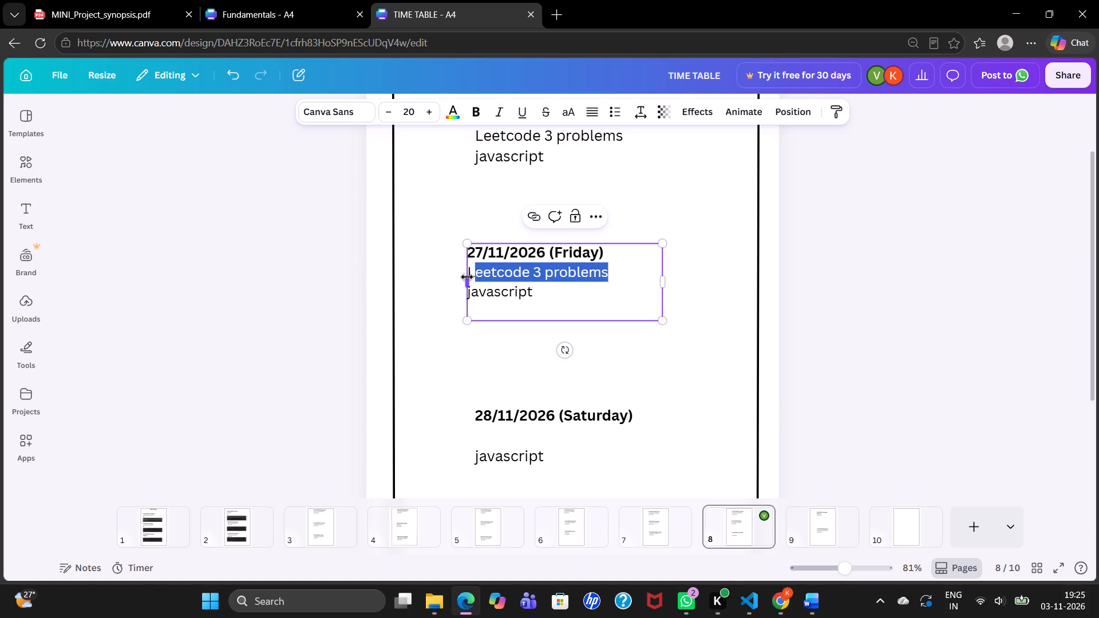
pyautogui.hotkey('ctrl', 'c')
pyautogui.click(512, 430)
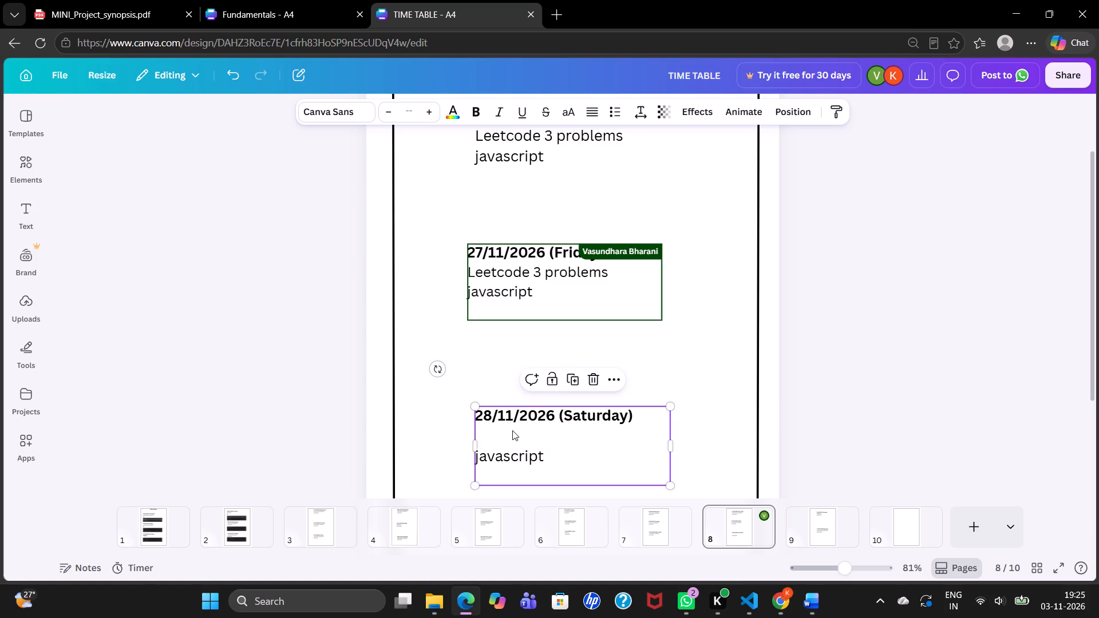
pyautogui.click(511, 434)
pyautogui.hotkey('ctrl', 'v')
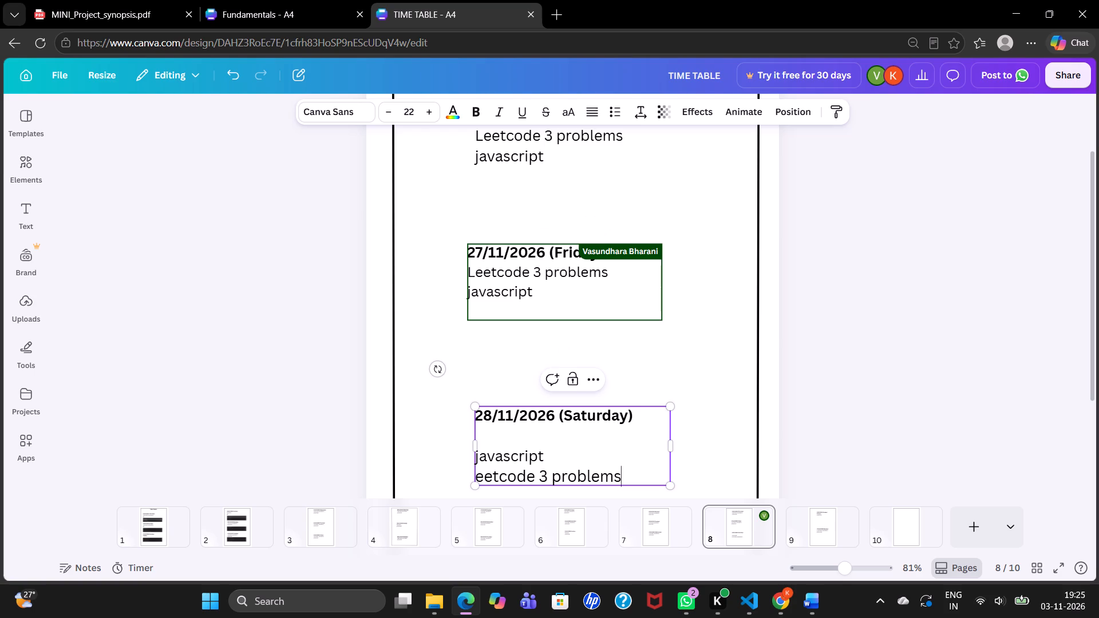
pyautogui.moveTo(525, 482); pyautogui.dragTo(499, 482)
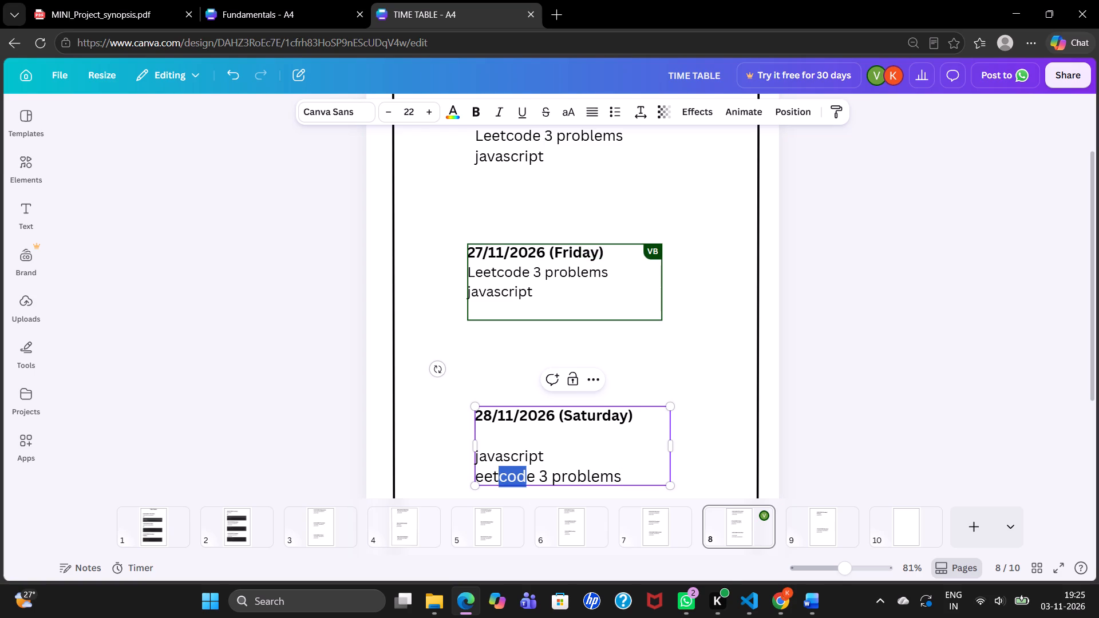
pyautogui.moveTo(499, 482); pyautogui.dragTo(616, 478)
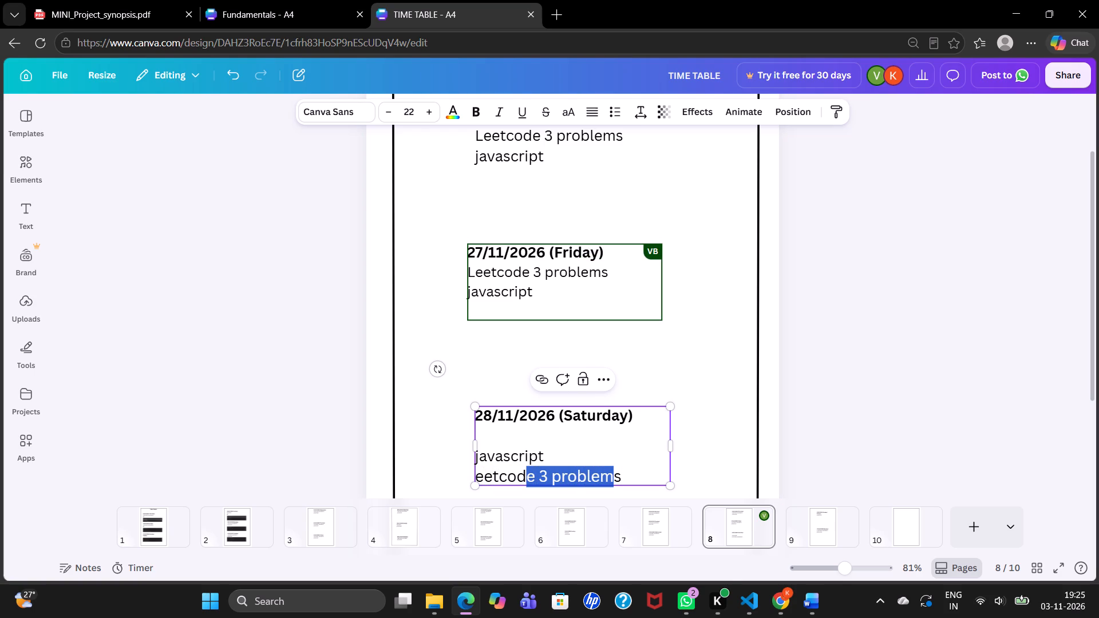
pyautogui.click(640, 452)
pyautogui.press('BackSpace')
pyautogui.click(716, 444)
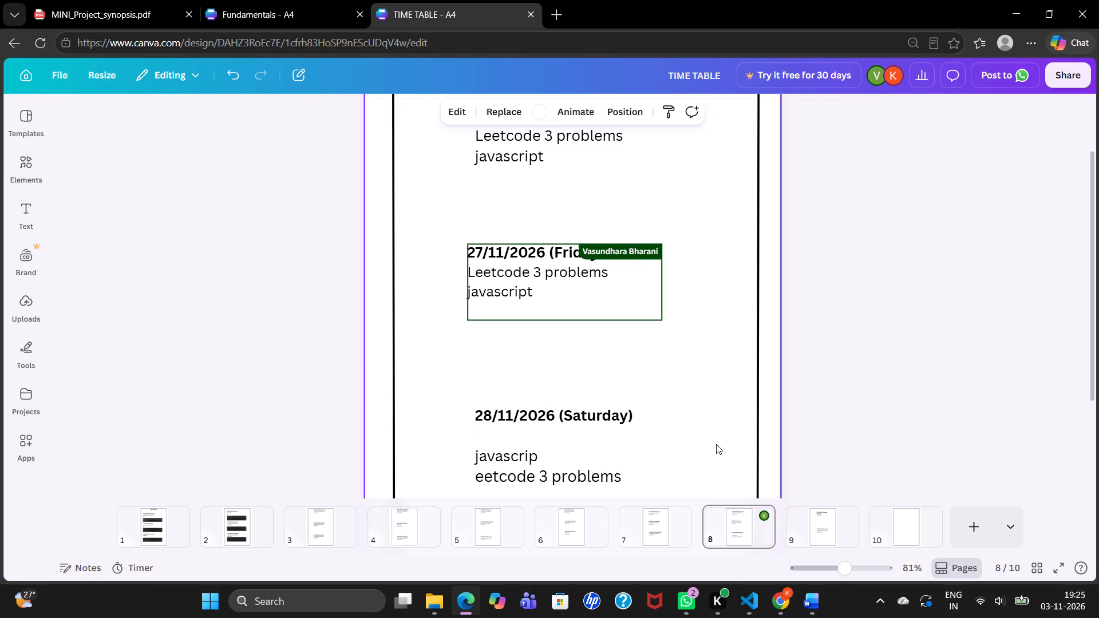
# Delete the whole Saturday block from page 8.
pyautogui.click(605, 437)
pyautogui.press('BackSpace')
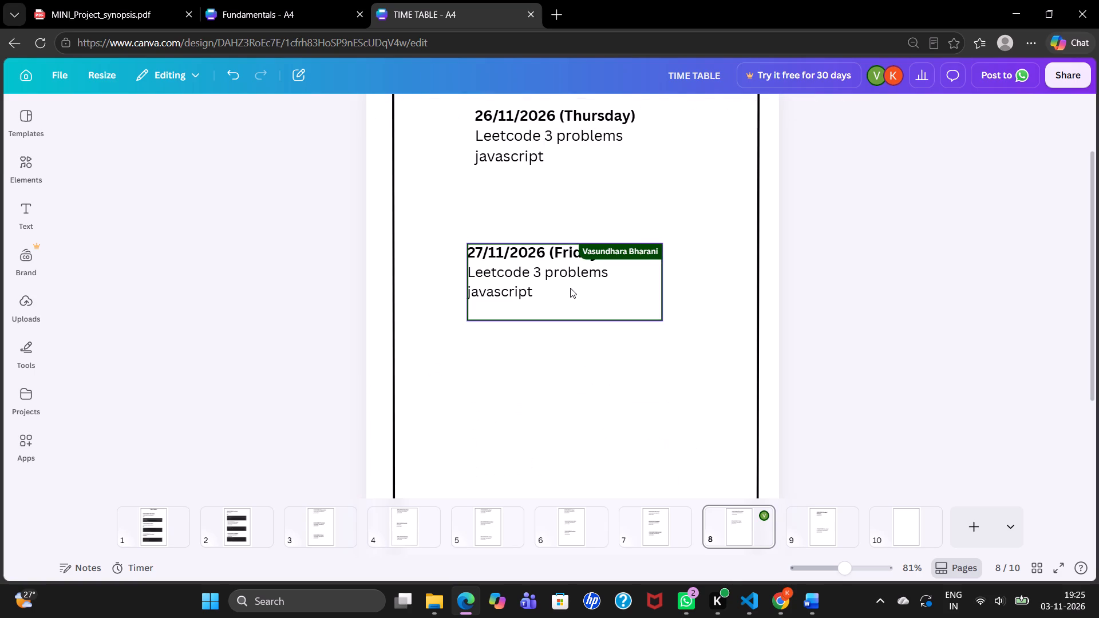
# Copy page 8's Friday block and place the pasted copy below the original.
pyautogui.click(570, 288)
pyautogui.hotkey('ctrl', 'c')
pyautogui.click(554, 429)
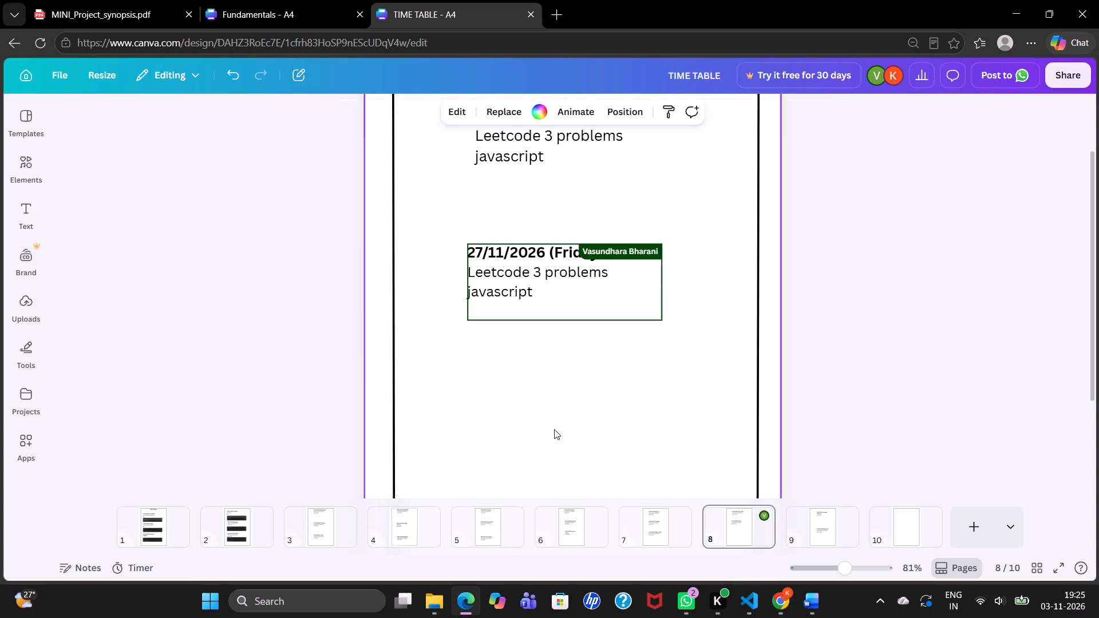
pyautogui.hotkey('ctrl', 'v')
pyautogui.moveTo(533, 310); pyautogui.dragTo(536, 437)
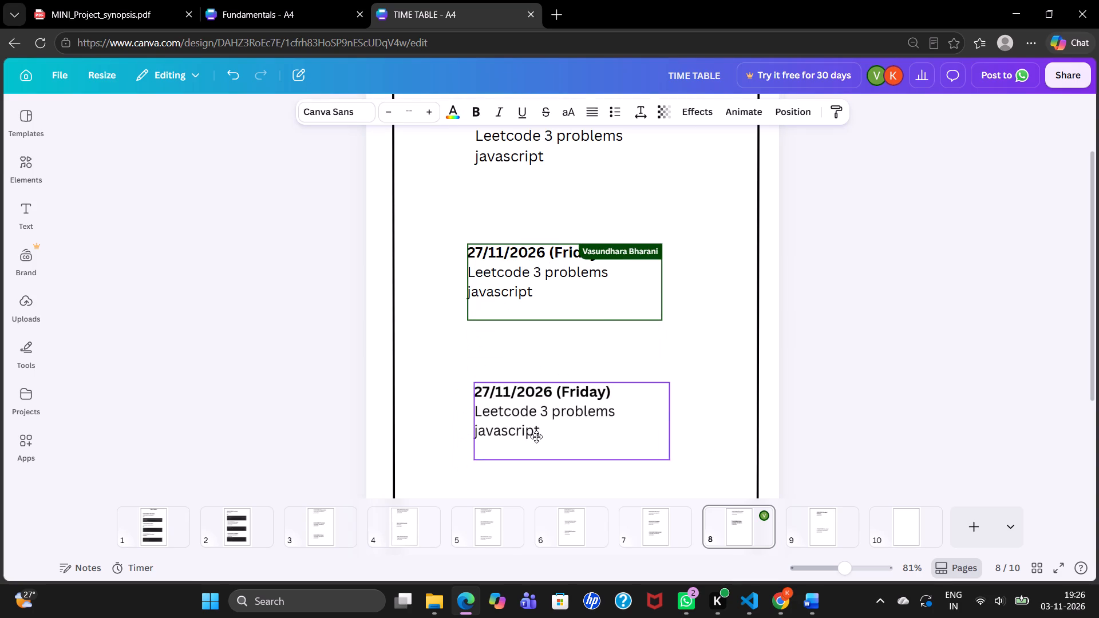
pyautogui.moveTo(536, 437); pyautogui.dragTo(540, 429)
# Change the heading of the copied block on page 8 to 28/11/2026 (Saturday).
pyautogui.click(500, 376)
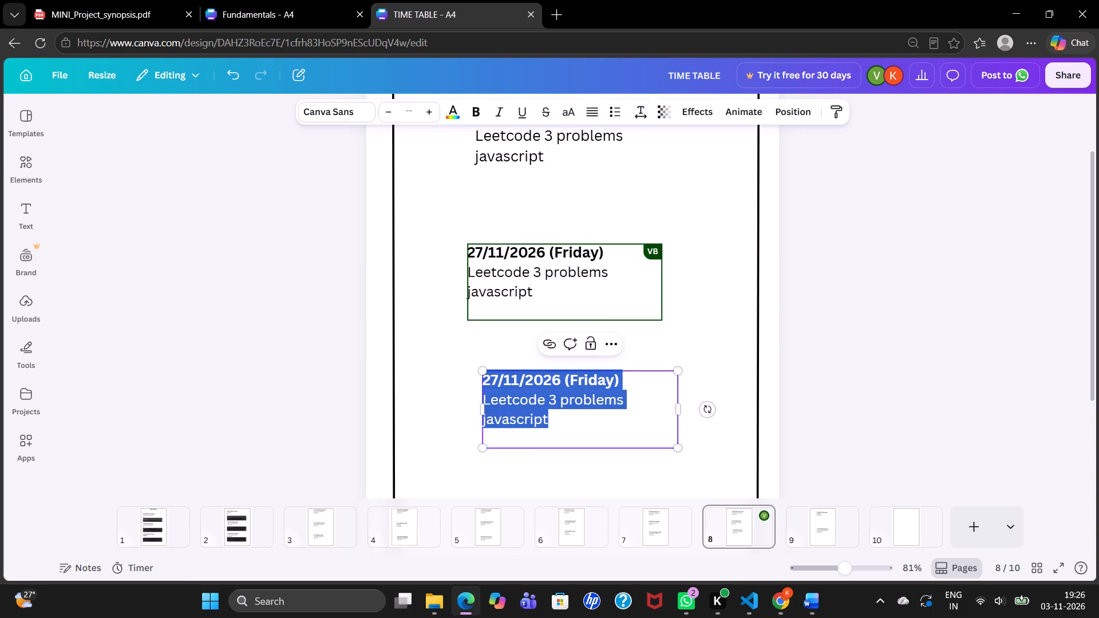
pyautogui.click(500, 376)
pyautogui.press('BackSpace')
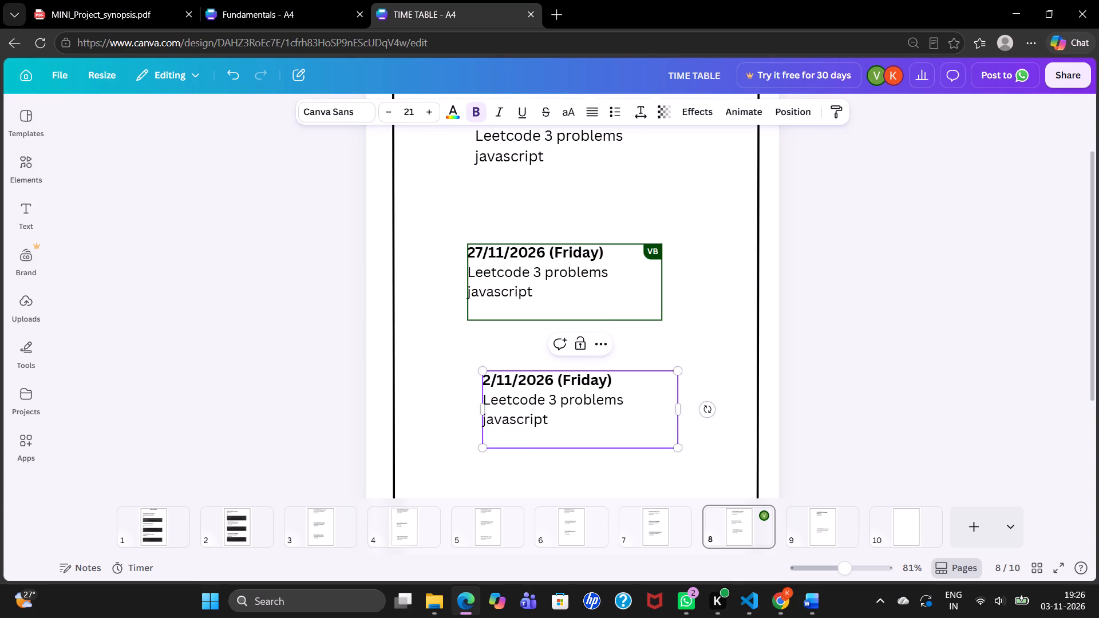
pyautogui.press('8')
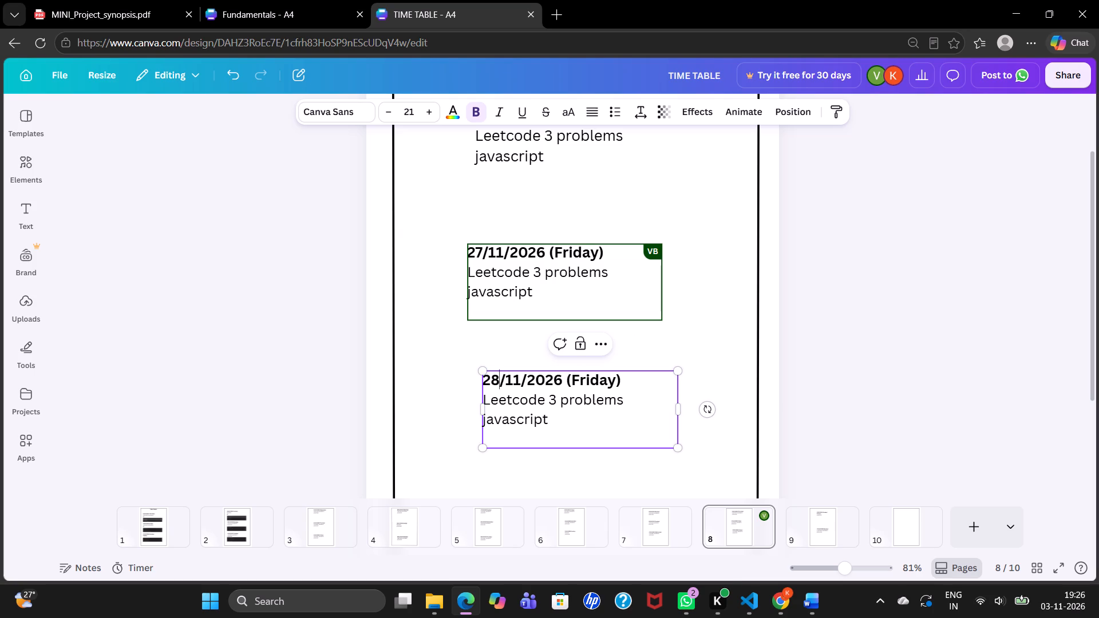
pyautogui.click(592, 380)
pyautogui.press('BackSpace')
pyautogui.press('BackSpace')
pyautogui.press('BackSpace')
pyautogui.write('Satur')
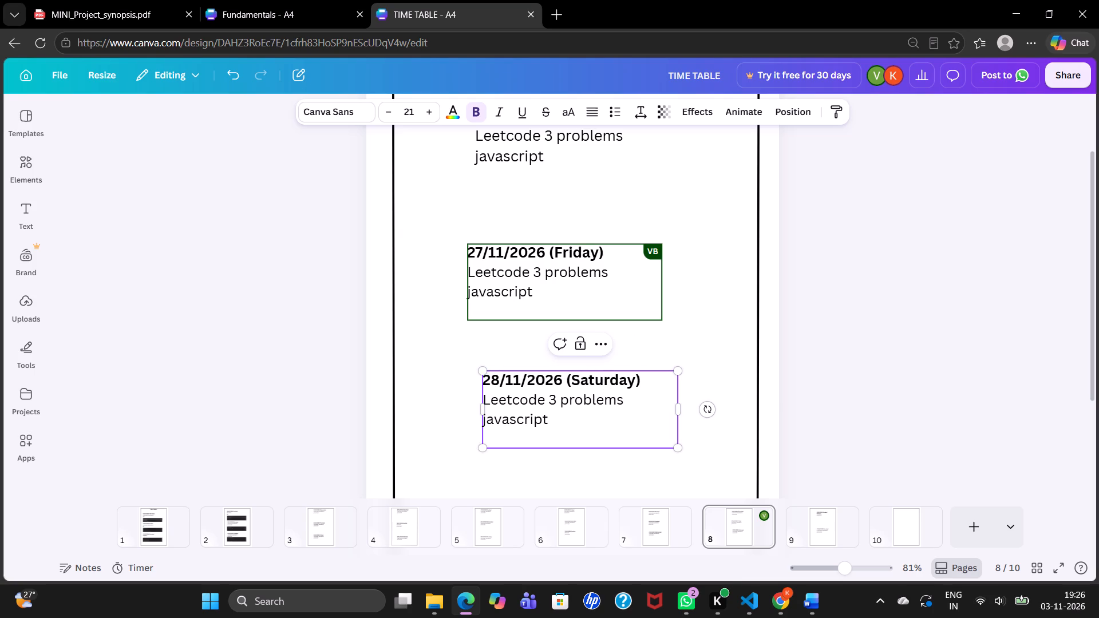
# Align the left edges of the Friday and Saturday blocks on page 8.
pyautogui.click(1082, 308)
pyautogui.click(629, 401)
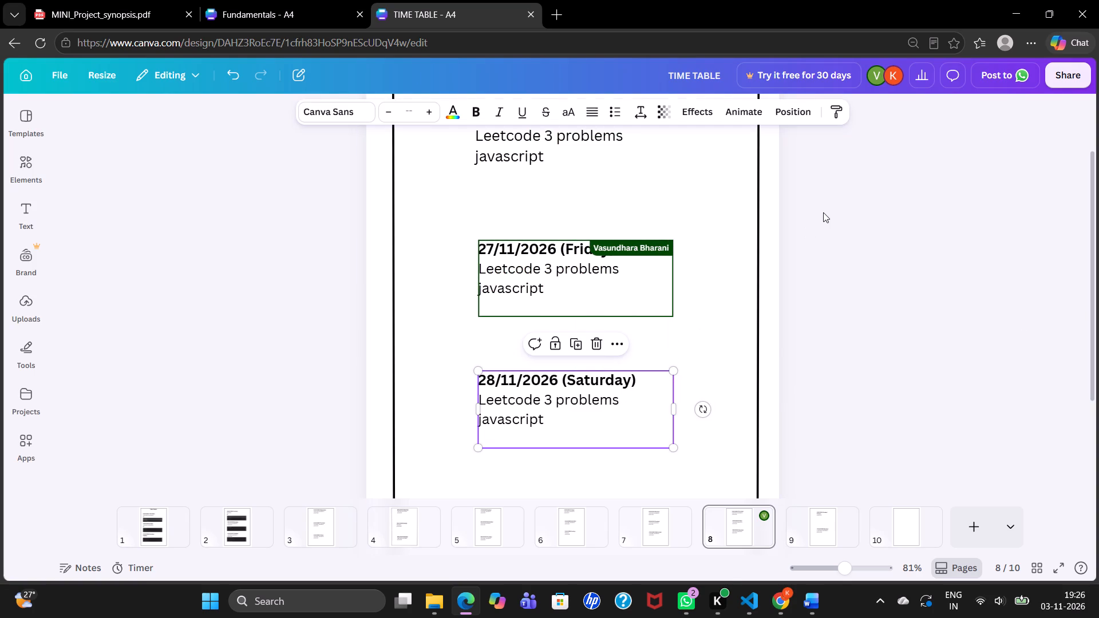
pyautogui.scroll(2, 823, 212)
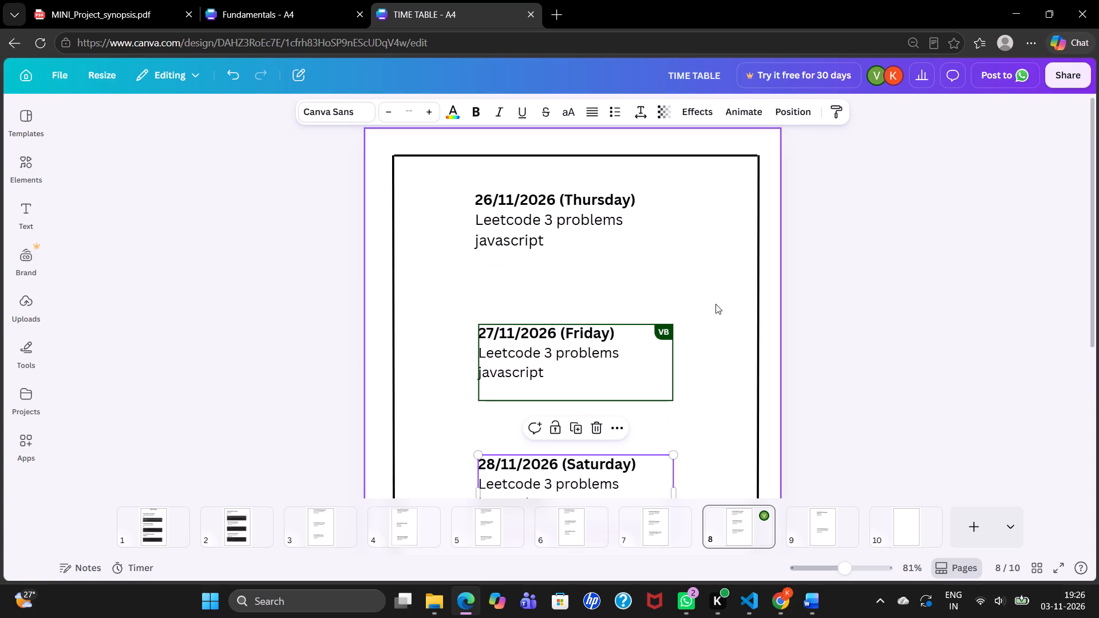
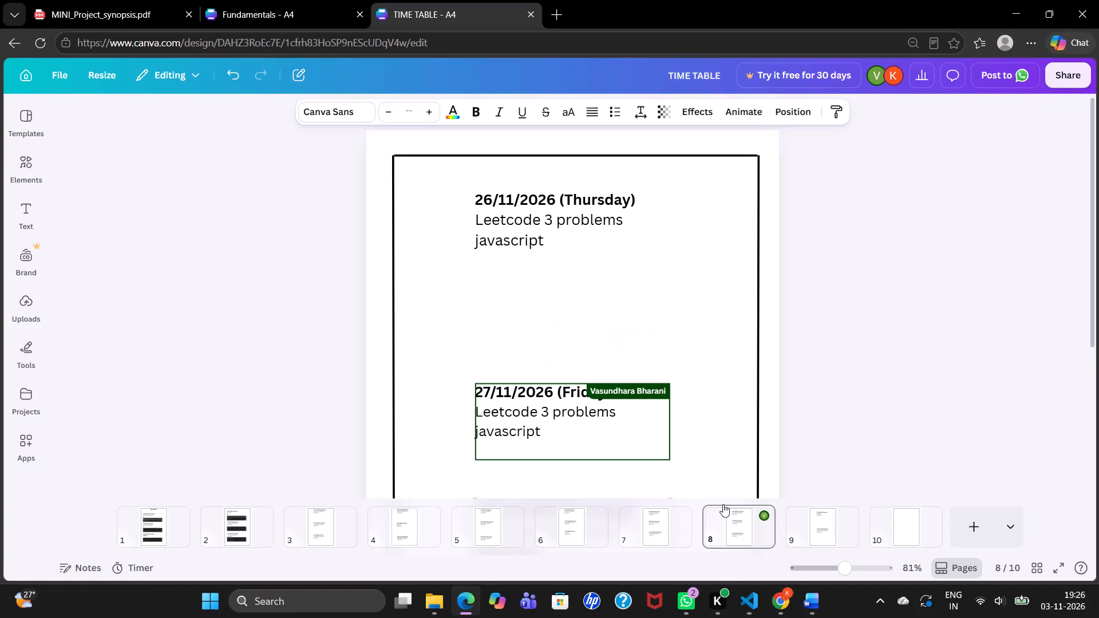
# Go to page 9 of the timetable.
pyautogui.click(823, 515)
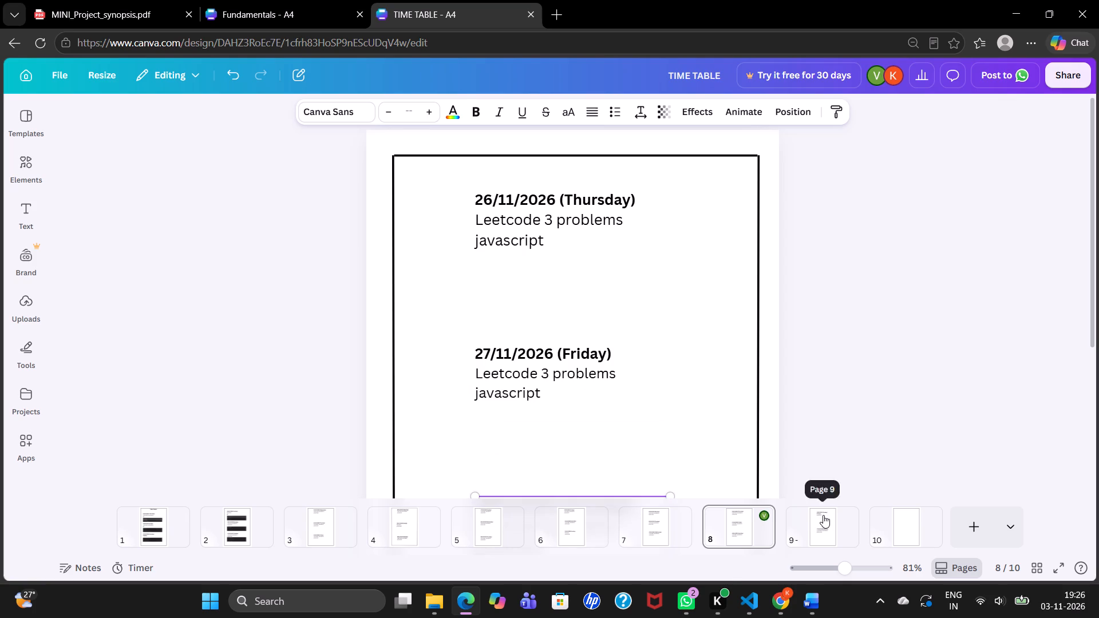